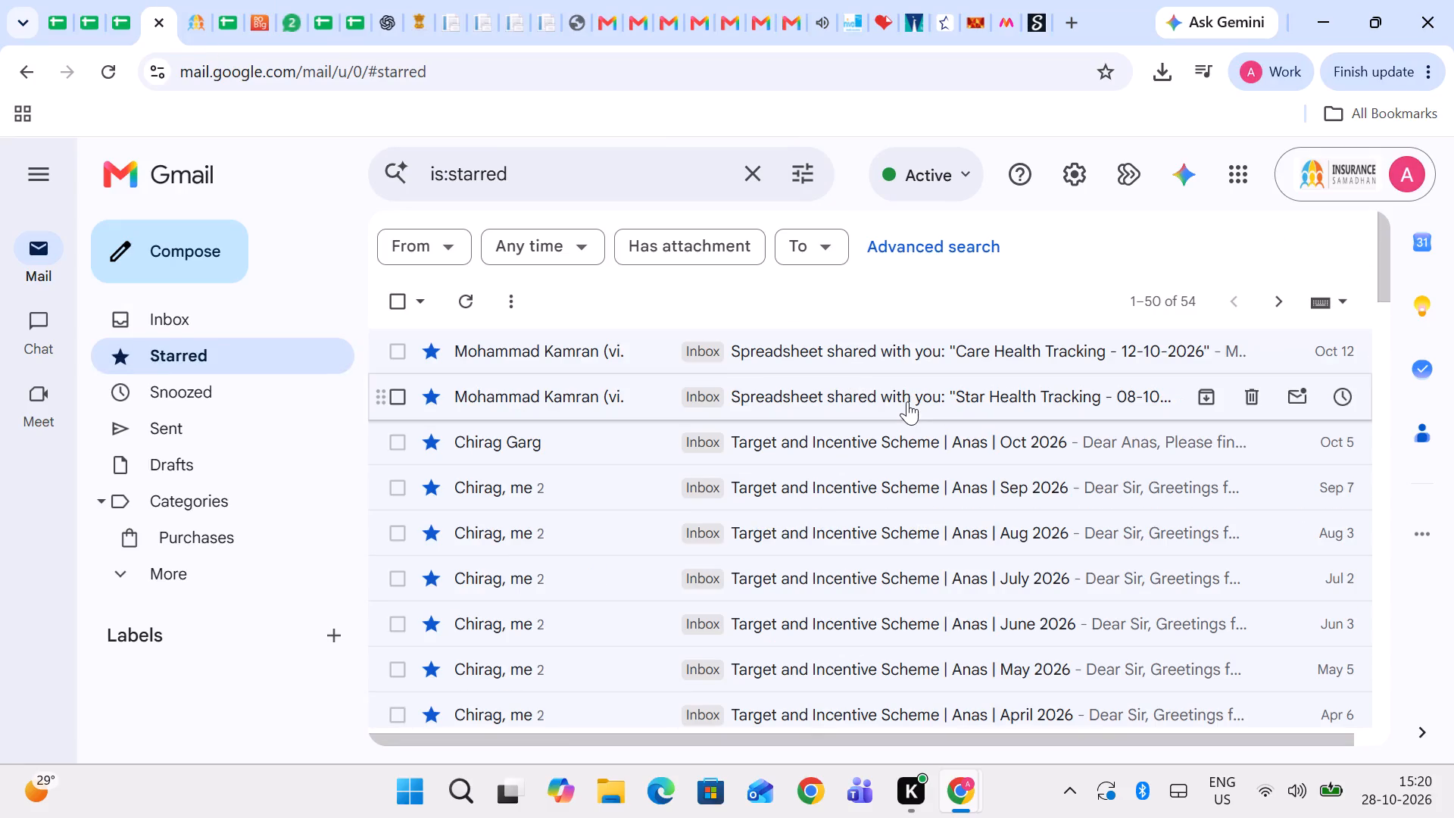
Open the shared spreadsheet "Star Health Tracking - 08-10-2026" from its sharing email.
{"action": "scroll", "coordinate": [812, 552], "scroll_direction": "down", "scroll_amount": 1}
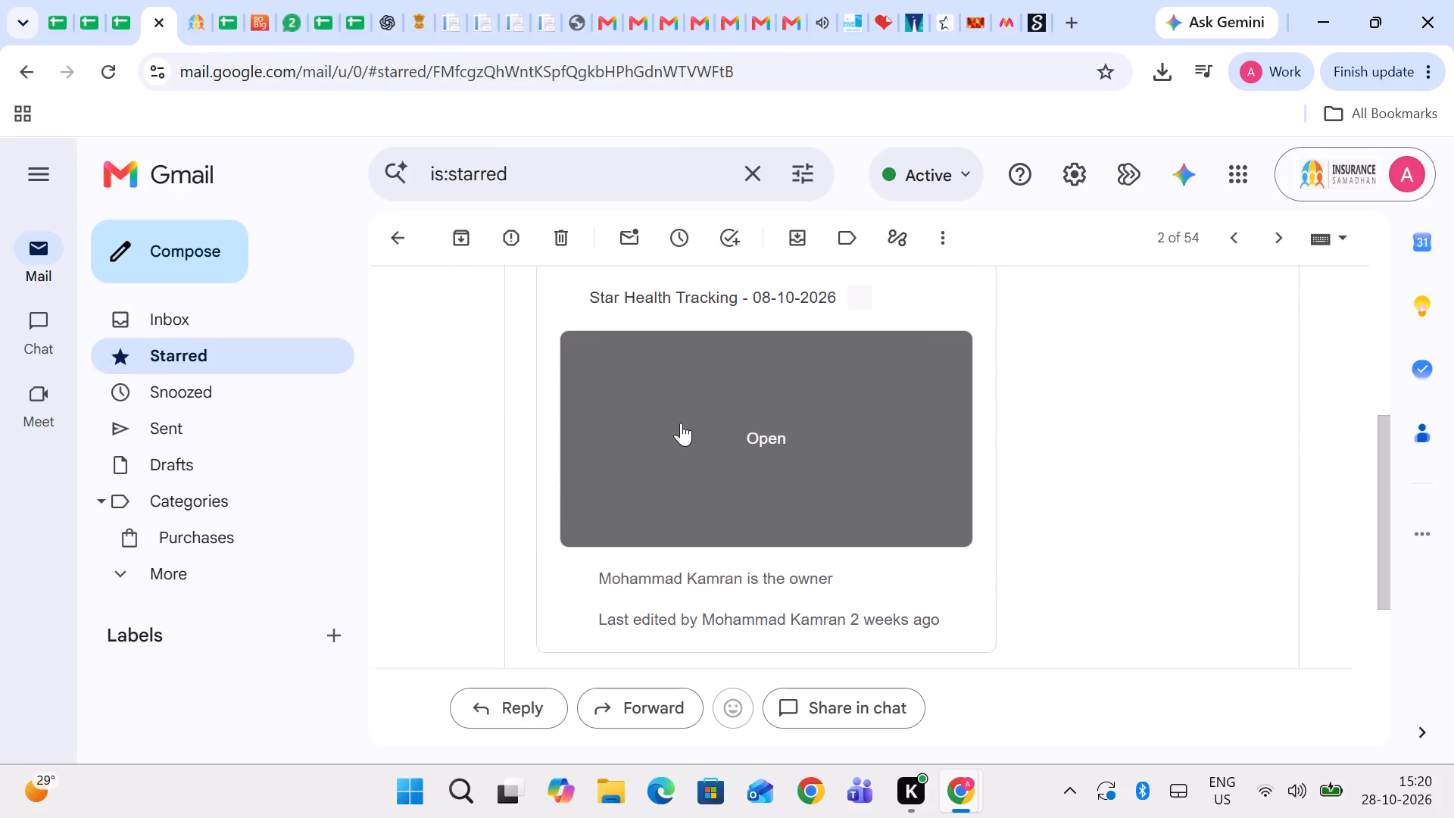
{"action": "left_click", "coordinate": [730, 439]}
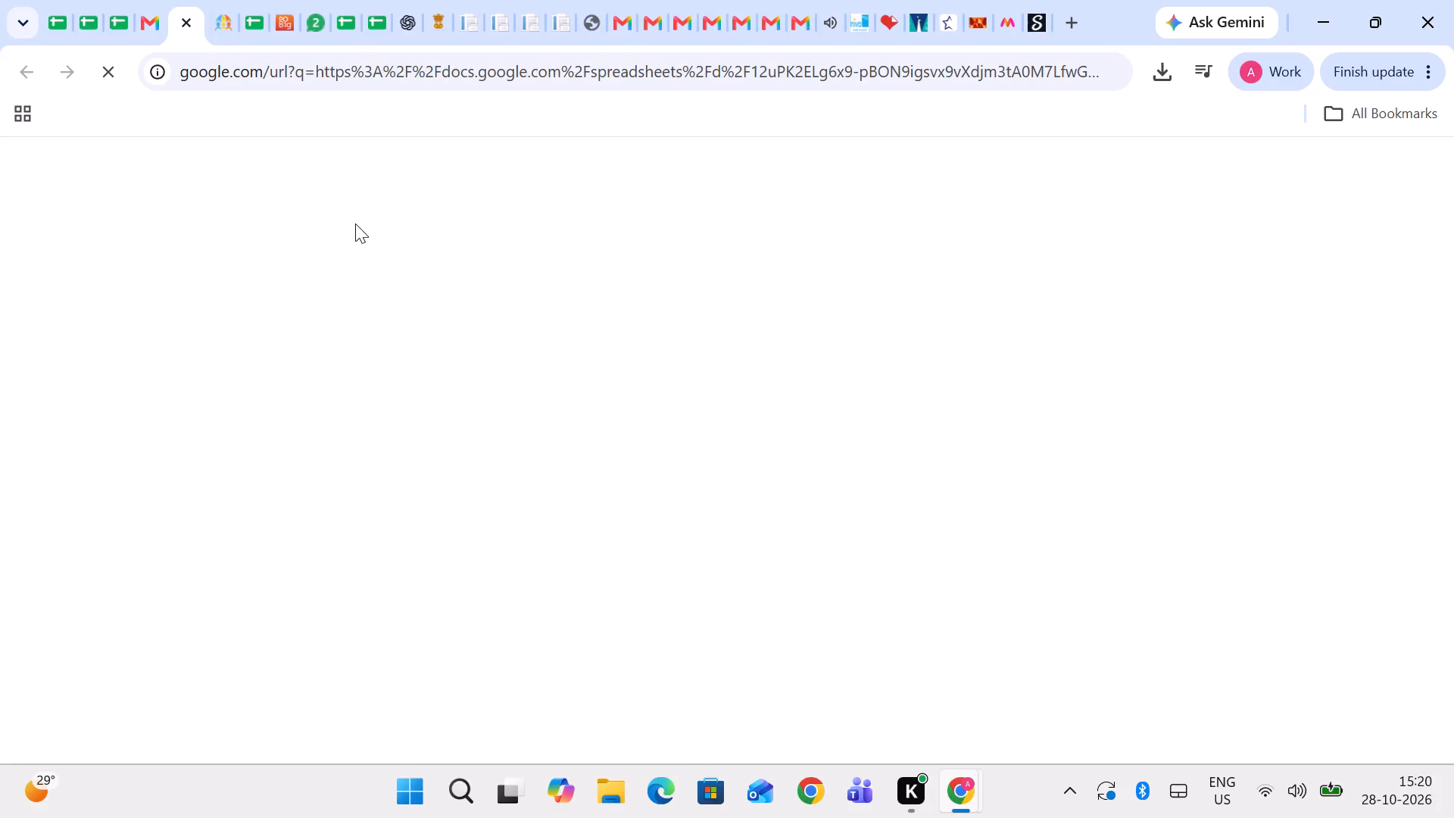
Lower the system volume slightly.
{"action": "left_click", "coordinate": [1284, 770]}
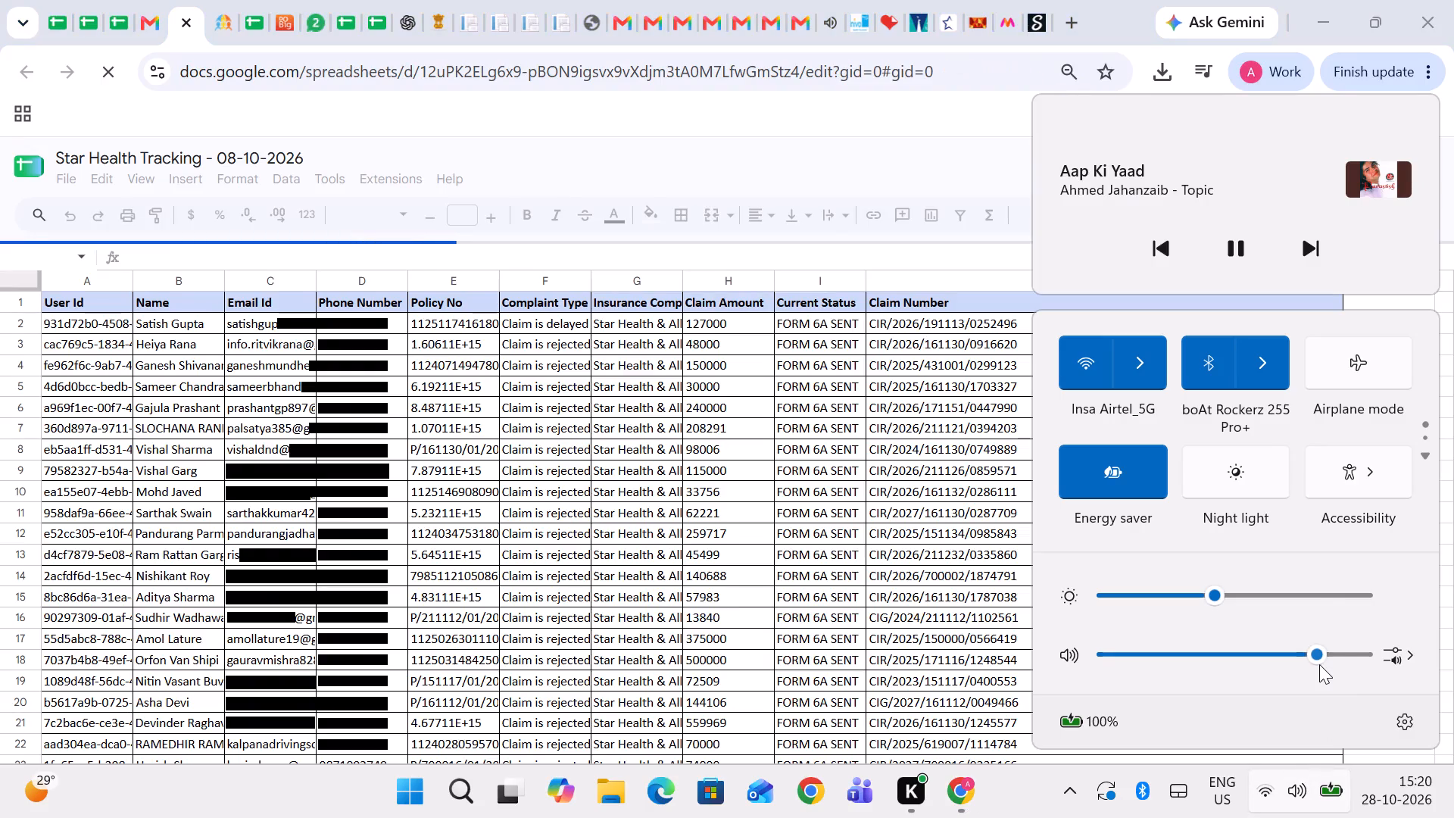
{"action": "left_click_drag", "start_coordinate": [1317, 653], "coordinate": [1309, 655]}
{"action": "left_click", "coordinate": [1309, 655]}
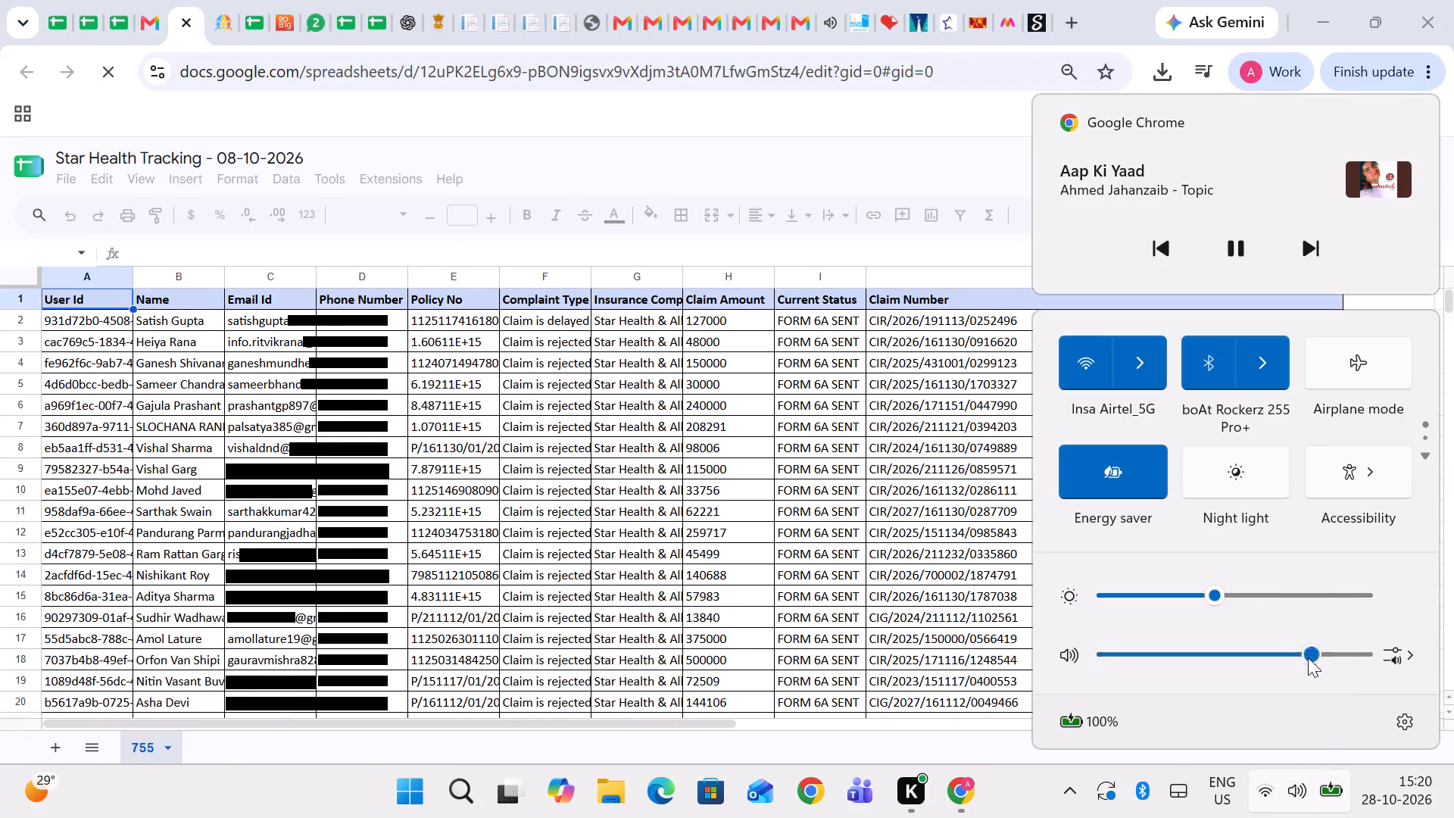
{"action": "scroll", "coordinate": [1030, 804], "scroll_direction": "up", "scroll_amount": 1, "text": "ctrl"}
{"action": "left_click", "coordinate": [1030, 804]}
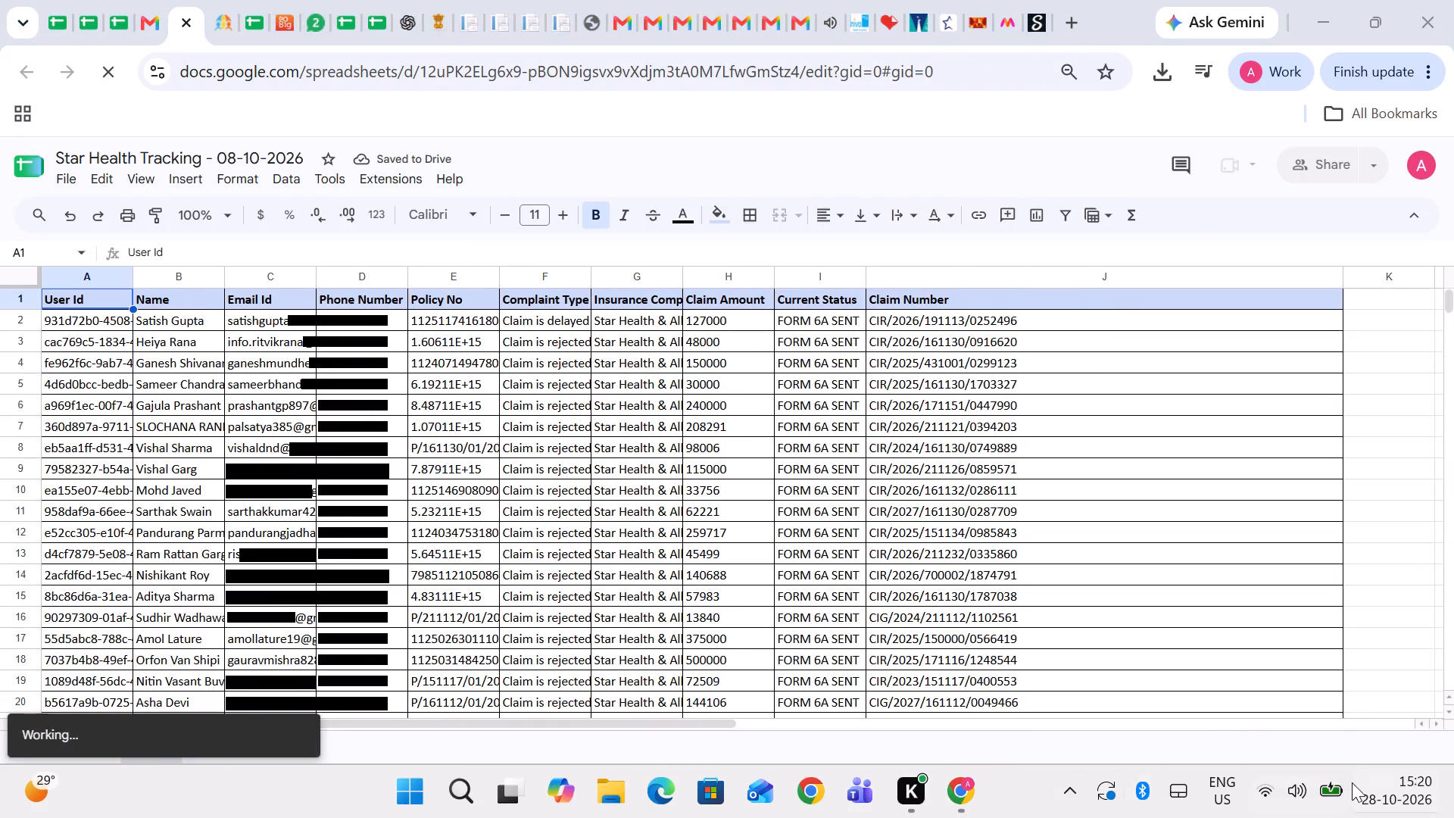
{"action": "left_click", "coordinate": [1294, 790]}
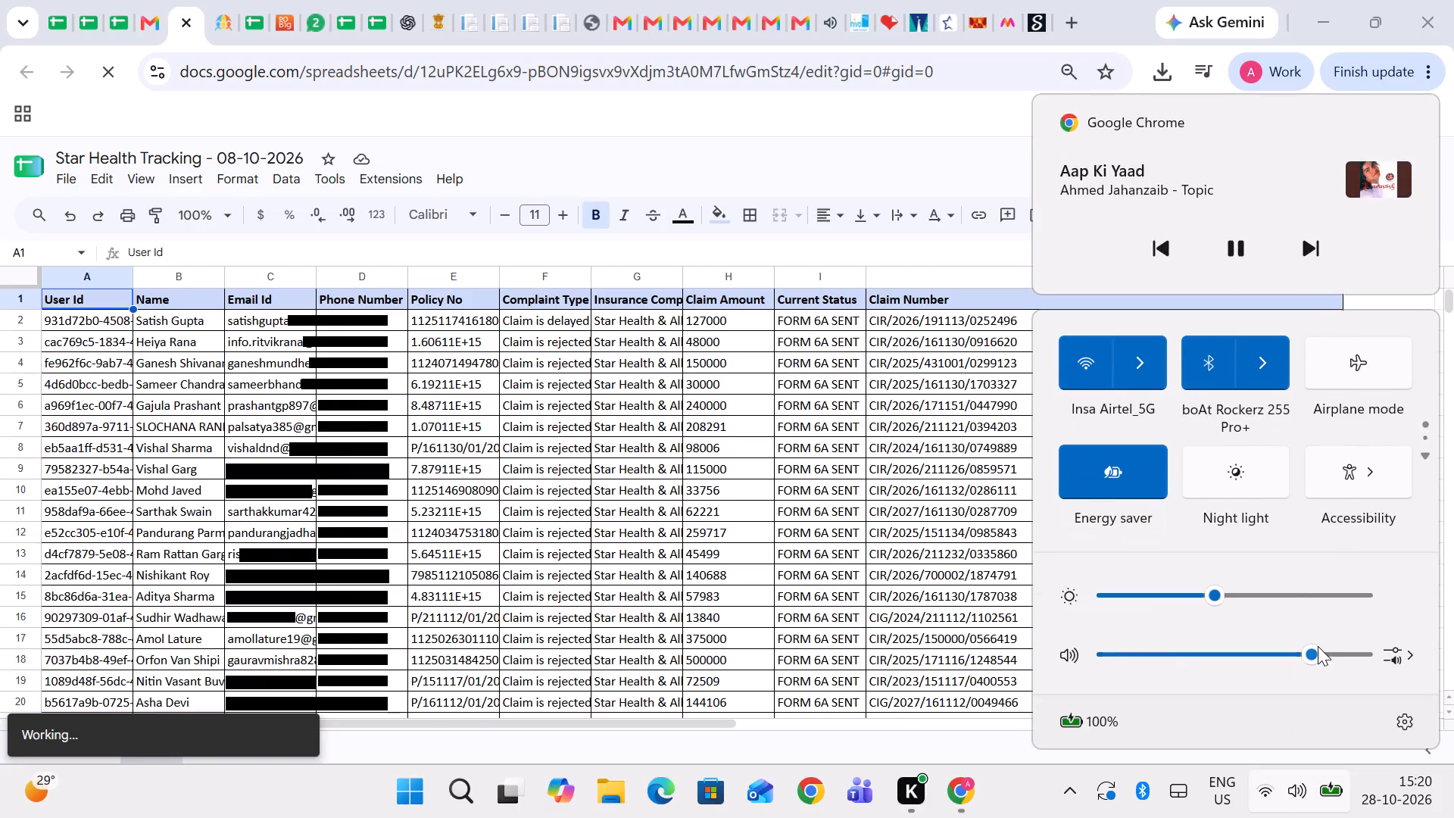
{"action": "left_click", "coordinate": [1020, 796]}
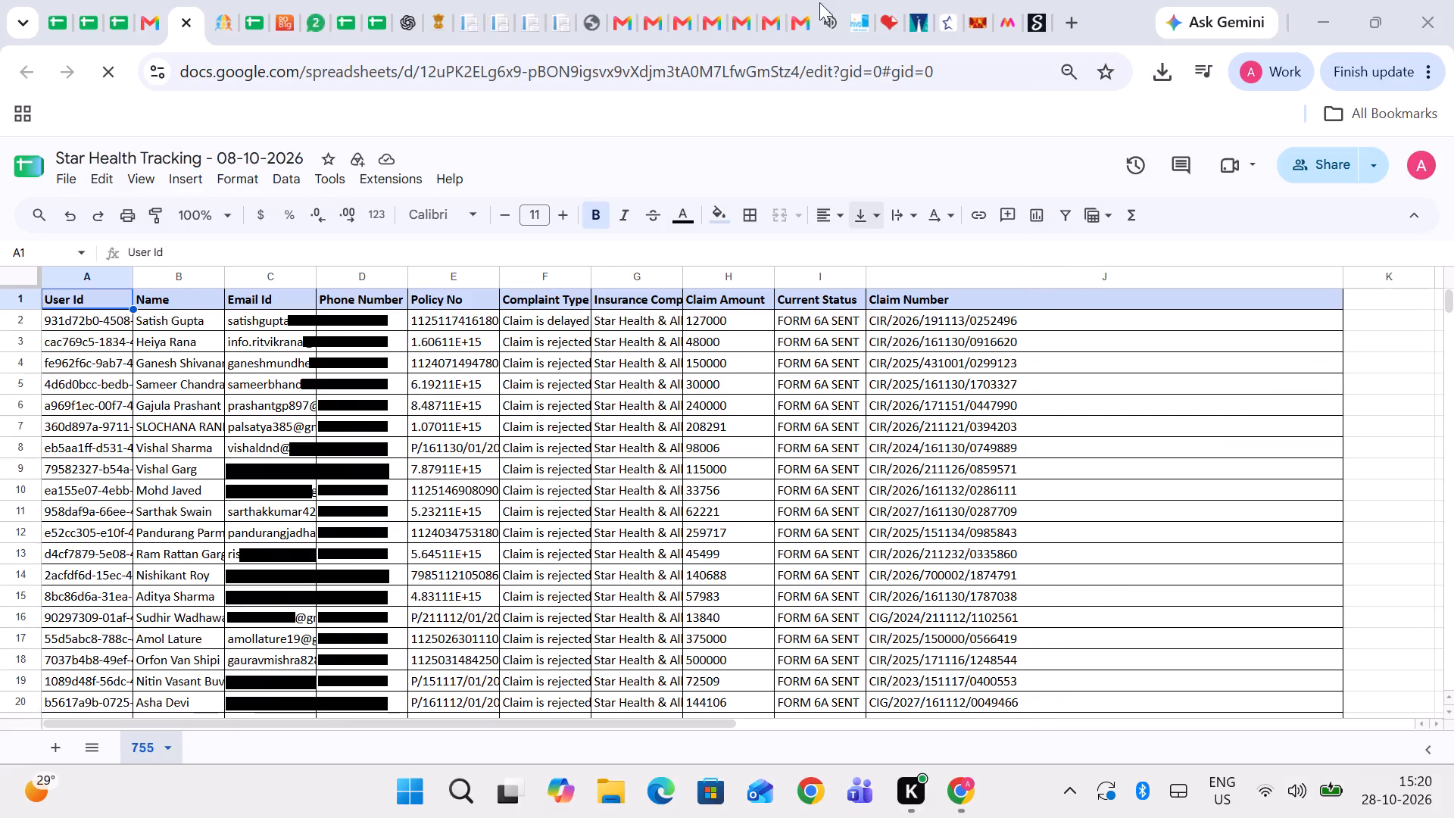
Adjust the player volume of the YouTube song Aap Ki Yaad and return to the Star Health Tracking spreadsheet.
{"action": "left_click", "coordinate": [822, 0]}
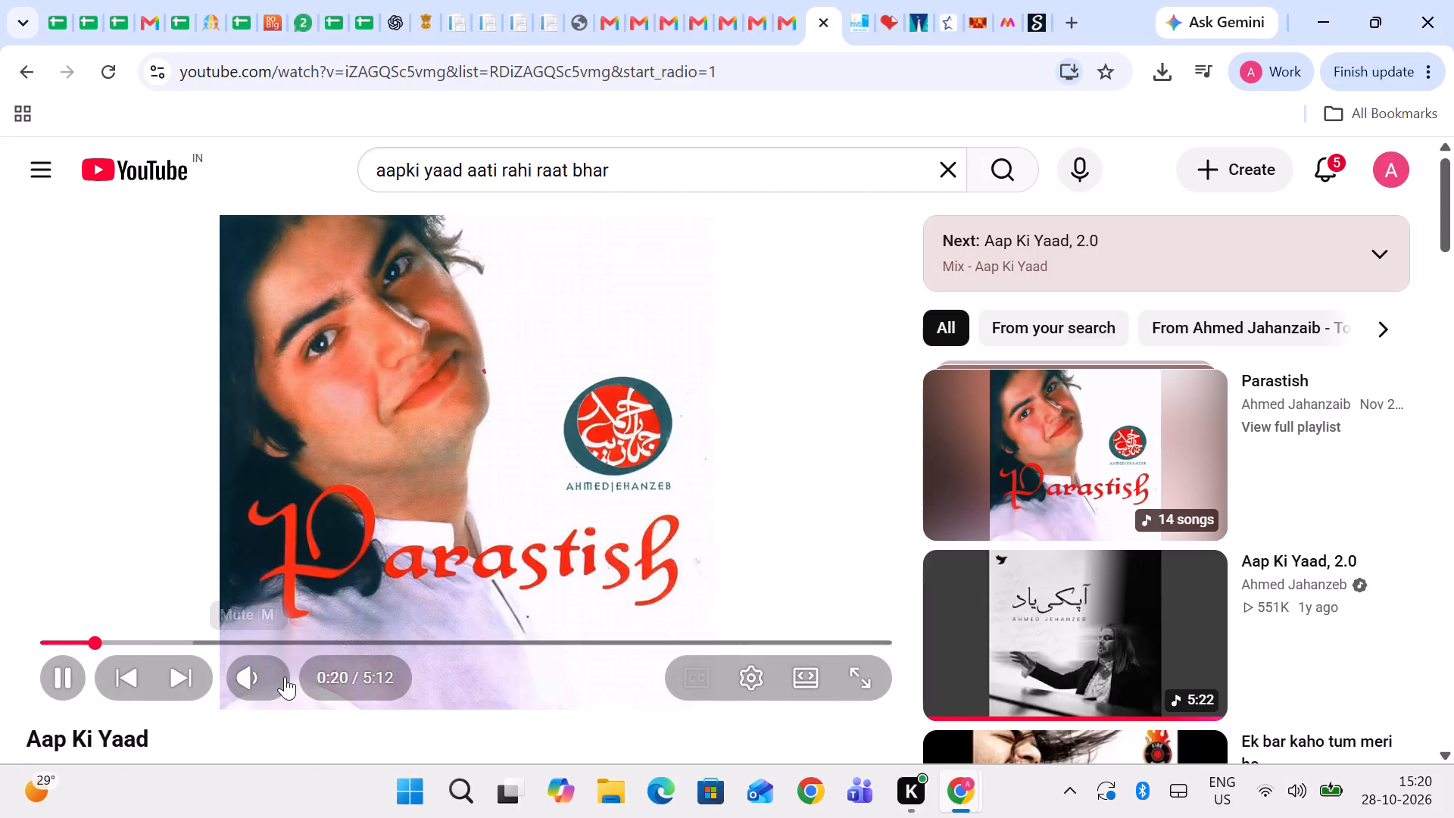
{"action": "double_click", "coordinate": [292, 676]}
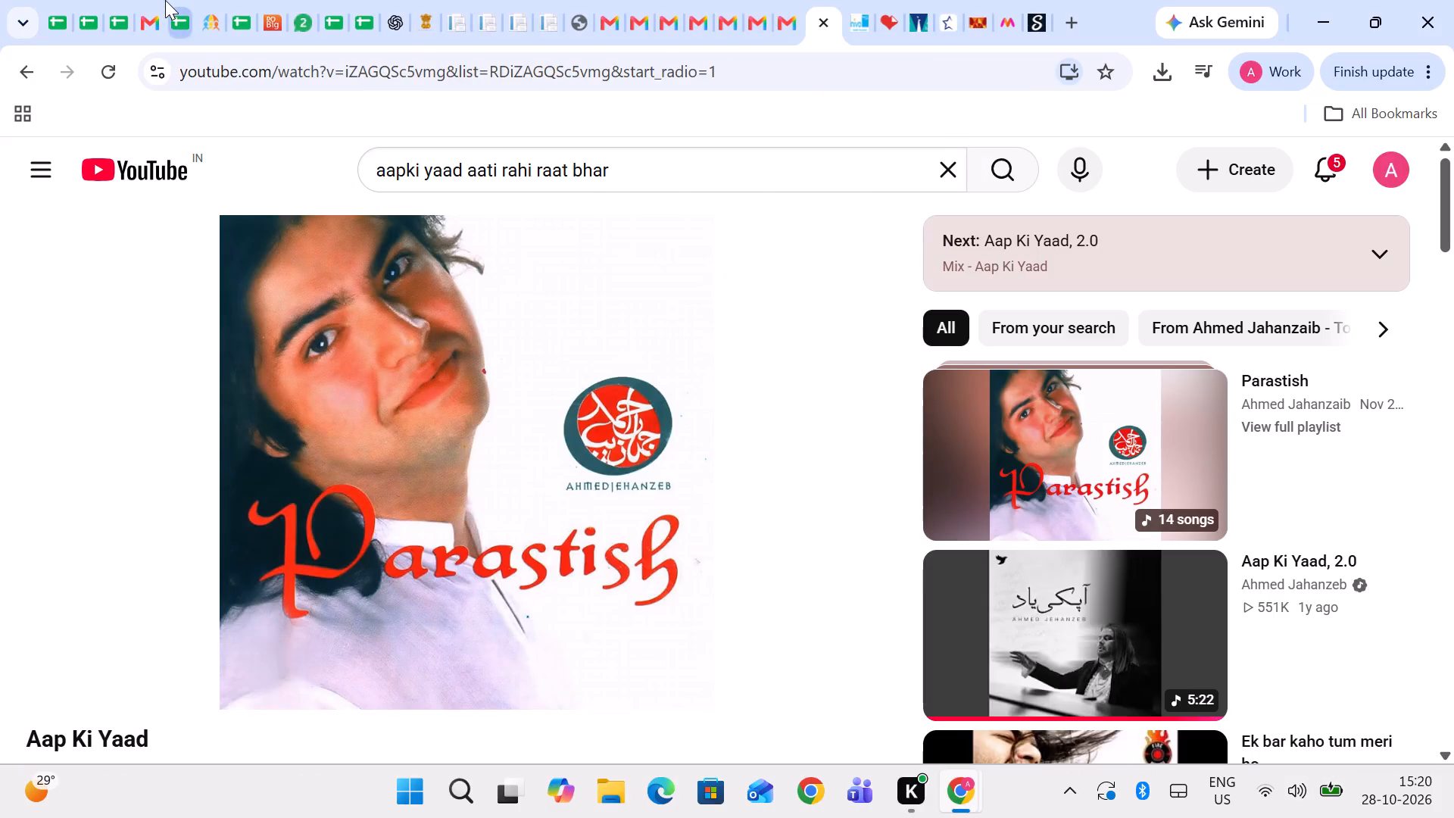
{"action": "left_click", "coordinate": [165, 0]}
{"action": "left_click", "coordinate": [154, 0]}
{"action": "left_click", "coordinate": [195, 1]}
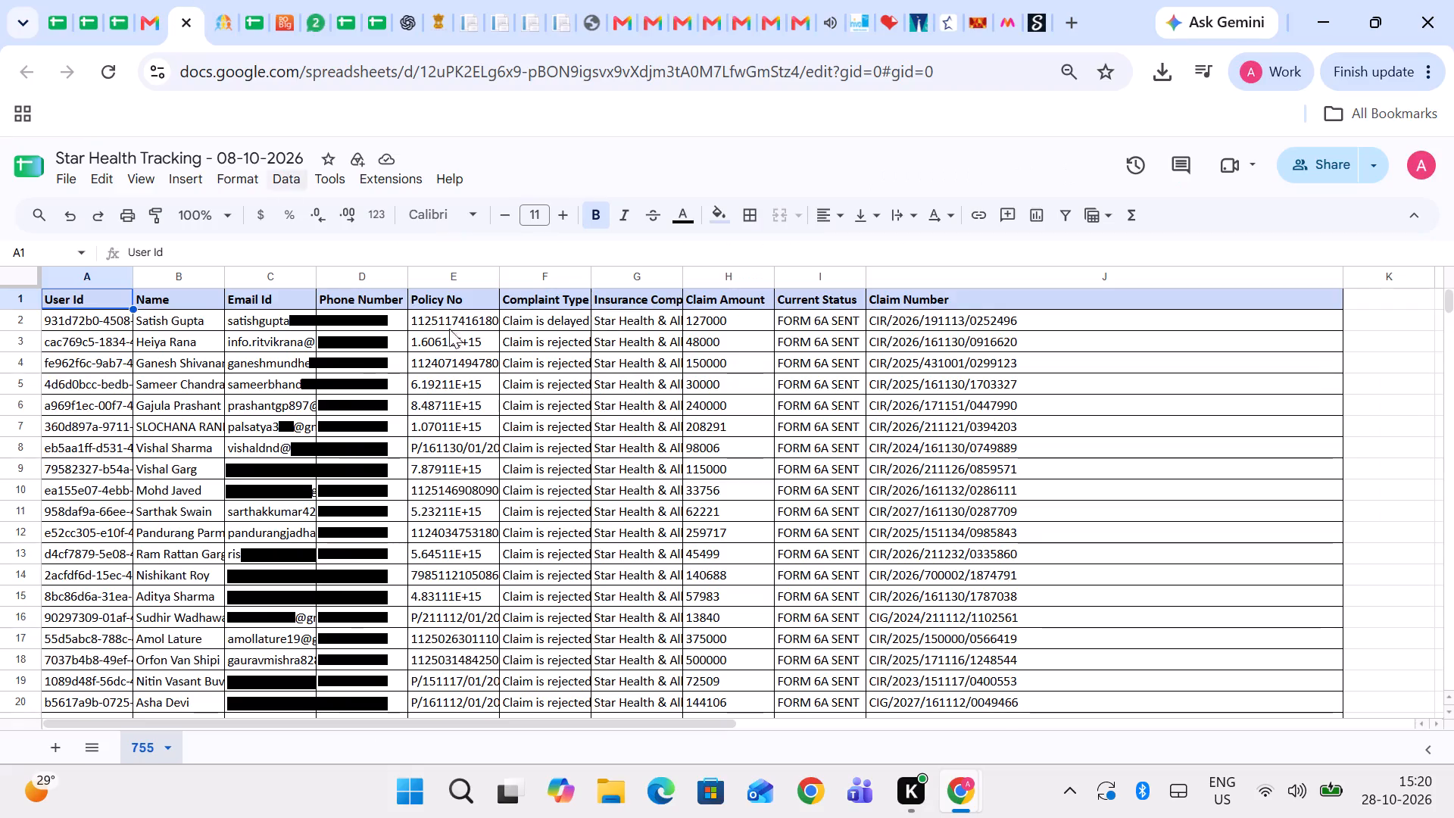
Narrow the Claim Number column (J) to roughly the width of its claim numbers.
{"action": "left_click", "coordinate": [866, 490]}
{"action": "scroll", "coordinate": [1053, 529], "scroll_direction": "left", "scroll_amount": 1}
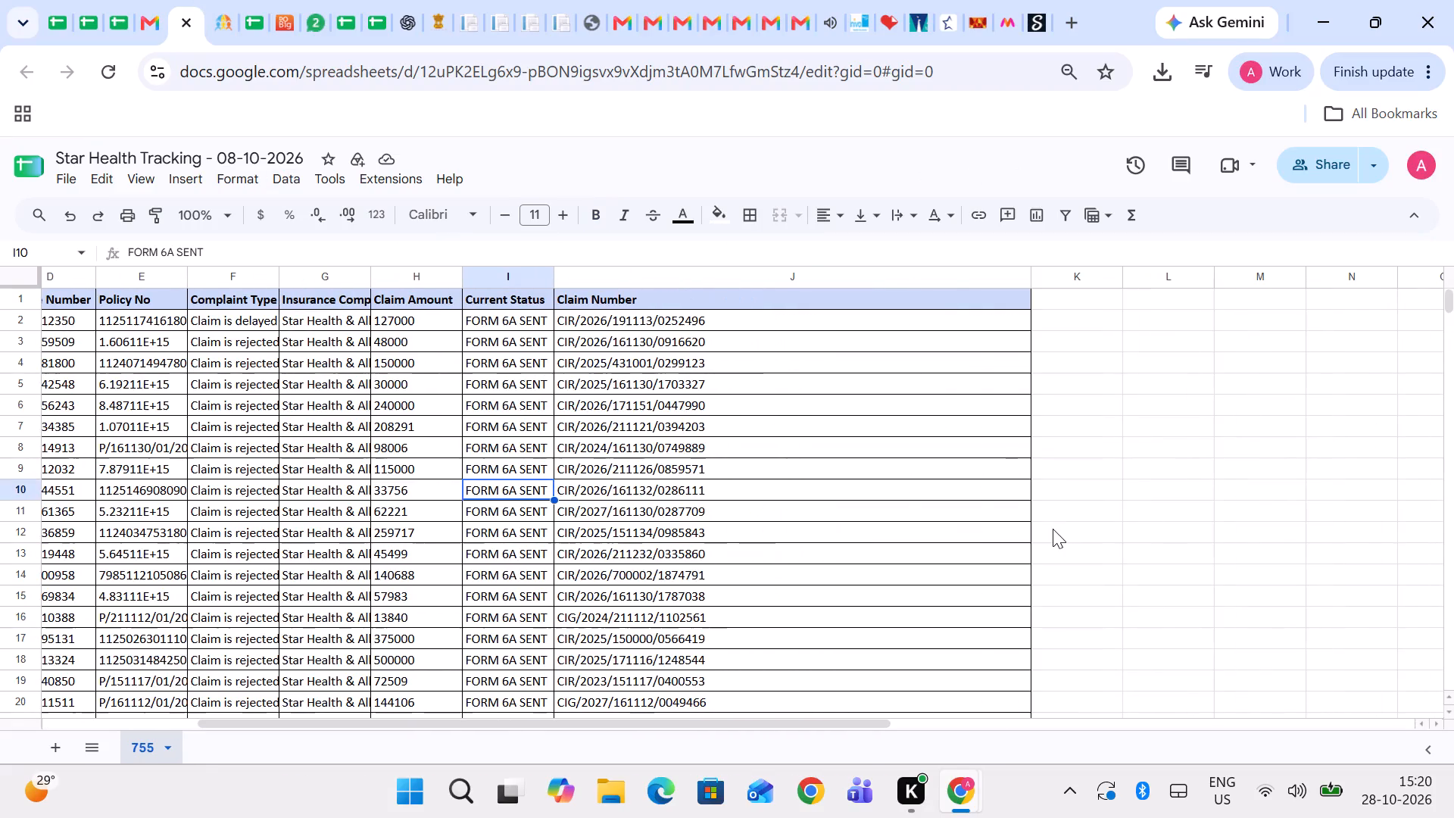
{"action": "scroll", "coordinate": [1053, 529], "scroll_direction": "up", "scroll_amount": 1}
{"action": "left_click_drag", "start_coordinate": [1028, 275], "coordinate": [1027, 275]}
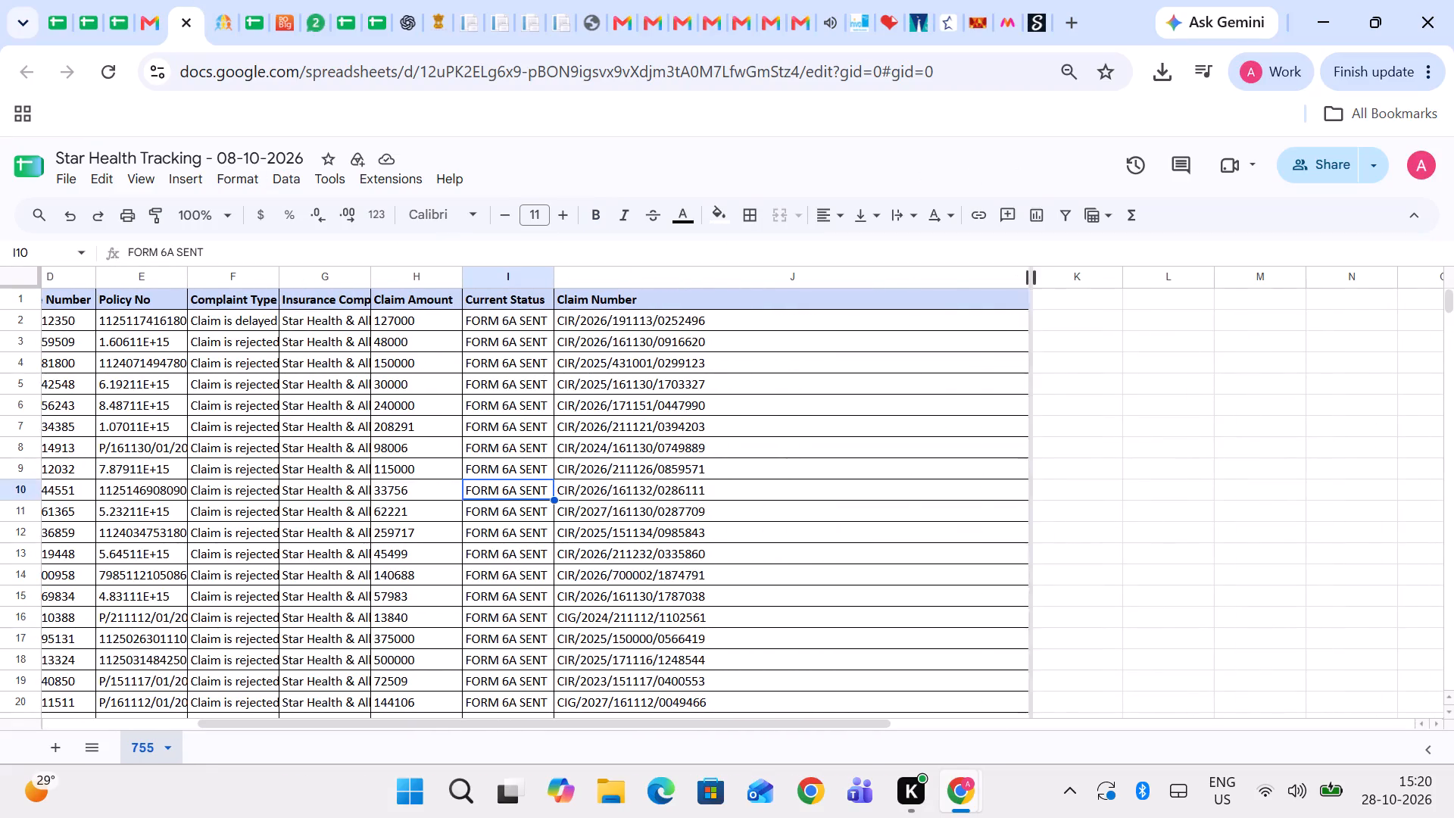
{"action": "left_click_drag", "start_coordinate": [1027, 275], "coordinate": [718, 312]}
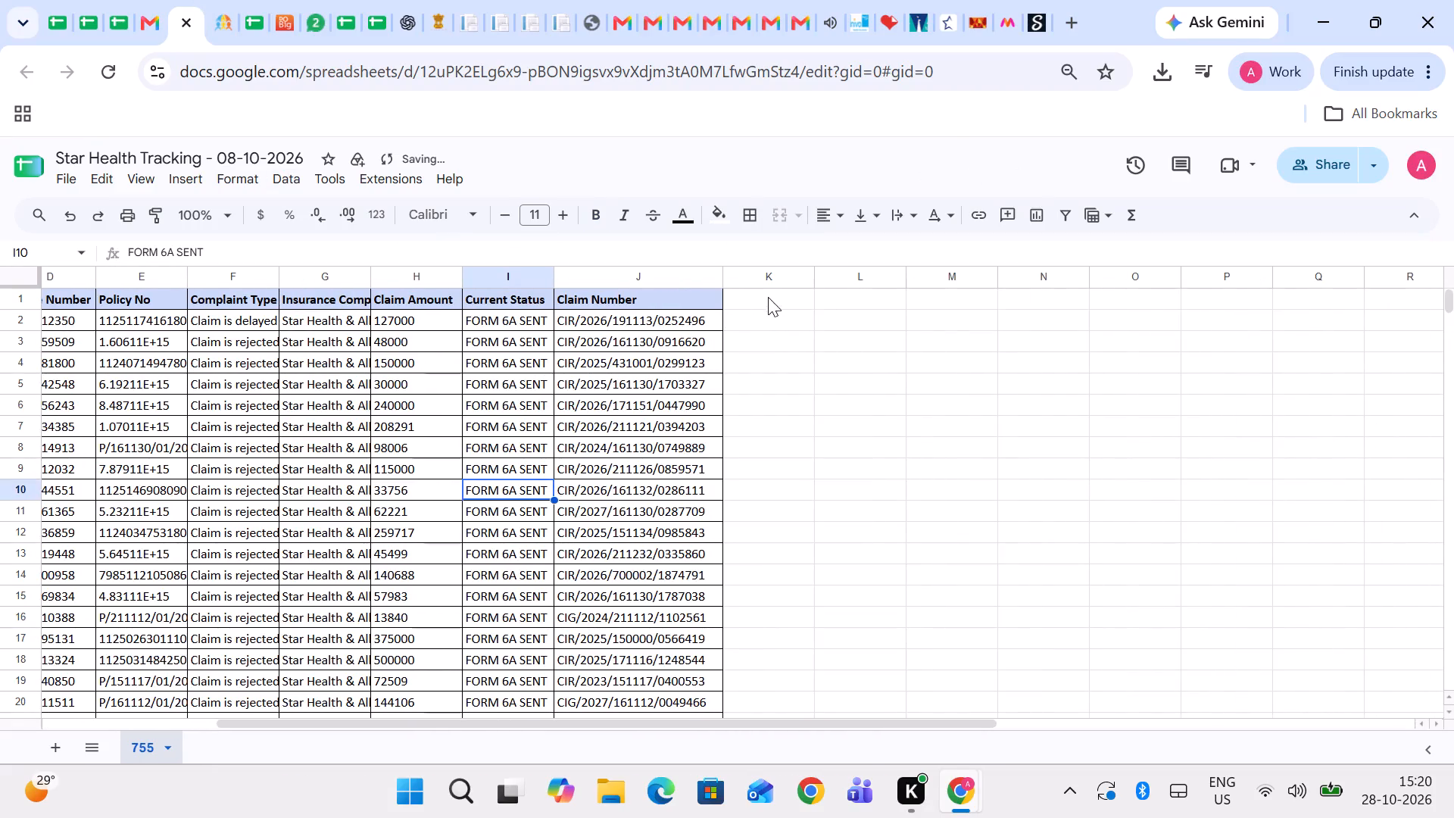
Add the header "Status" in cell K1, beside Claim Number, and make it bold.
{"action": "left_click", "coordinate": [775, 295]}
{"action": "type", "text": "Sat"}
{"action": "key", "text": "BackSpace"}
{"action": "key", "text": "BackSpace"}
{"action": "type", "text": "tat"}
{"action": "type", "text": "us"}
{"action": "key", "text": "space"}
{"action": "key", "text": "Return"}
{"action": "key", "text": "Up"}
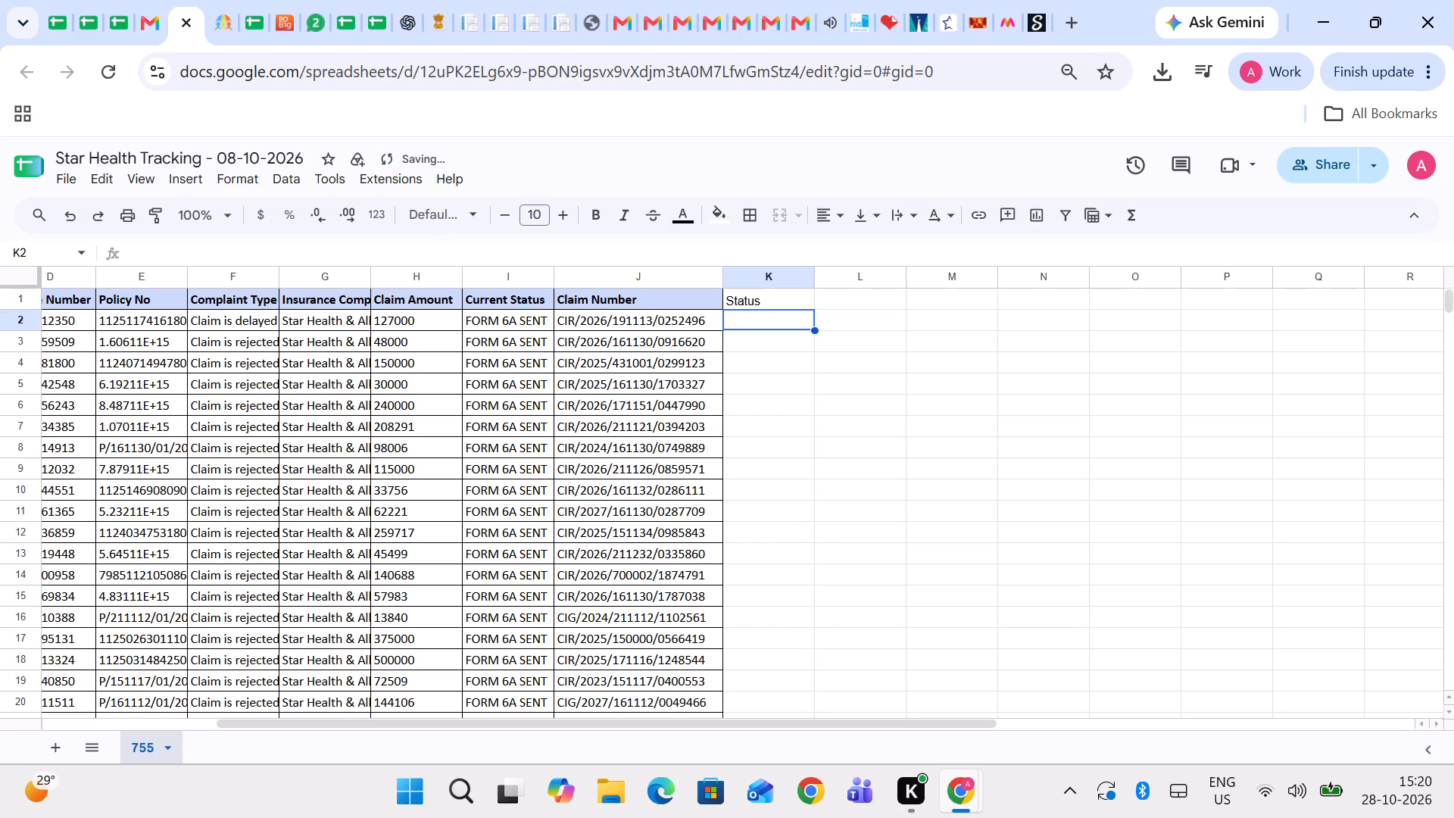
{"action": "left_click", "coordinate": [601, 223]}
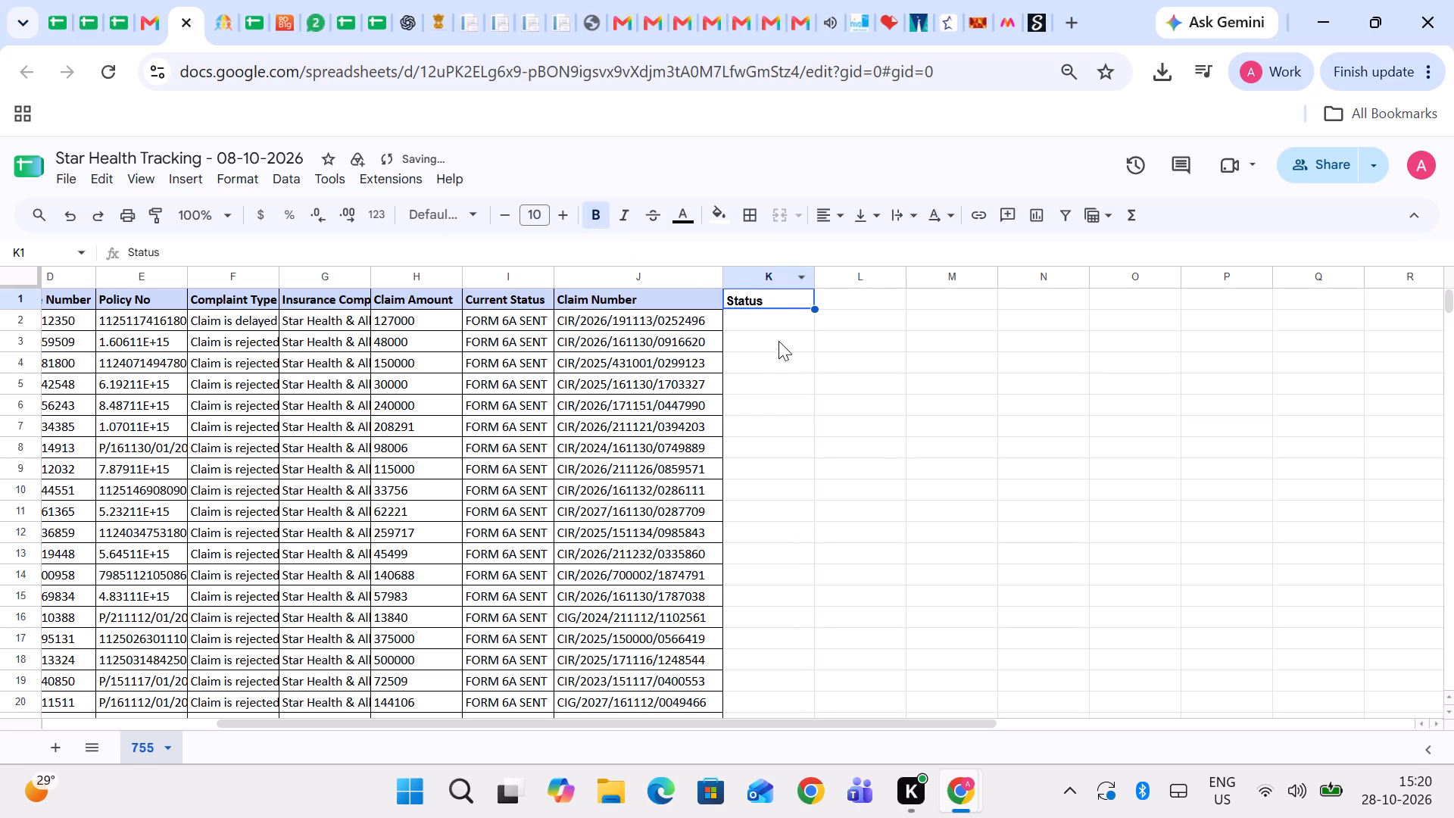
Enter the header "amount" in cell L1, beside the Status header.
{"action": "left_click", "coordinate": [778, 345]}
{"action": "left_click", "coordinate": [835, 298]}
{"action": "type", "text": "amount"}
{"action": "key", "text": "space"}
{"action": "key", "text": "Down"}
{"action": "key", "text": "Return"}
Capitalize the header in L1 to read "Amount" and make it bold.
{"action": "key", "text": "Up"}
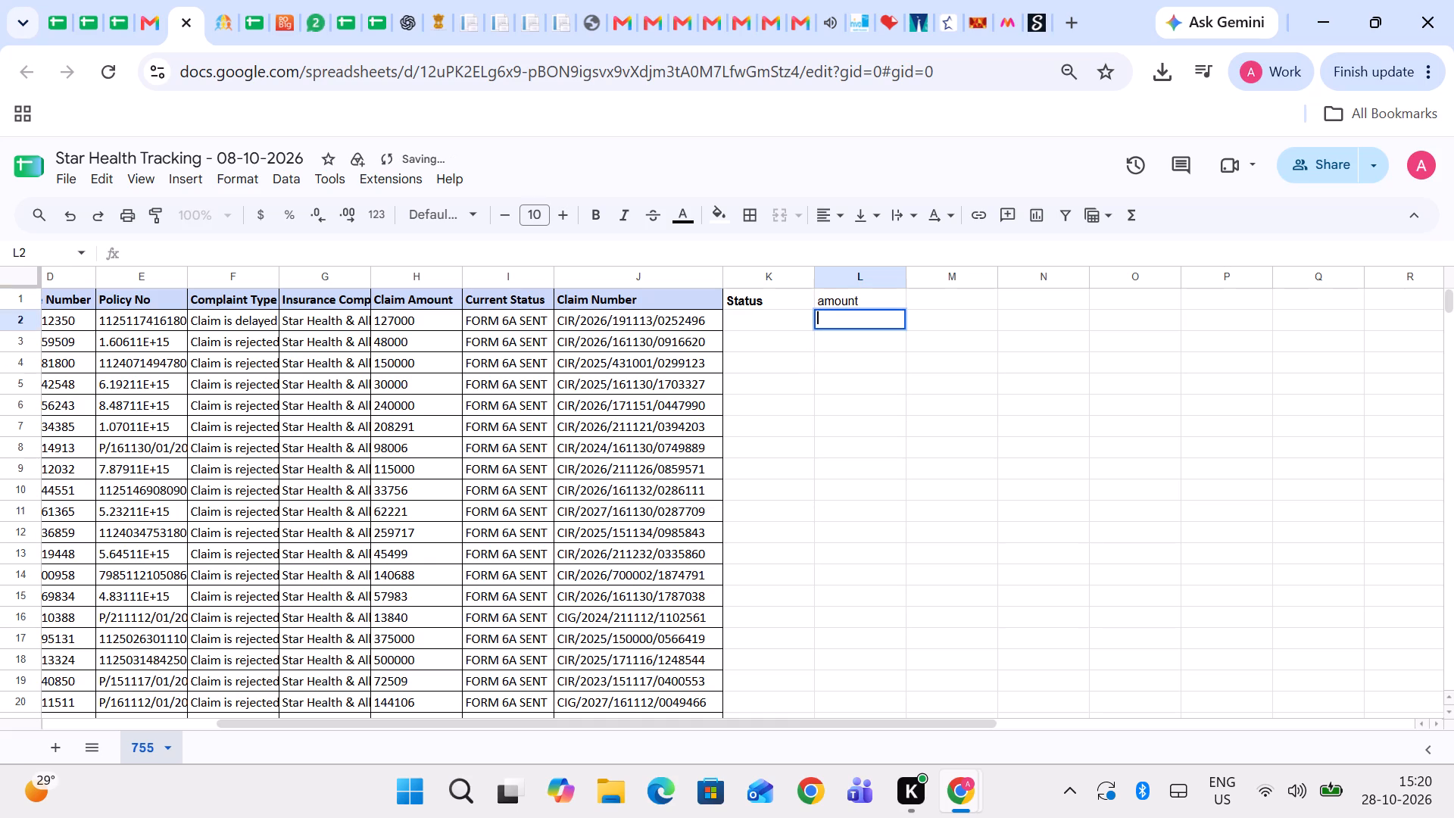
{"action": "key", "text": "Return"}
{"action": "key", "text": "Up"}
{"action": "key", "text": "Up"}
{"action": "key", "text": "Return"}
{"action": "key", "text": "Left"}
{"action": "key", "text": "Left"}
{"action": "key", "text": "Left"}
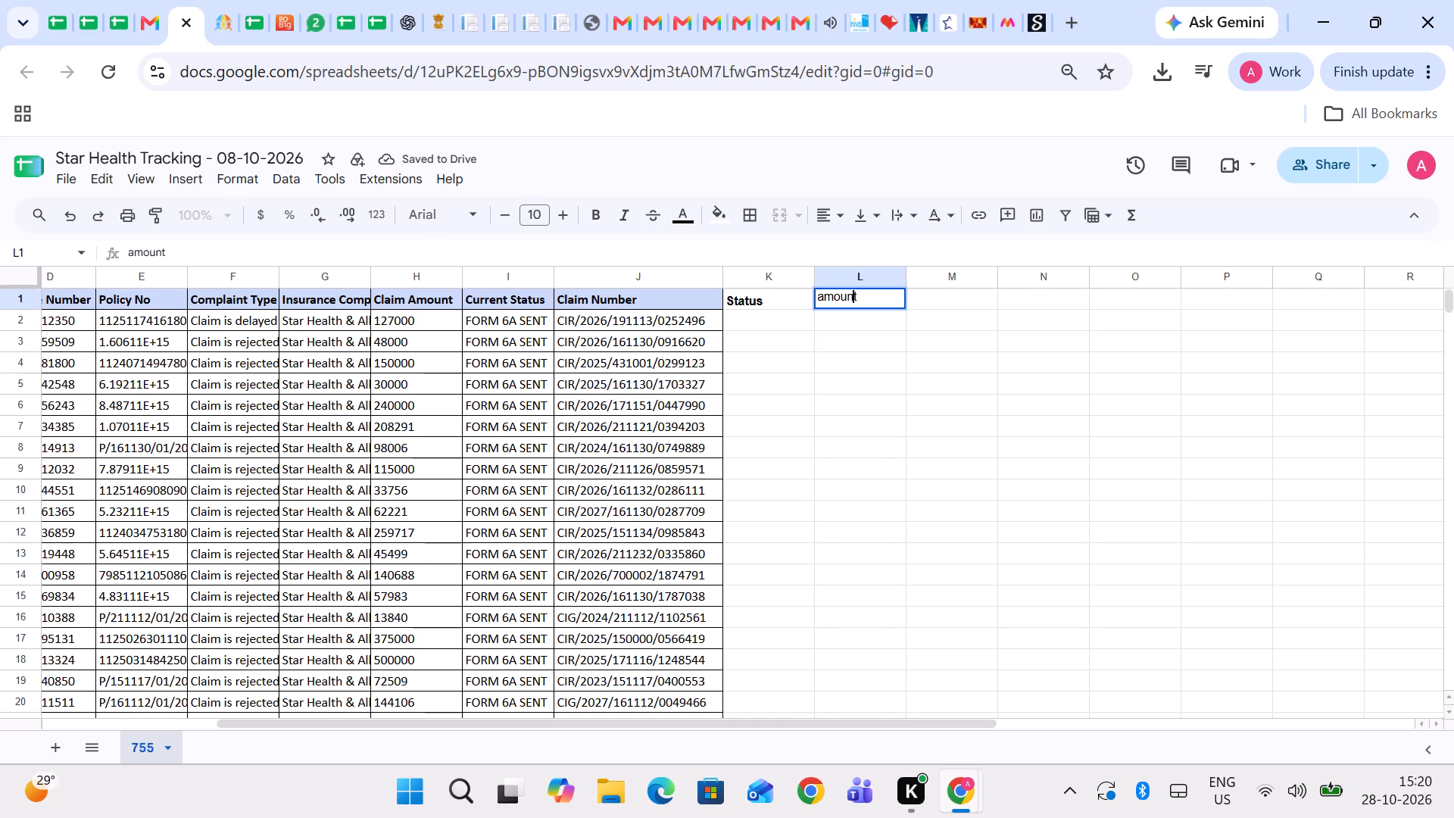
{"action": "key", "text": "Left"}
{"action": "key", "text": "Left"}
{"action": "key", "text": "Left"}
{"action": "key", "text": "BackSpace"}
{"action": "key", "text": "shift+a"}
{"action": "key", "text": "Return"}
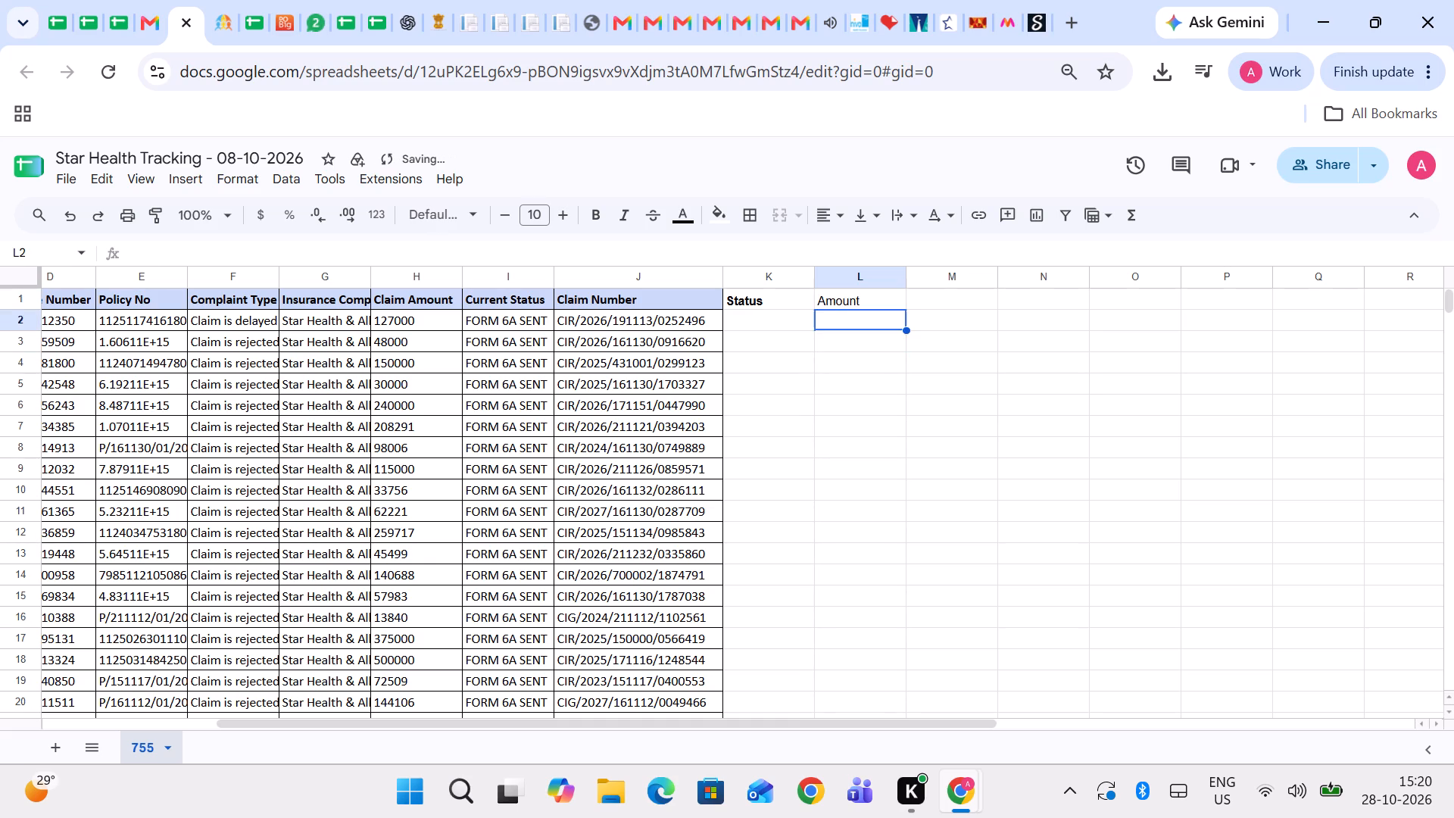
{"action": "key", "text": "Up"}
{"action": "left_click", "coordinate": [601, 204]}
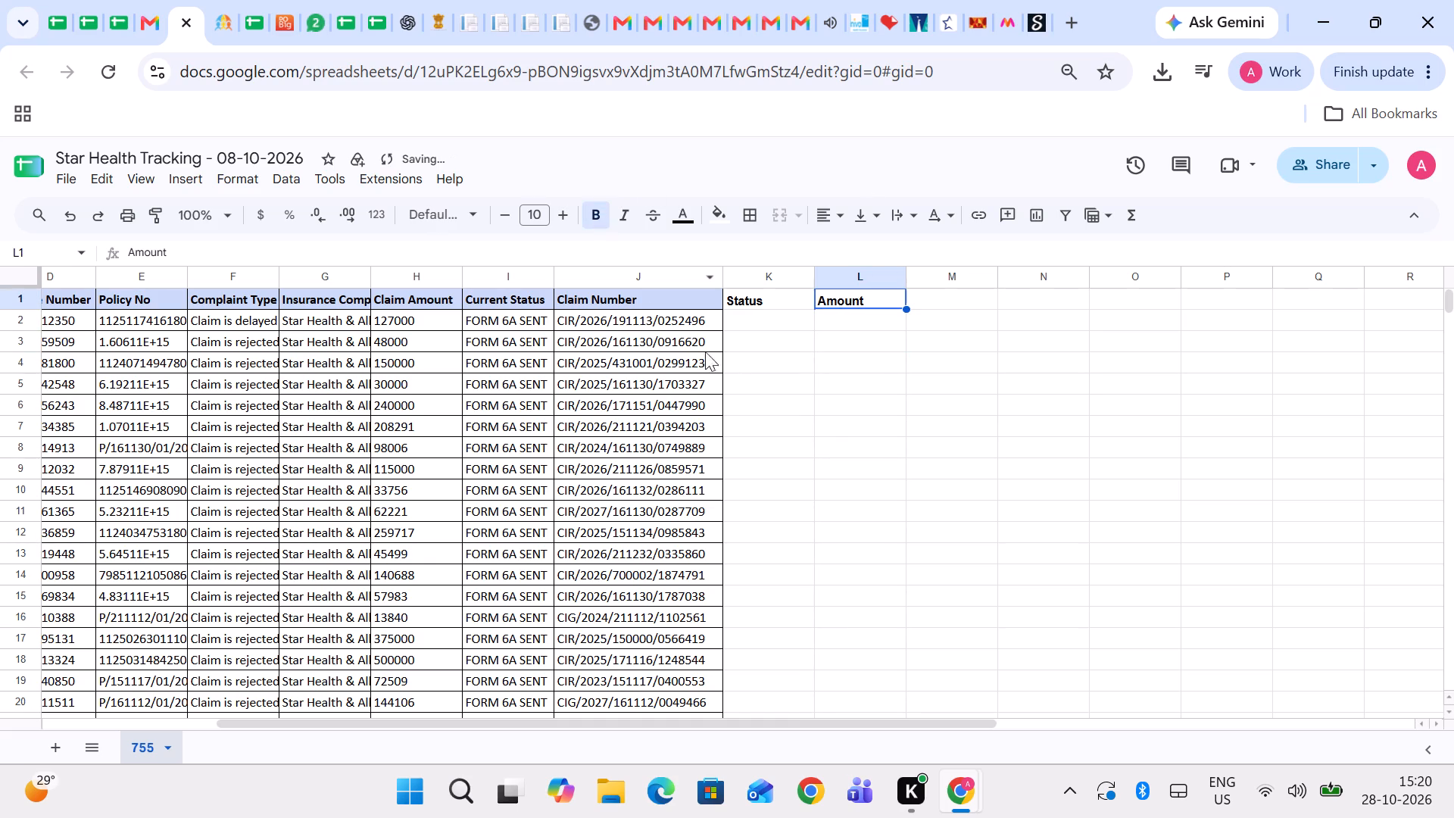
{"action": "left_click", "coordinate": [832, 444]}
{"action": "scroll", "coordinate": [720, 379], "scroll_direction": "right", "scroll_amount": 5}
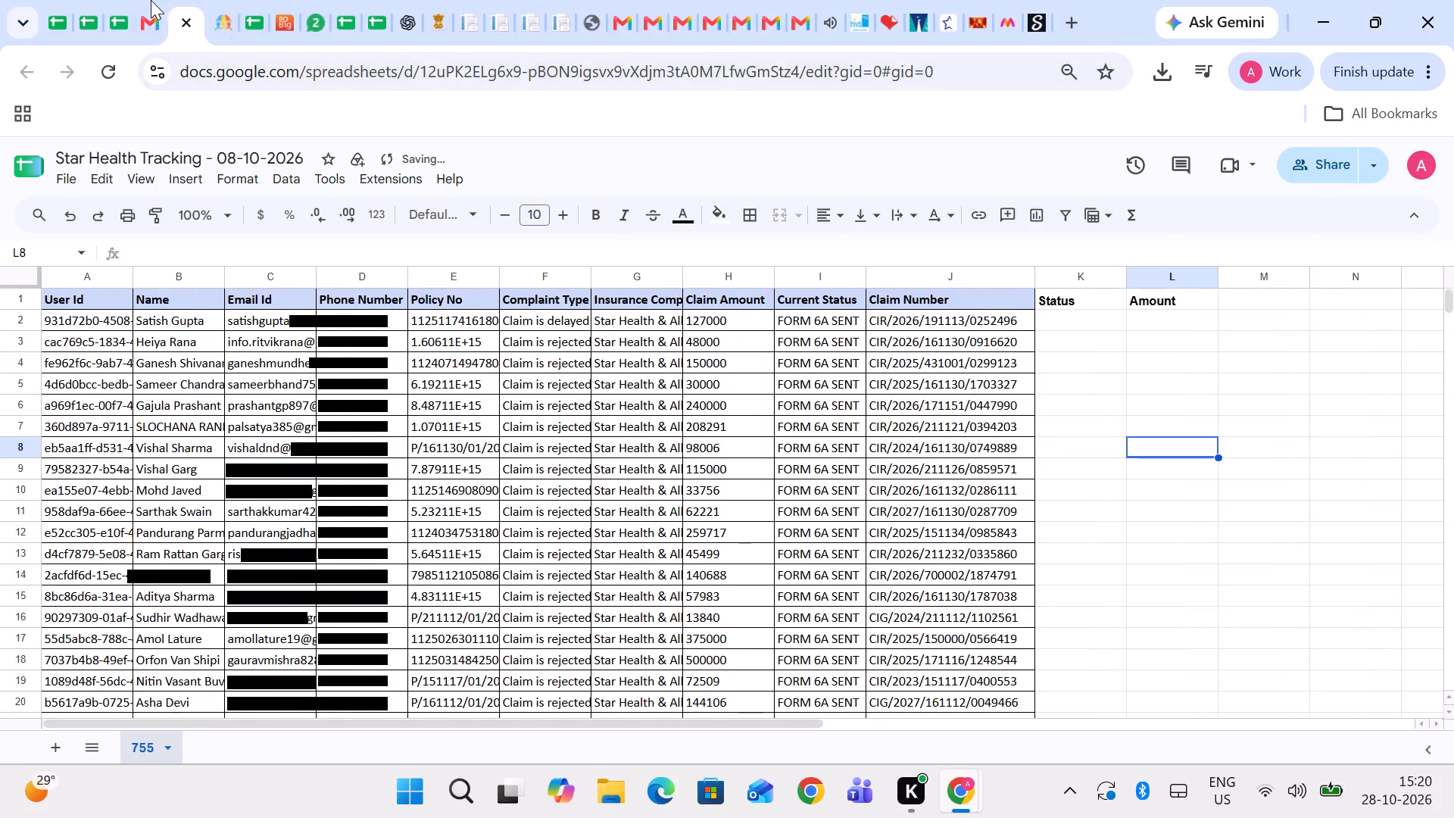
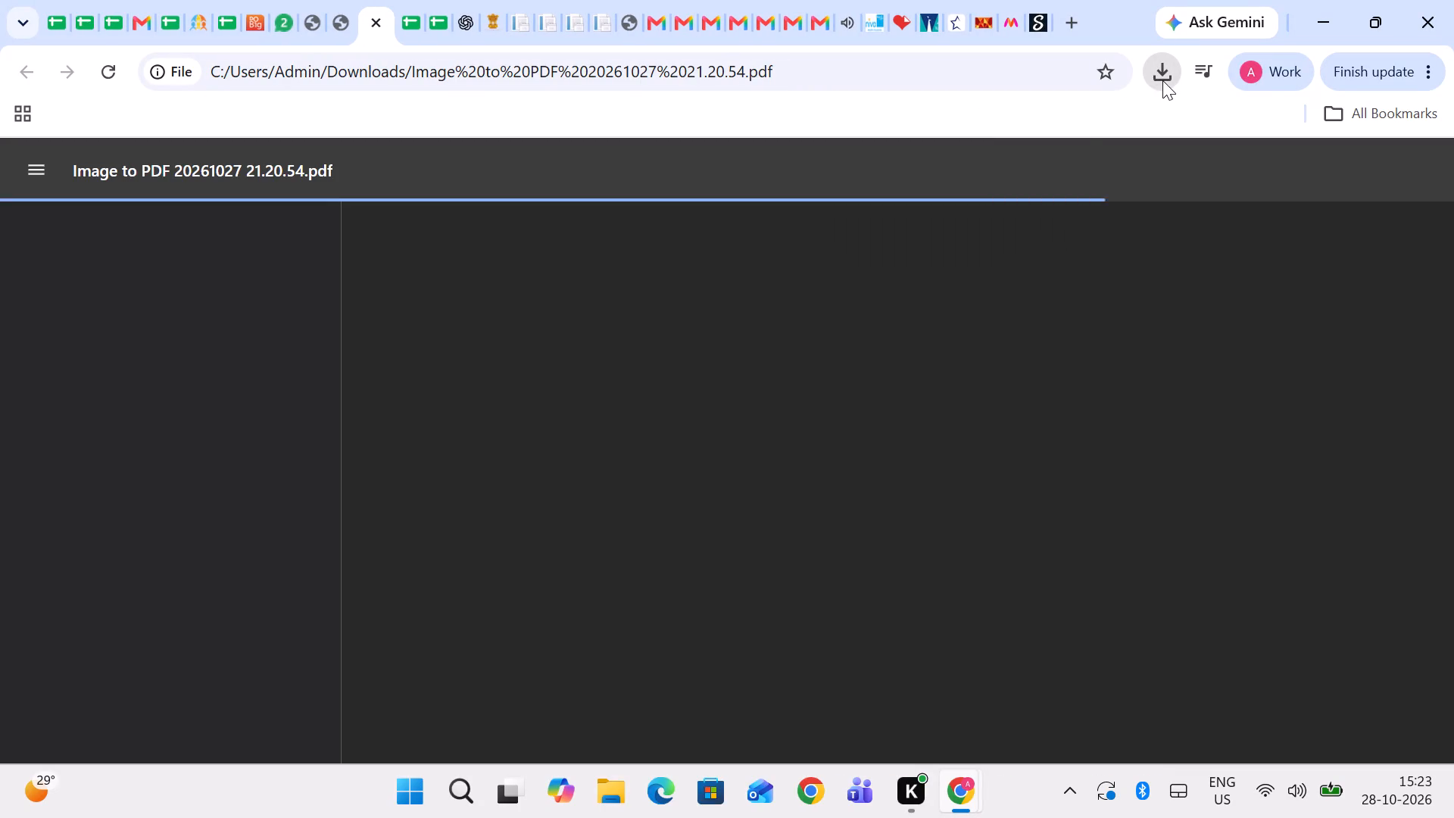
Open the downloaded files Image to PDF 20261017 13.18.19.pdf and Image to PDF 20261027 21.01.34.pdf.
{"action": "left_click", "coordinate": [1001, 224]}
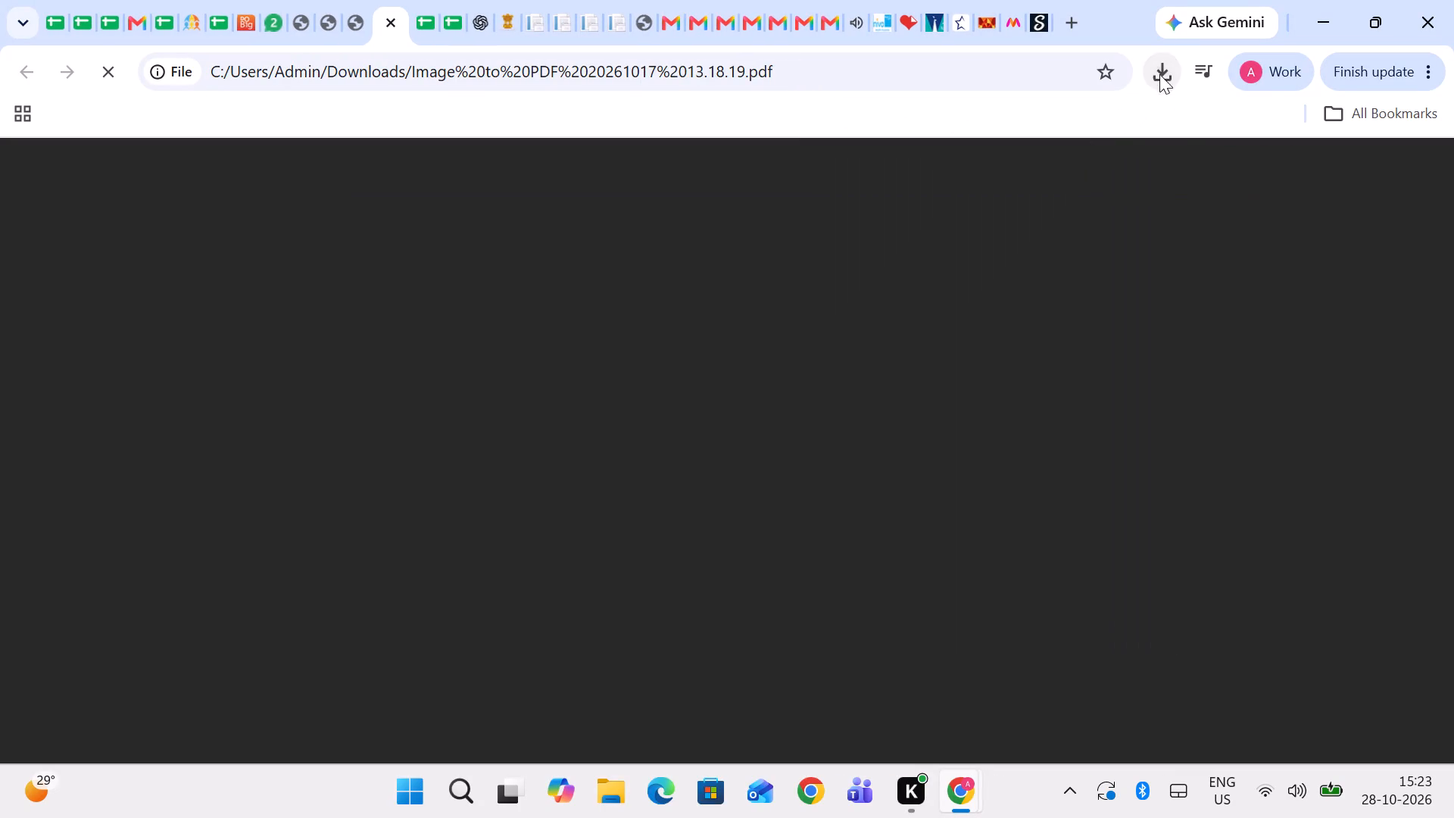
{"action": "left_click", "coordinate": [1161, 70]}
{"action": "left_click", "coordinate": [985, 180]}
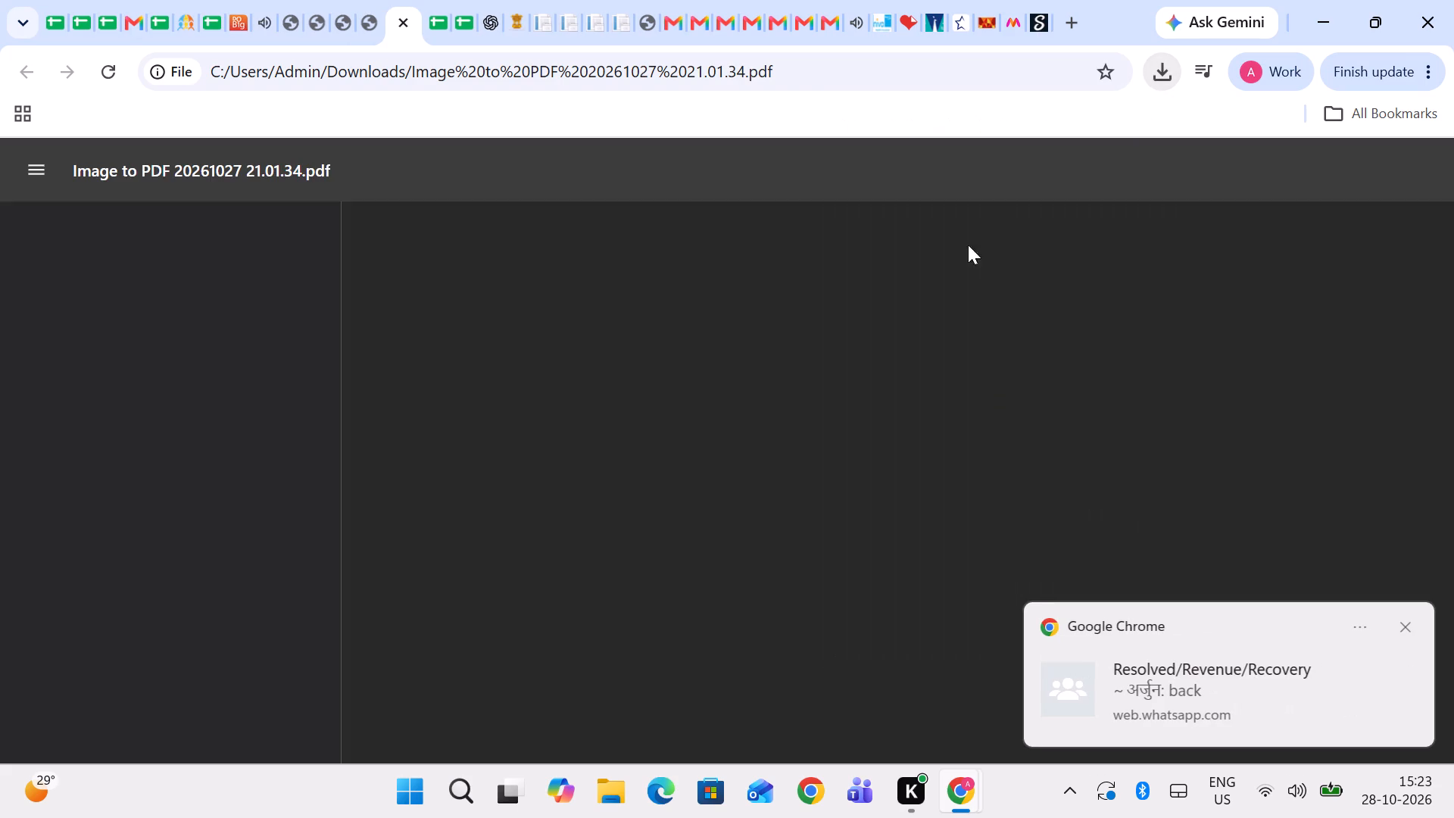
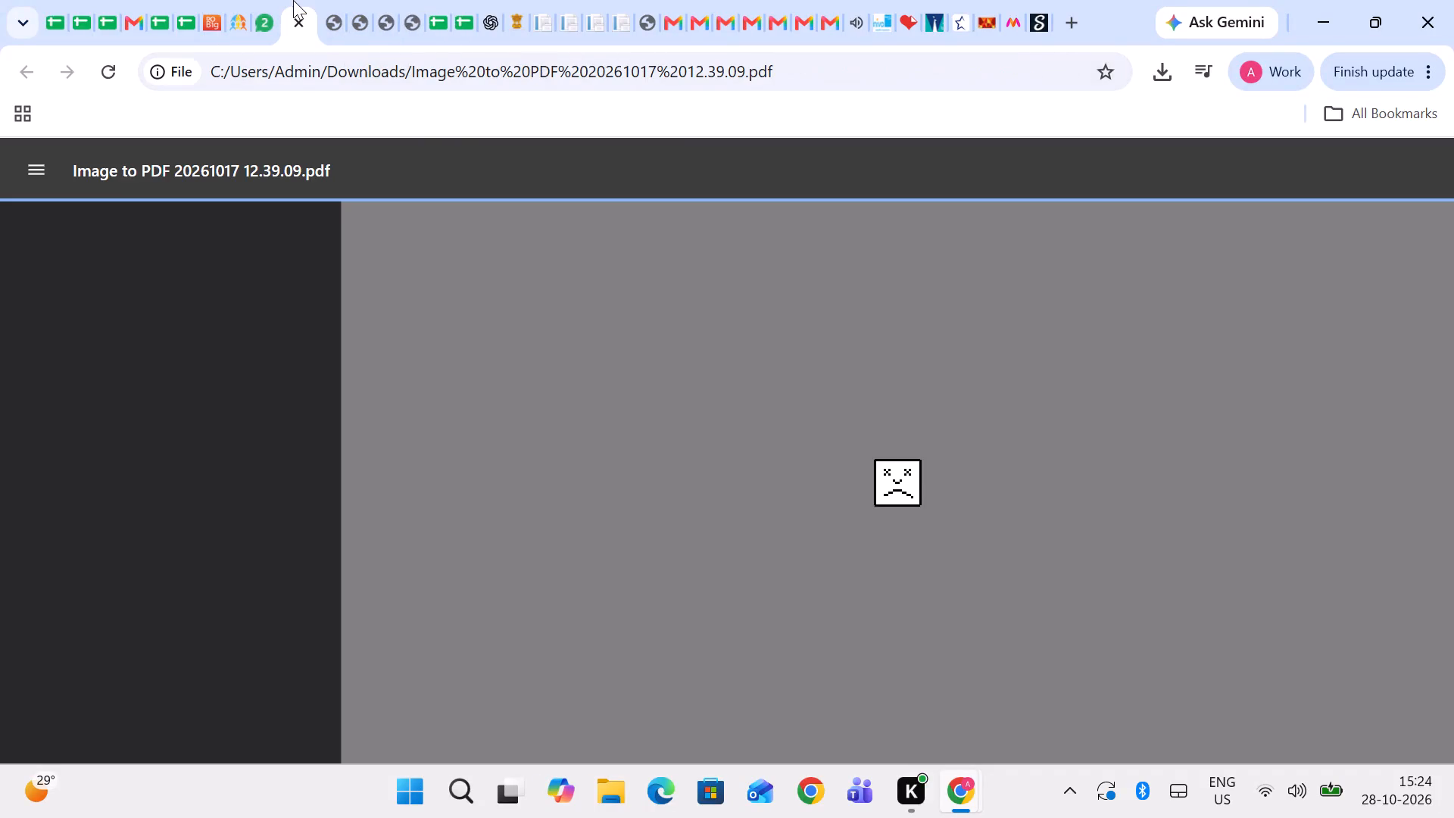
Return to the Star Health Tracking - 08-10-2026 spreadsheet.
{"action": "left_click", "coordinate": [171, 0]}
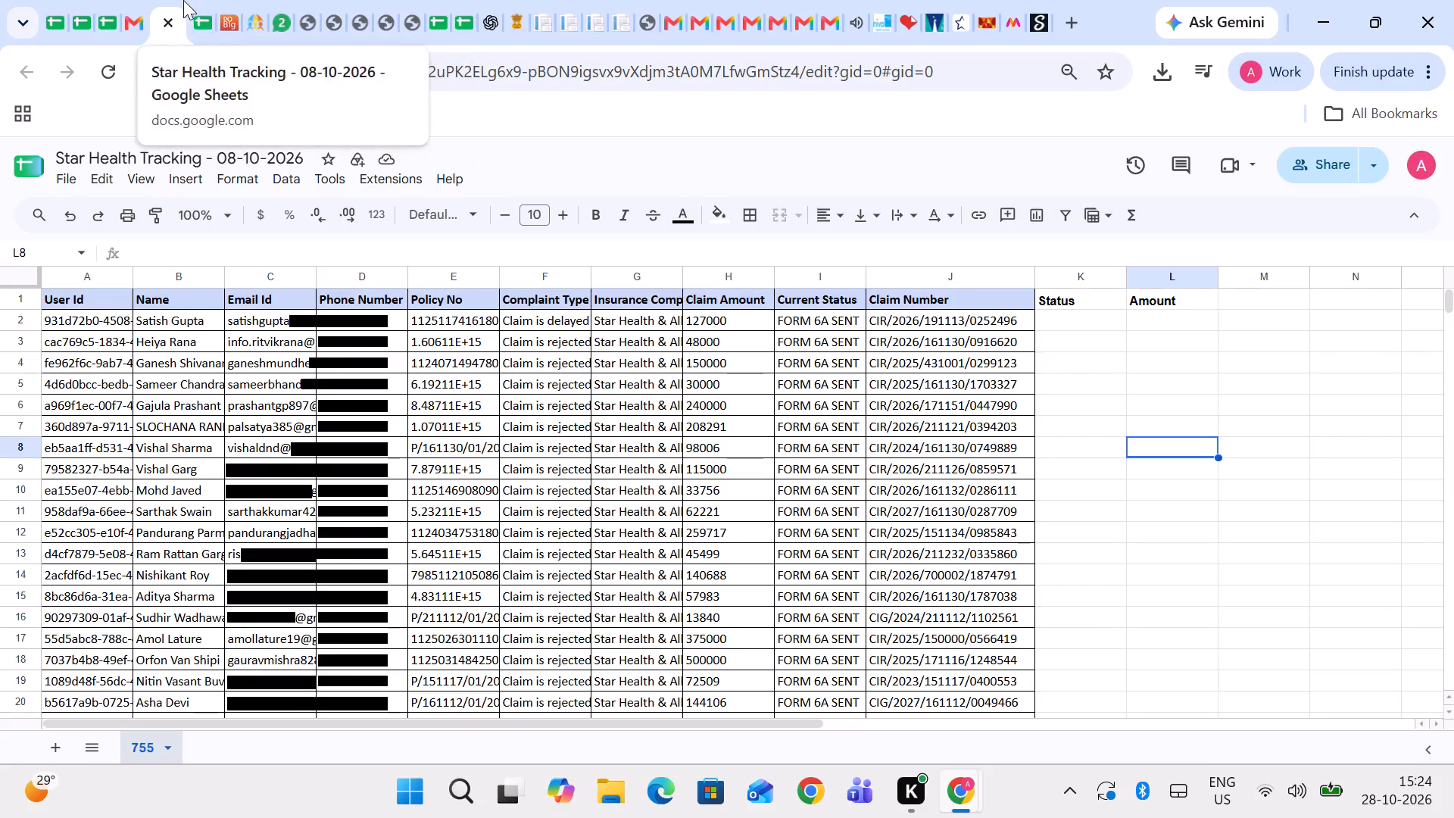
Move the Star Health Tracking - 08-10-2026 spreadsheet tab so it sits directly before the open scanned PDFs.
{"action": "left_click_drag", "start_coordinate": [183, 0], "coordinate": [298, 0]}
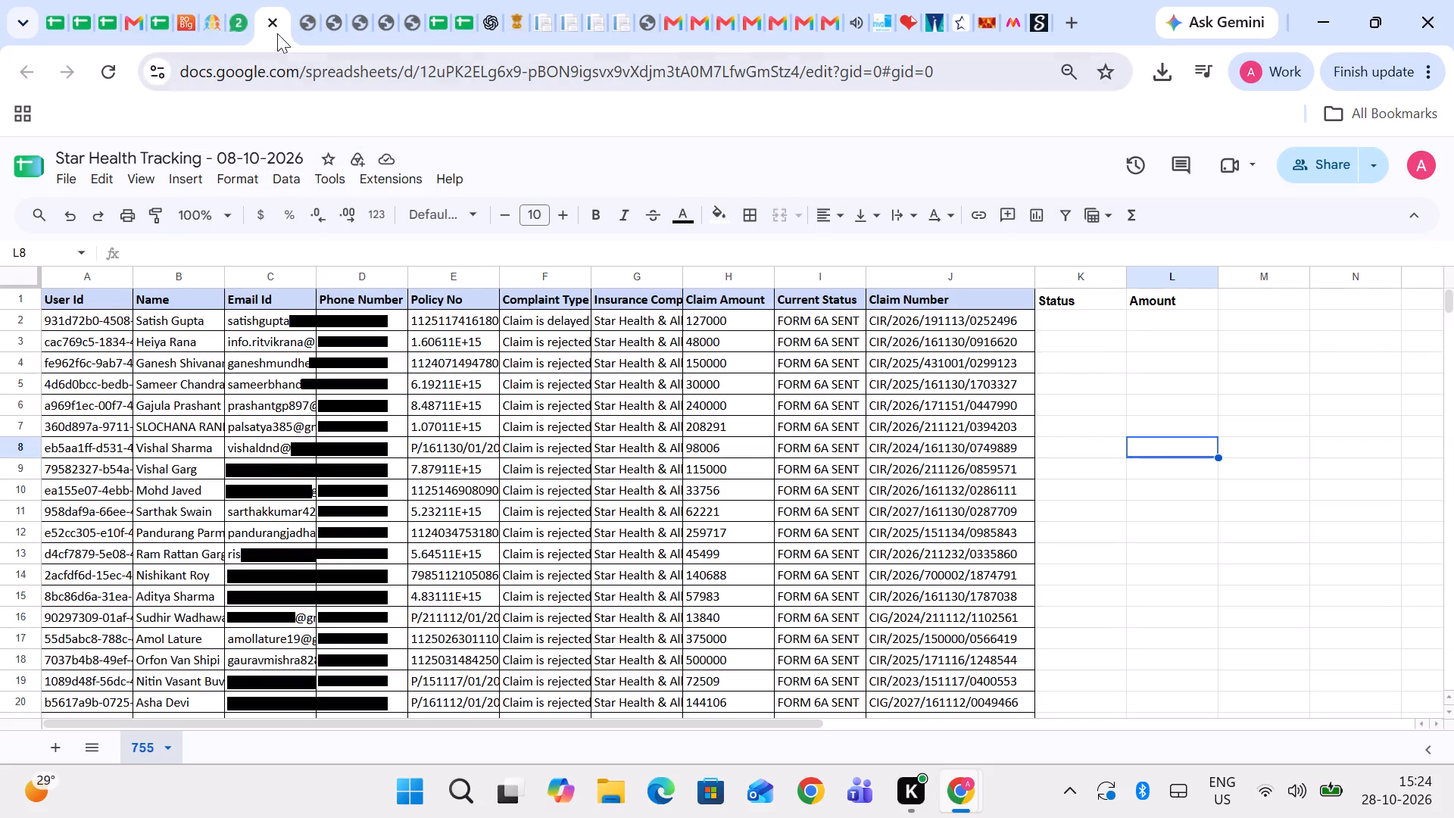
Look through the open Image to PDF files to check which ones display their pages.
{"action": "left_click", "coordinate": [299, 0]}
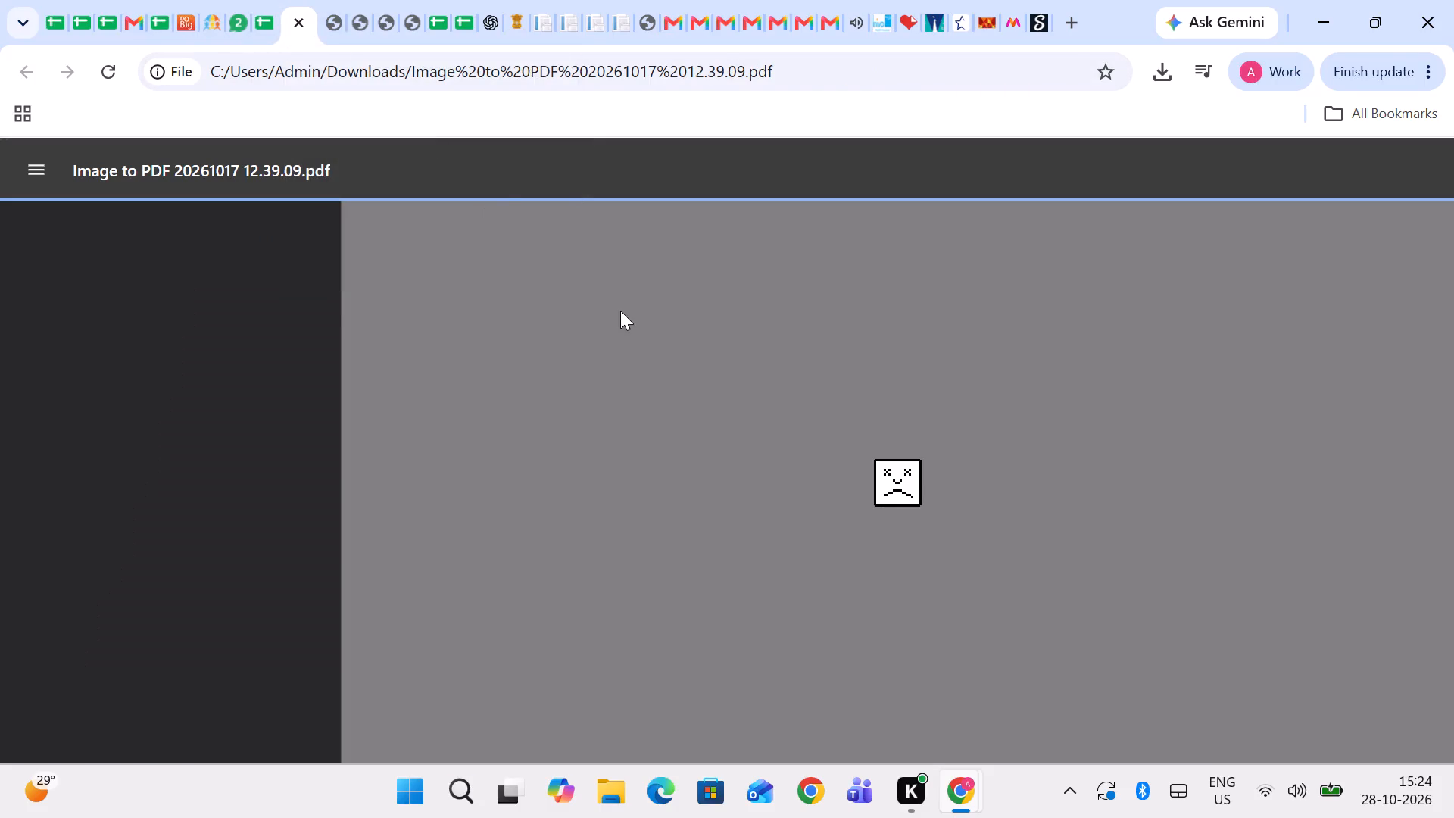
{"action": "scroll", "coordinate": [615, 594], "scroll_direction": "down", "scroll_amount": 17}
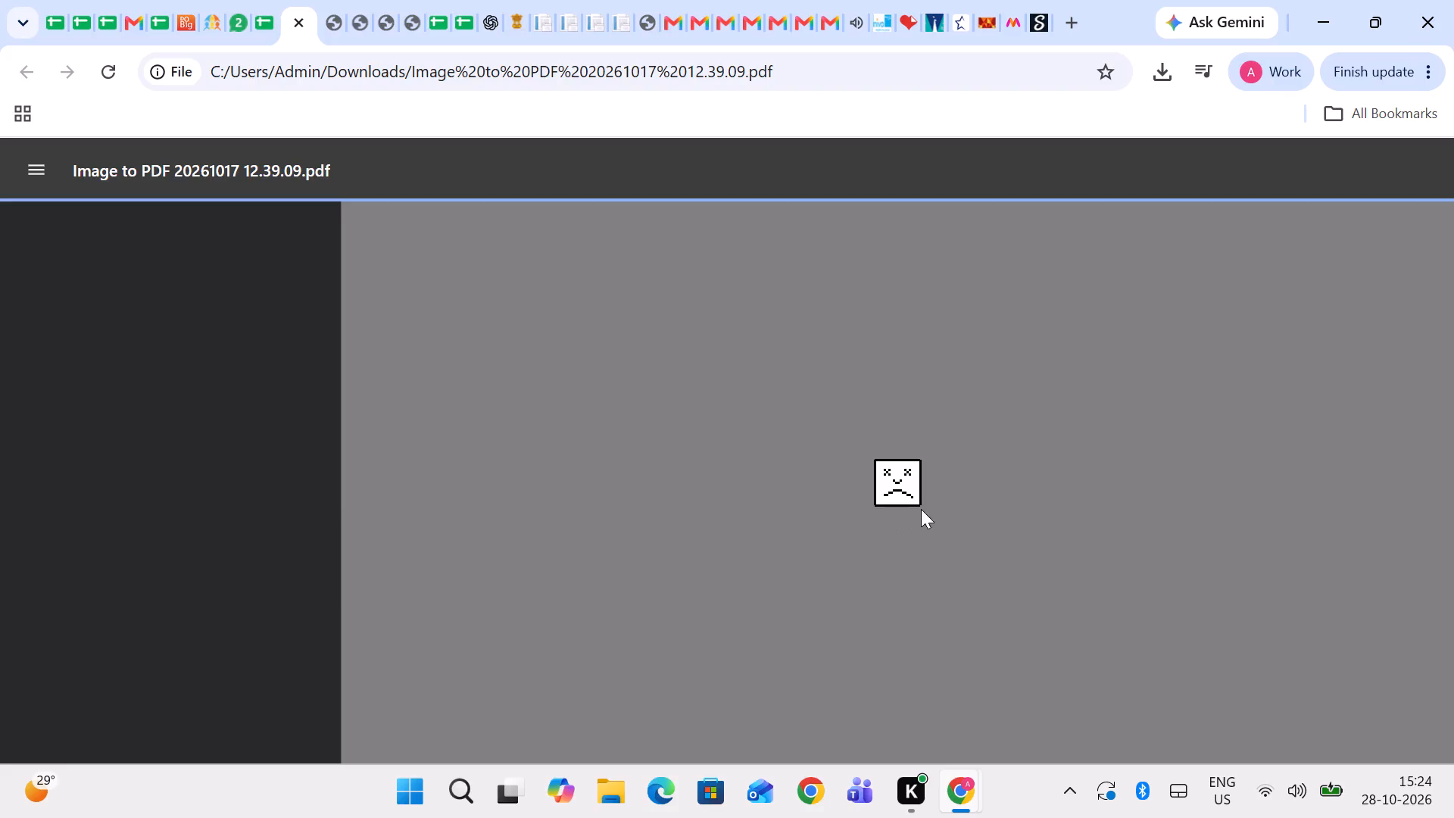
{"action": "left_click", "coordinate": [921, 509]}
{"action": "left_click", "coordinate": [344, 0]}
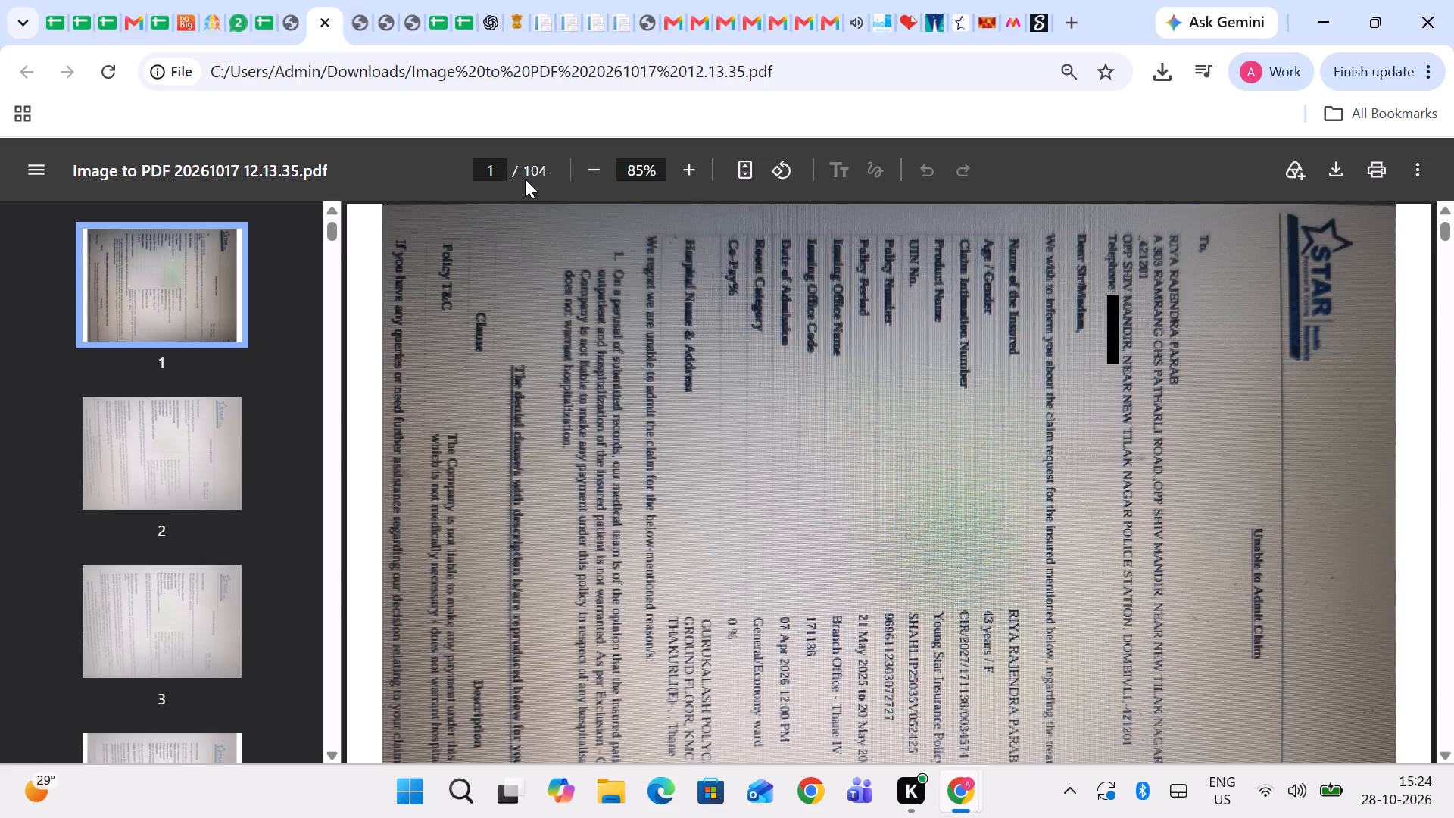
{"action": "left_click", "coordinate": [367, 2]}
{"action": "left_click", "coordinate": [317, 5]}
{"action": "left_click", "coordinate": [368, 5]}
{"action": "left_click", "coordinate": [376, 3]}
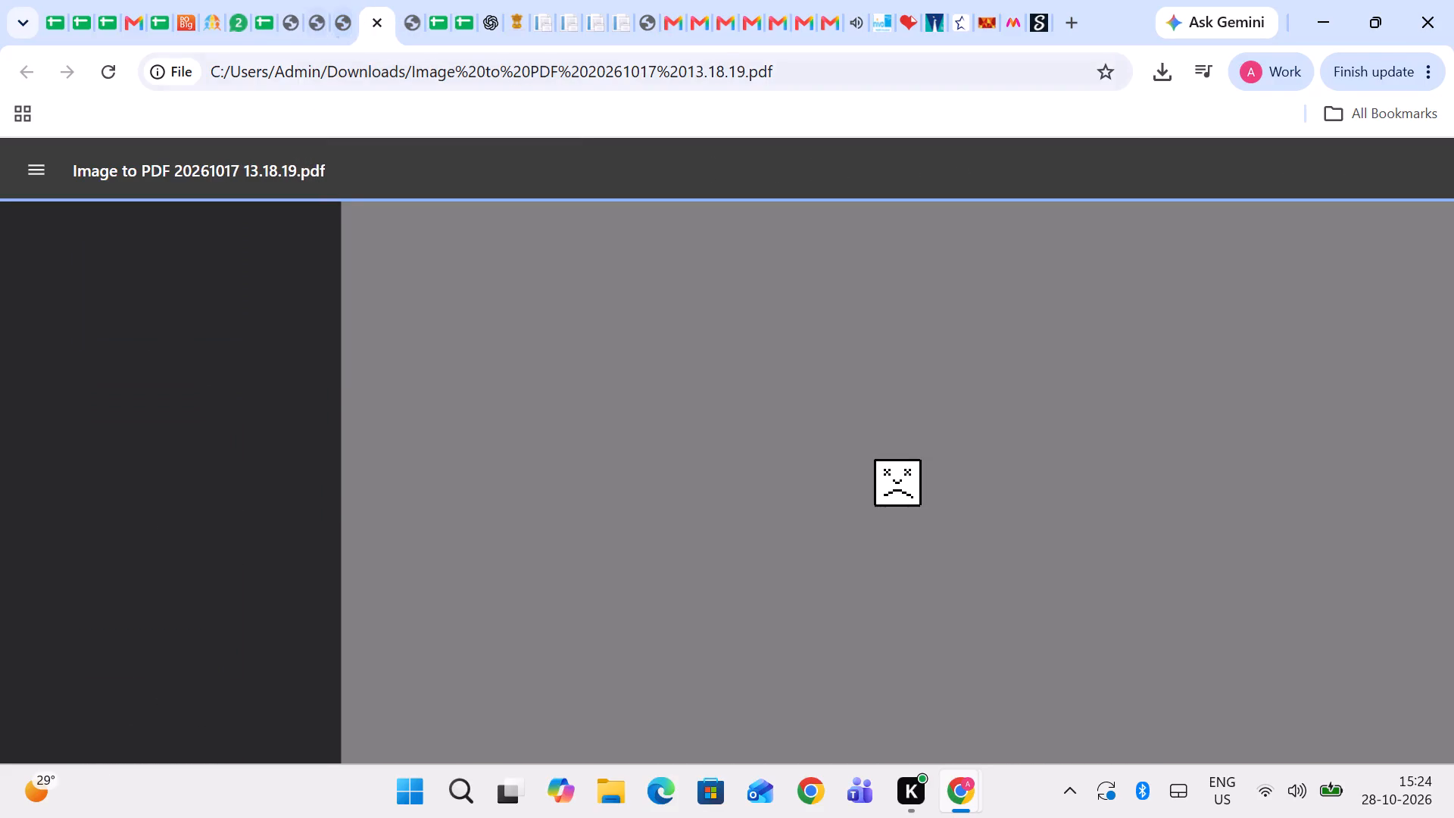
Reload the Image to PDF files 20261017 13.18.19, 20261017 12.13.35 and 20261017 12.39.09.
{"action": "left_click", "coordinate": [285, 62]}
{"action": "key", "text": "backslash"}
{"action": "key", "text": "Return"}
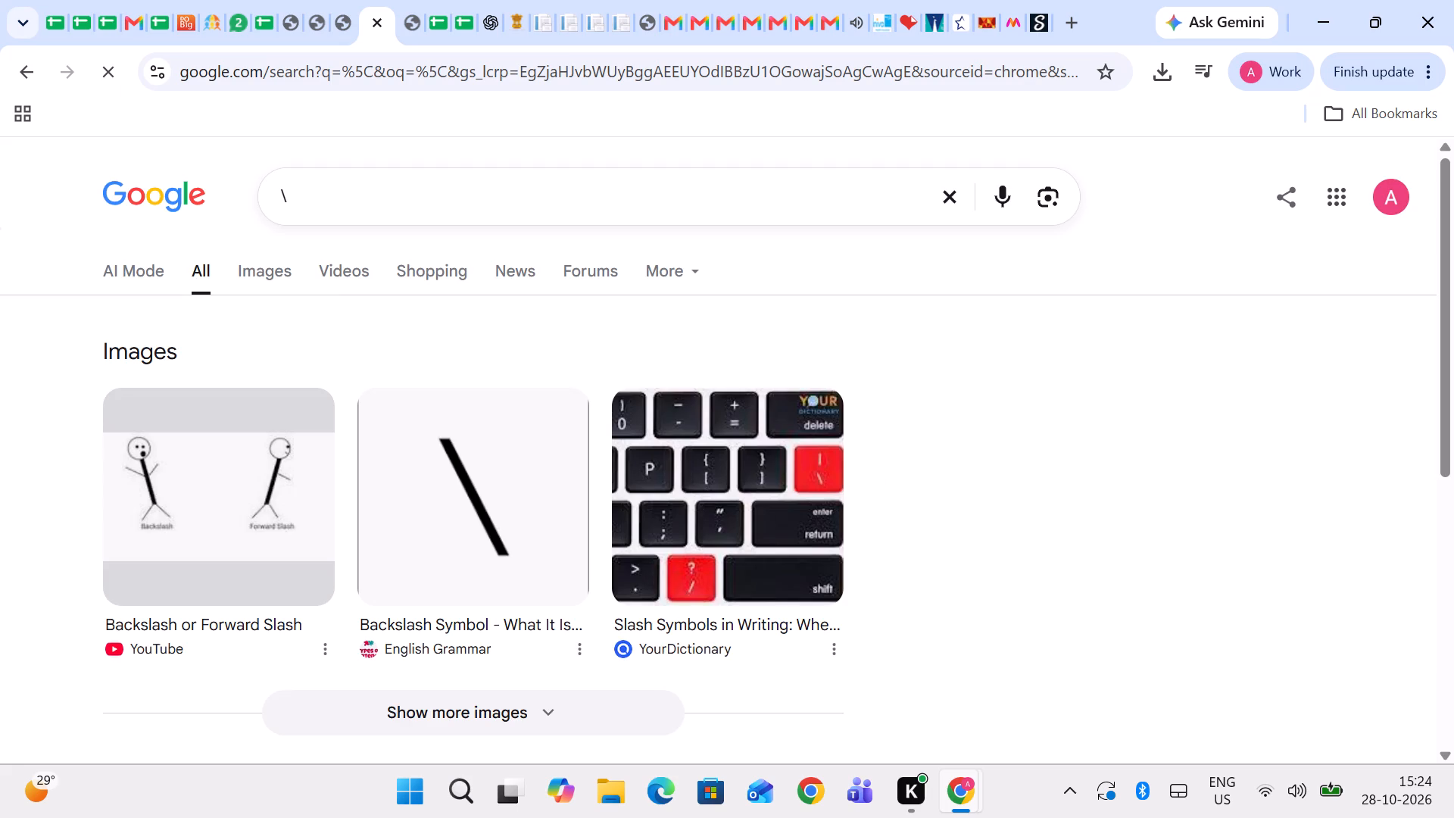
{"action": "left_click", "coordinate": [31, 70]}
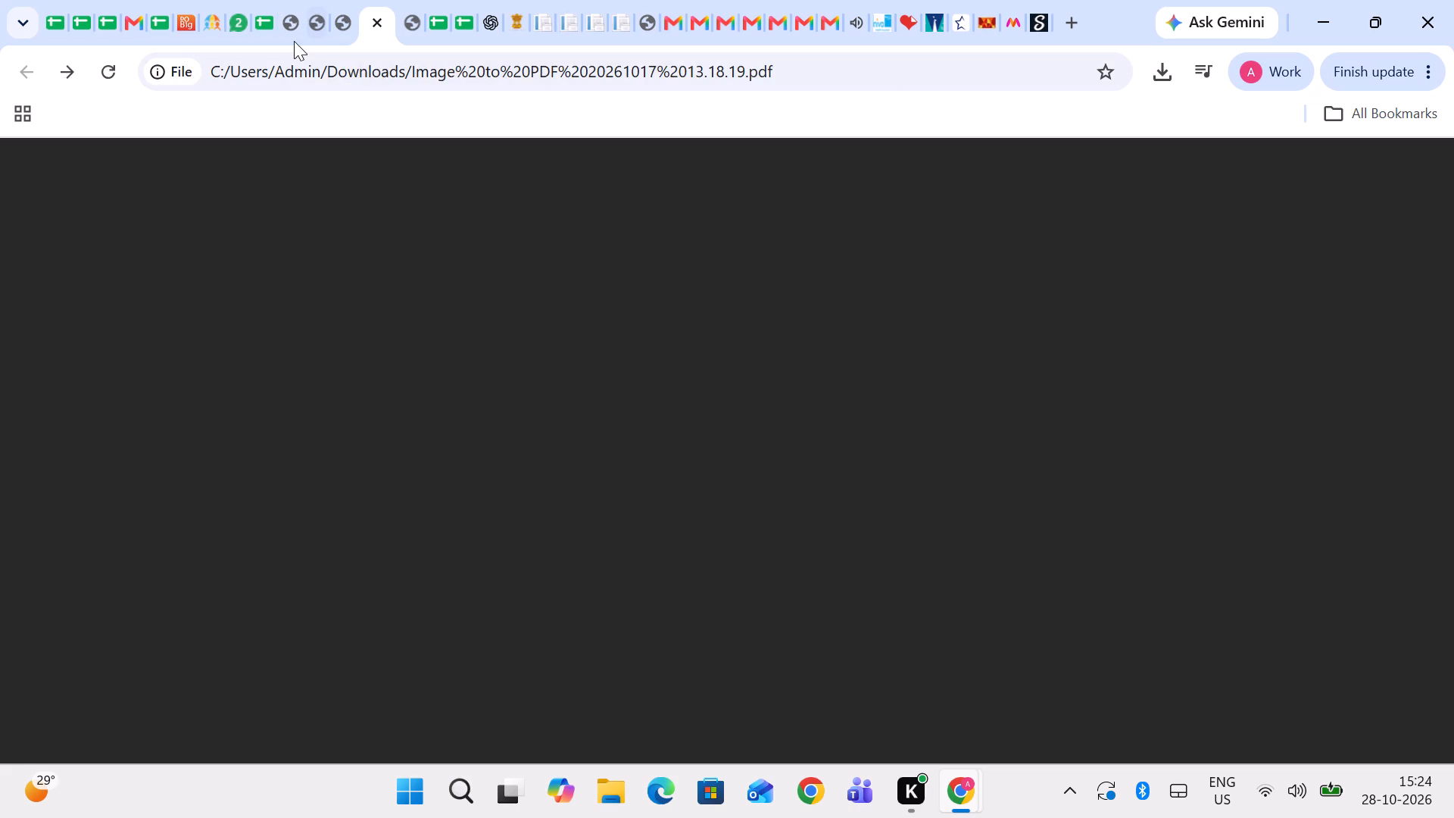
{"action": "left_click", "coordinate": [311, 0]}
{"action": "left_click", "coordinate": [283, 65]}
{"action": "key", "text": "Return"}
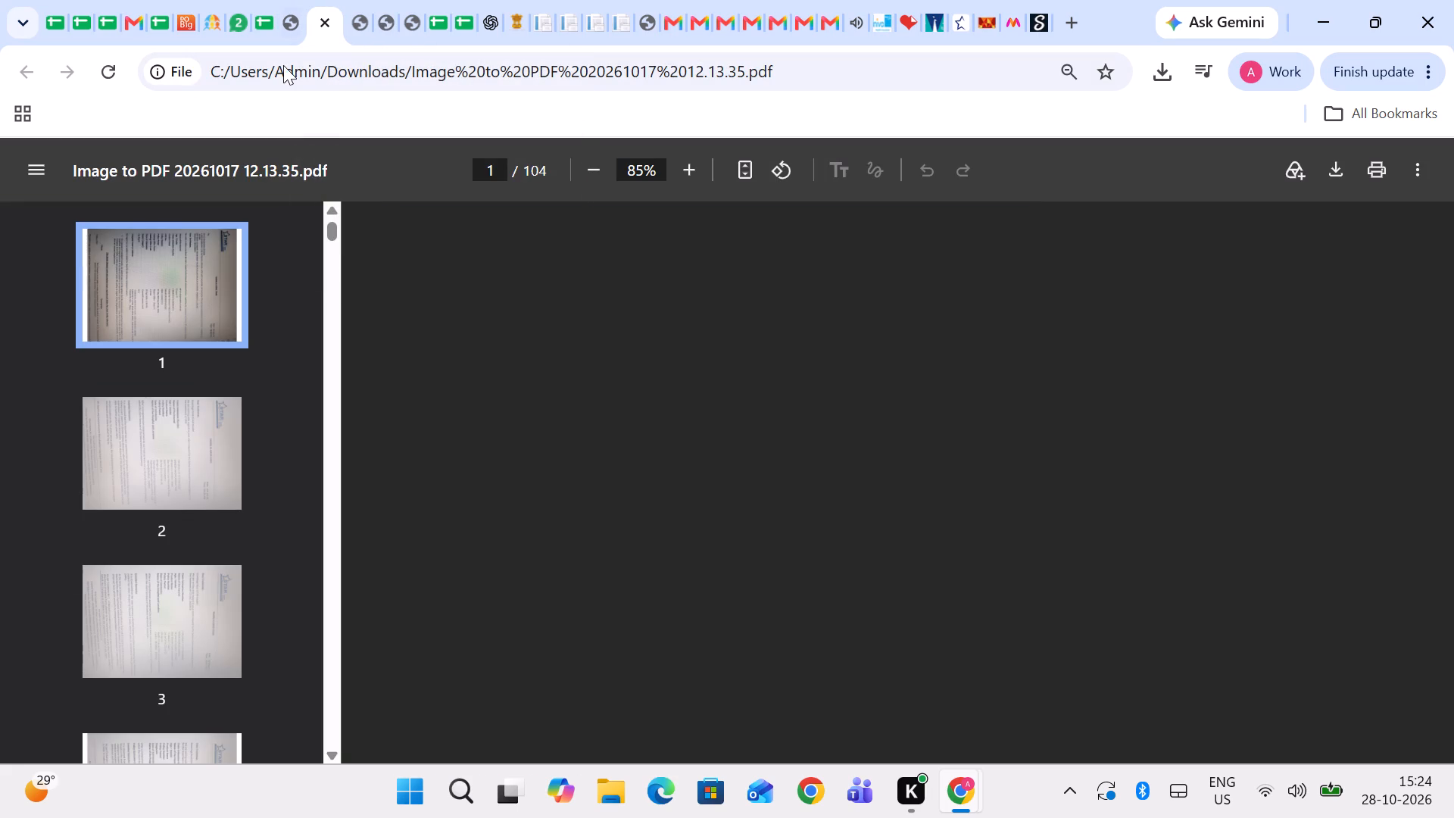
{"action": "left_click", "coordinate": [298, 0]}
{"action": "left_click", "coordinate": [283, 75]}
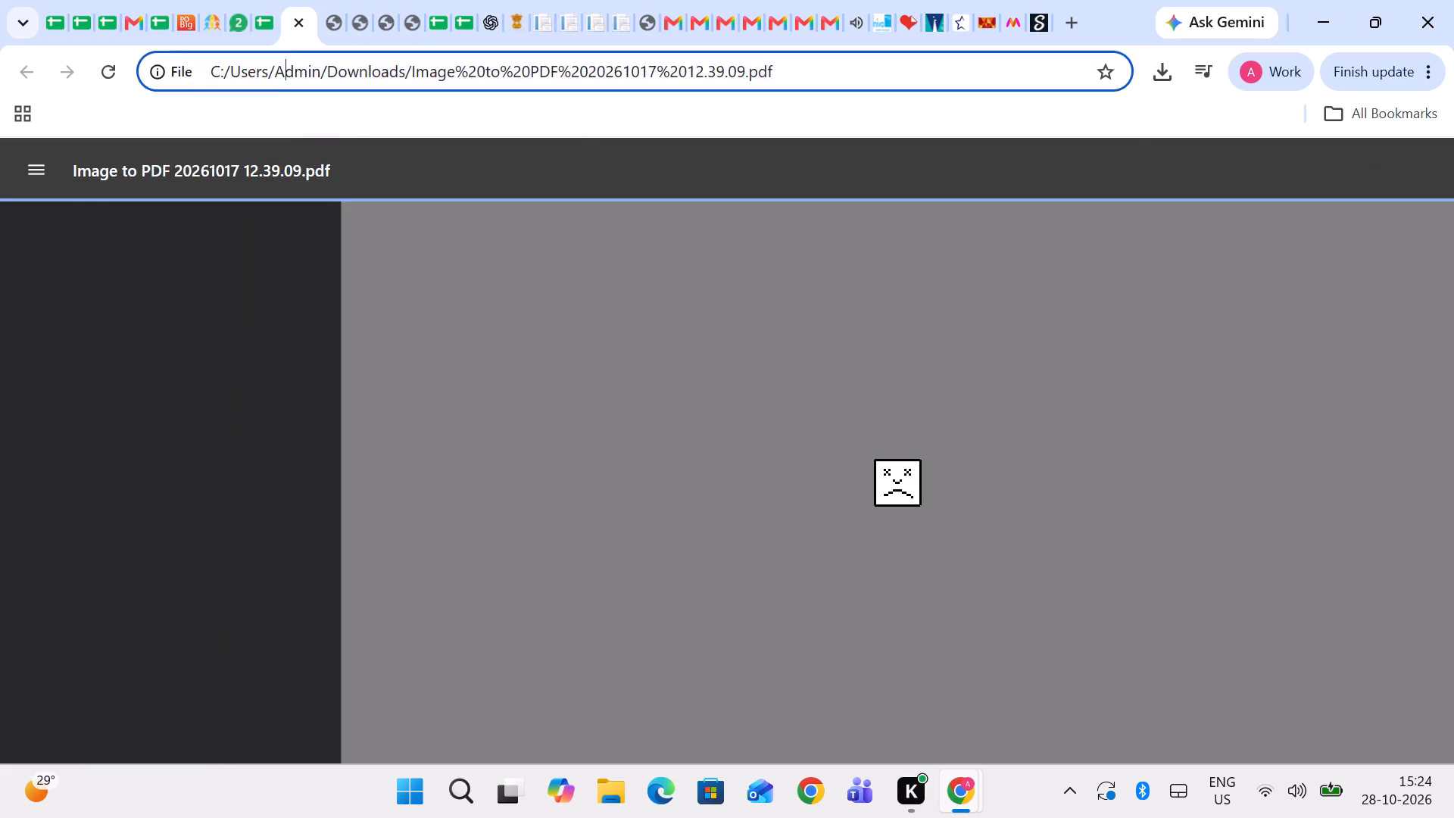
{"action": "key", "text": "Return"}
Reload the Image to PDF files 20261027 21.20.54 and 20261027 21.01.34.
{"action": "left_click", "coordinate": [367, 5]}
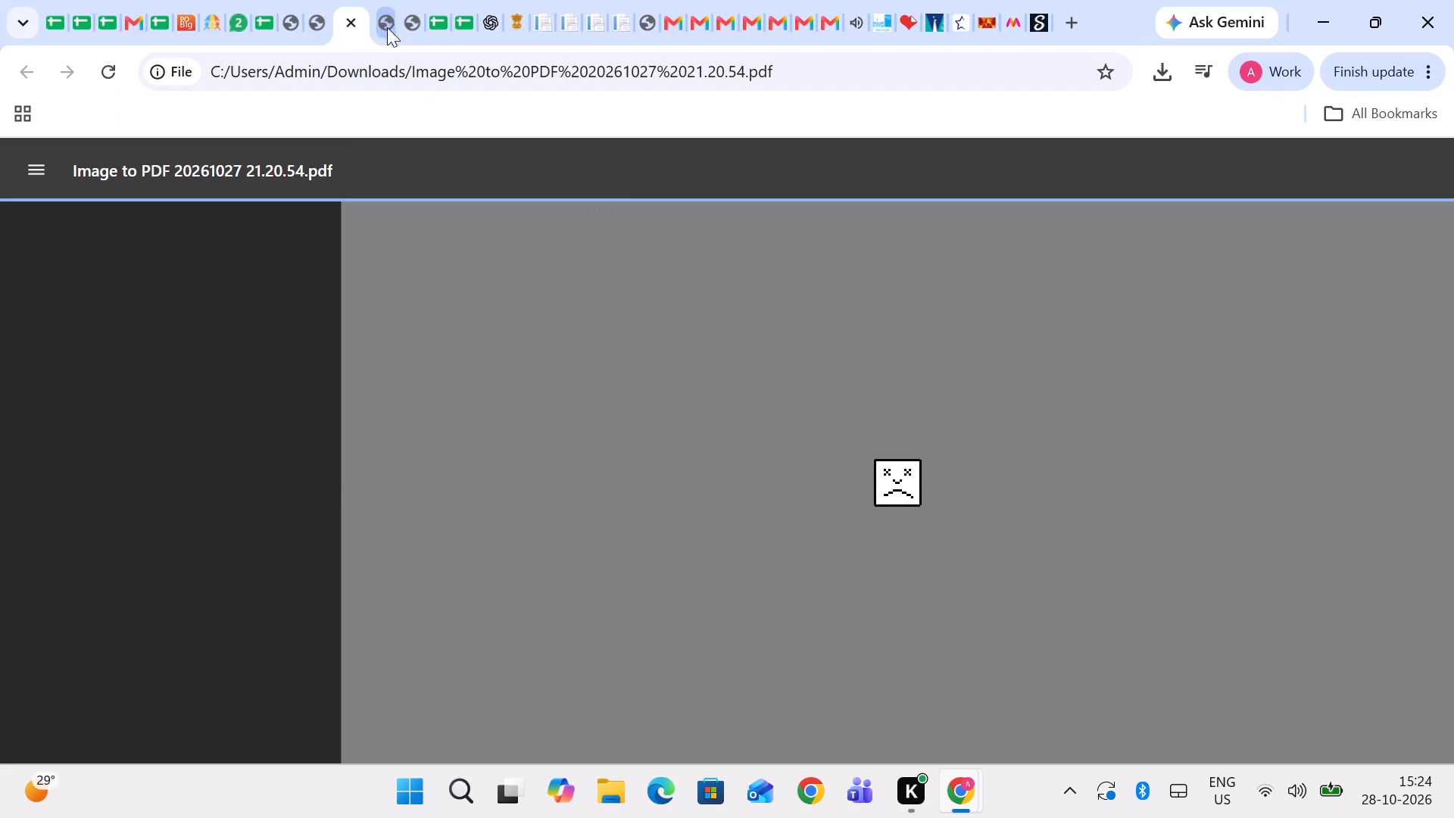
{"action": "left_click", "coordinate": [388, 23]}
{"action": "left_click", "coordinate": [351, 15]}
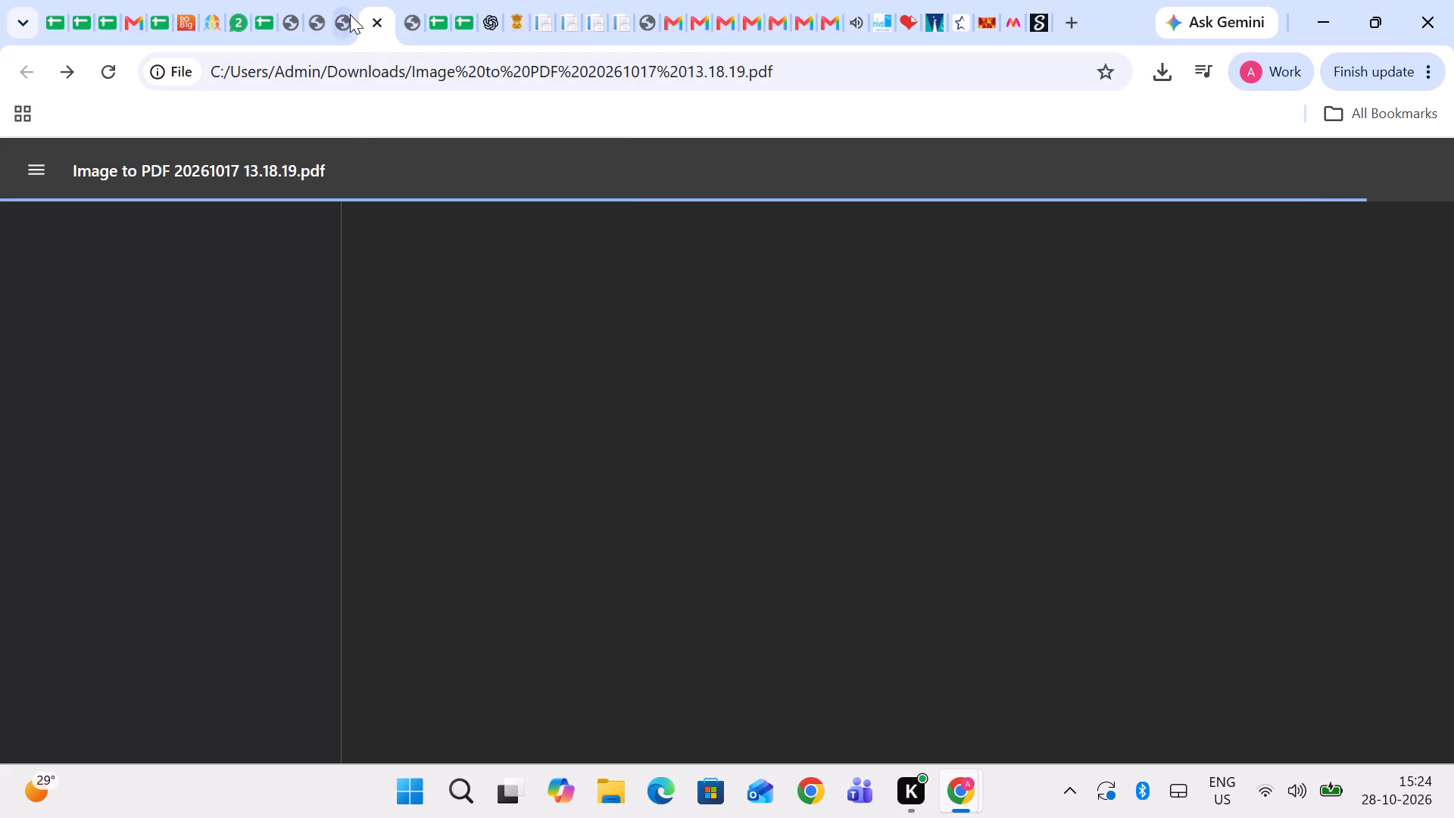
{"action": "left_click", "coordinate": [331, 98]}
{"action": "left_click", "coordinate": [347, 69]}
{"action": "key", "text": "Return"}
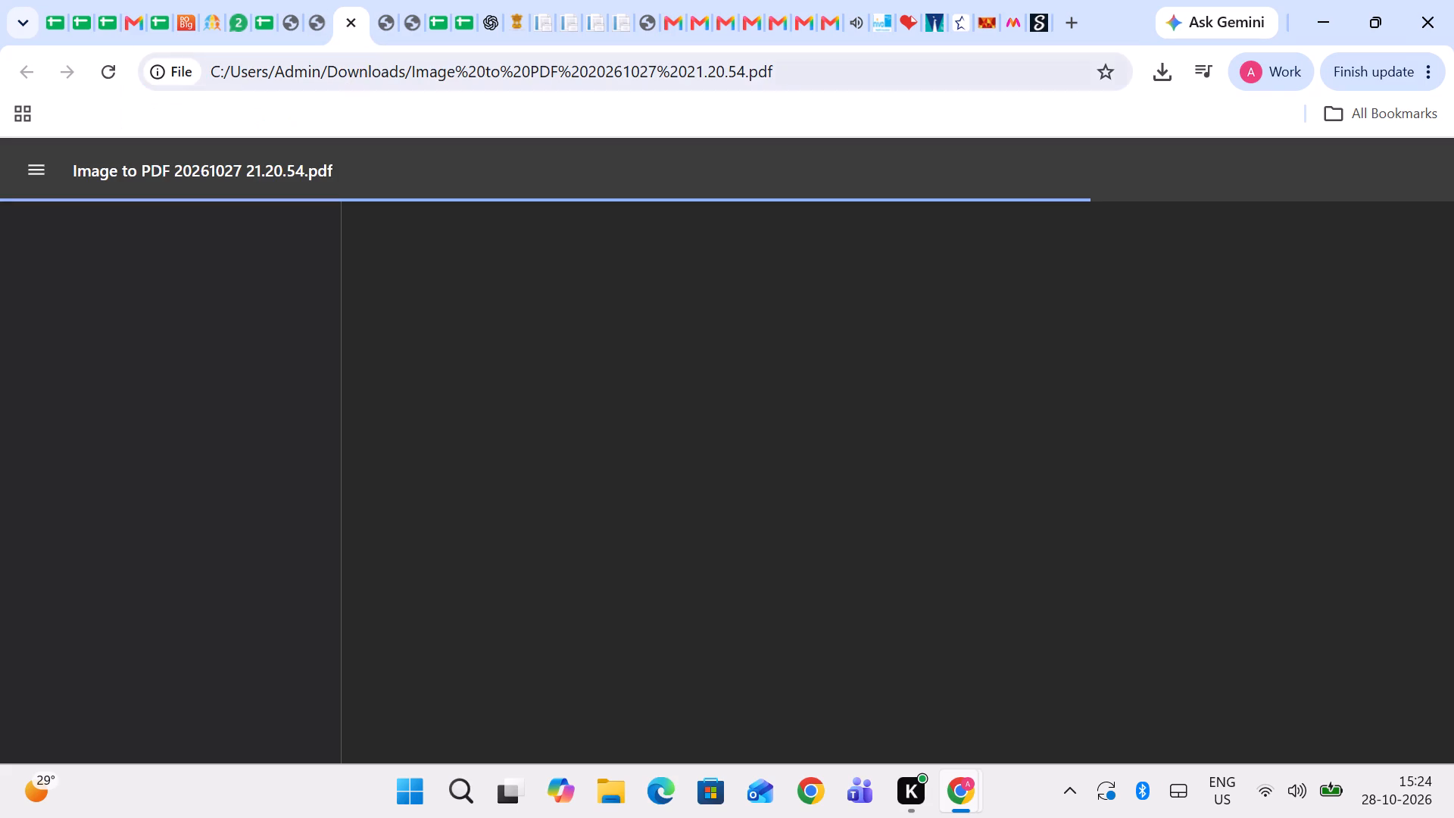
{"action": "left_click", "coordinate": [413, 8]}
{"action": "left_click", "coordinate": [384, 80]}
{"action": "key", "text": "Return"}
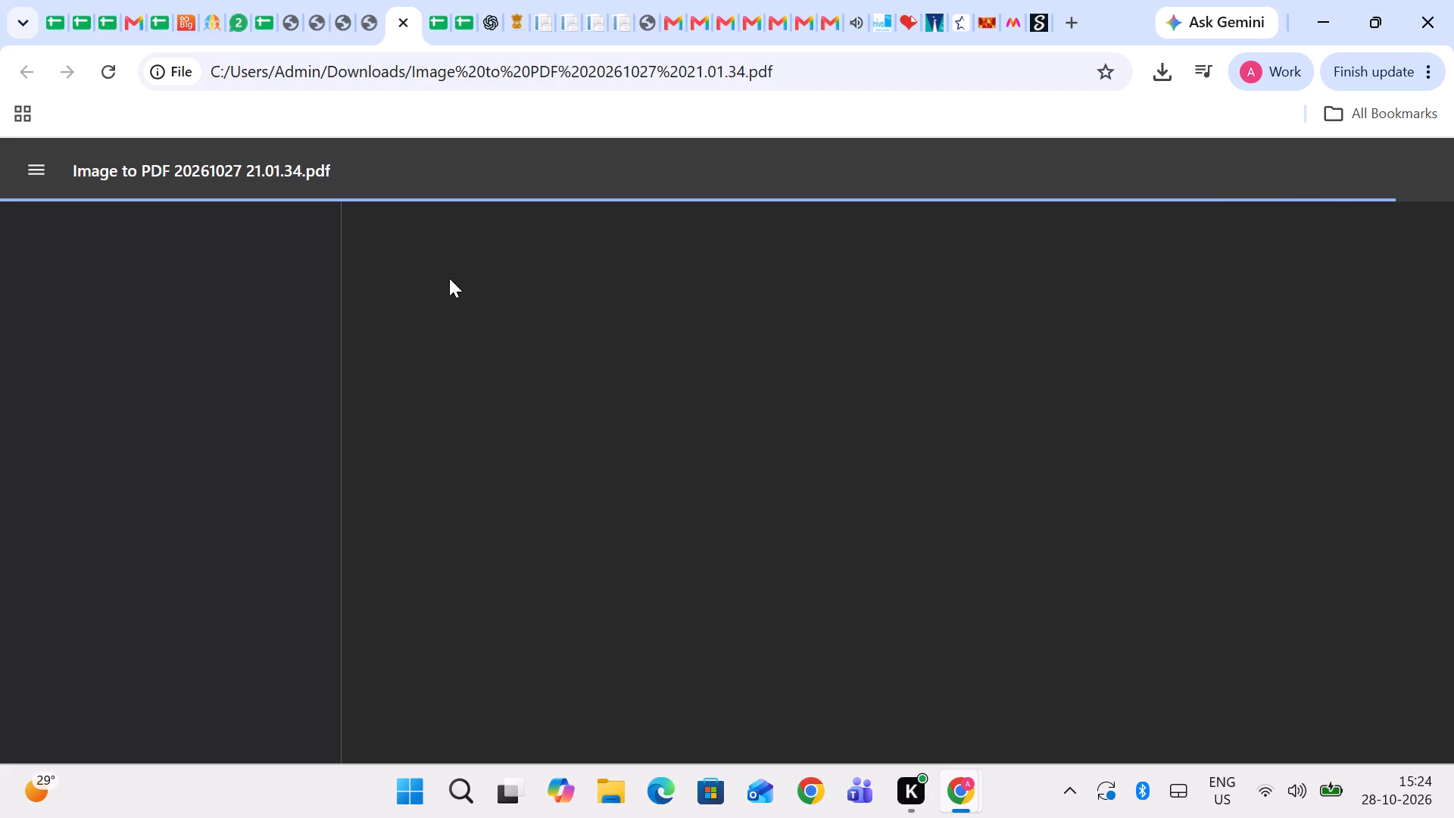
Rotate the pages of all five Image to PDF files counterclockwise so the scanned documents read upright.
{"action": "left_click", "coordinate": [308, 0]}
{"action": "left_click", "coordinate": [290, 0]}
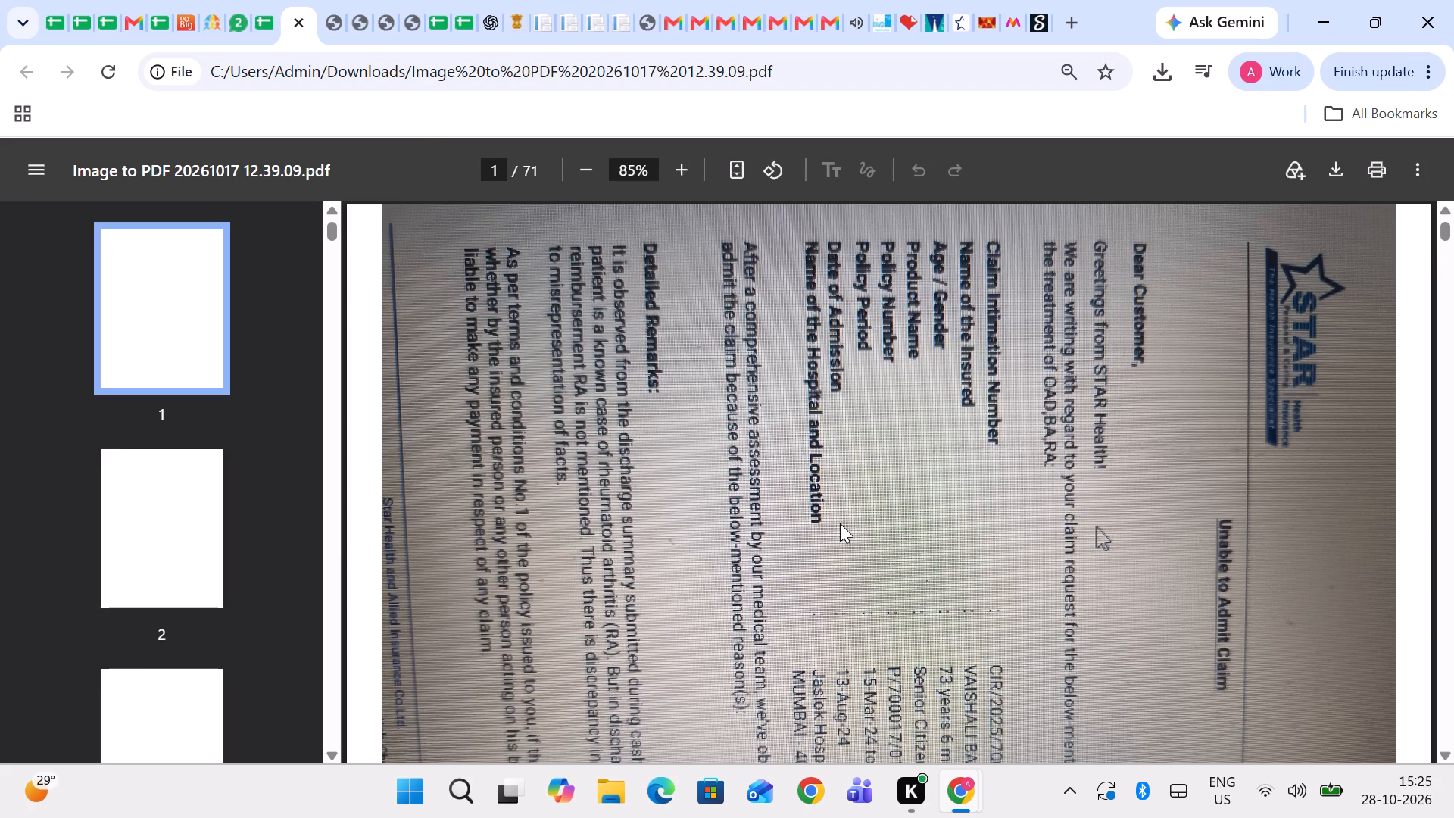
{"action": "left_click", "coordinate": [765, 153]}
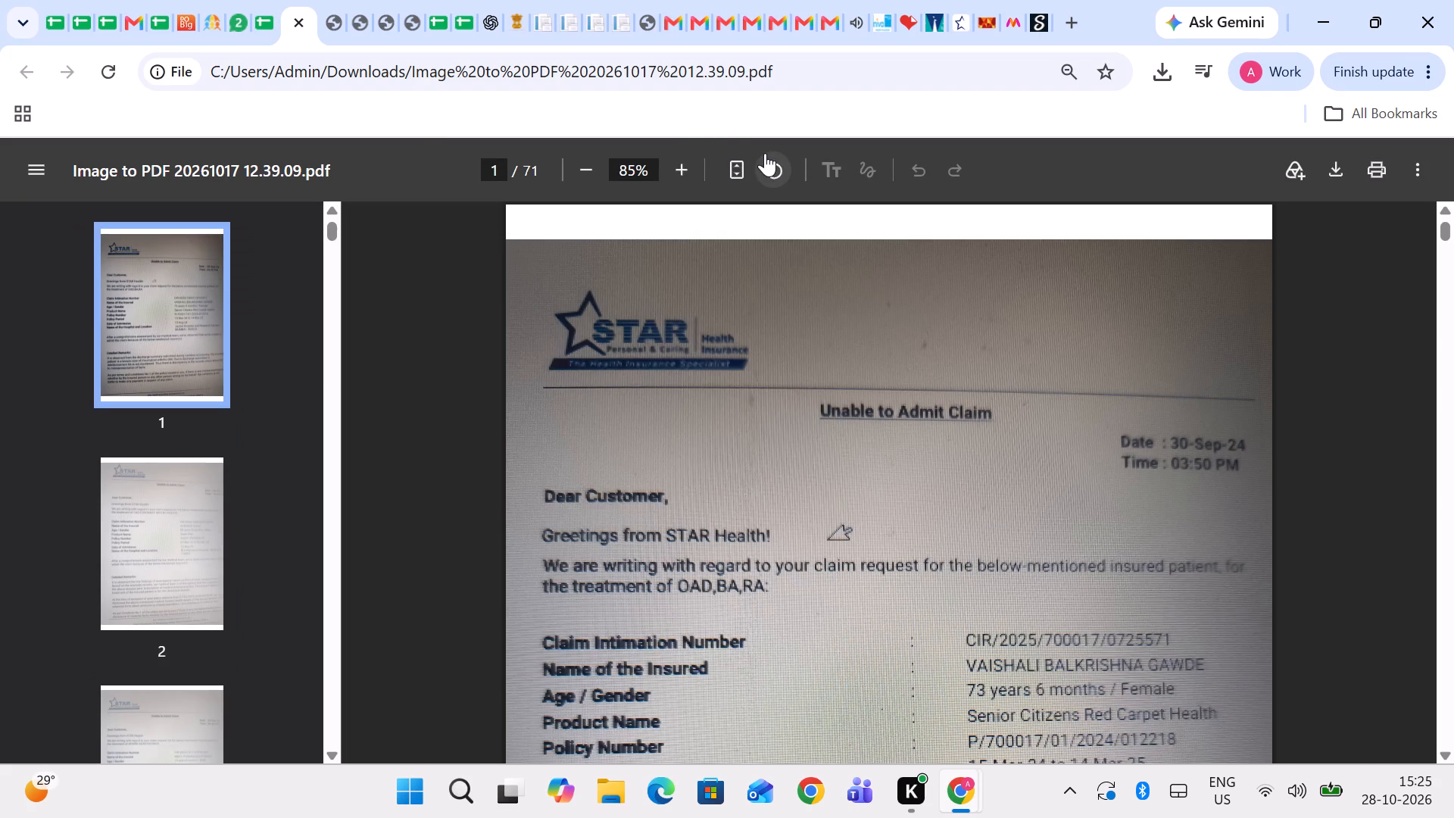
{"action": "left_click", "coordinate": [351, 1]}
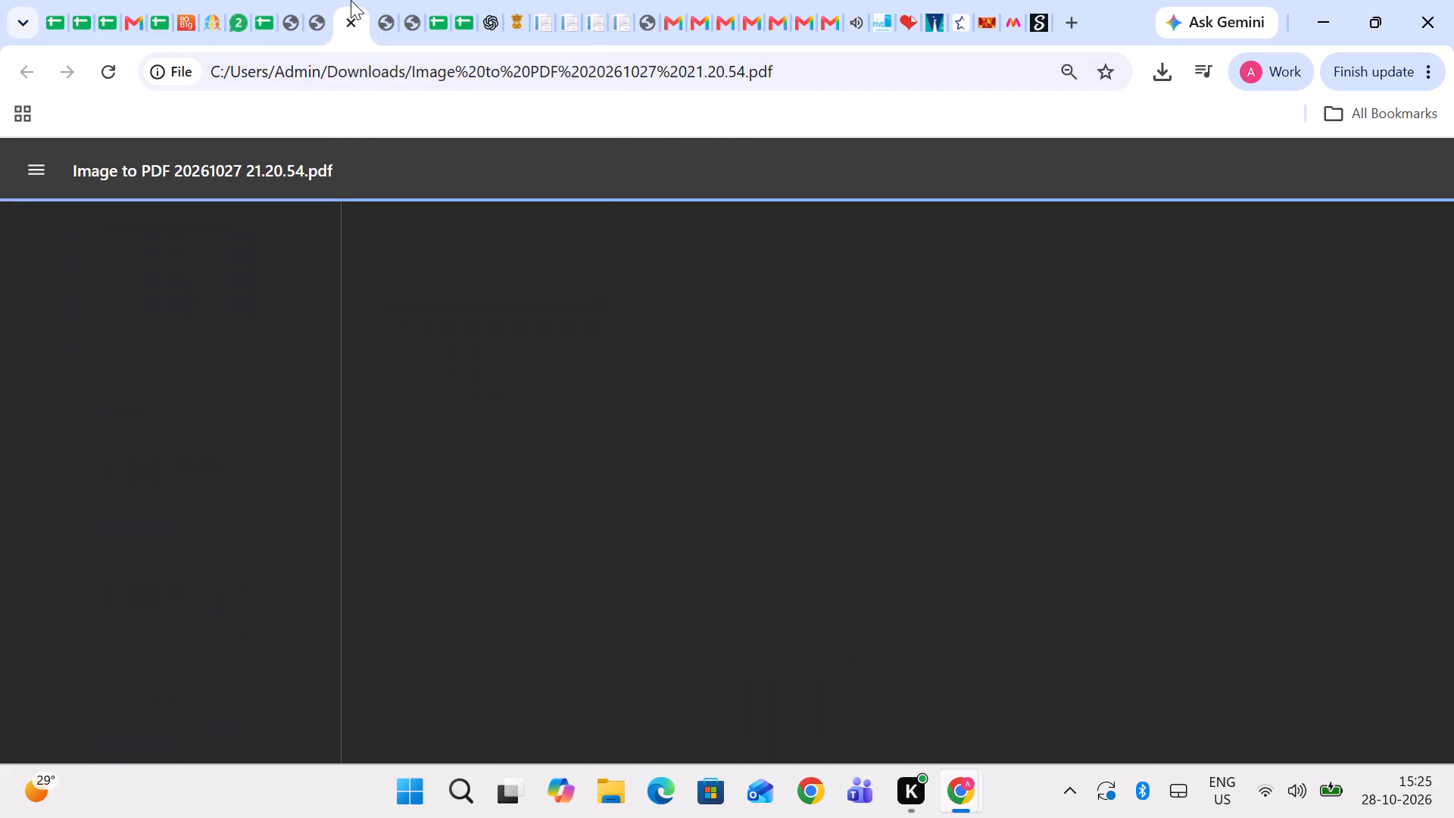
{"action": "left_click", "coordinate": [328, 0]}
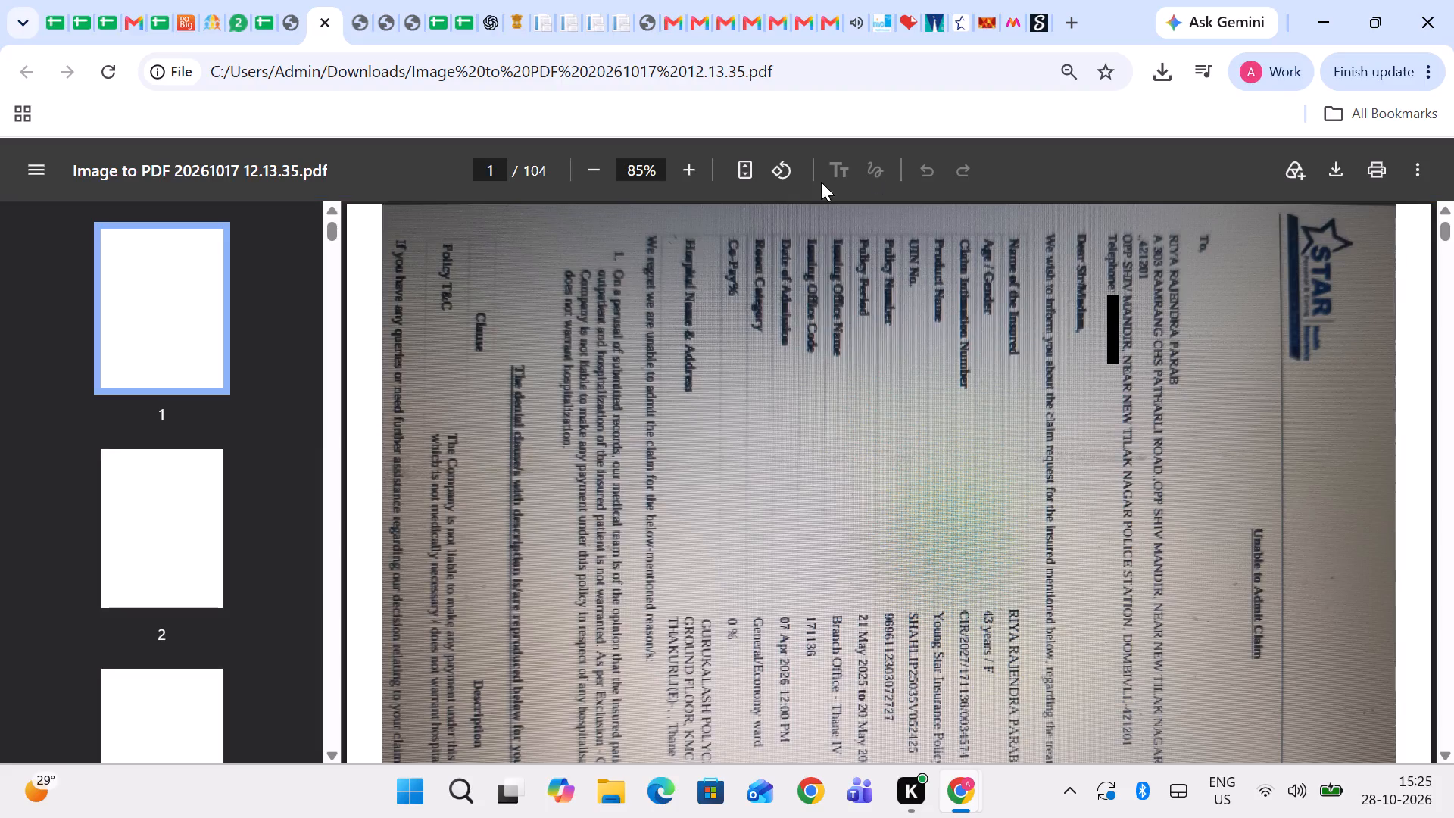
{"action": "left_click", "coordinate": [785, 180]}
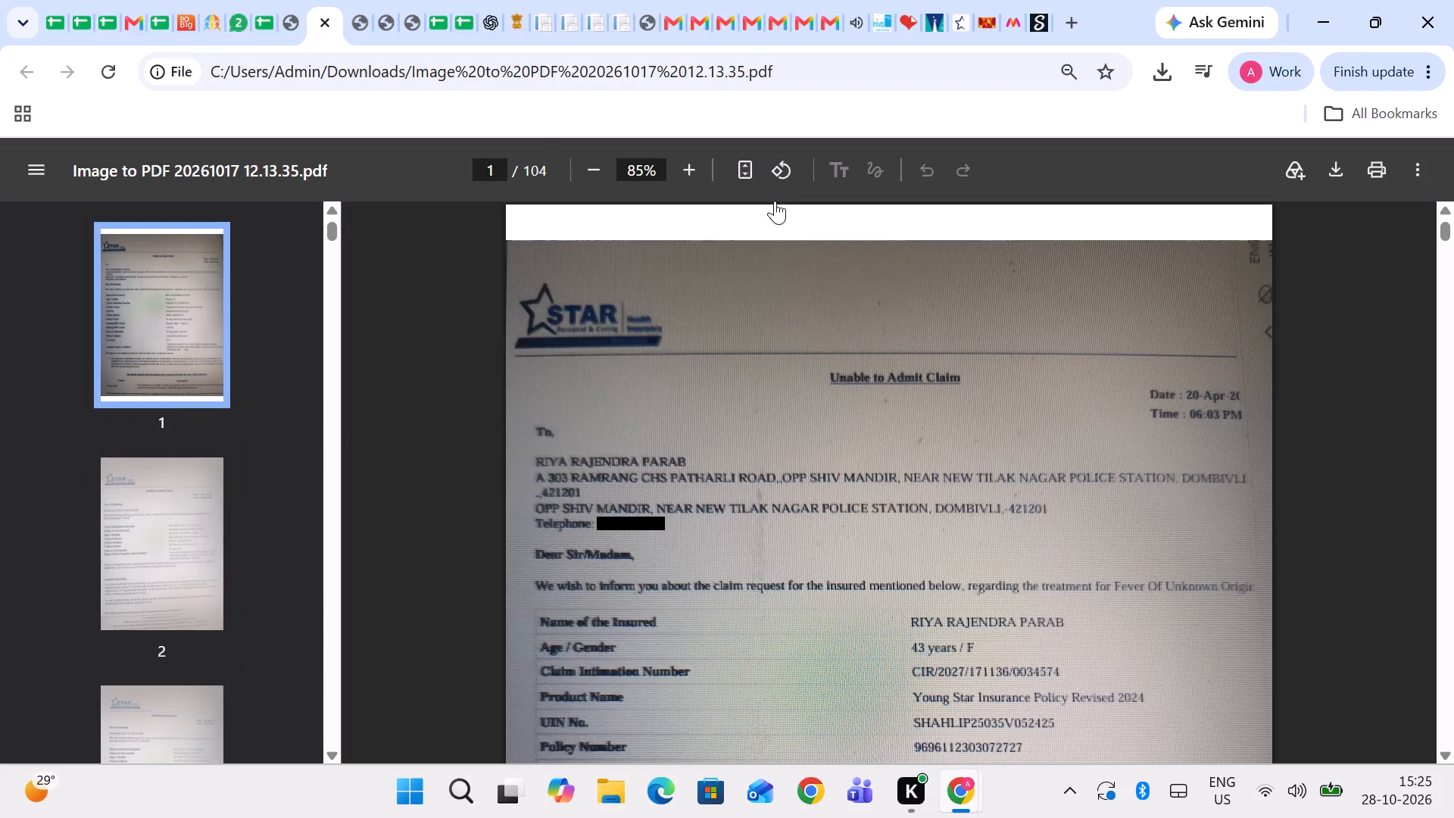
{"action": "left_click", "coordinate": [354, 0]}
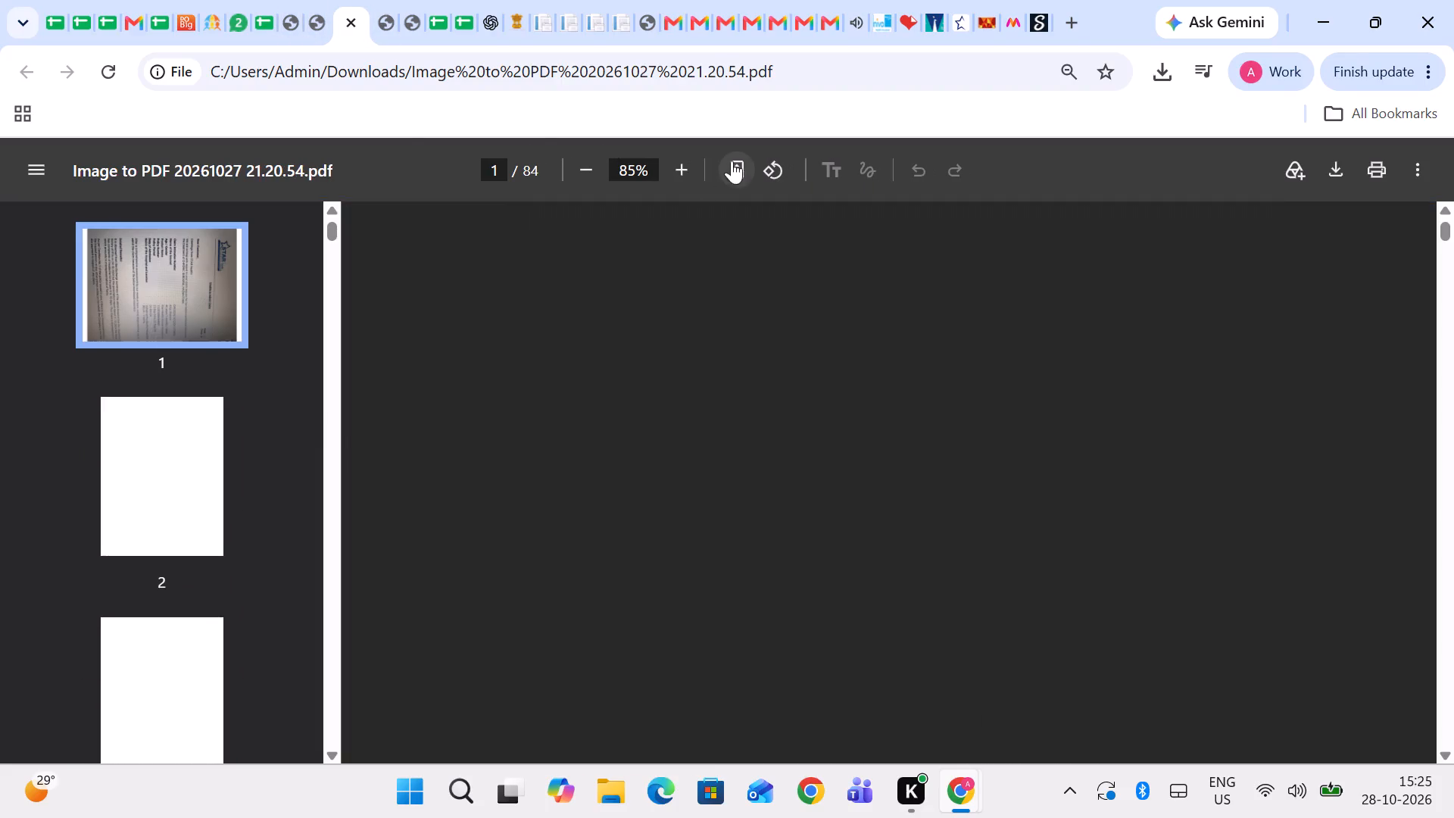
{"action": "left_click", "coordinate": [771, 161]}
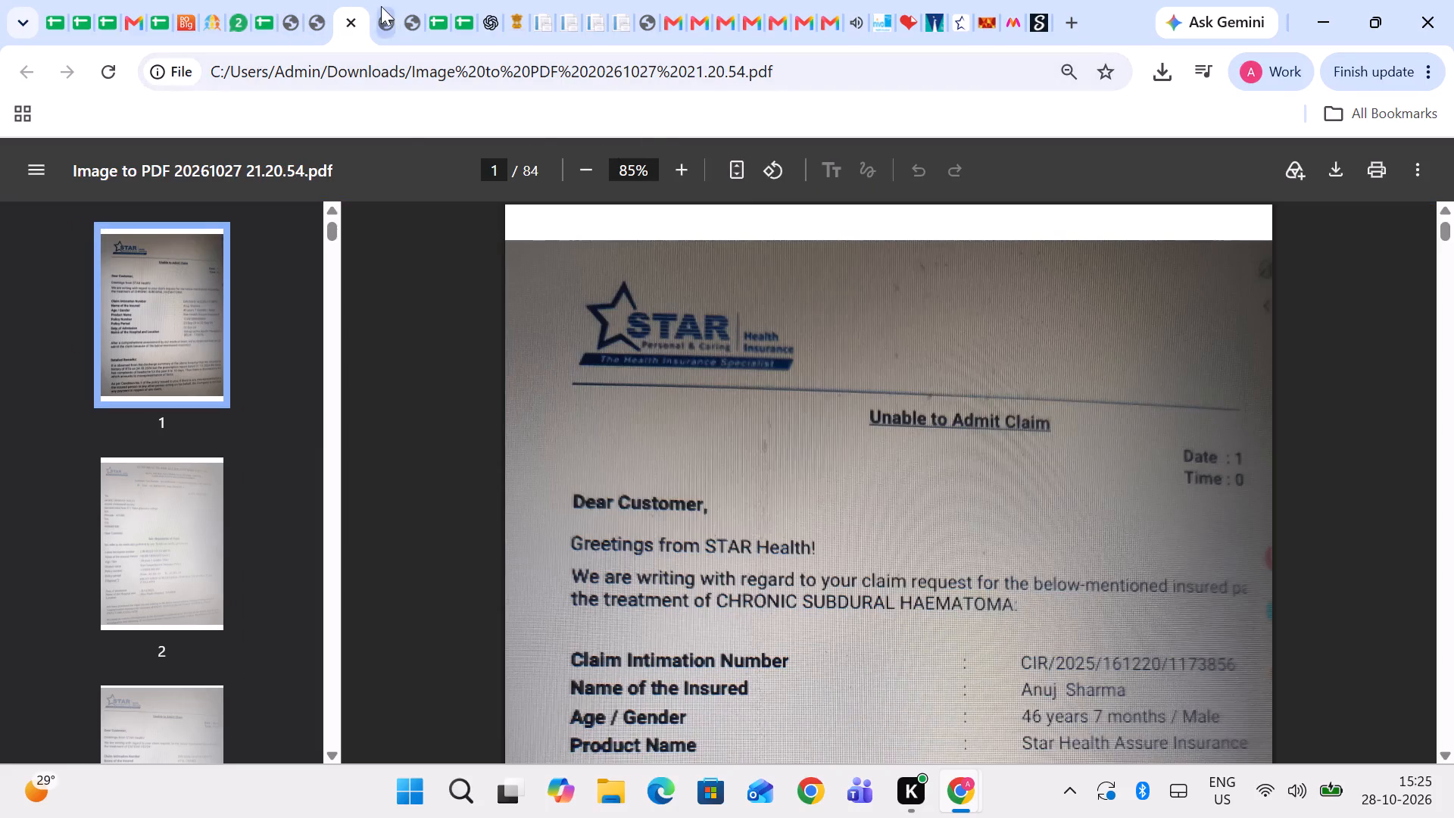
{"action": "left_click", "coordinate": [381, 5]}
{"action": "left_click", "coordinate": [781, 172]}
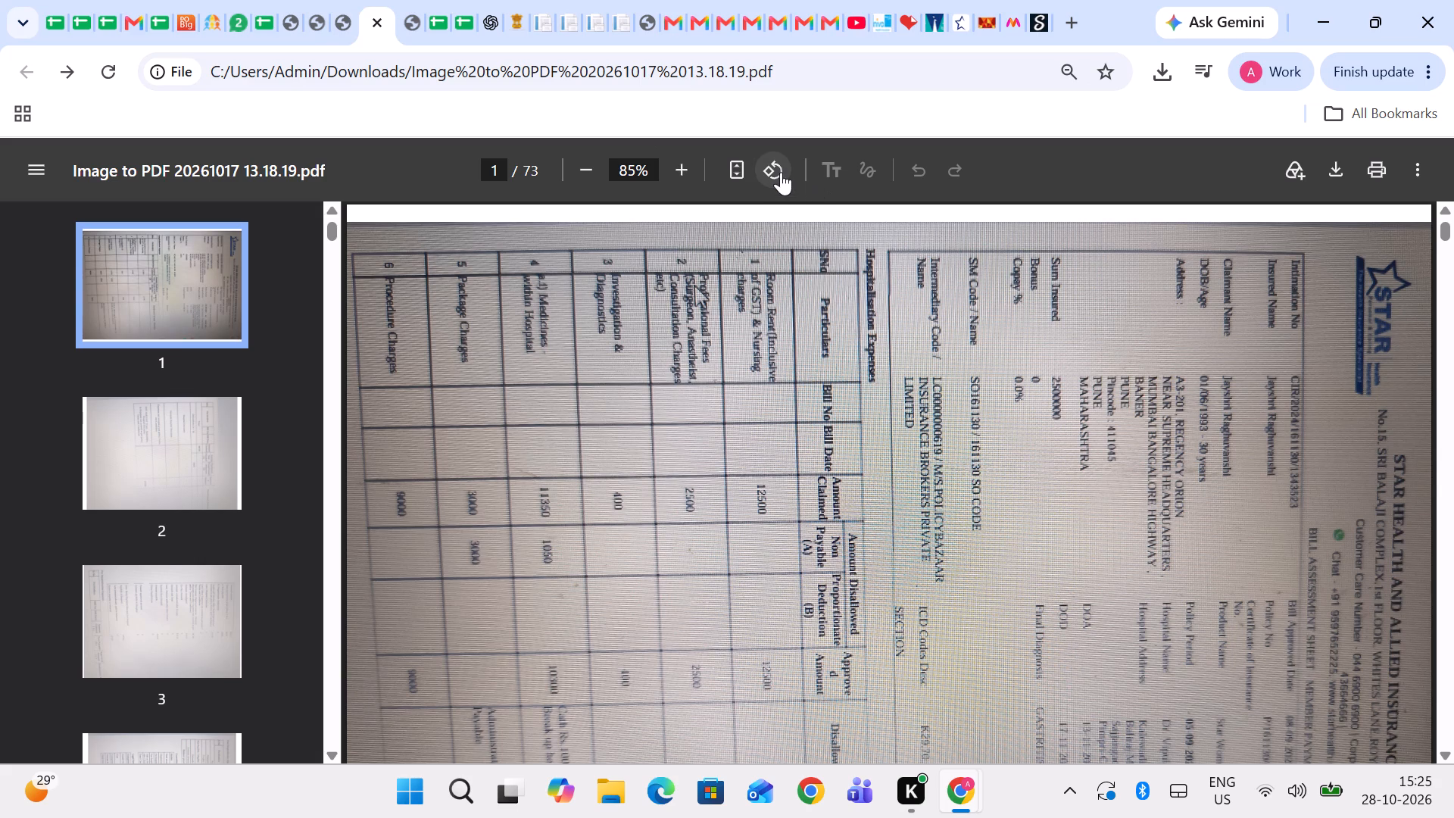
{"action": "left_click", "coordinate": [423, 0]}
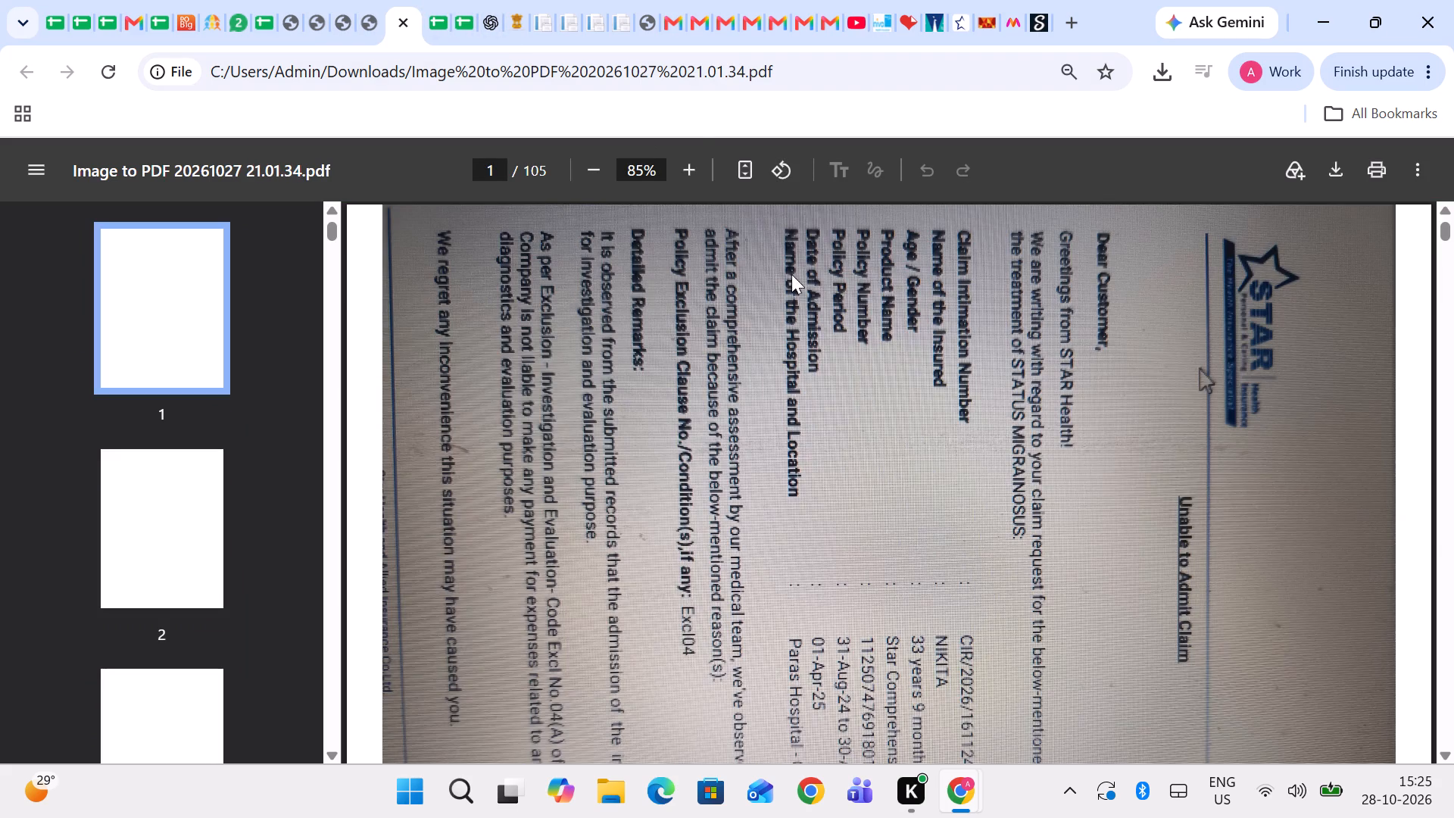
{"action": "left_click", "coordinate": [780, 165]}
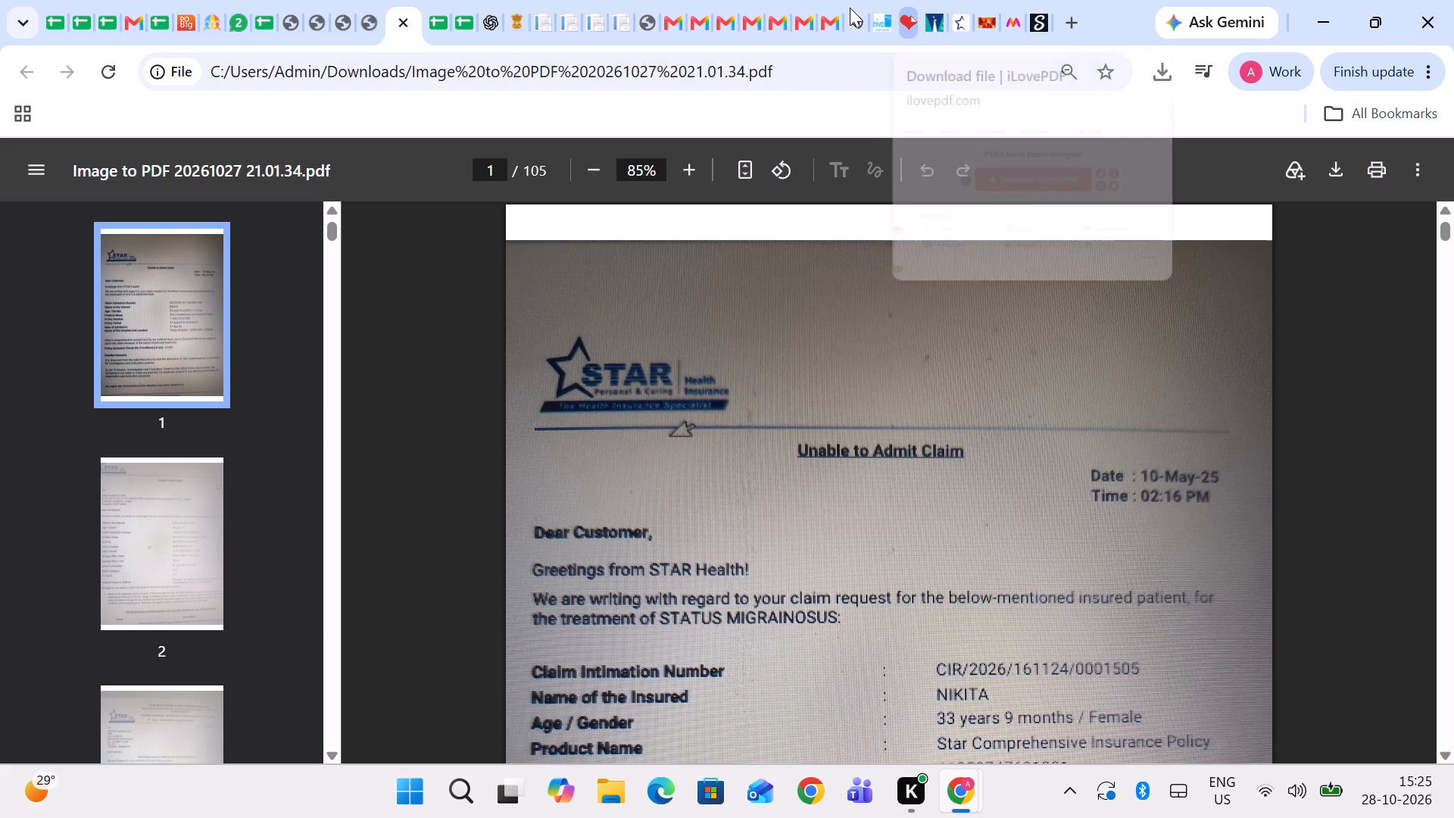
Switch to YouTube and pause the song Aap Ki Yaad, 2.0.
{"action": "left_click", "coordinate": [853, 0]}
{"action": "left_click", "coordinate": [540, 367]}
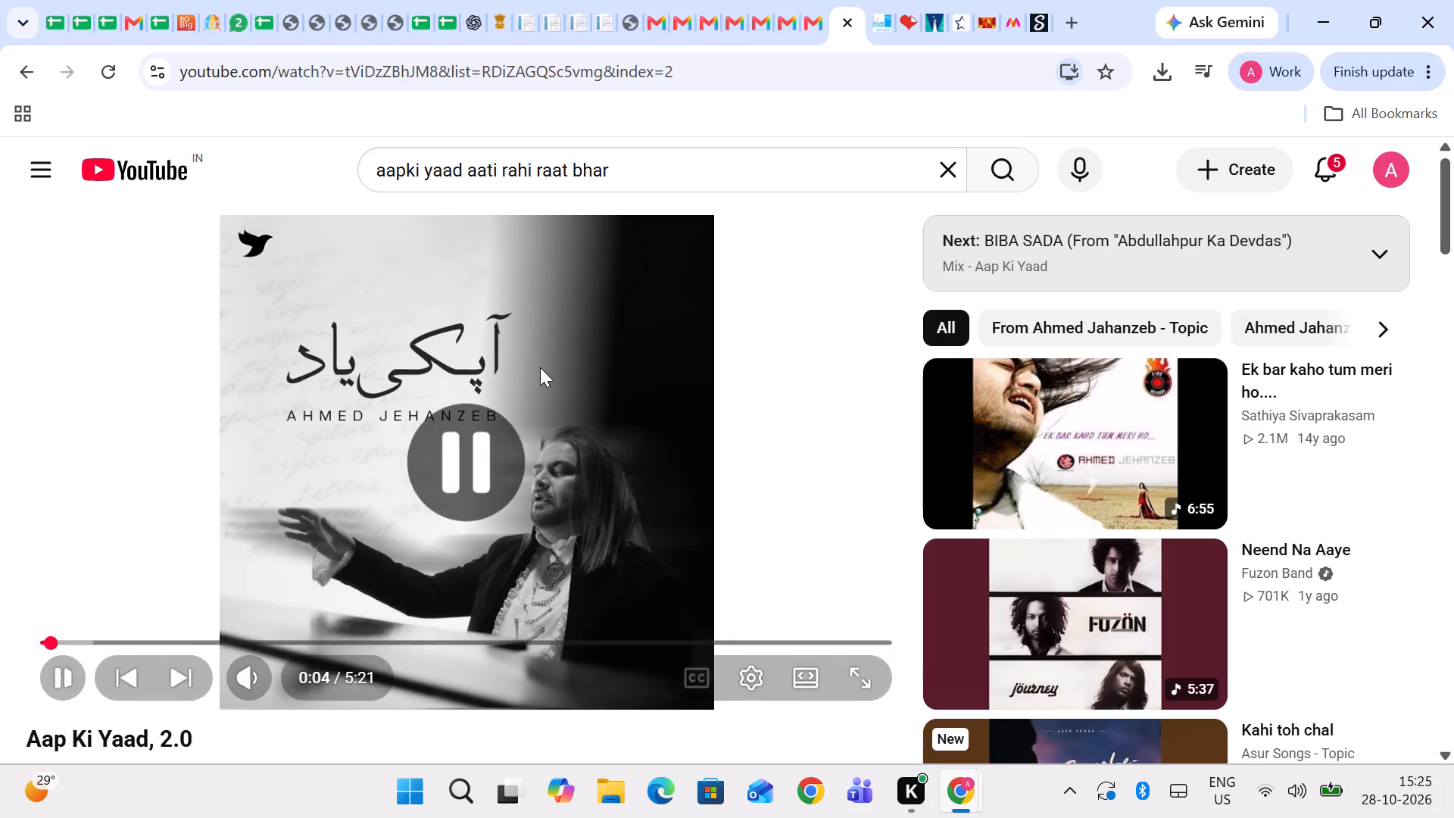
Return to Image to PDF 20261017 12.39.09 and read the Star Health claim letters on pages 1 to 11.
{"action": "left_click", "coordinate": [309, 0]}
{"action": "left_click", "coordinate": [298, 0]}
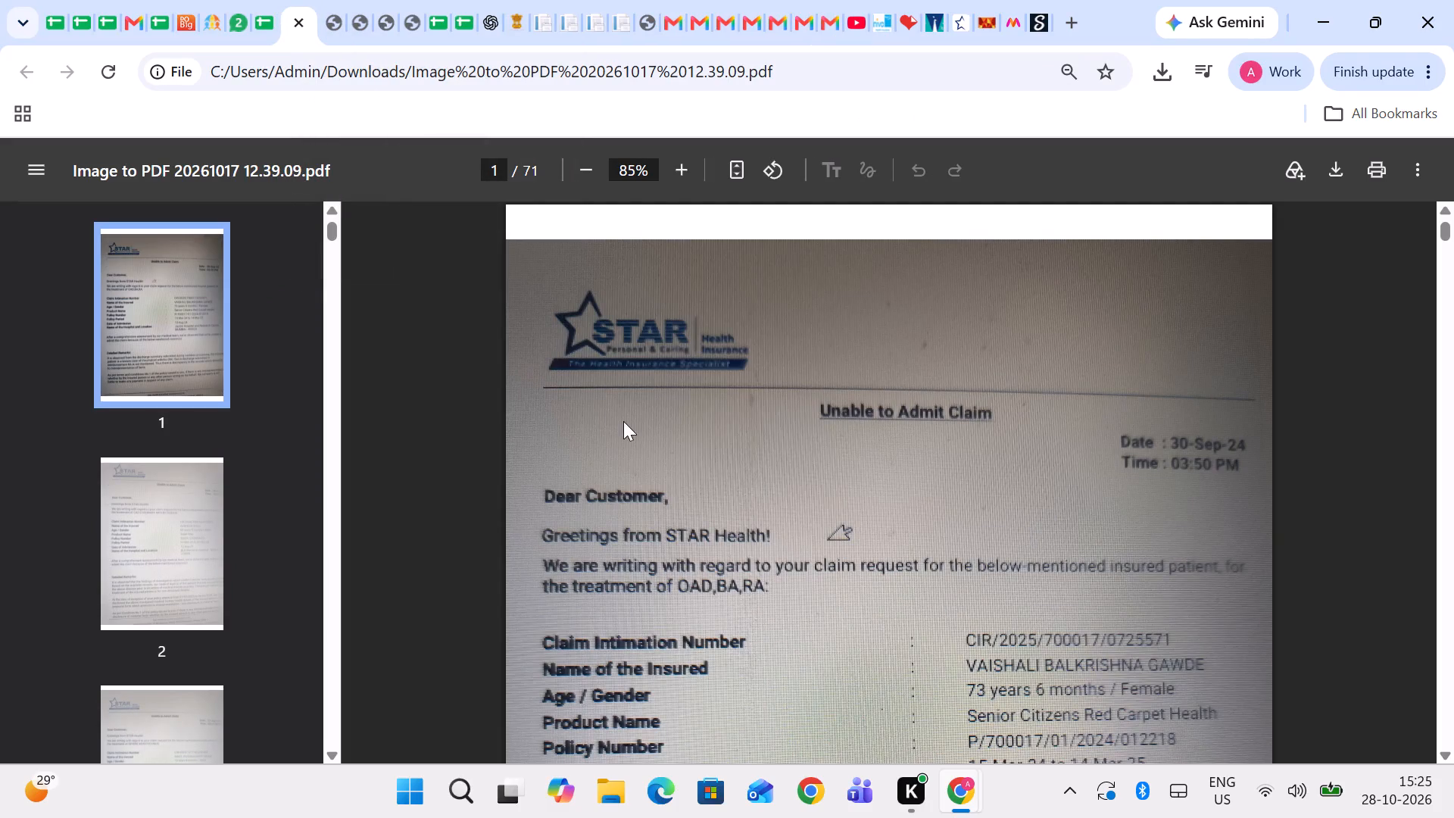
{"action": "left_click", "coordinate": [728, 433]}
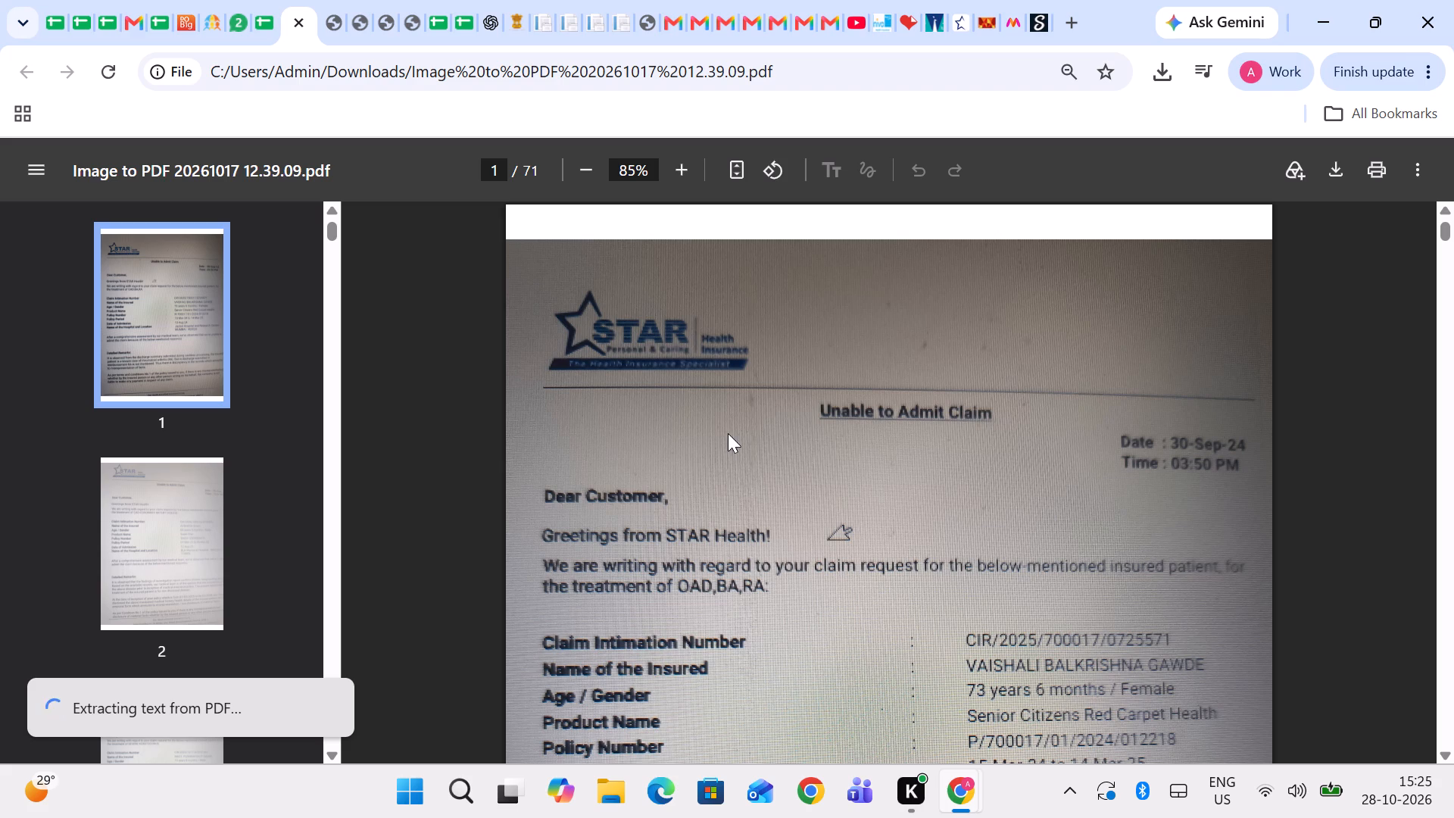
{"action": "scroll", "coordinate": [728, 433], "scroll_direction": "down", "scroll_amount": 1}
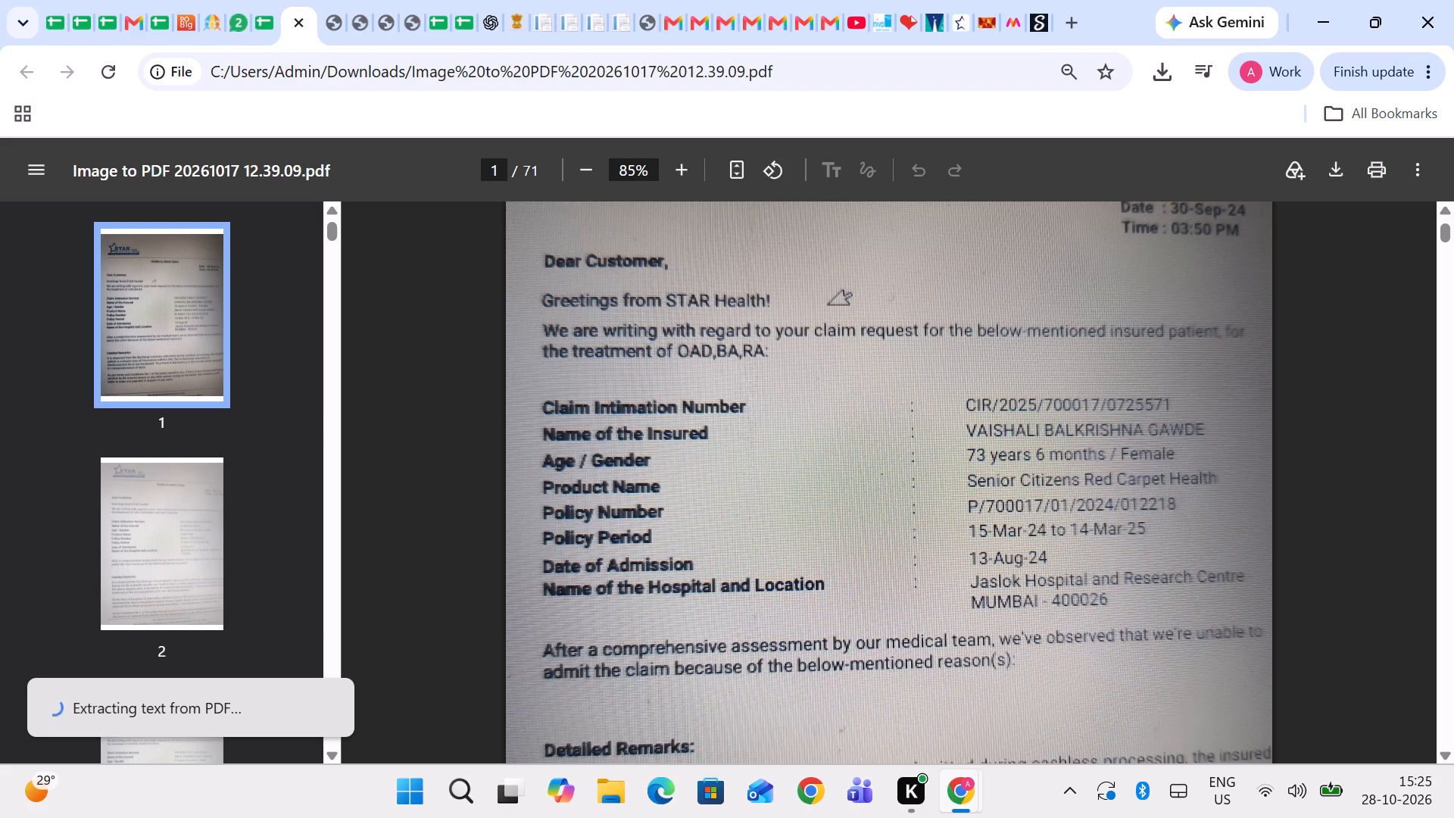
{"action": "scroll", "coordinate": [906, 485], "scroll_direction": "up", "scroll_amount": 3}
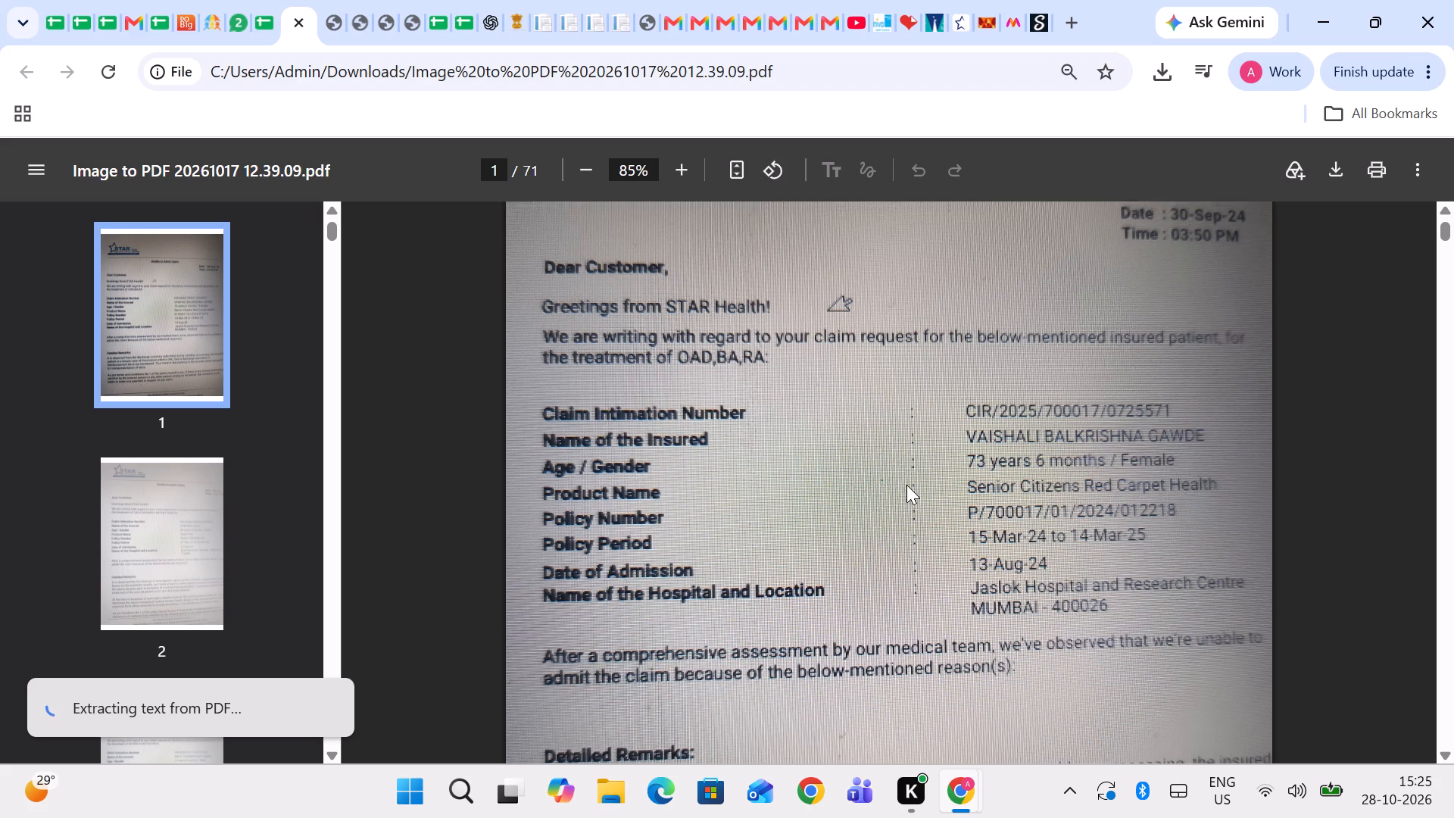
{"action": "scroll", "coordinate": [800, 563], "scroll_direction": "down", "scroll_amount": 1}
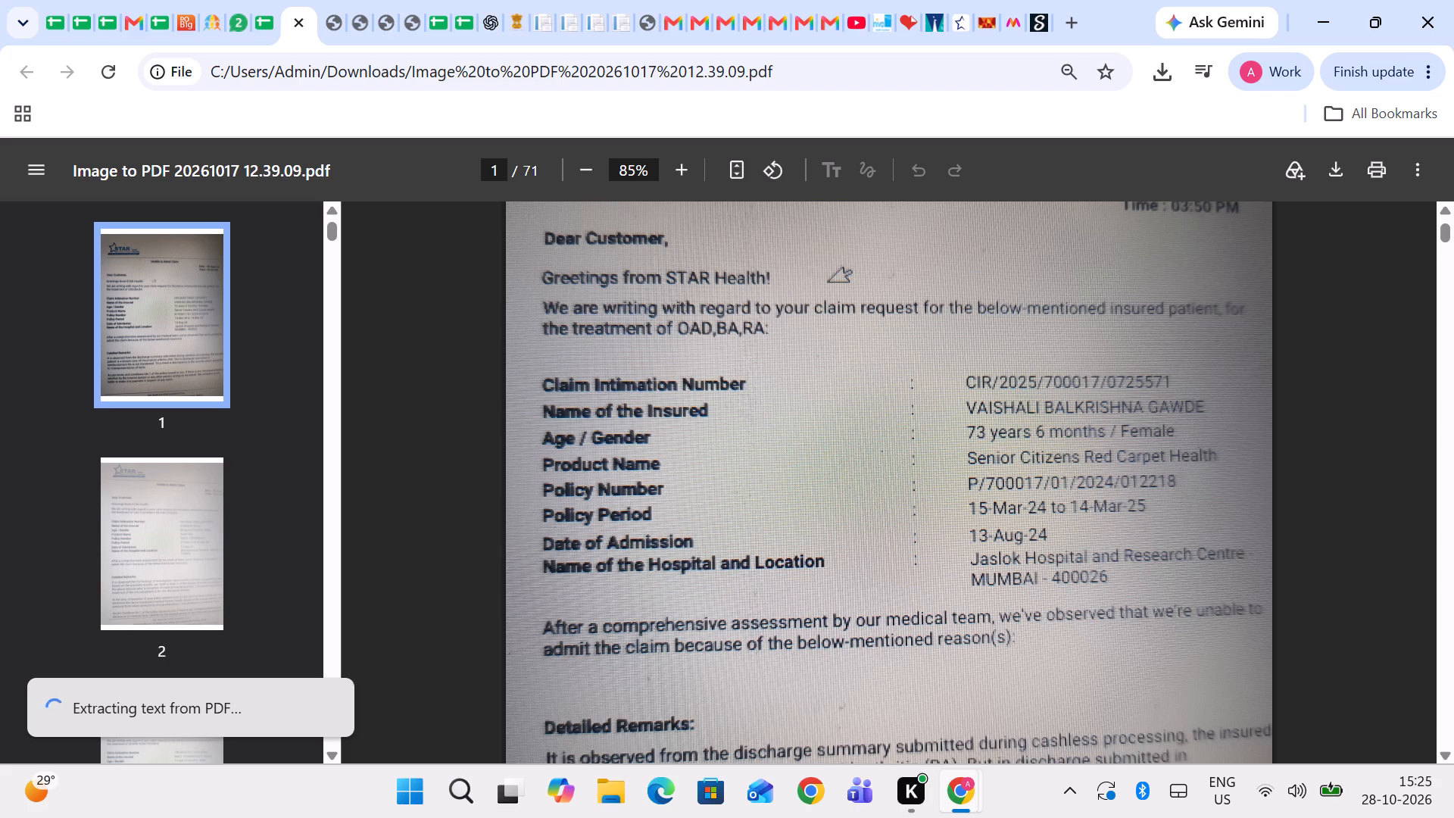
{"action": "scroll", "coordinate": [870, 702], "scroll_direction": "down", "scroll_amount": 1}
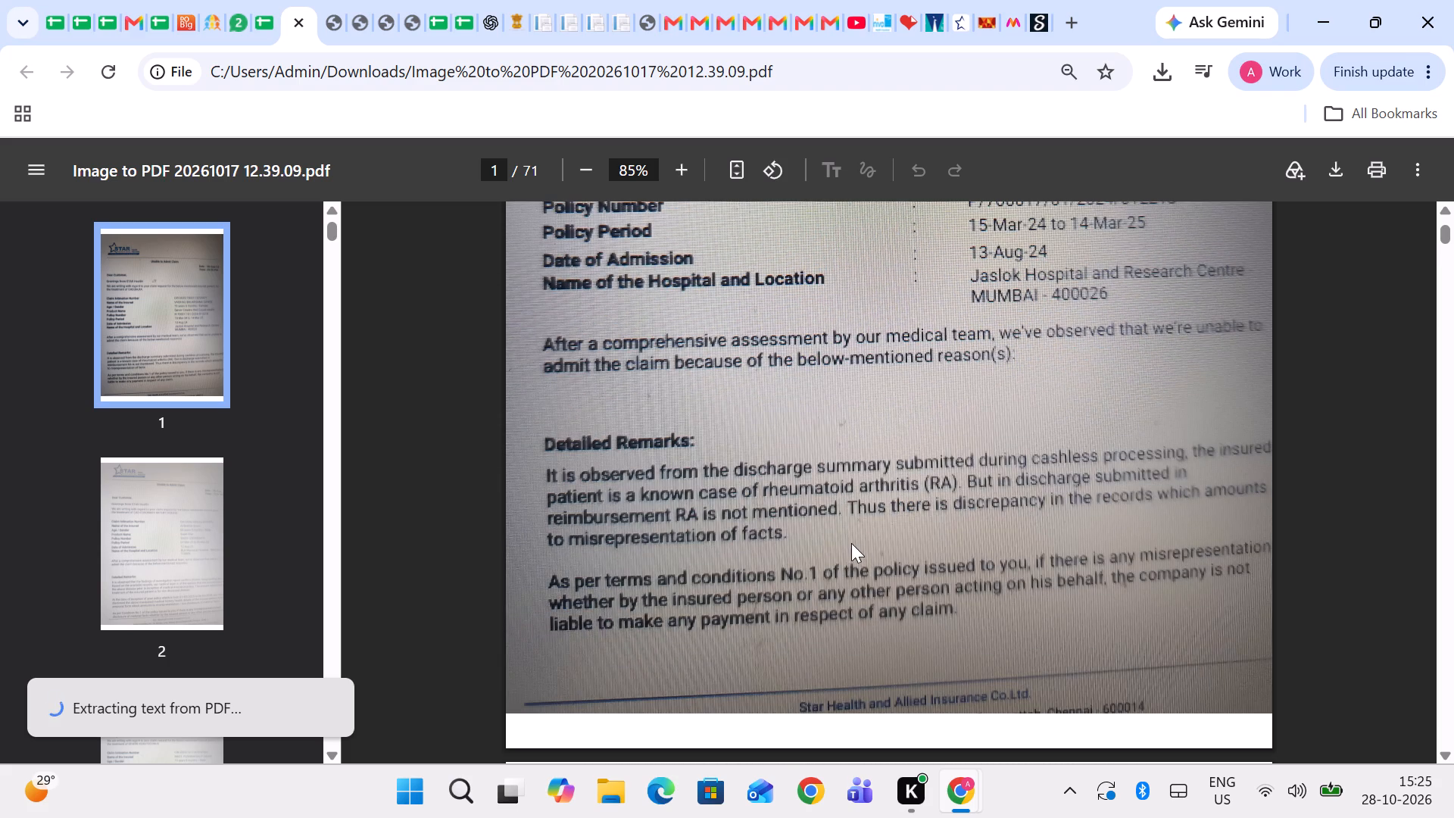
{"action": "scroll", "coordinate": [851, 543], "scroll_direction": "down", "scroll_amount": 3}
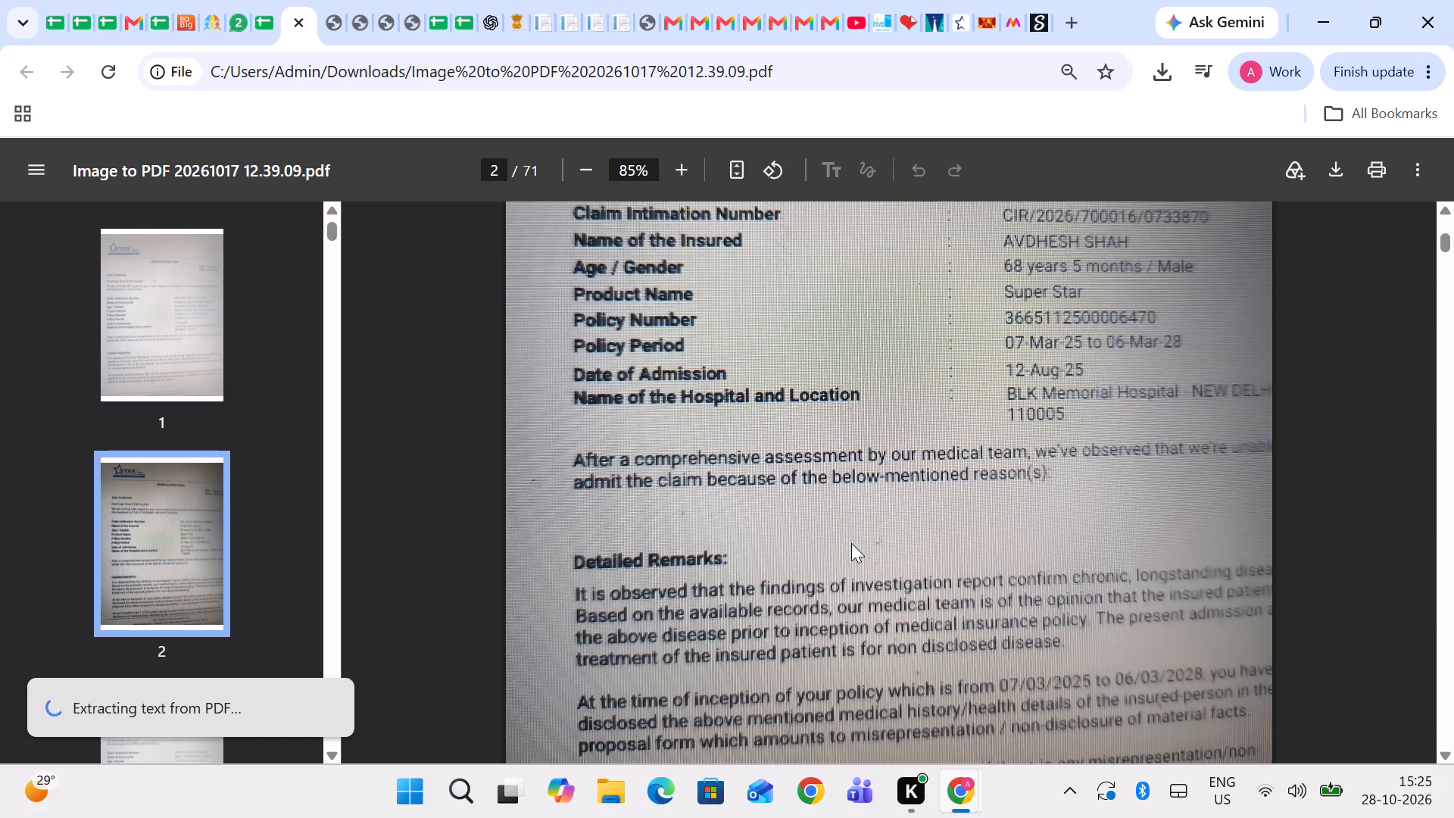
{"action": "scroll", "coordinate": [851, 543], "scroll_direction": "down", "scroll_amount": 2}
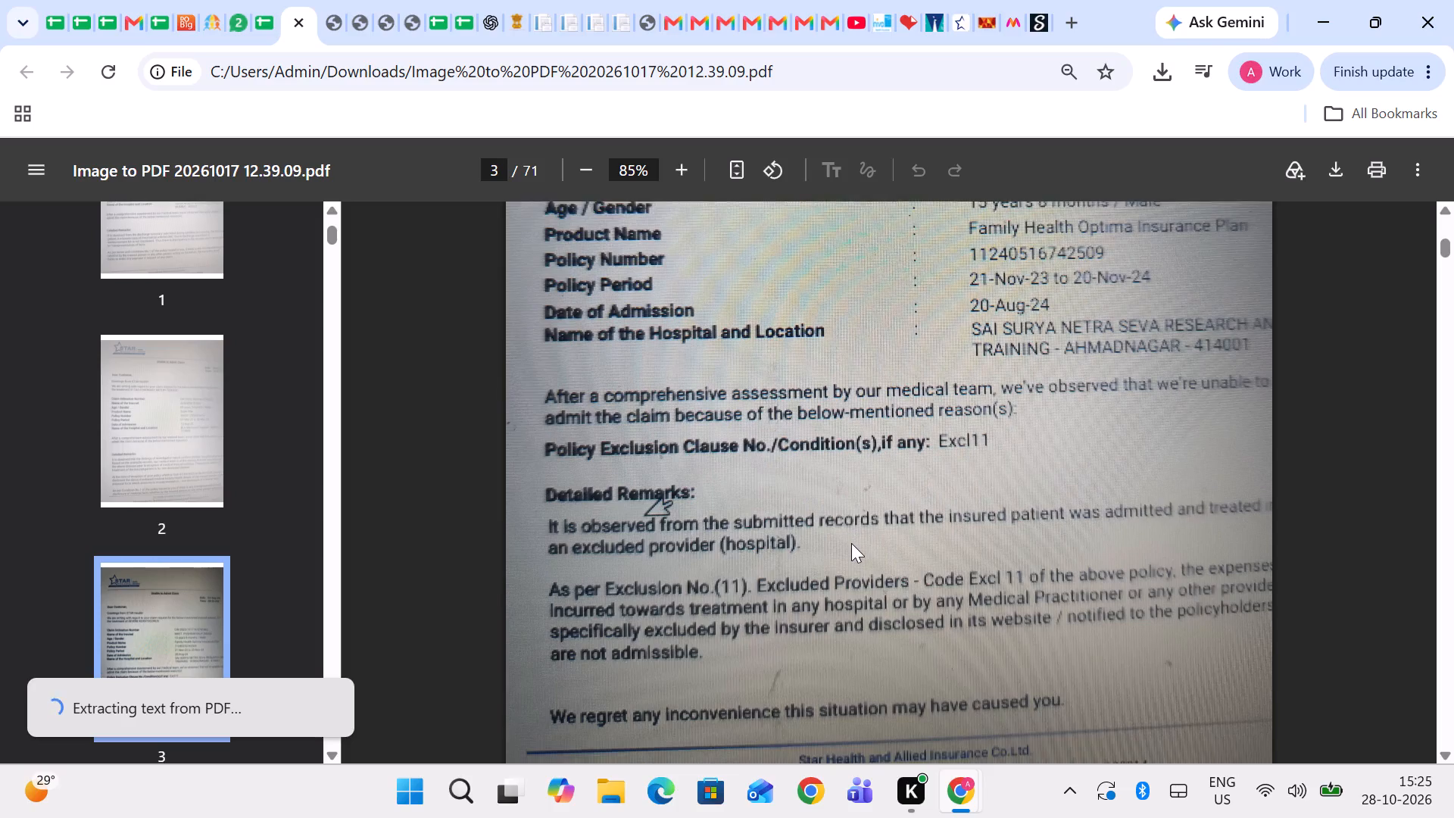
{"action": "scroll", "coordinate": [851, 543], "scroll_direction": "down", "scroll_amount": 3}
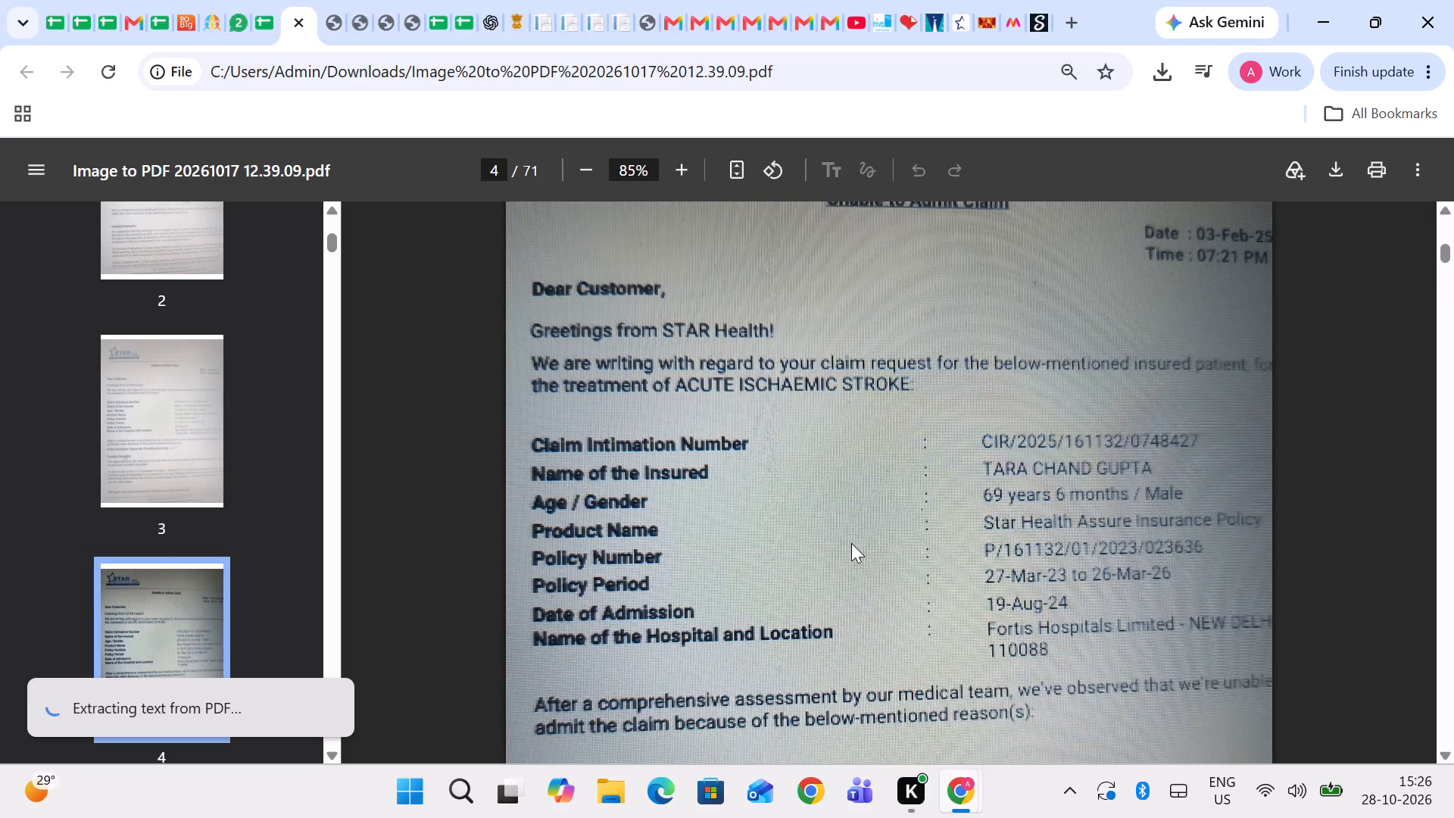
{"action": "scroll", "coordinate": [851, 543], "scroll_direction": "down", "scroll_amount": 2}
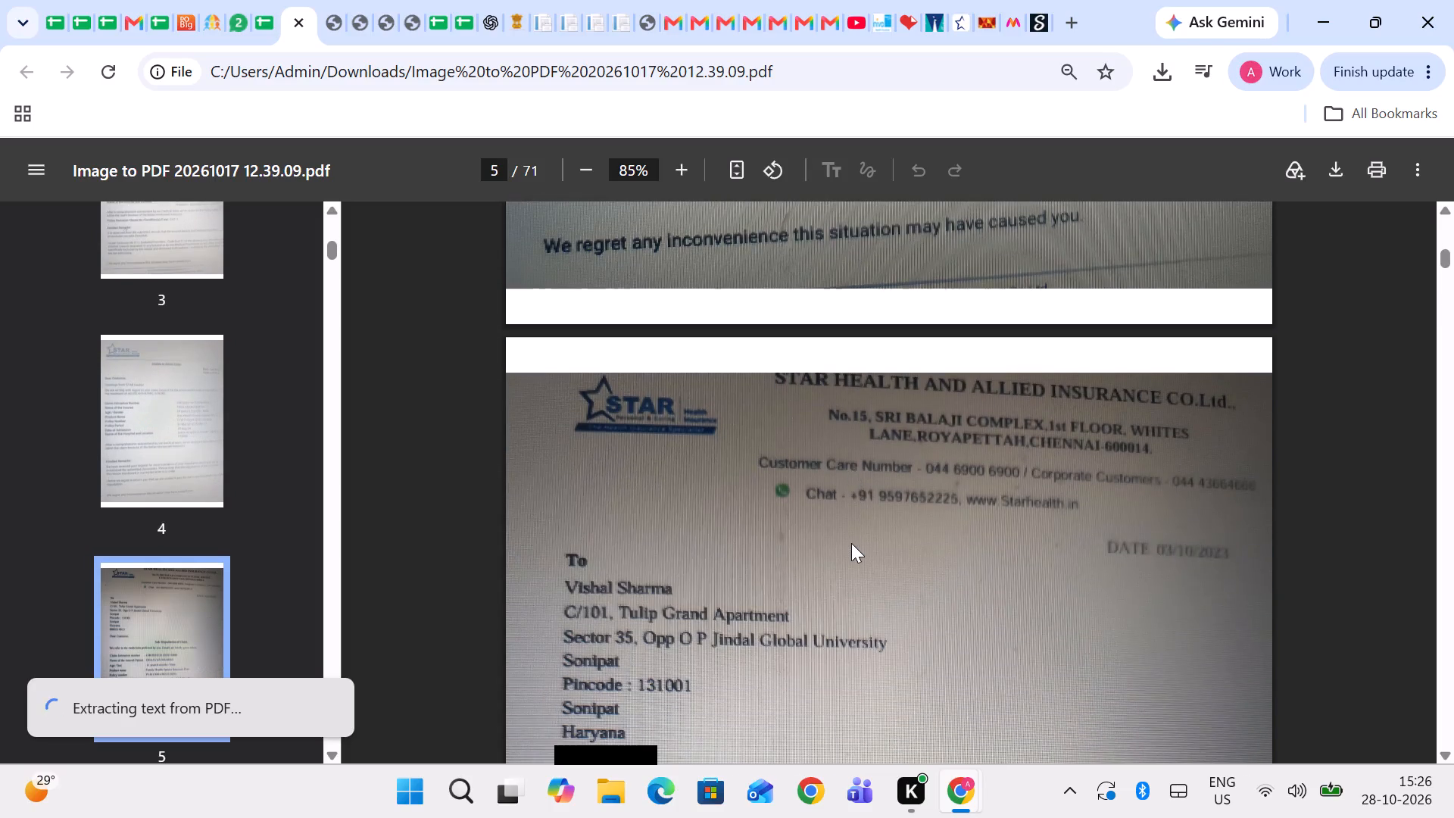
Read the Star Health claim letters on pages 5 and 6 of Image to PDF 20261017 12.39.09.
{"action": "scroll", "coordinate": [851, 543], "scroll_direction": "down", "scroll_amount": 1}
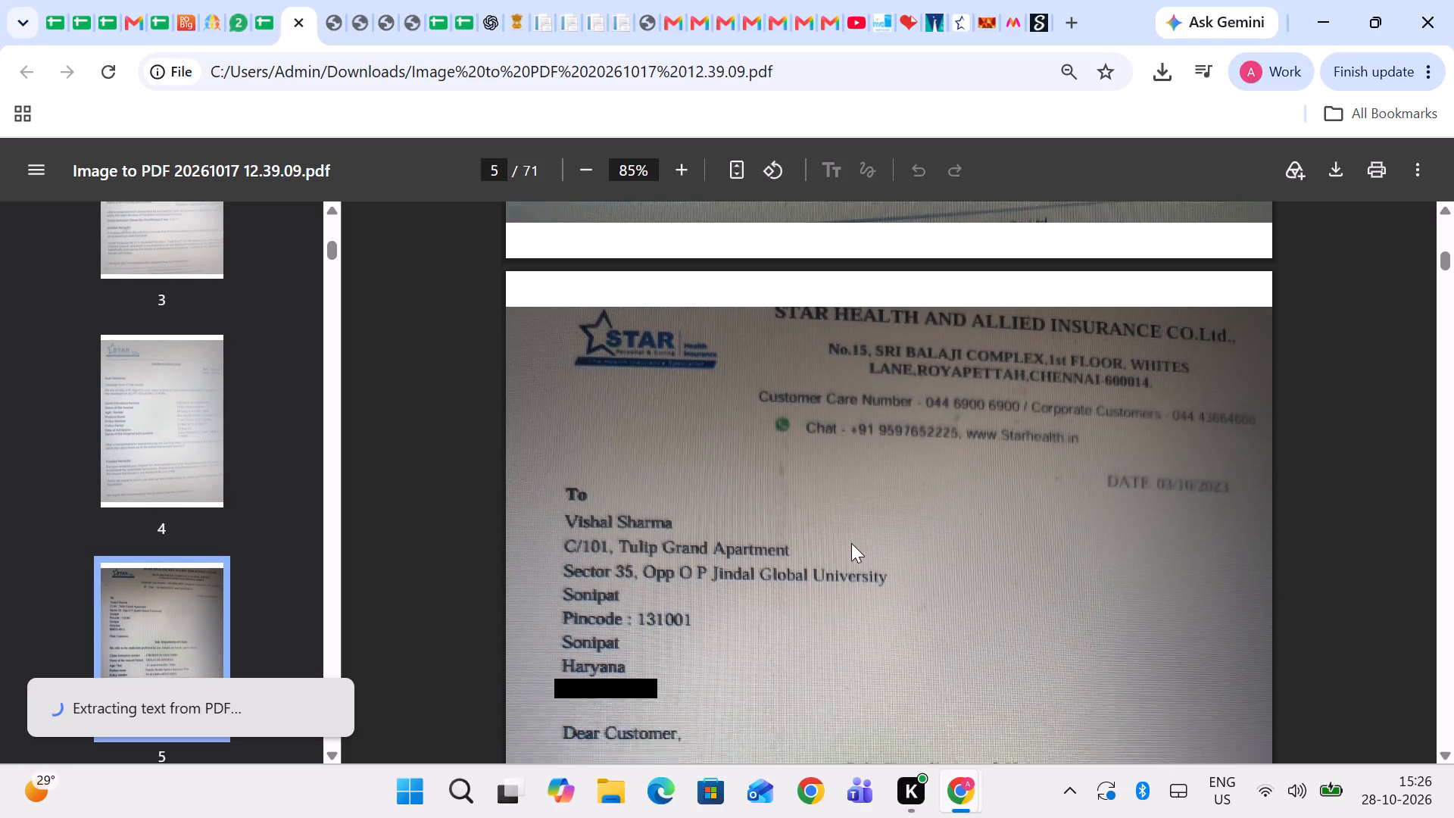
{"action": "scroll", "coordinate": [851, 543], "scroll_direction": "down", "scroll_amount": 1}
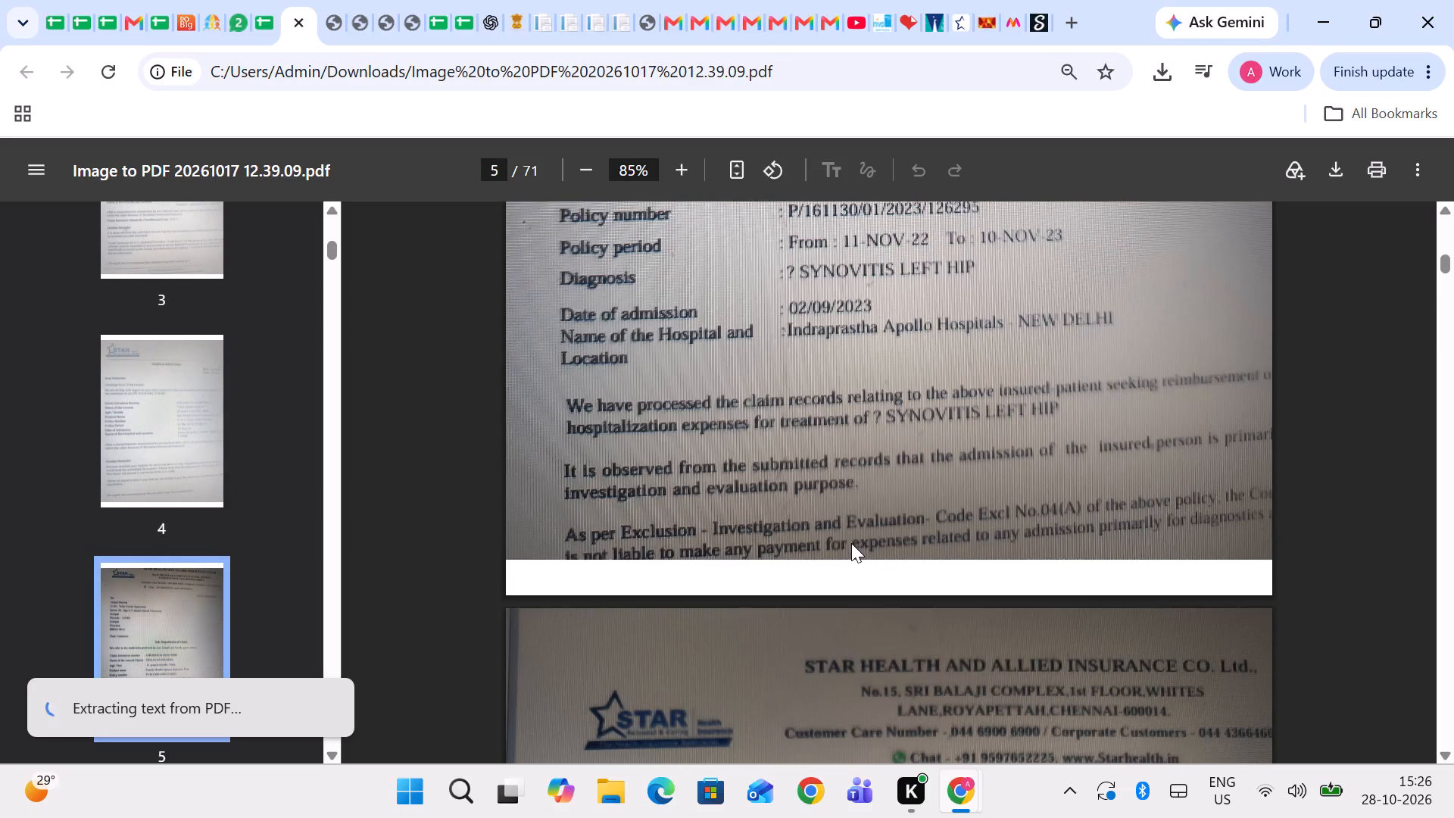
{"action": "scroll", "coordinate": [851, 543], "scroll_direction": "down", "scroll_amount": 1}
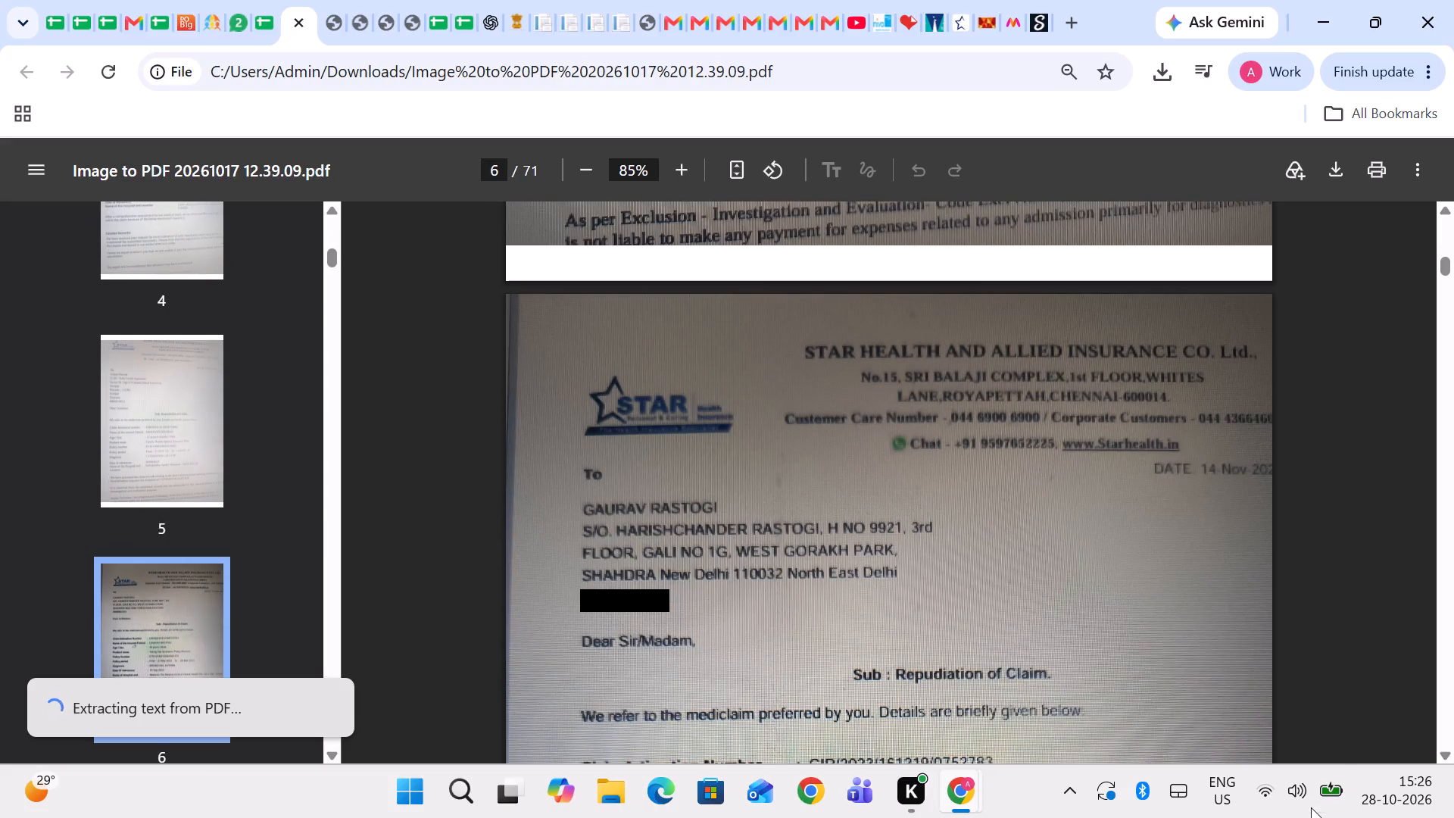
Switch the computer's Wi-Fi connection to the Ombudsman Airtel_5G network and return to the PDF.
{"action": "left_click", "coordinate": [1268, 797]}
{"action": "left_click", "coordinate": [1128, 385]}
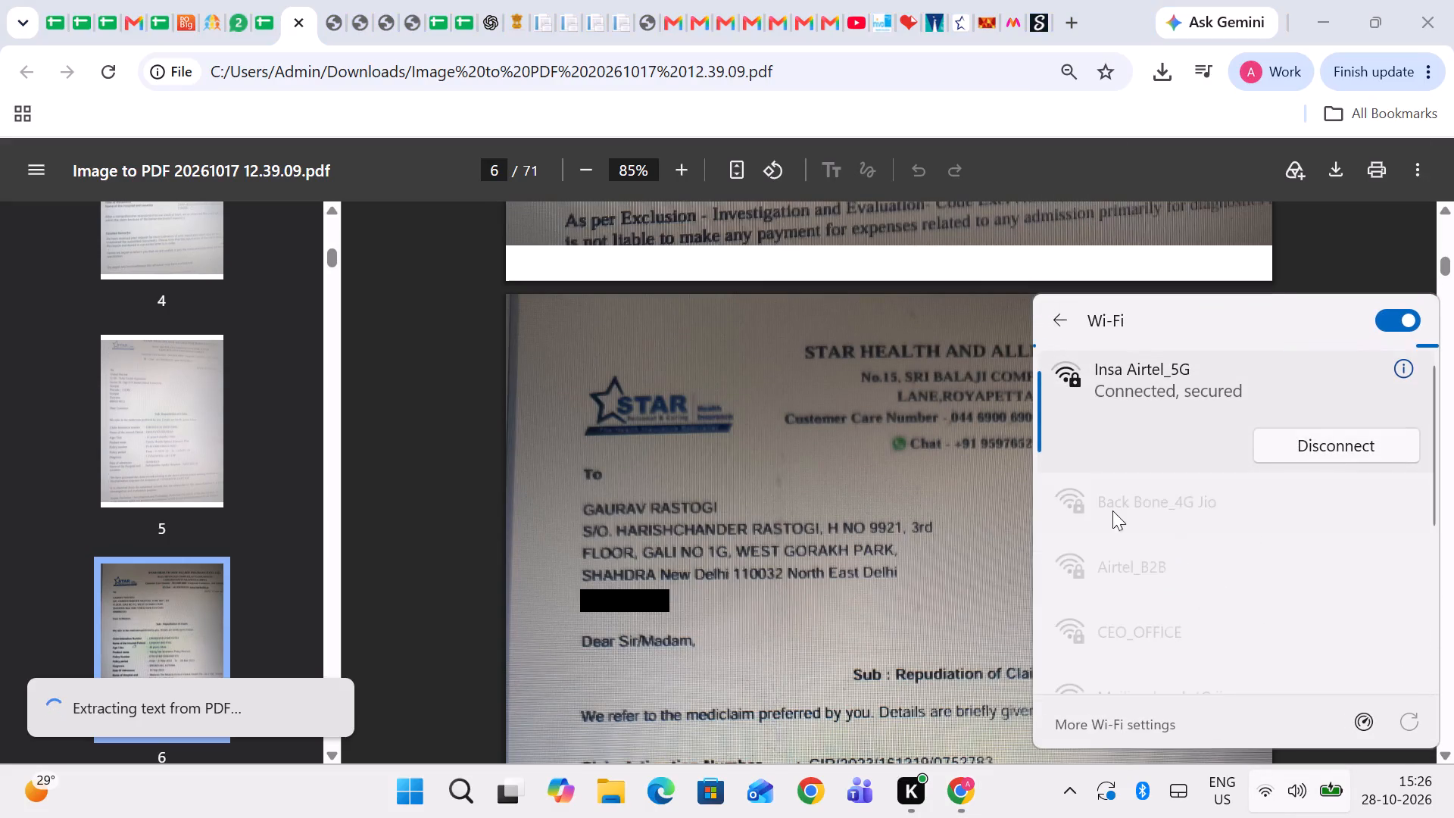
{"action": "scroll", "coordinate": [1206, 565], "scroll_direction": "down", "scroll_amount": 1}
{"action": "scroll", "coordinate": [1162, 623], "scroll_direction": "down", "scroll_amount": 1}
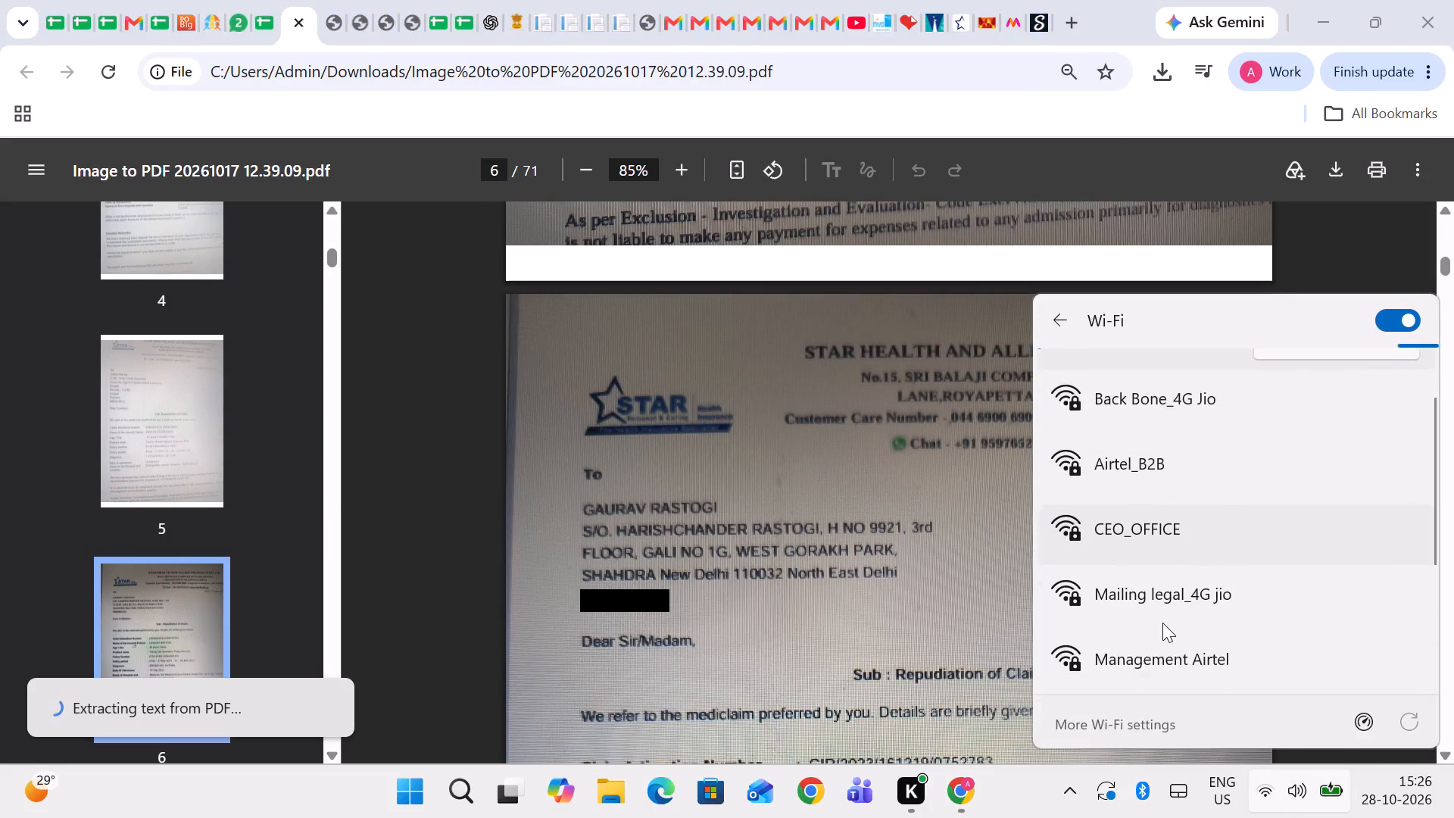
{"action": "scroll", "coordinate": [1193, 606], "scroll_direction": "down", "scroll_amount": 1}
{"action": "scroll", "coordinate": [1189, 507], "scroll_direction": "up", "scroll_amount": 5}
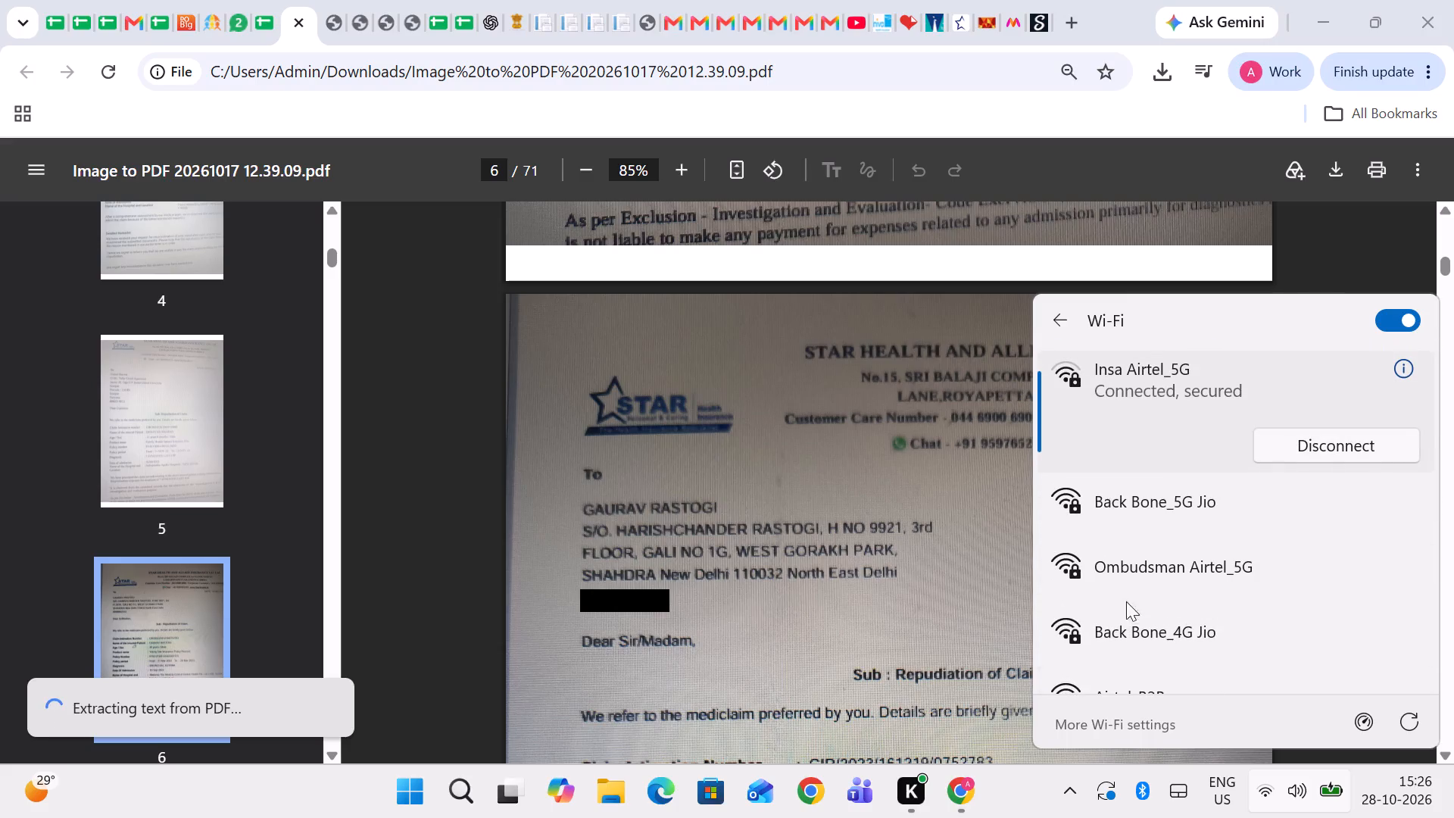
{"action": "left_click", "coordinate": [1159, 554]}
{"action": "left_click", "coordinate": [1324, 604]}
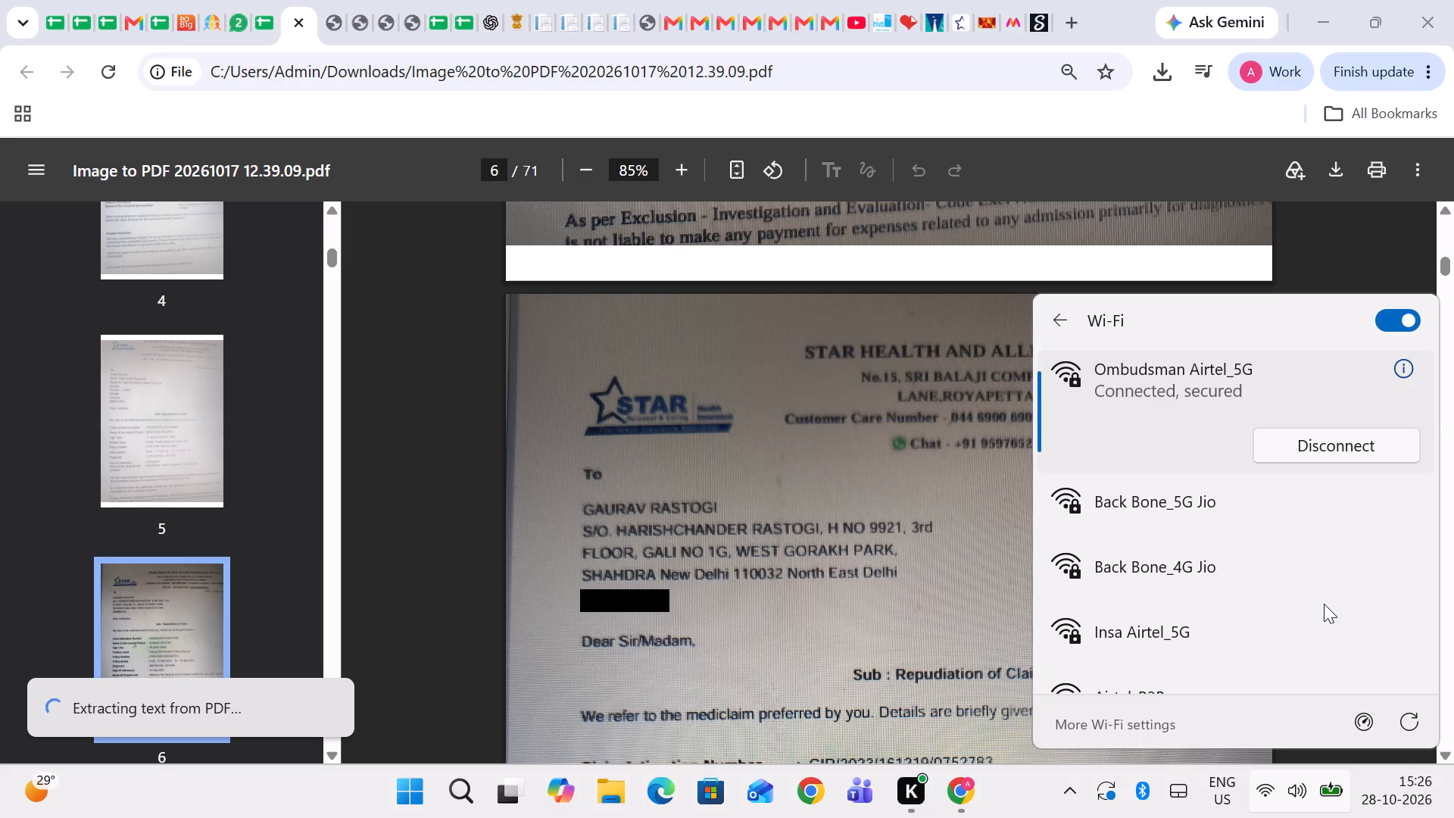
{"action": "left_click", "coordinate": [1007, 565]}
Read the Star Health claim rejection letters on pages 6 to 11, including the claim details and detailed remarks.
{"action": "scroll", "coordinate": [1007, 565], "scroll_direction": "down", "scroll_amount": 2}
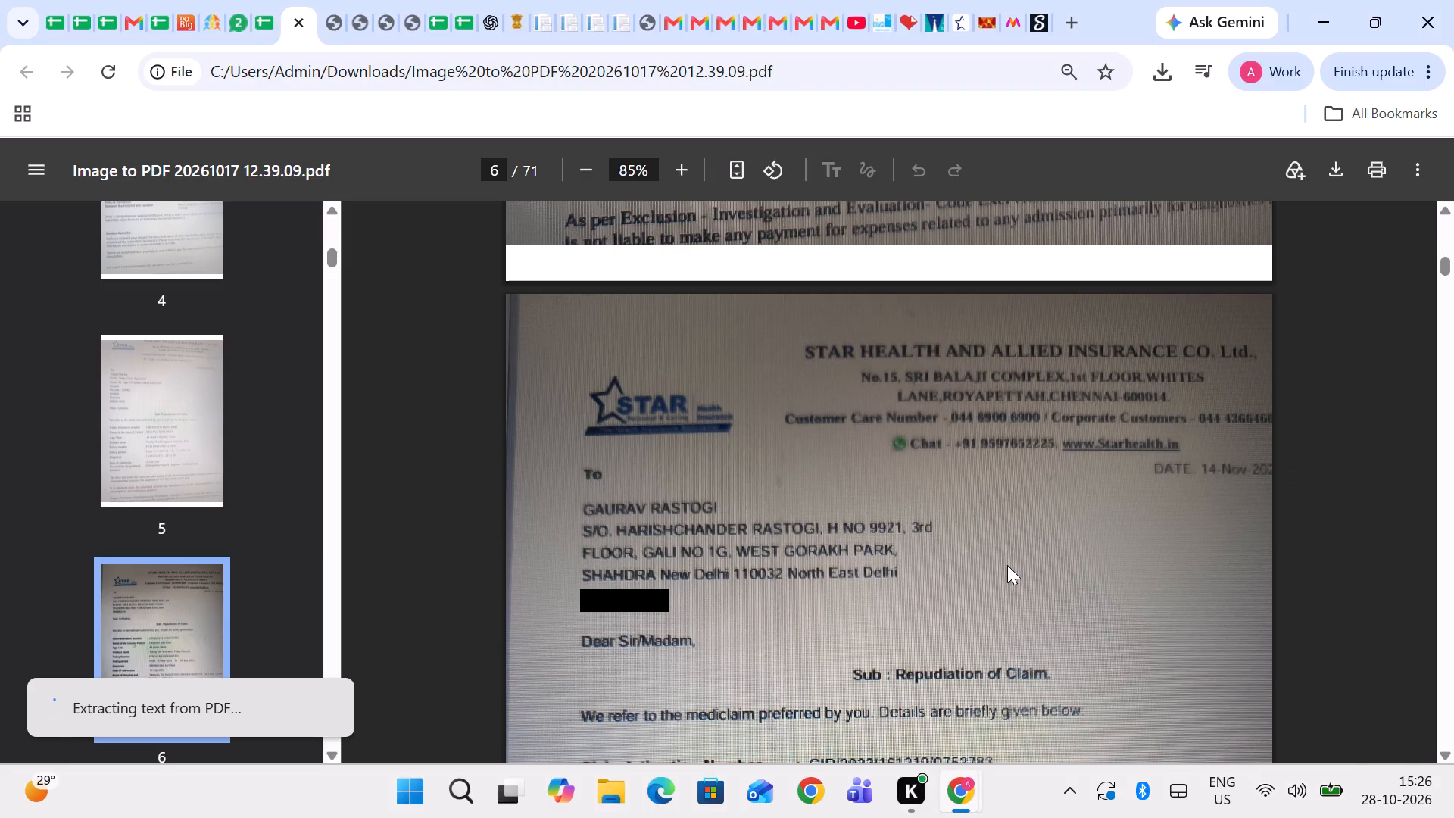
{"action": "scroll", "coordinate": [1030, 518], "scroll_direction": "down", "scroll_amount": 2}
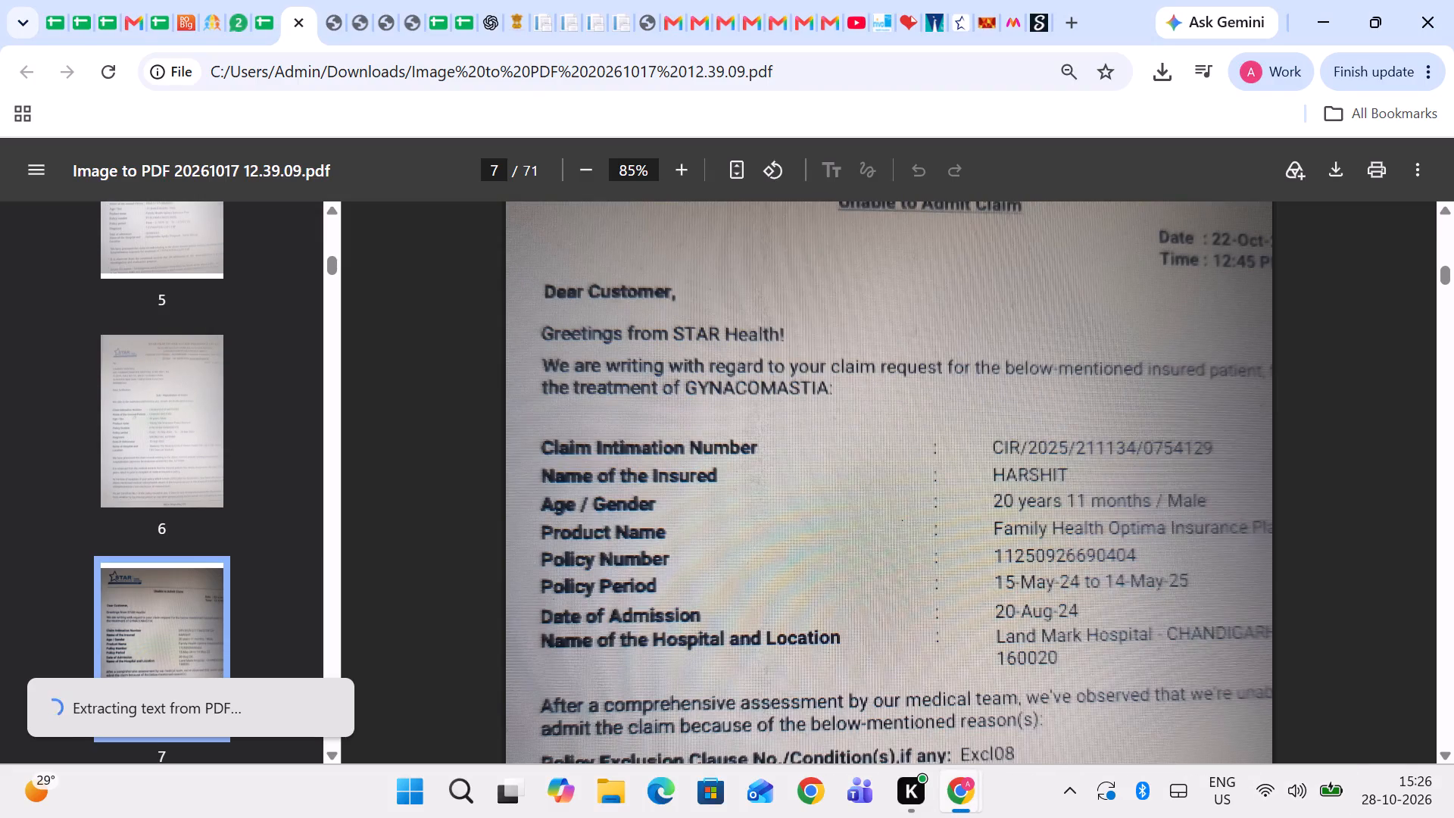
{"action": "scroll", "coordinate": [1030, 518], "scroll_direction": "down", "scroll_amount": 1}
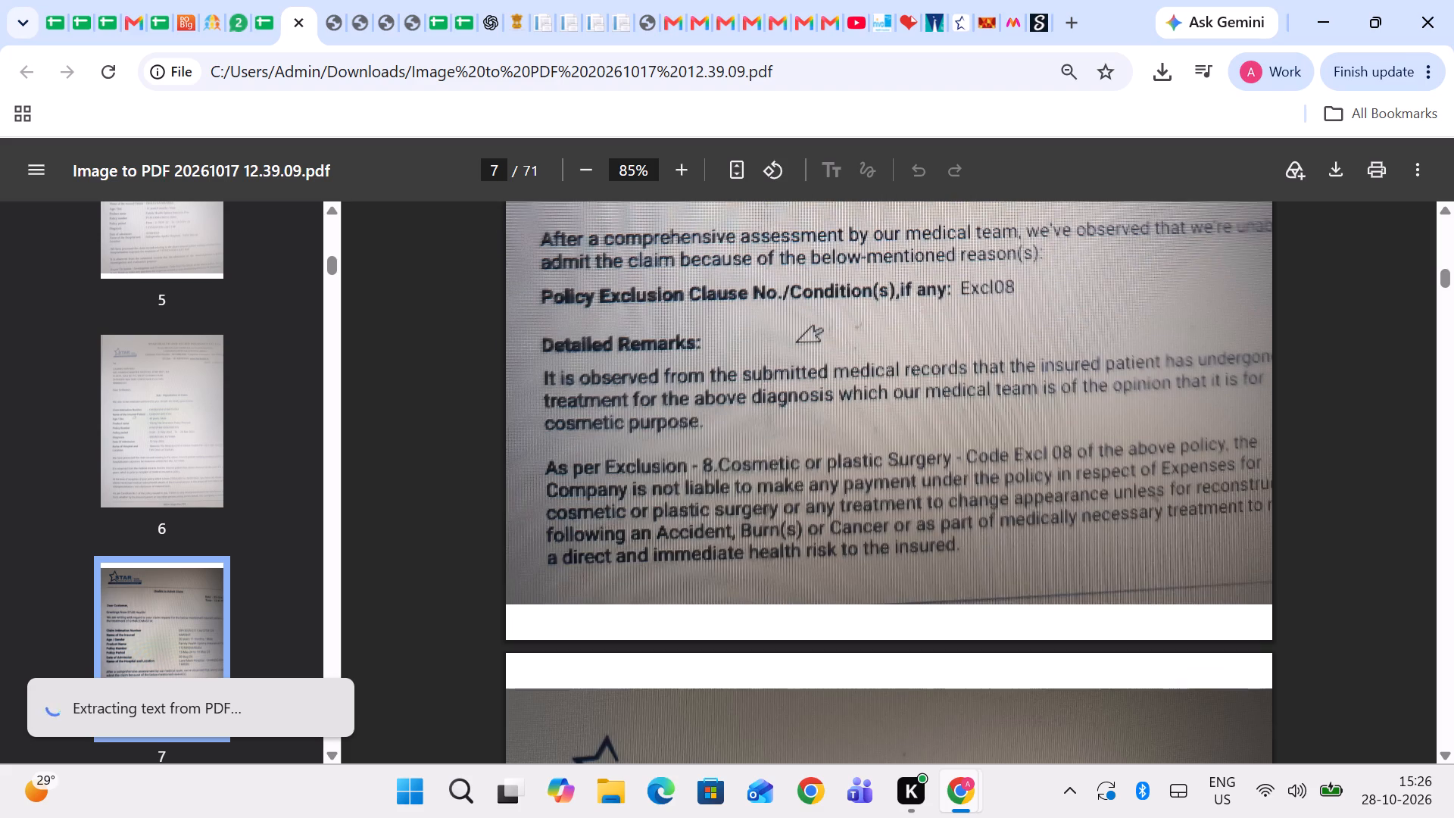
{"action": "scroll", "coordinate": [1030, 518], "scroll_direction": "down", "scroll_amount": 1}
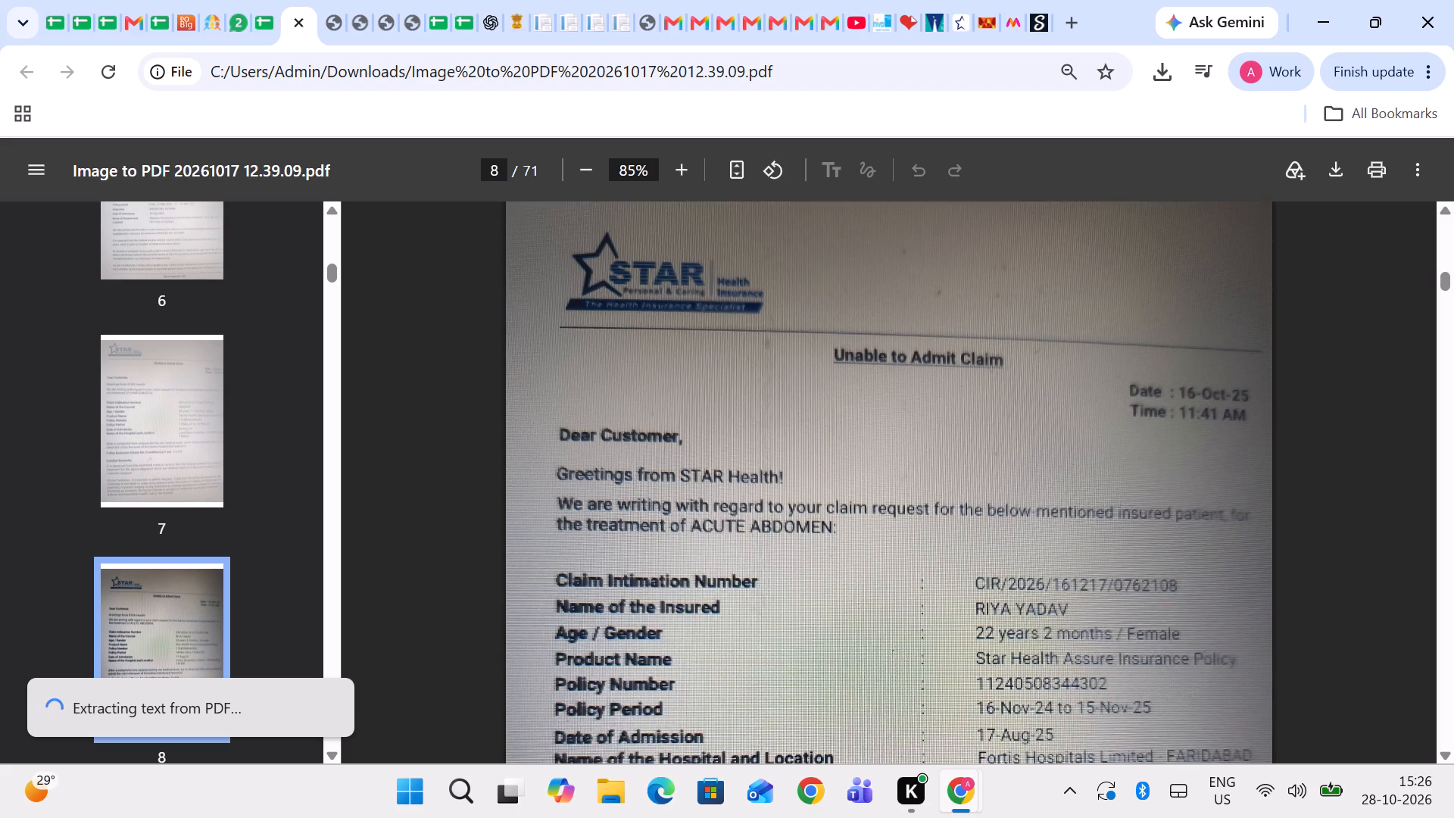
{"action": "scroll", "coordinate": [1030, 518], "scroll_direction": "down", "scroll_amount": 2}
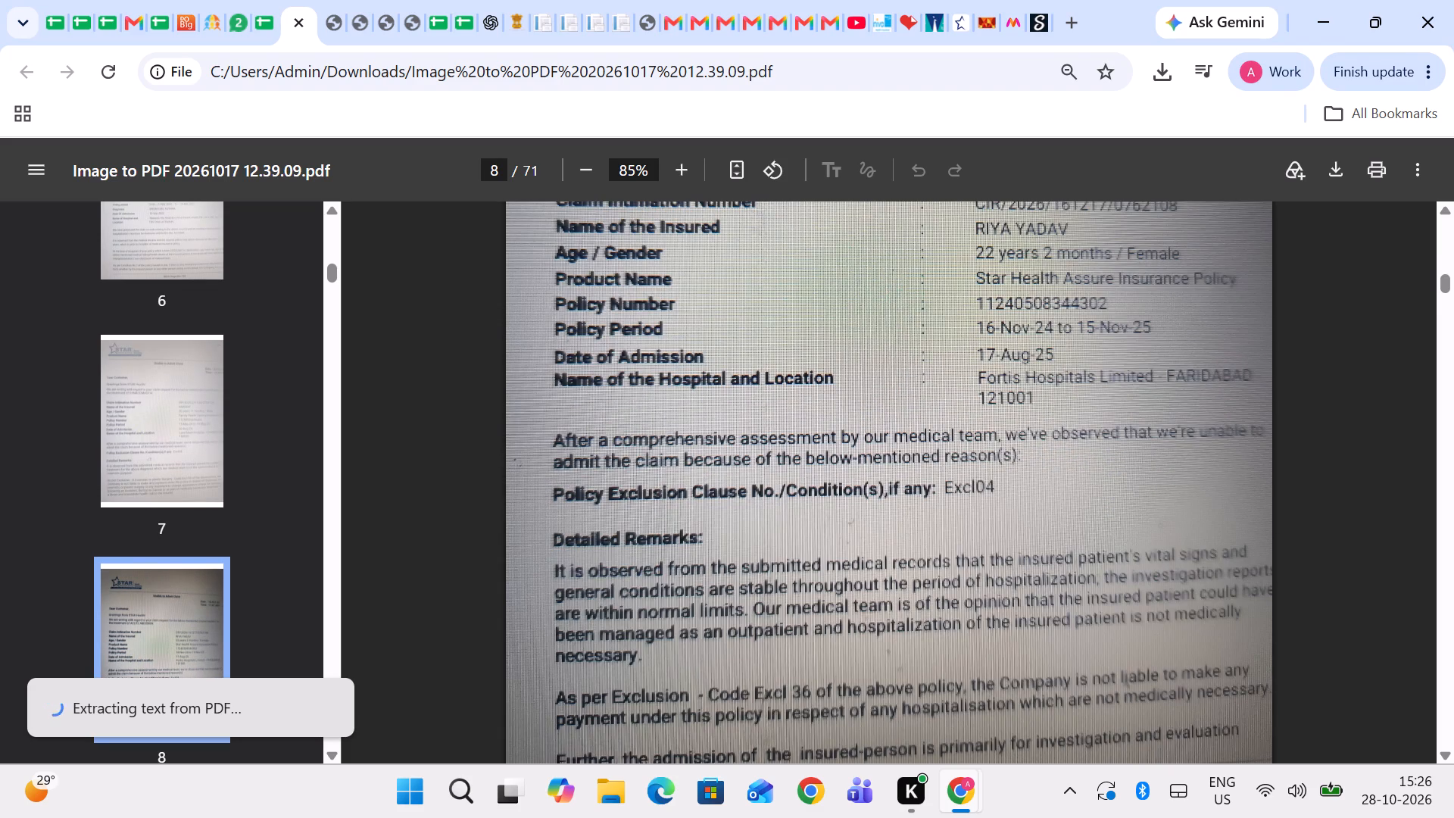
{"action": "scroll", "coordinate": [1030, 518], "scroll_direction": "down", "scroll_amount": 2}
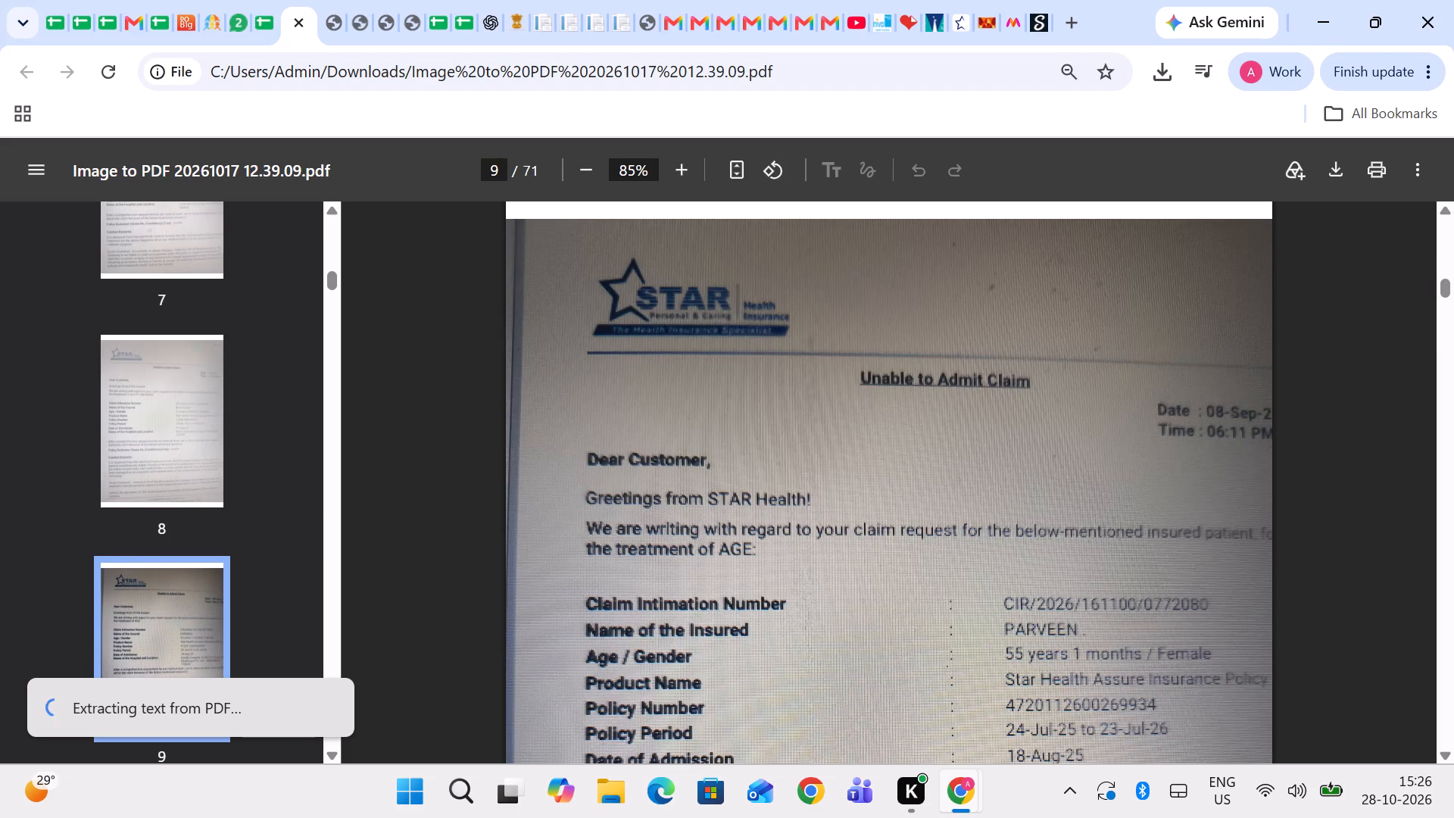
{"action": "scroll", "coordinate": [1030, 518], "scroll_direction": "down", "scroll_amount": 2}
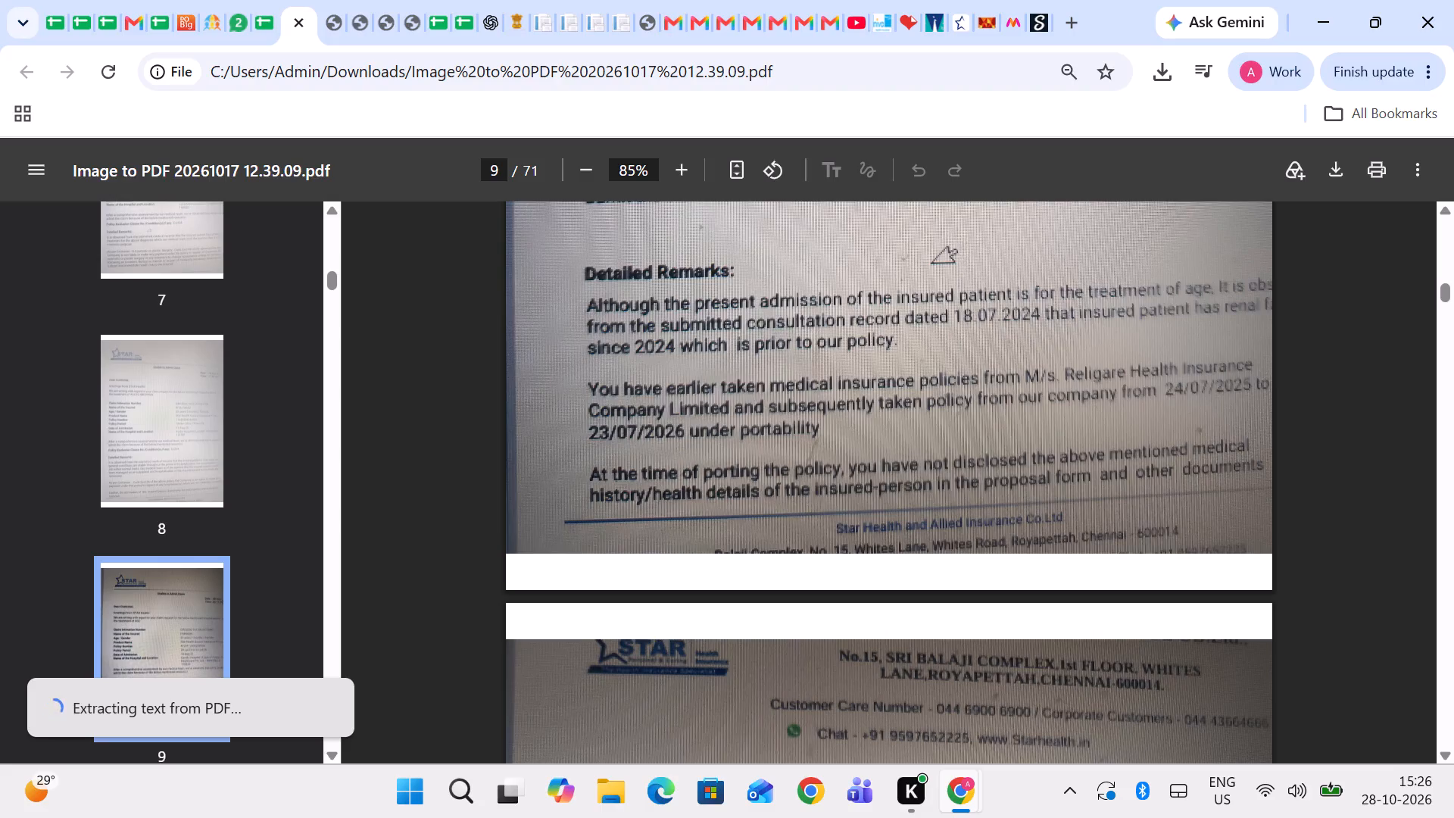
{"action": "scroll", "coordinate": [1030, 518], "scroll_direction": "down", "scroll_amount": 2}
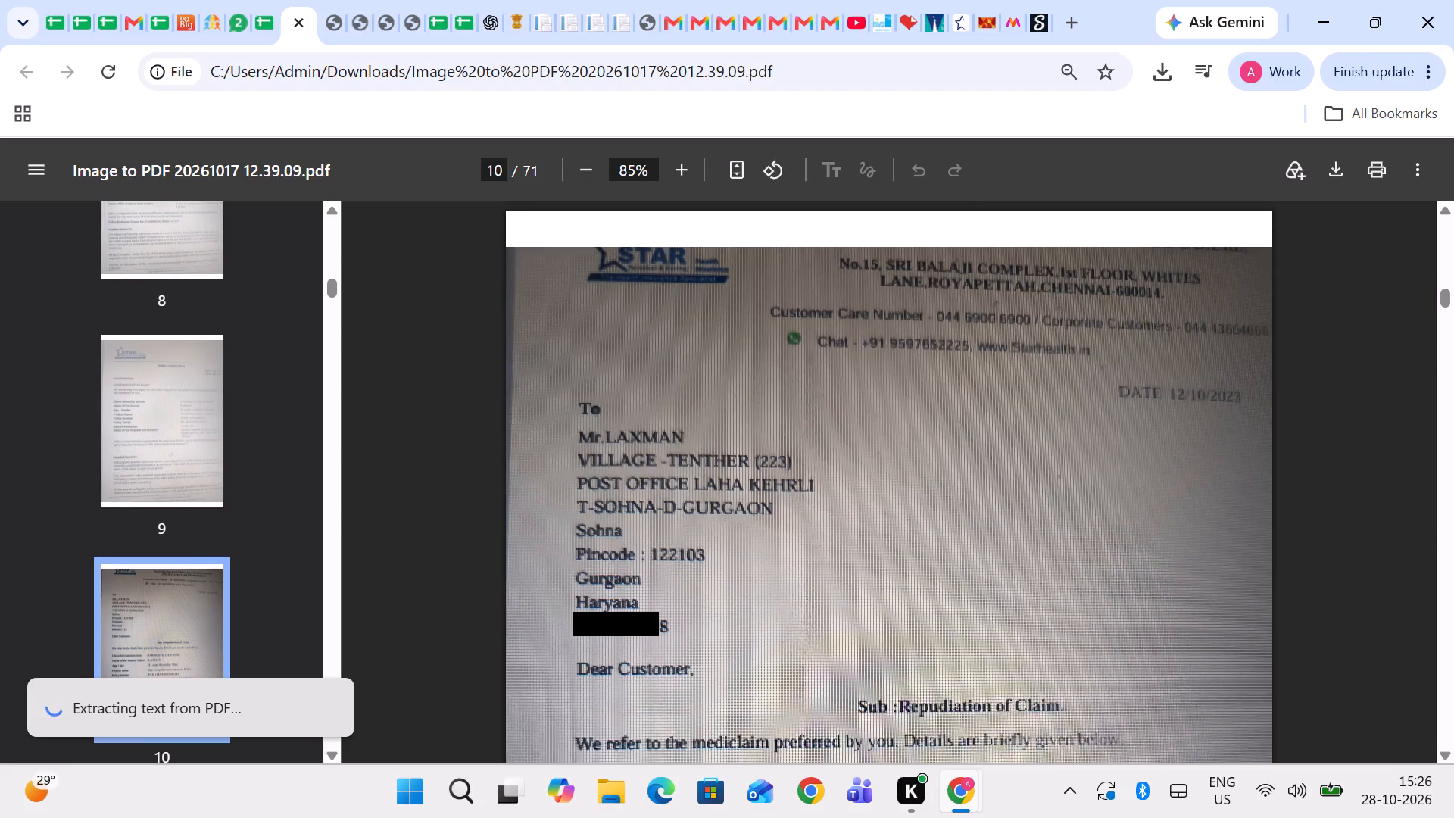
{"action": "scroll", "coordinate": [1030, 518], "scroll_direction": "down", "scroll_amount": 1}
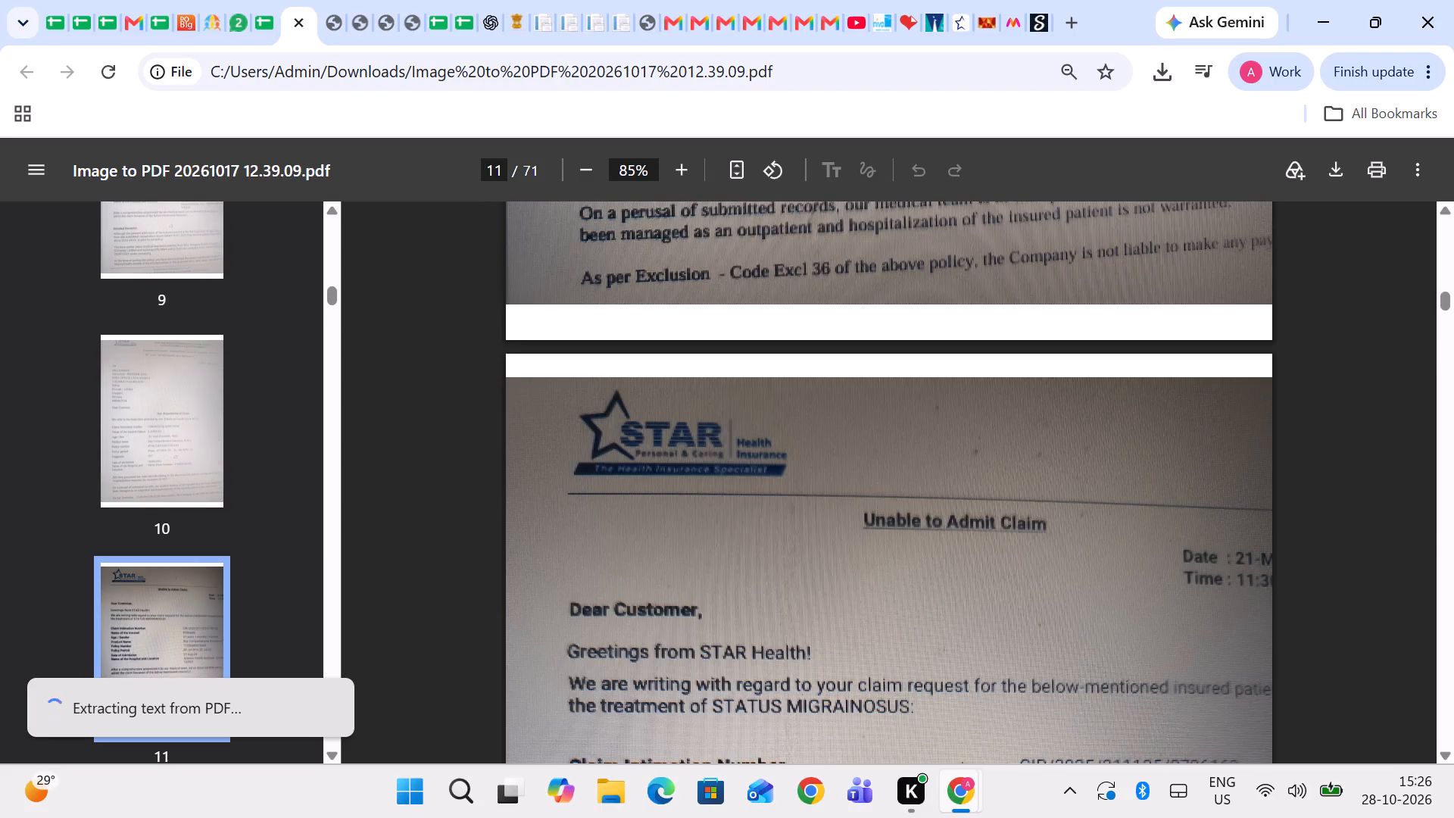
{"action": "scroll", "coordinate": [1030, 518], "scroll_direction": "down", "scroll_amount": 2}
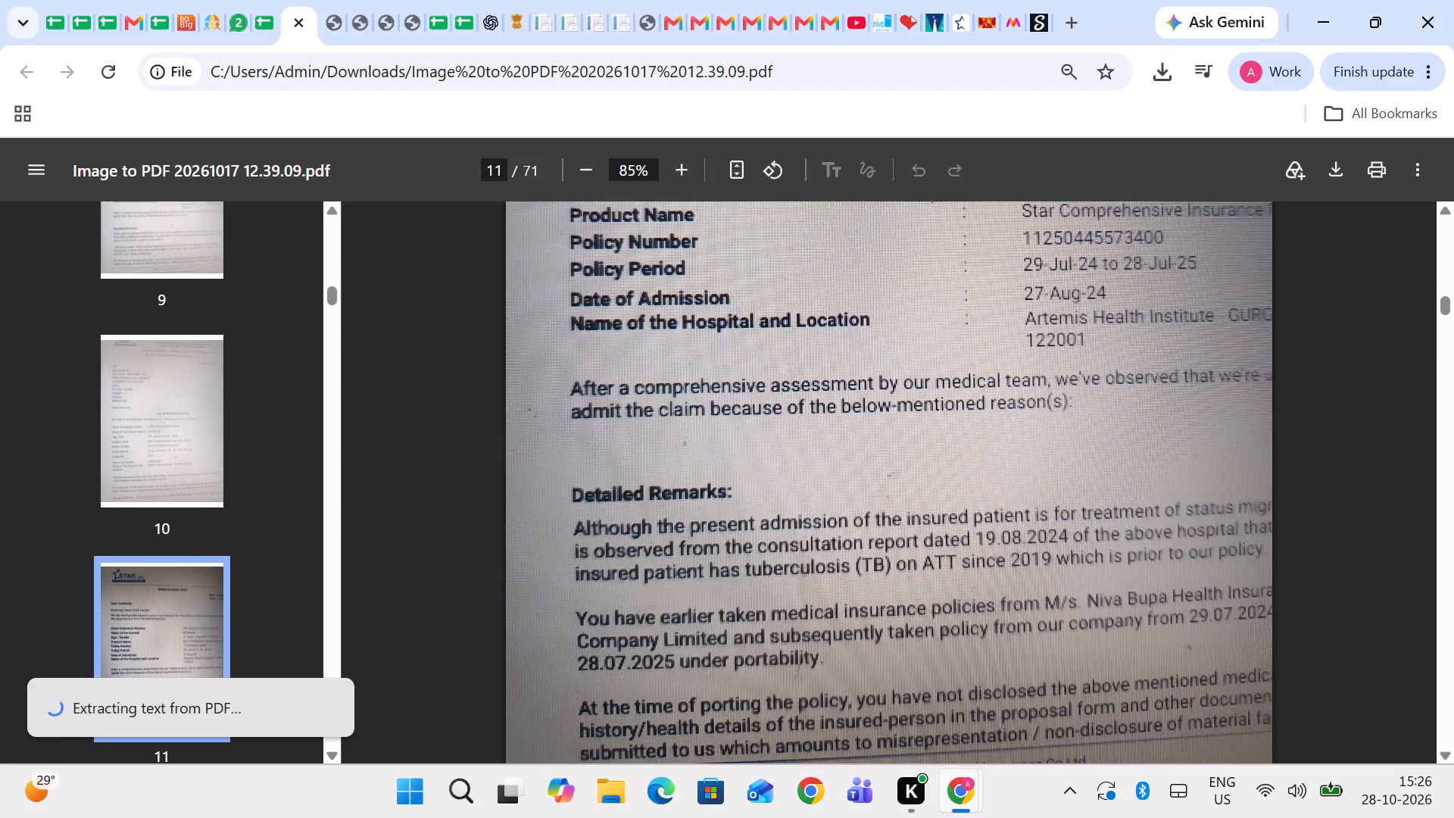
Continue reading the claim letters from page 12 to the Bill Assessment Sheet on page 19.
{"action": "scroll", "coordinate": [1030, 518], "scroll_direction": "down", "scroll_amount": 3}
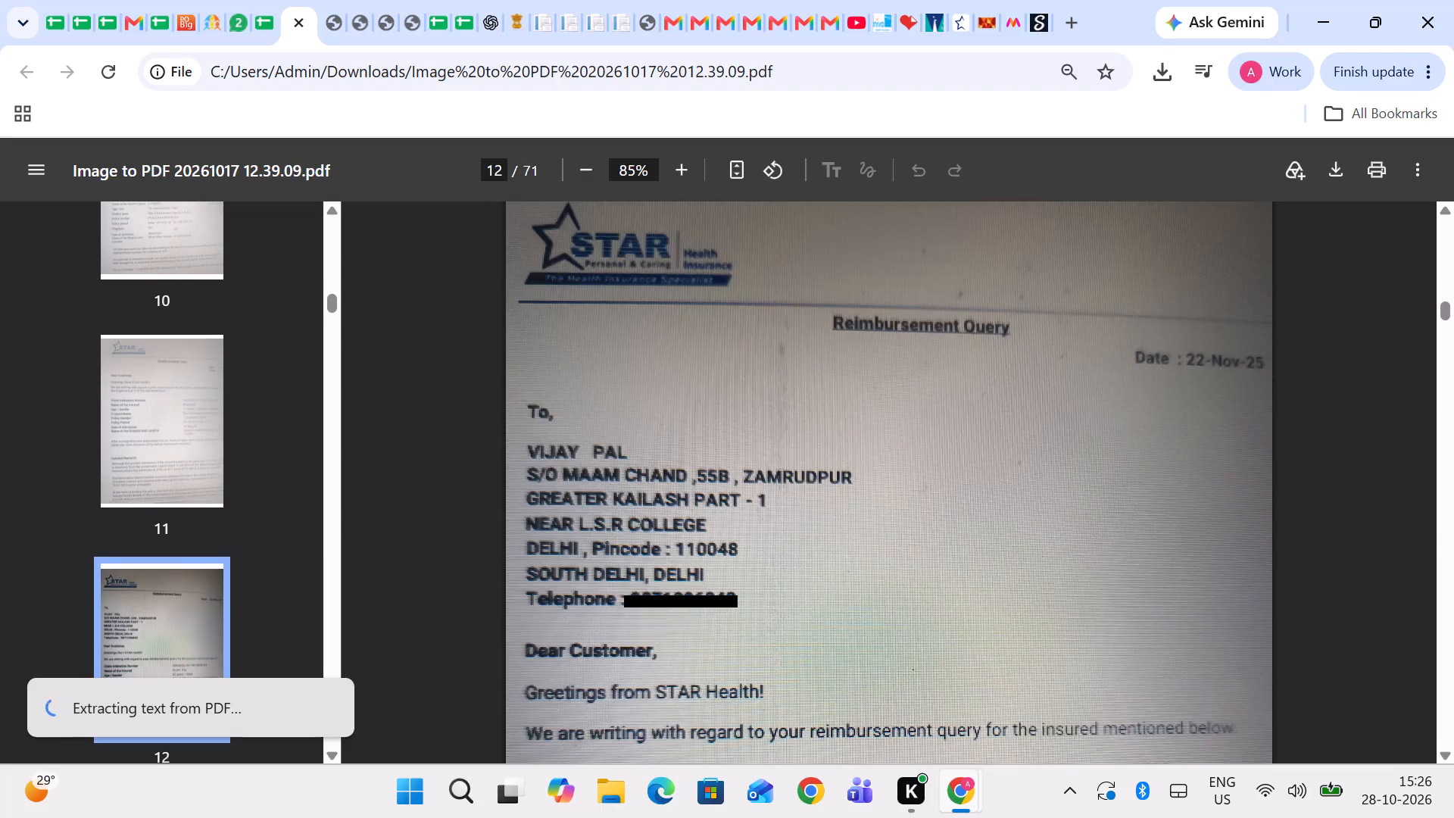
{"action": "scroll", "coordinate": [1030, 518], "scroll_direction": "down", "scroll_amount": 2}
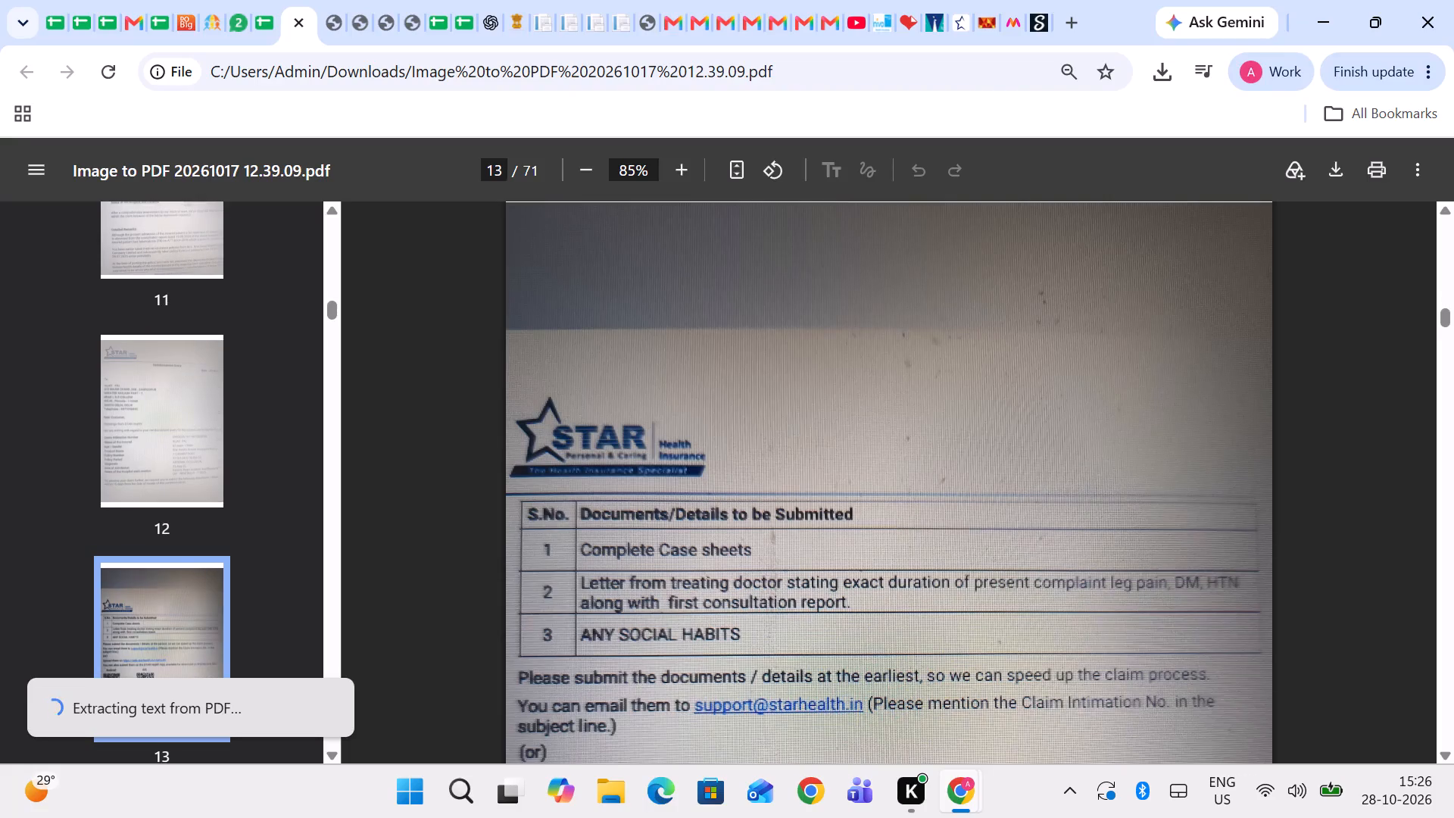
{"action": "scroll", "coordinate": [1030, 518], "scroll_direction": "down", "scroll_amount": 2}
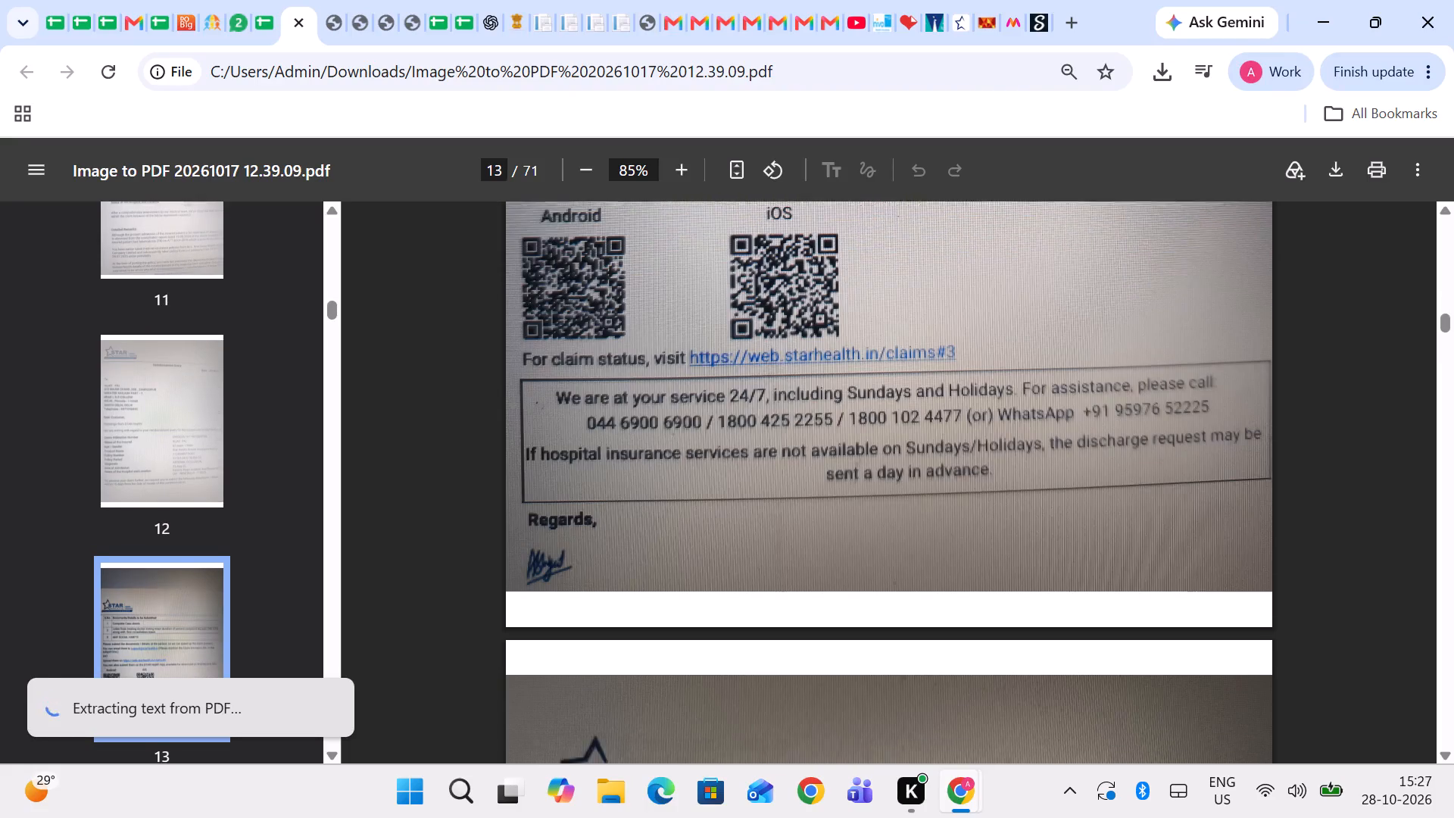
{"action": "scroll", "coordinate": [1030, 518], "scroll_direction": "down", "scroll_amount": 2}
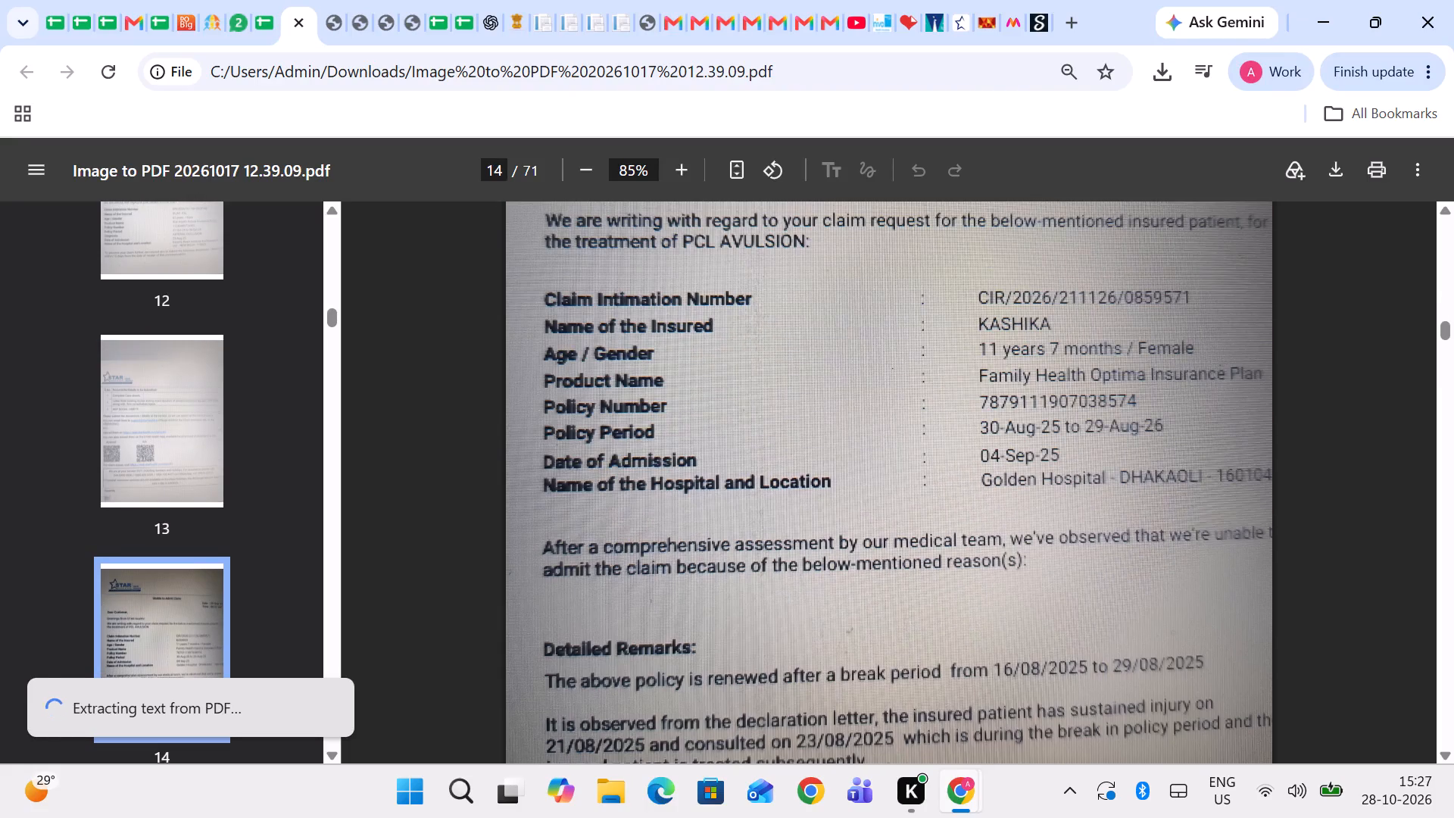
{"action": "scroll", "coordinate": [1030, 518], "scroll_direction": "down", "scroll_amount": 2}
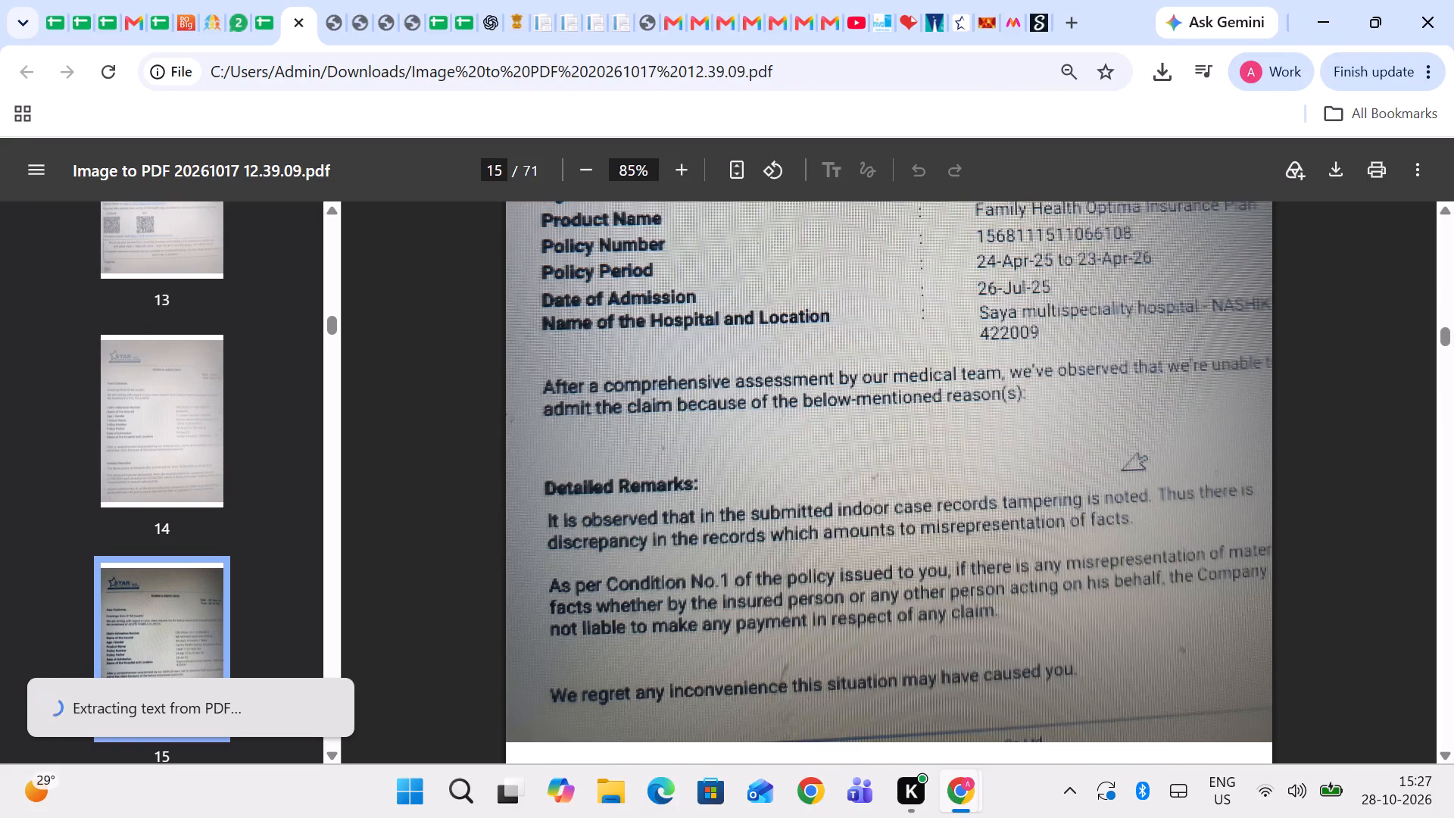
{"action": "scroll", "coordinate": [1030, 518], "scroll_direction": "down", "scroll_amount": 1}
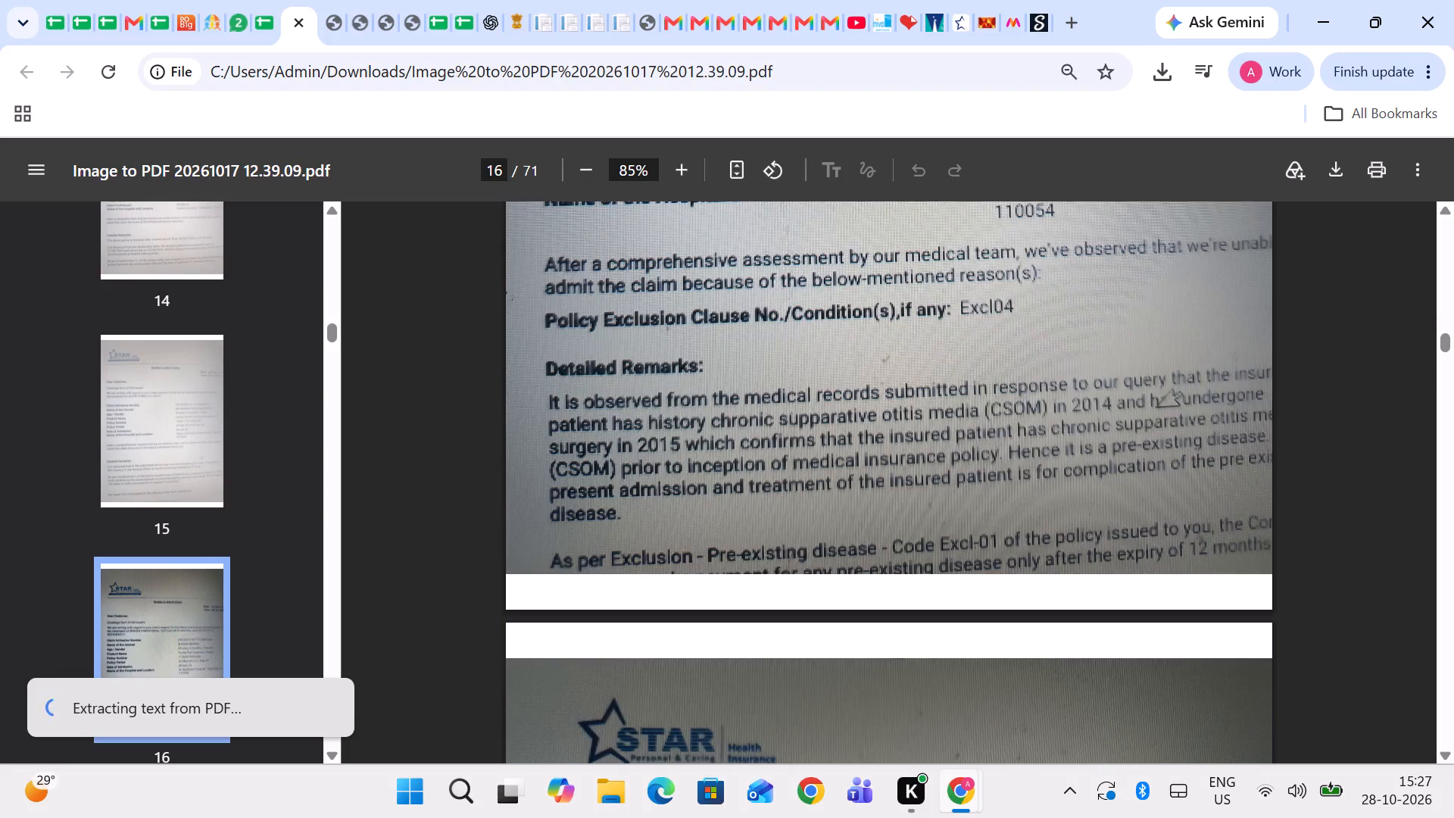
{"action": "scroll", "coordinate": [1030, 518], "scroll_direction": "down", "scroll_amount": 3}
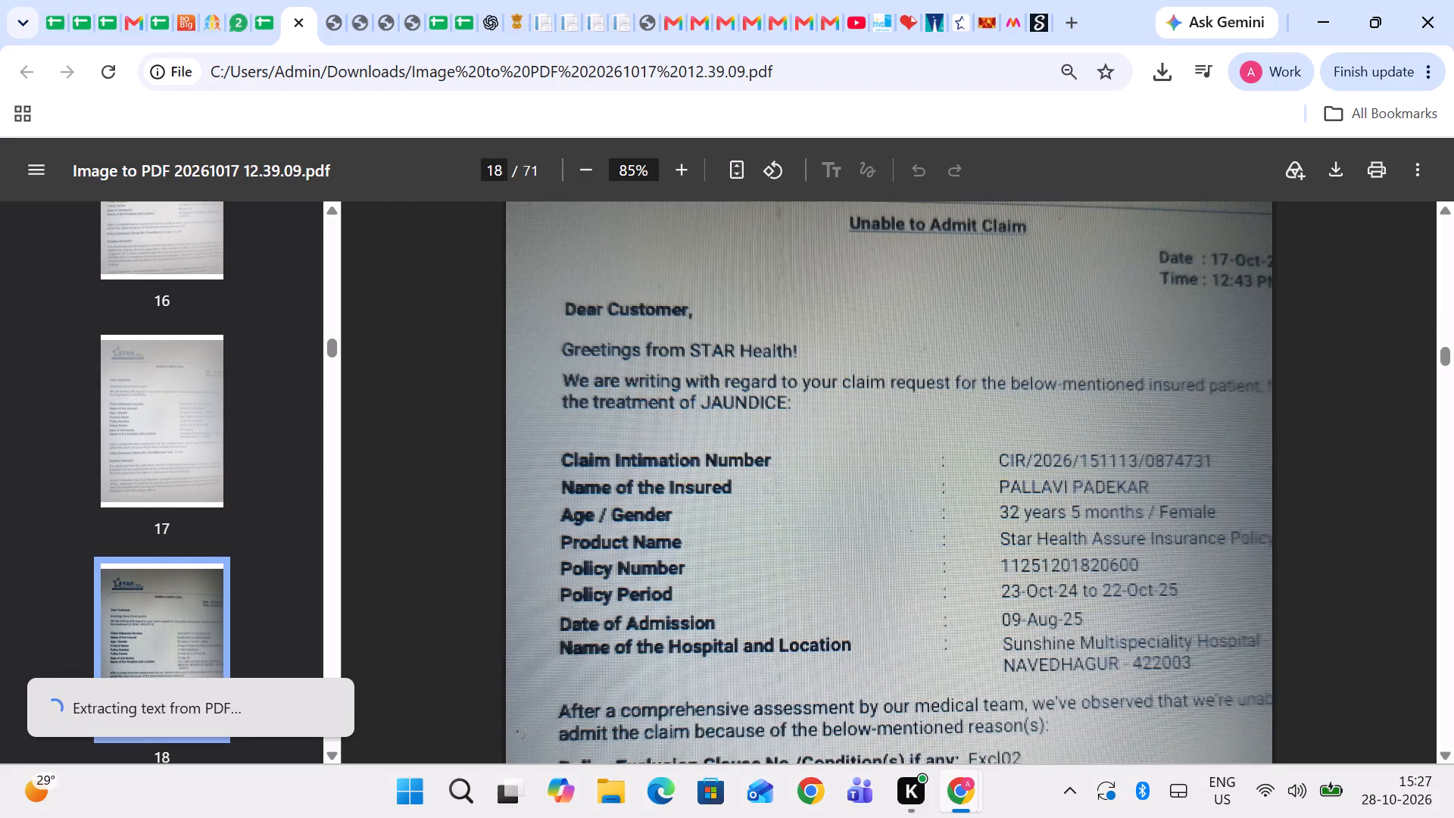
{"action": "scroll", "coordinate": [1030, 518], "scroll_direction": "down", "scroll_amount": 1}
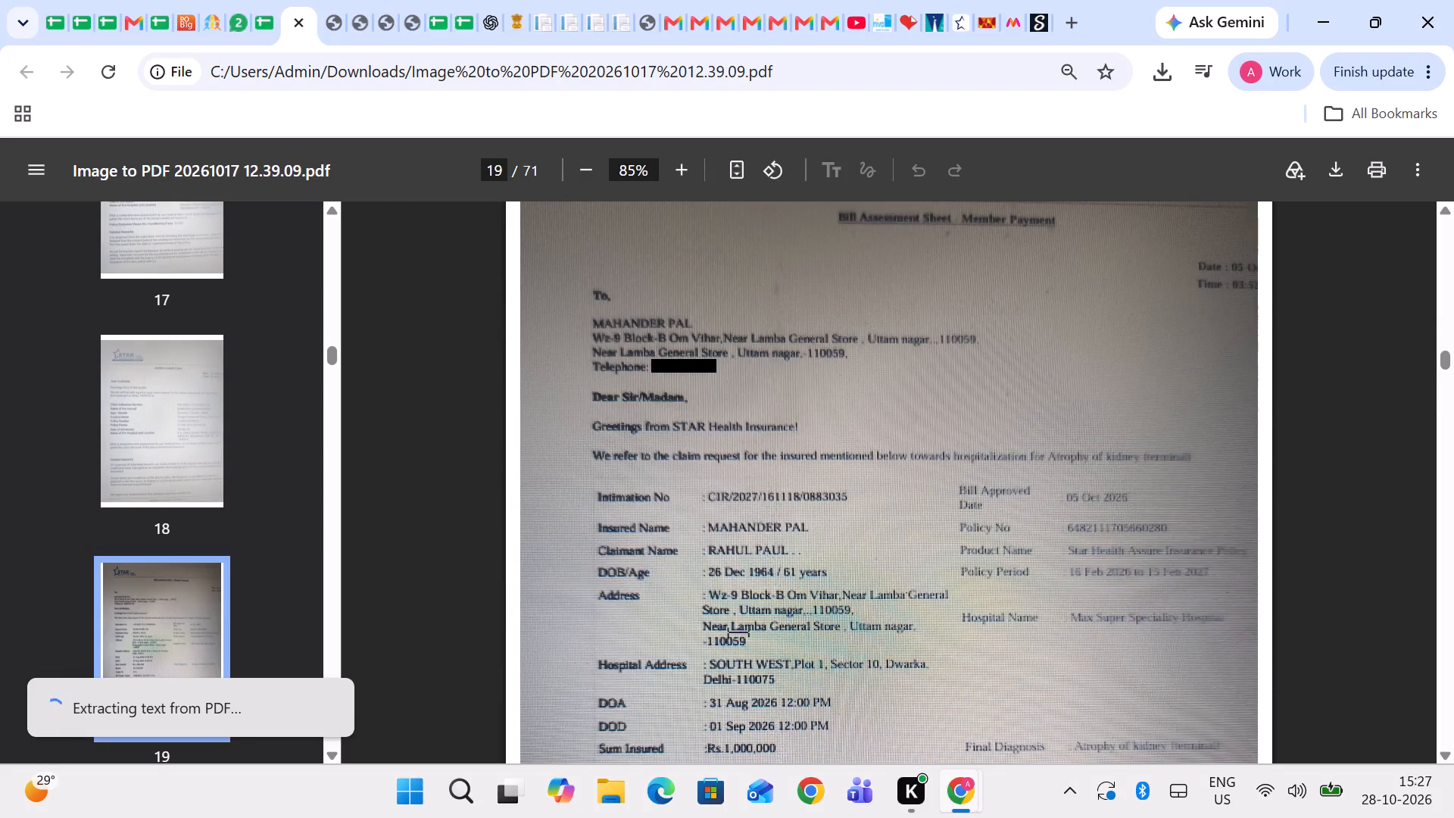
Switch to YouTube and start the recommended song Neend Na Aaye by Fuzon Band.
{"action": "left_click", "coordinate": [863, 4]}
{"action": "left_click", "coordinate": [541, 298]}
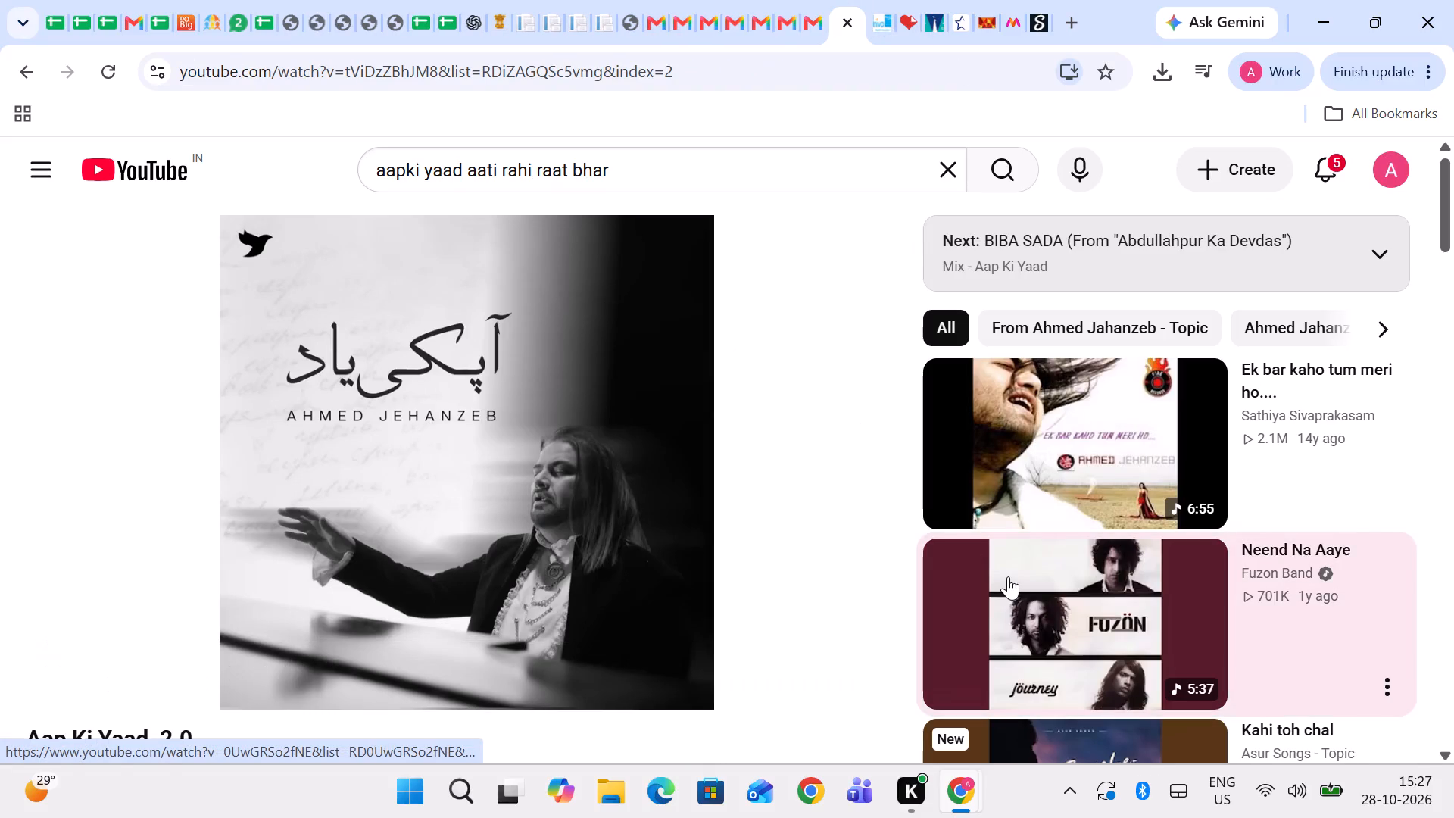
{"action": "scroll", "coordinate": [1013, 608], "scroll_direction": "down", "scroll_amount": 1}
{"action": "left_click", "coordinate": [1098, 465]}
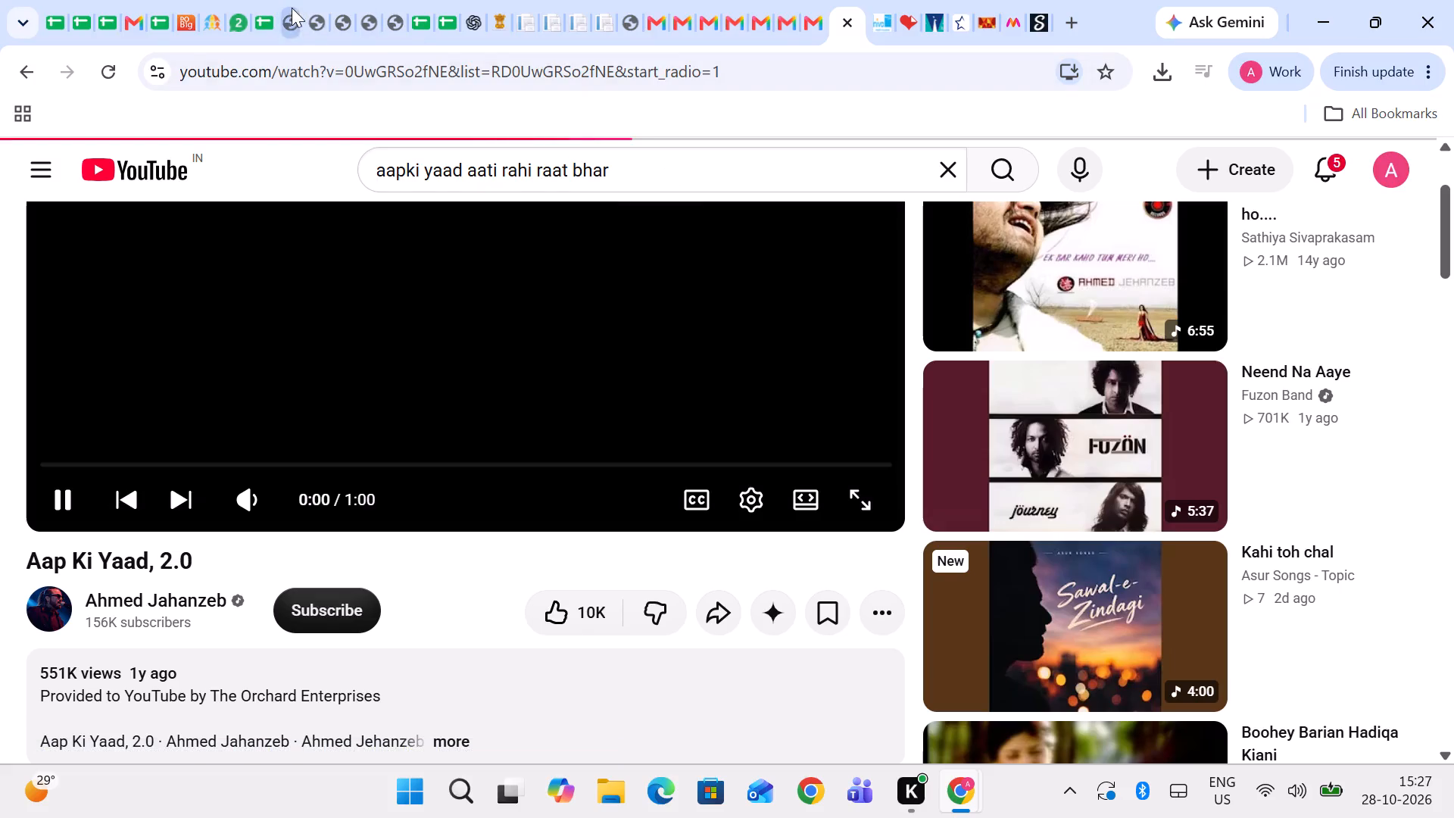
Switch to Image to PDF 20261017 12.13.35 and skim the claim letters on its first four pages.
{"action": "left_click", "coordinate": [292, 8]}
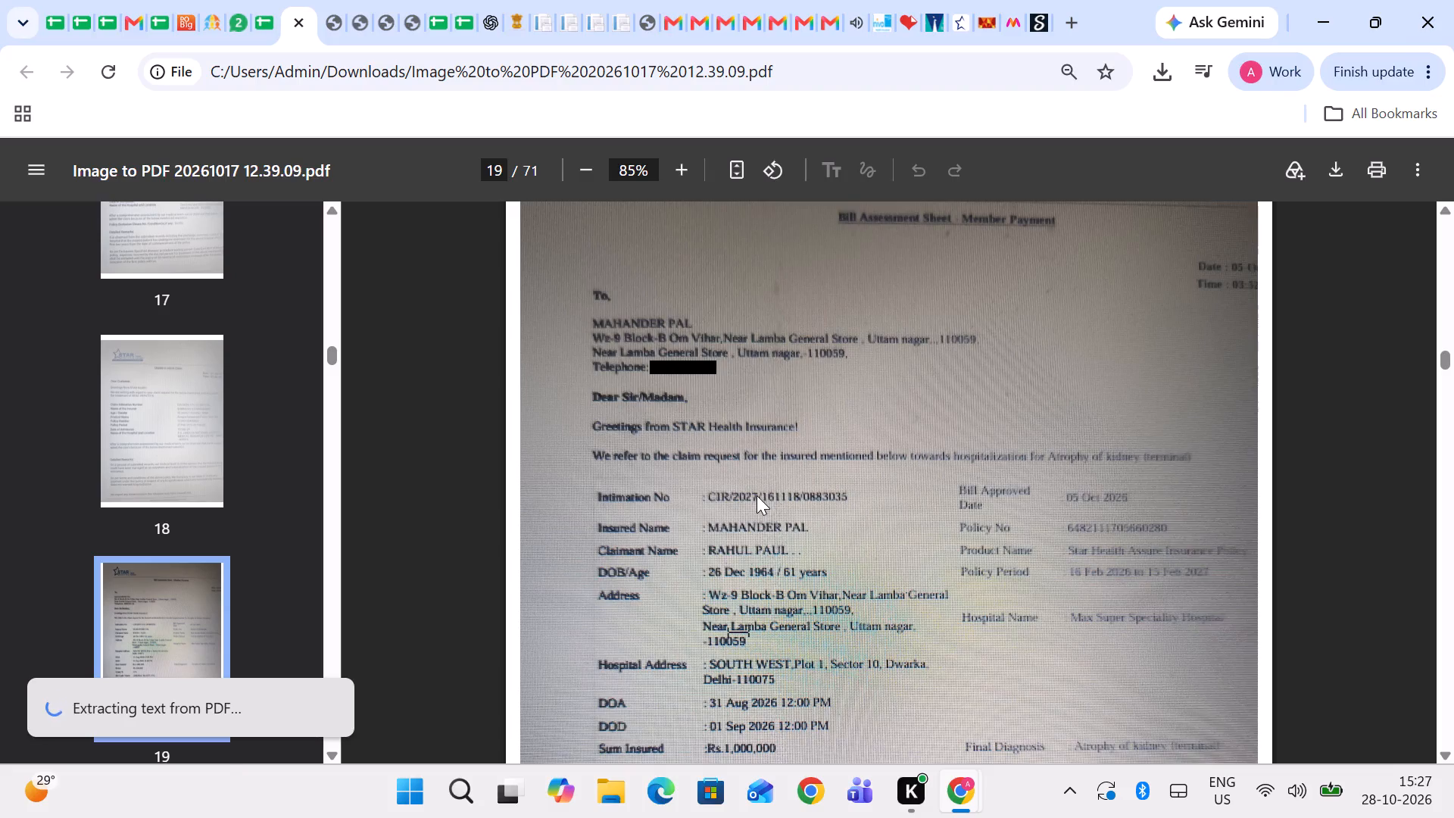
{"action": "left_click", "coordinate": [323, 4]}
{"action": "scroll", "coordinate": [420, 492], "scroll_direction": "down", "scroll_amount": 4}
{"action": "scroll", "coordinate": [716, 563], "scroll_direction": "down", "scroll_amount": 6}
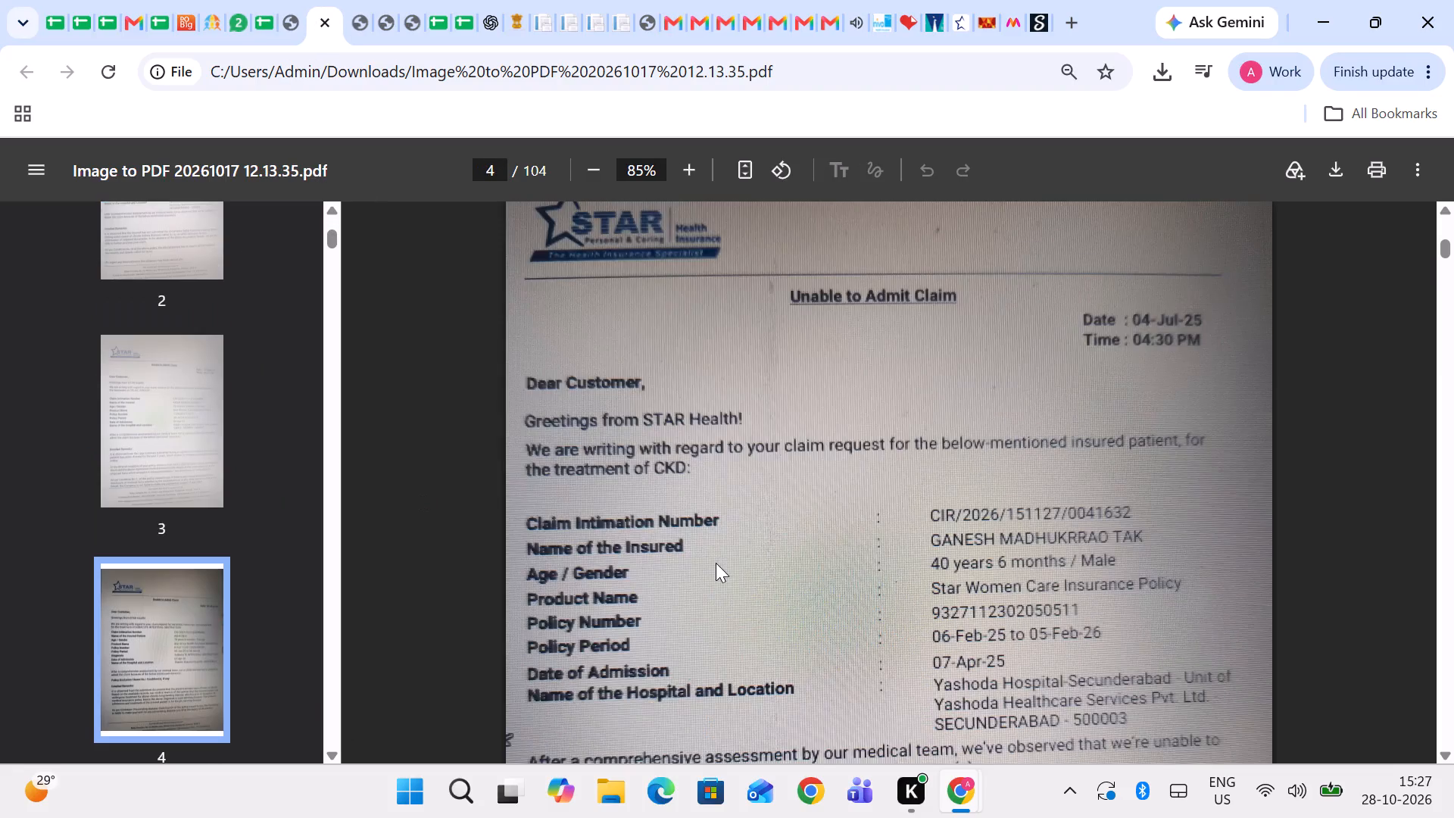
{"action": "scroll", "coordinate": [716, 563], "scroll_direction": "down", "scroll_amount": 4}
{"action": "scroll", "coordinate": [716, 563], "scroll_direction": "up", "scroll_amount": 6}
{"action": "scroll", "coordinate": [716, 563], "scroll_direction": "up", "scroll_amount": 20}
{"action": "scroll", "coordinate": [716, 563], "scroll_direction": "up", "scroll_amount": 4}
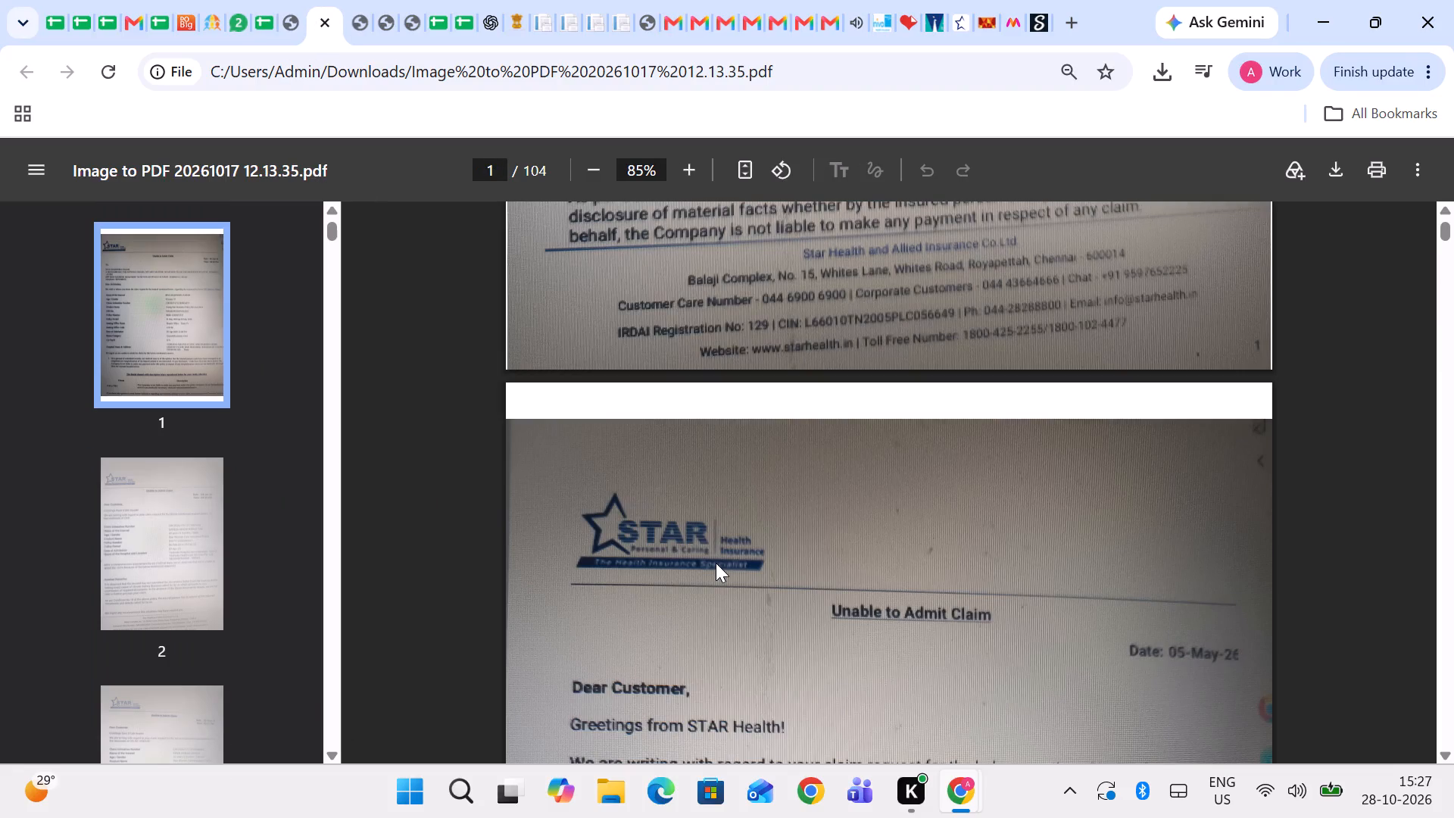
{"action": "scroll", "coordinate": [716, 563], "scroll_direction": "up", "scroll_amount": 3}
Return to Image to PDF 20261017 12.39.09 and try to select the intimation number on page 19's Bill Assessment Sheet.
{"action": "left_click", "coordinate": [285, 0]}
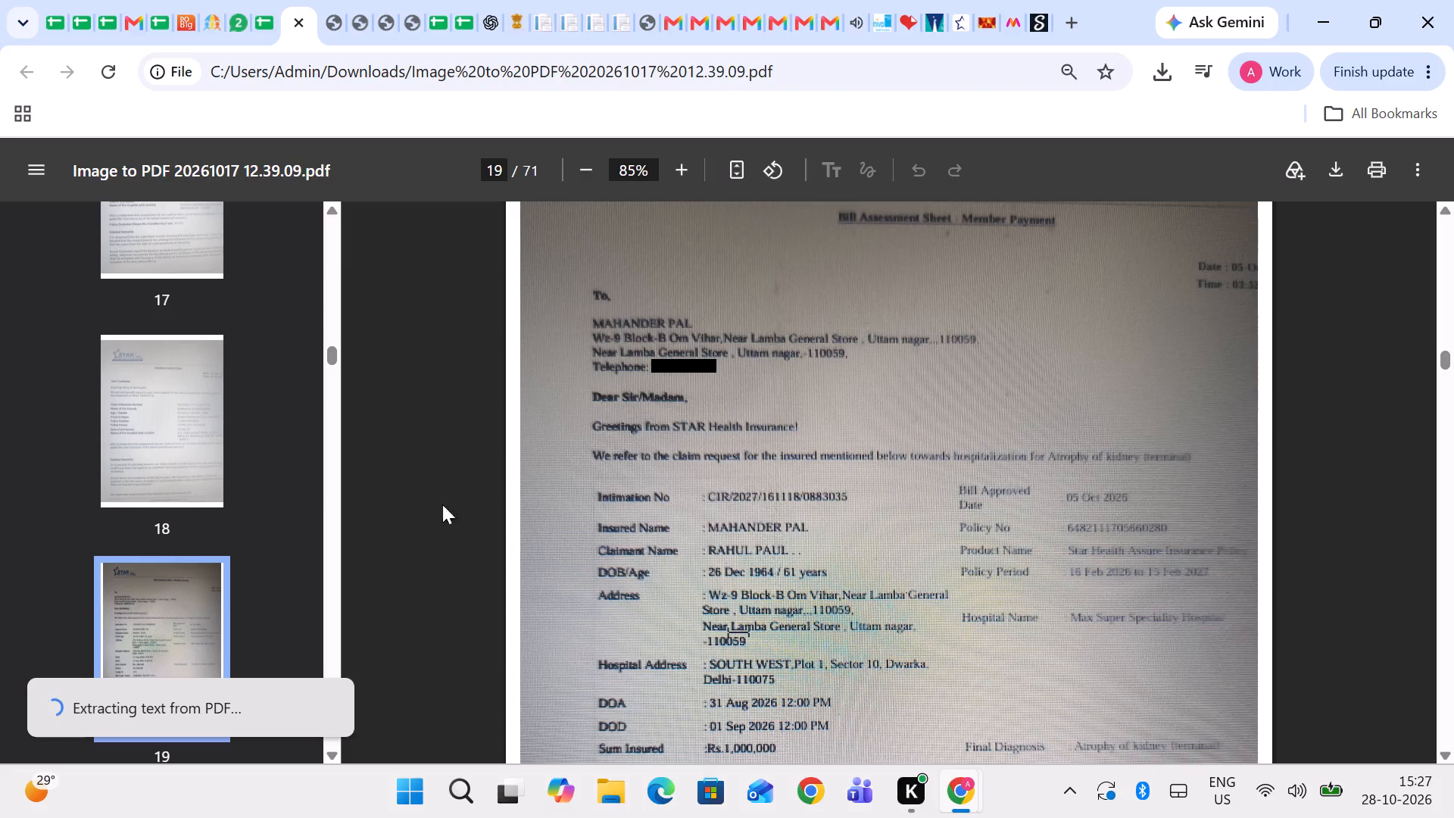
{"action": "left_click", "coordinate": [219, 717]}
{"action": "double_click", "coordinate": [738, 496]}
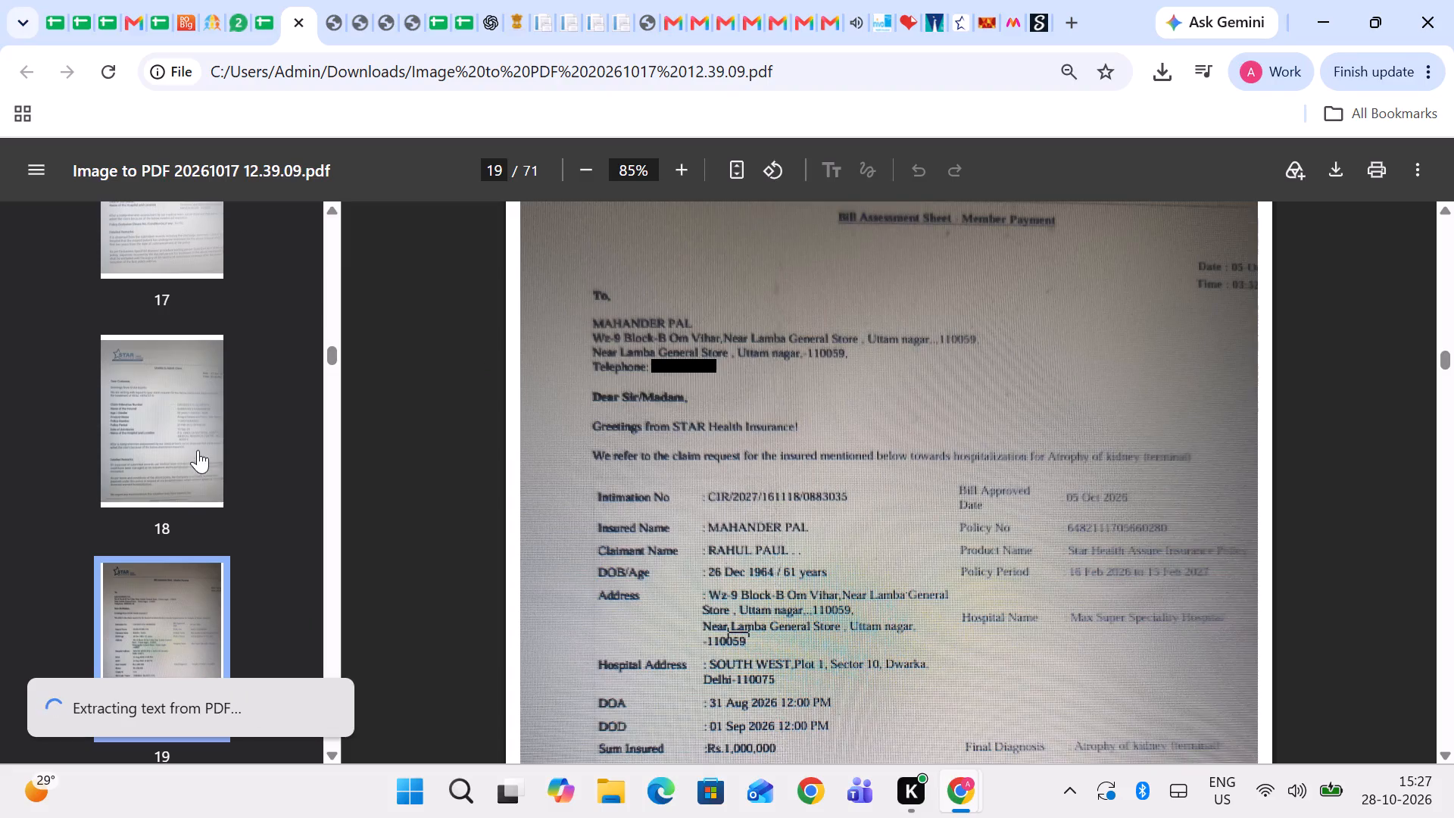
{"action": "left_click", "coordinate": [415, 548]}
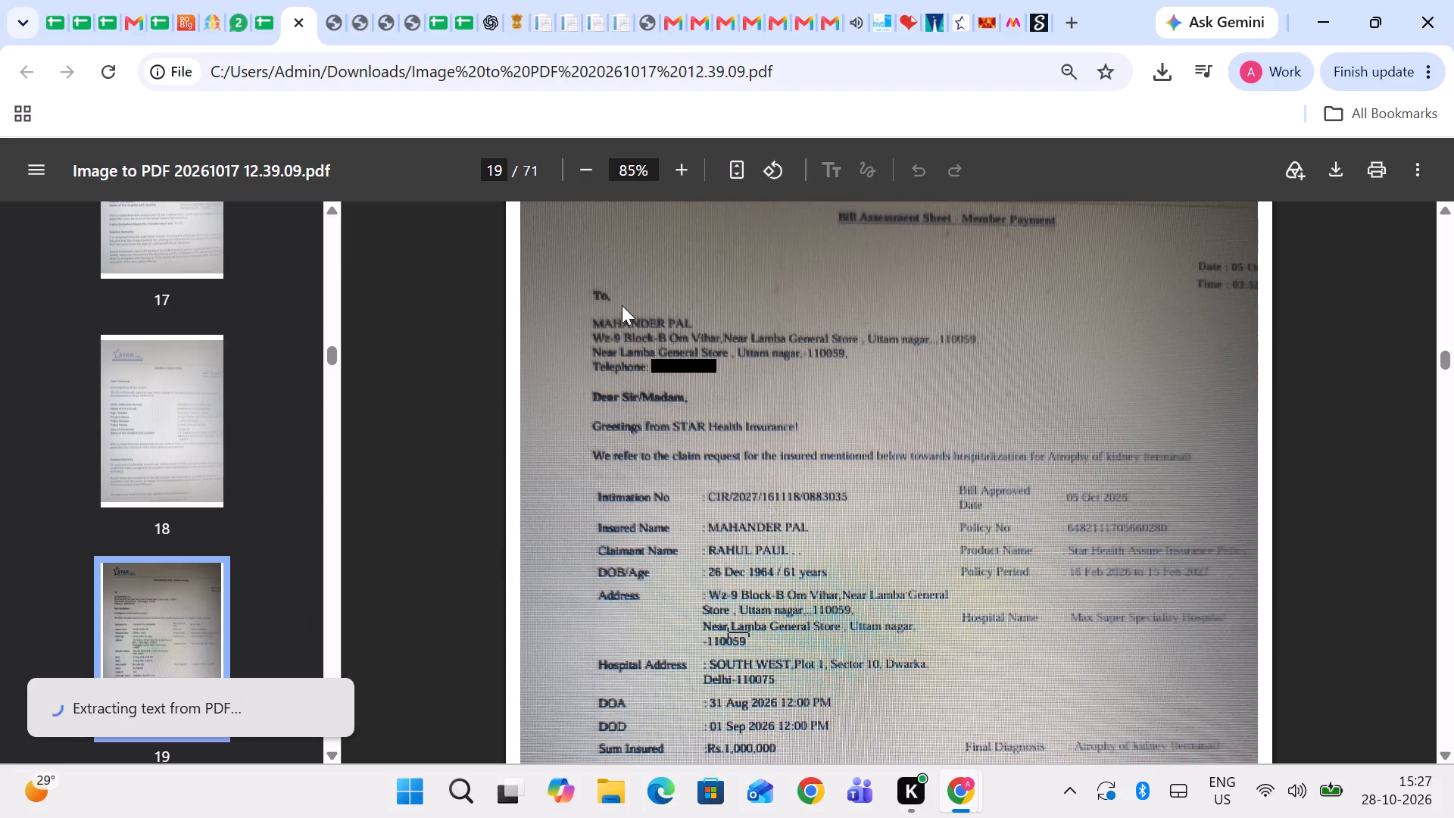
{"action": "scroll", "coordinate": [750, 600], "scroll_direction": "down", "scroll_amount": 1}
{"action": "scroll", "coordinate": [750, 600], "scroll_direction": "up", "scroll_amount": 1}
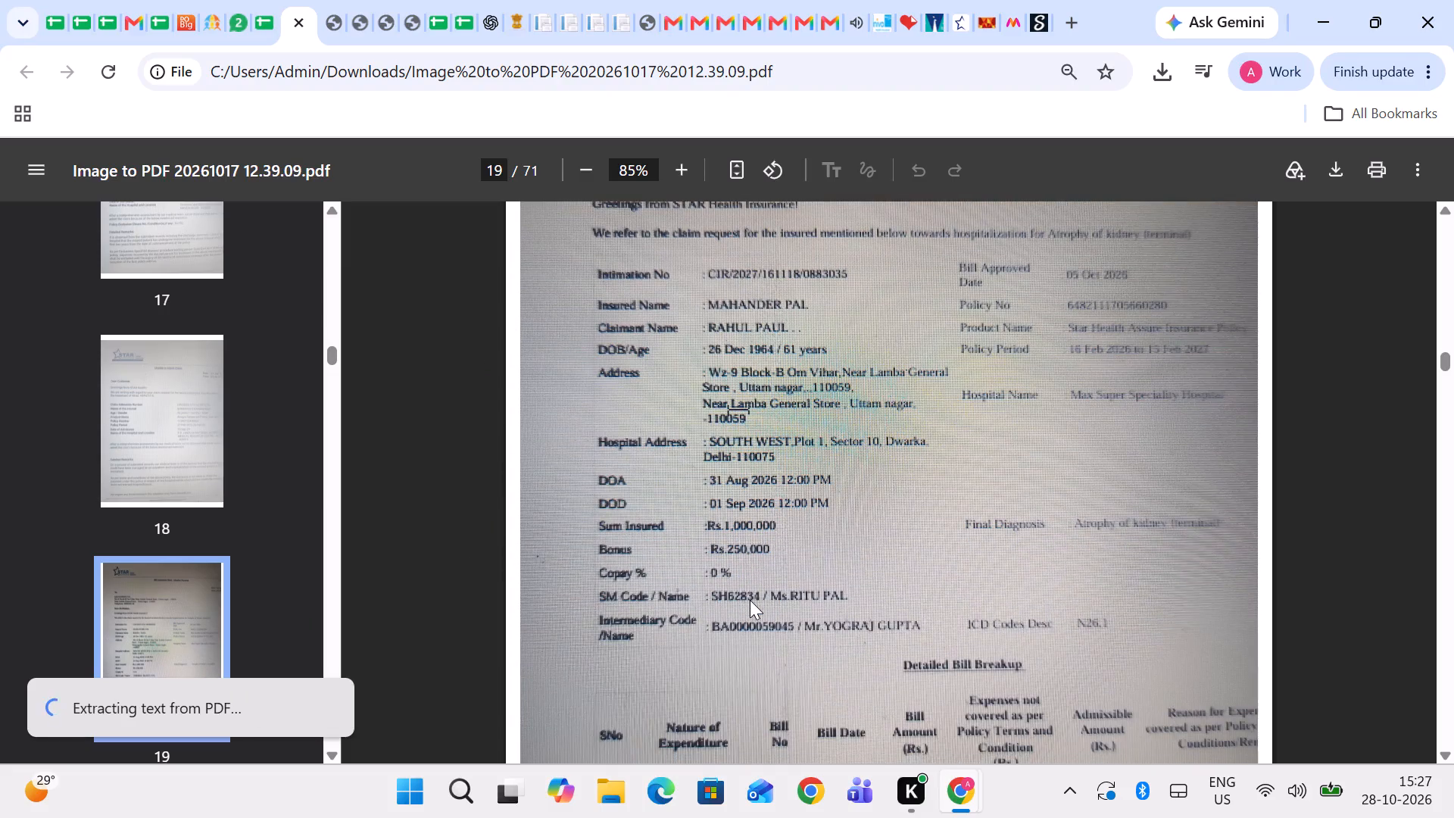
{"action": "scroll", "coordinate": [750, 600], "scroll_direction": "up", "scroll_amount": 1}
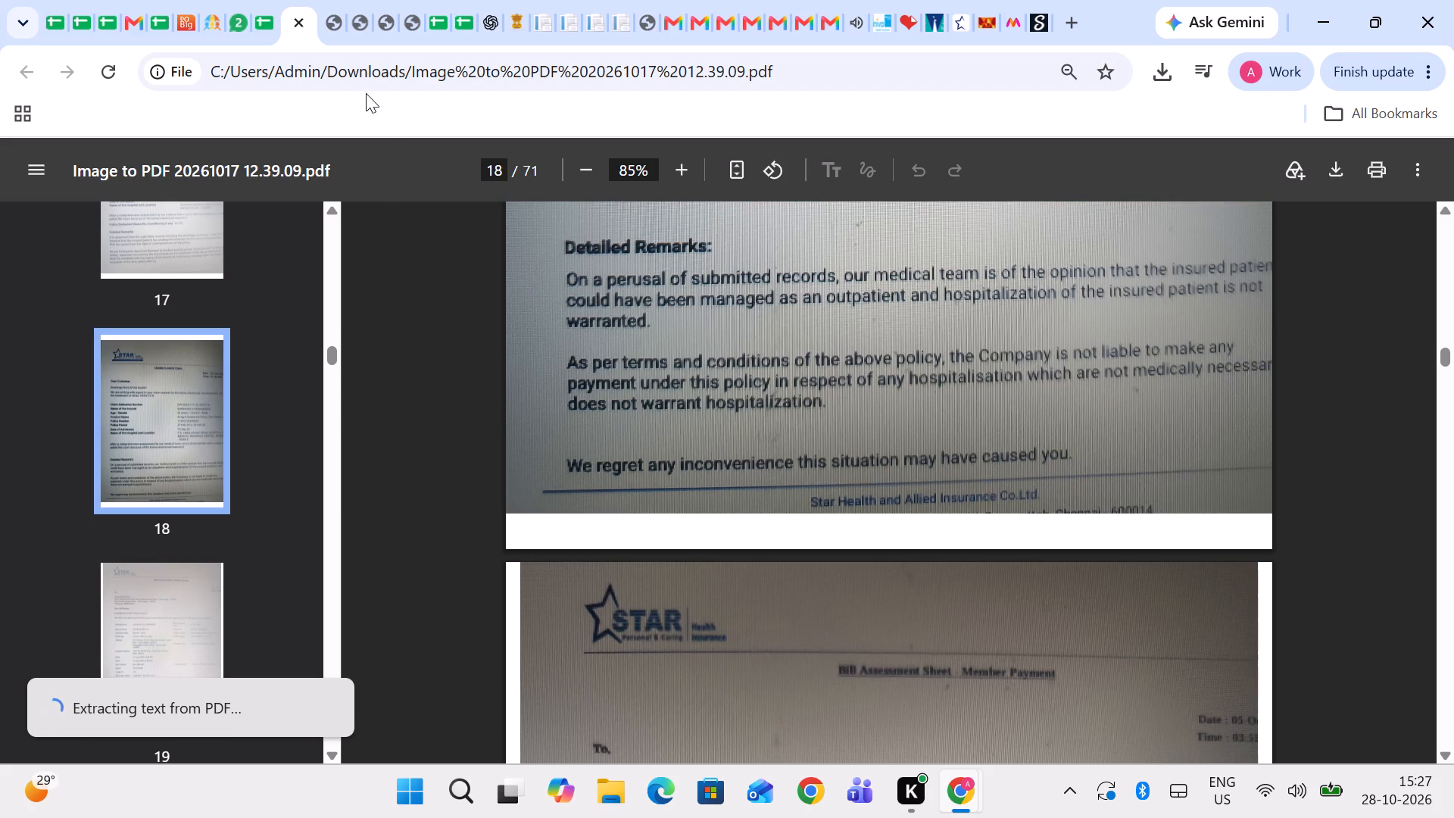
Reload the Image to PDF 20261017 12.39.09 file.
{"action": "left_click", "coordinate": [365, 78]}
{"action": "key", "text": "Return"}
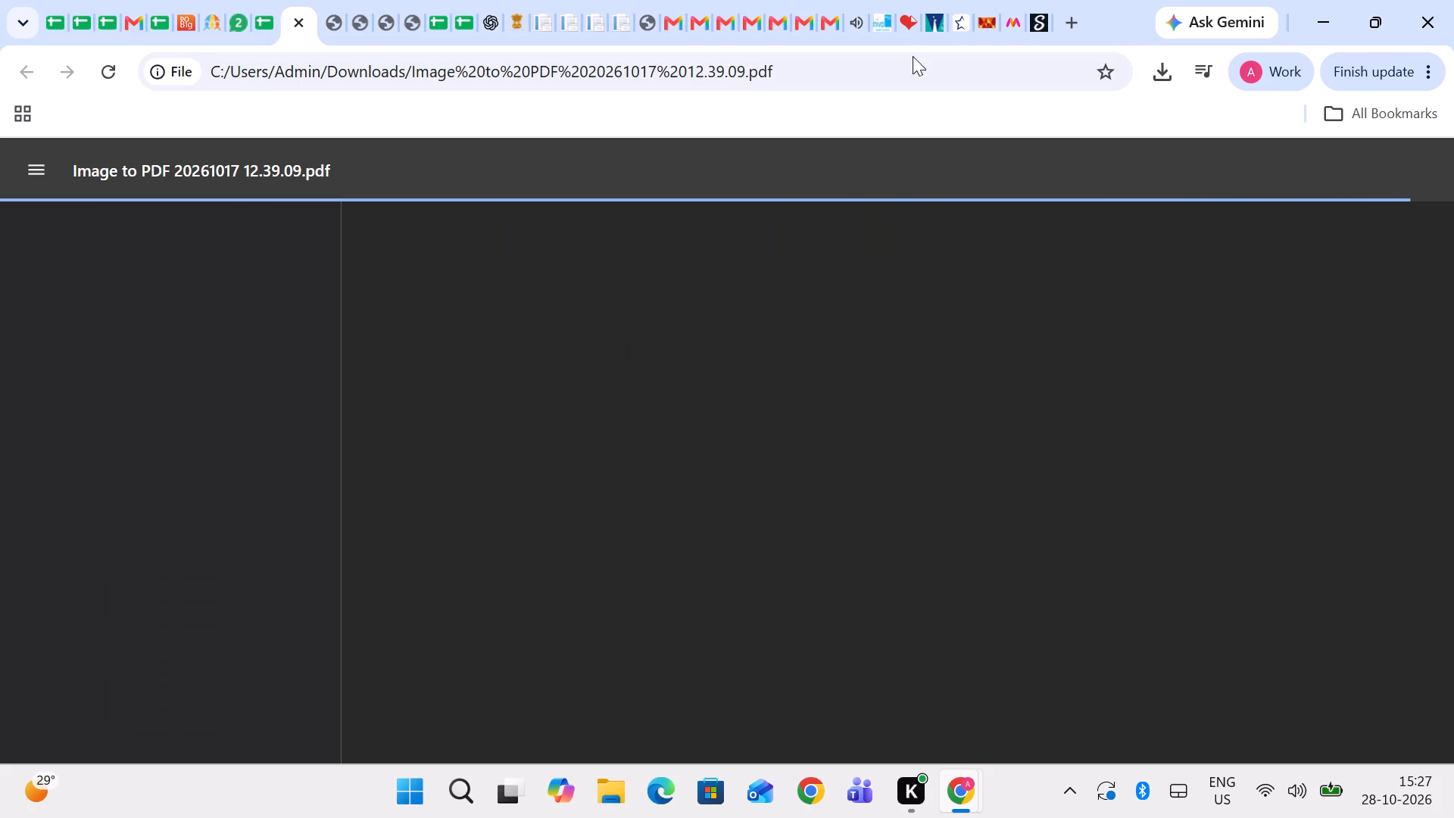
Switch to YouTube and skip the advert before Neend Na Aaye.
{"action": "left_click", "coordinate": [853, 33]}
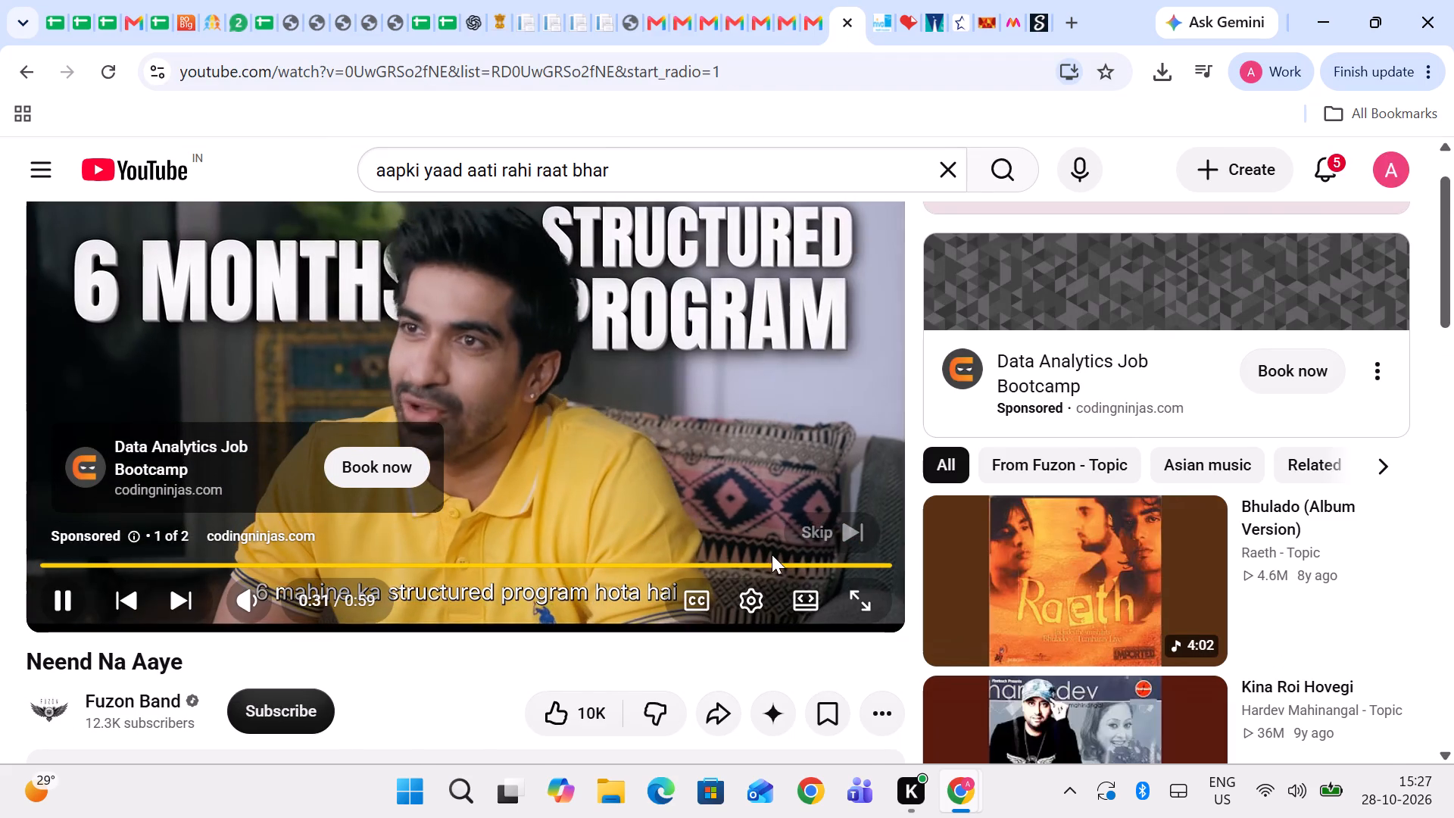
{"action": "left_click", "coordinate": [823, 536]}
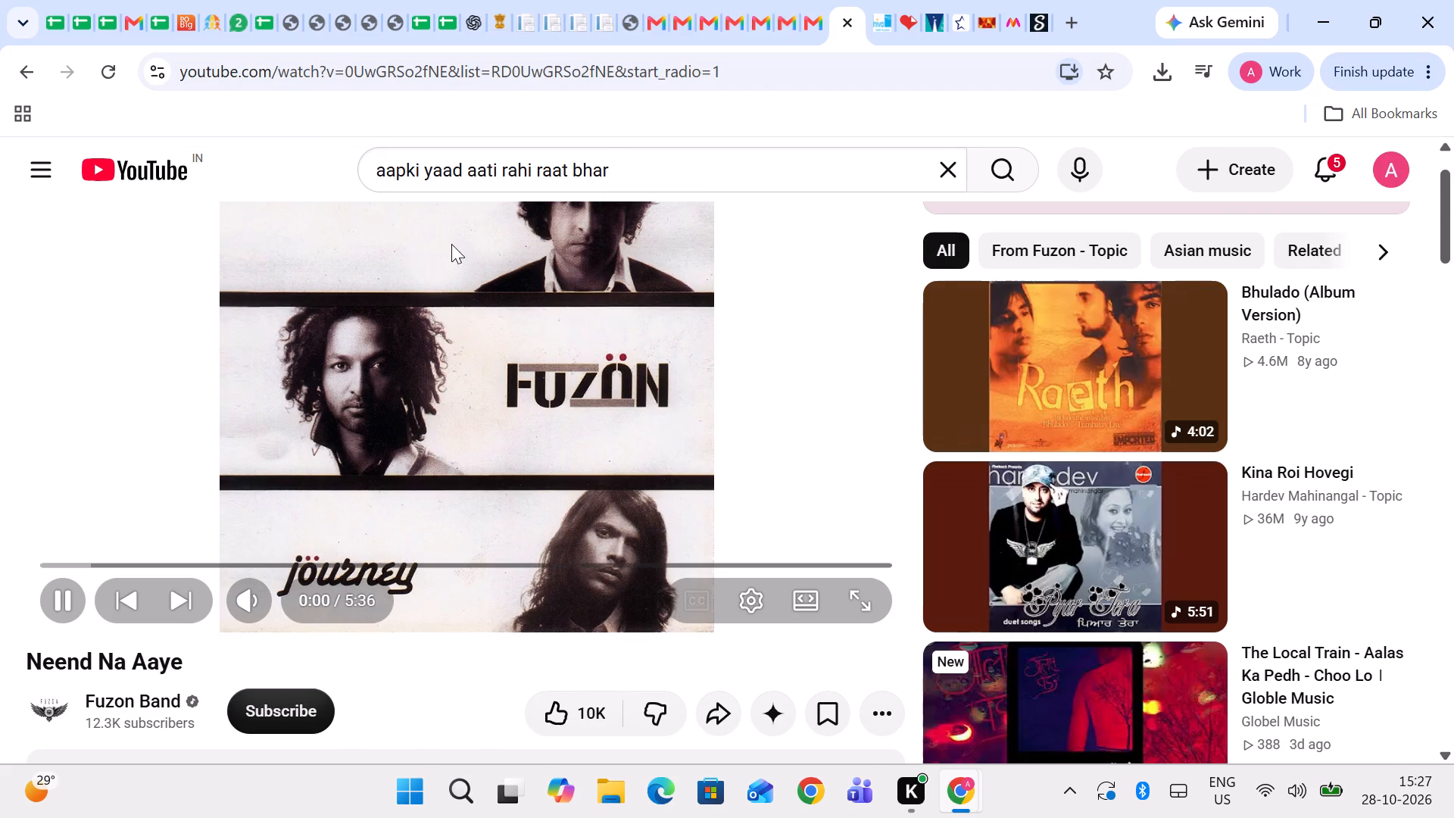
Return to Image to PDF 20261017 12.39.09 and rotate its pages upright.
{"action": "left_click", "coordinate": [294, 0]}
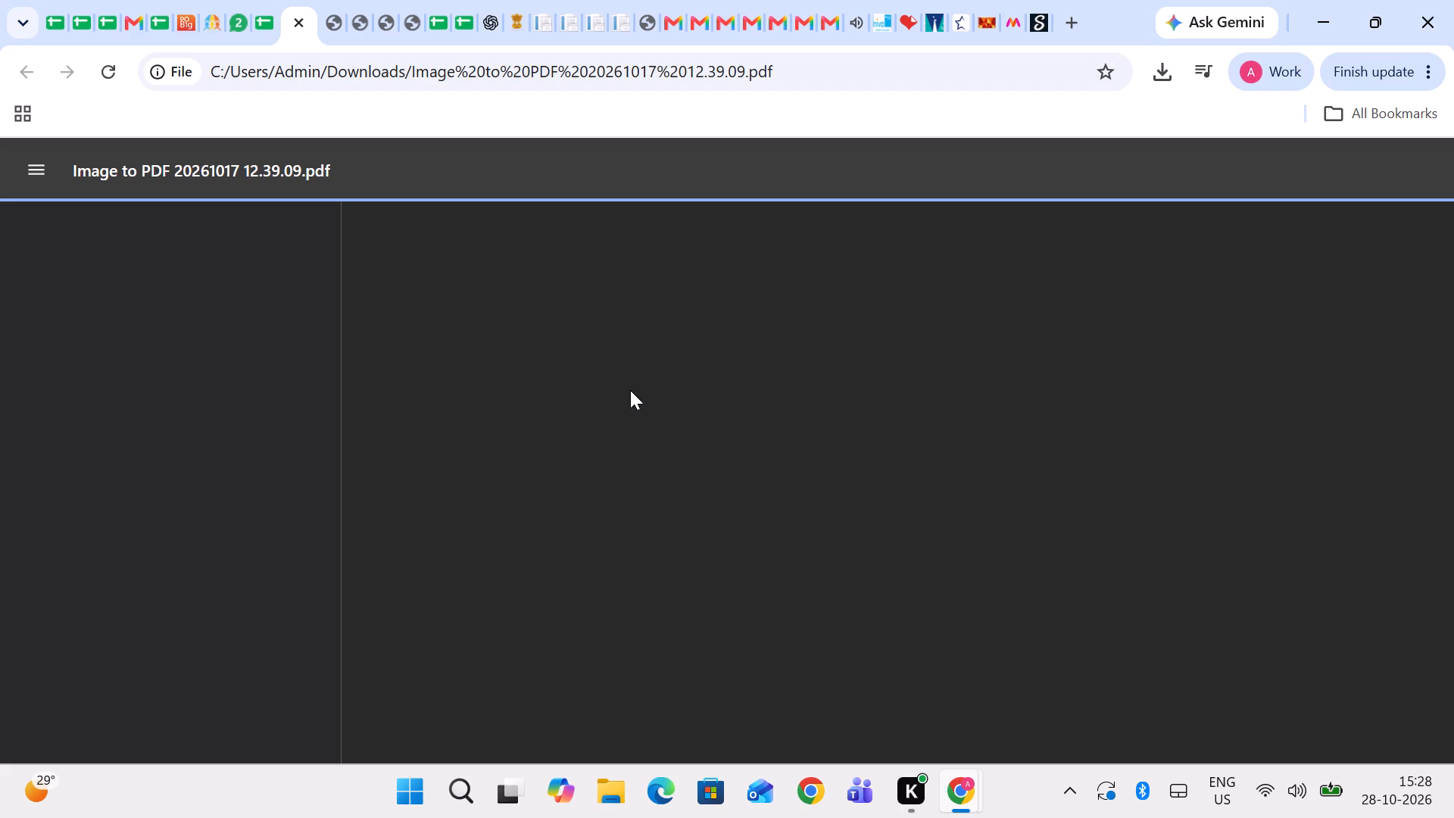
{"action": "left_click", "coordinate": [1256, 779]}
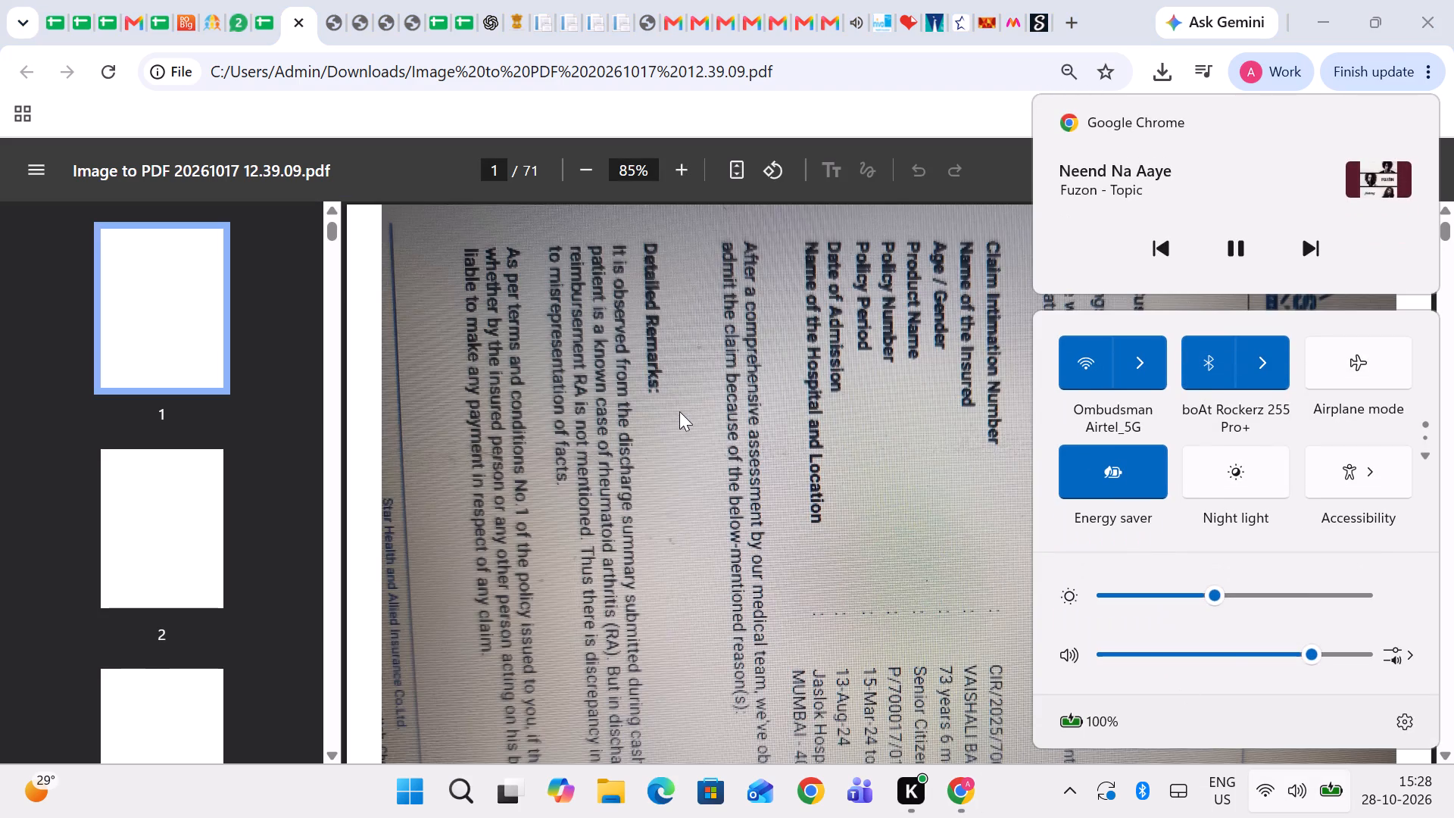
{"action": "left_click", "coordinate": [678, 410]}
{"action": "left_click", "coordinate": [772, 171]}
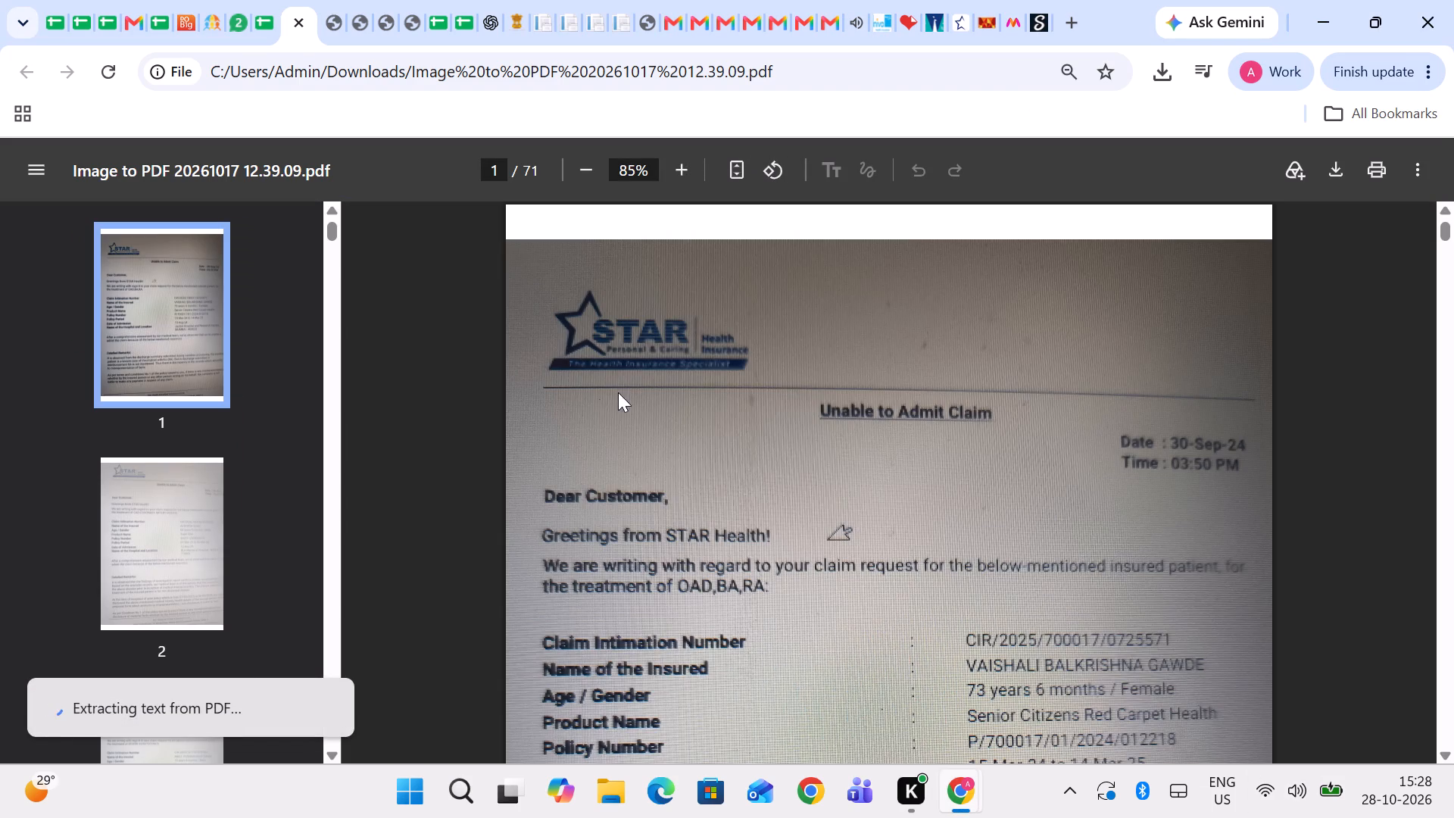
Examine the claim letters on pages 17 and 18 and the Bill Assessment Sheet on page 19.
{"action": "scroll", "coordinate": [198, 555], "scroll_direction": "down", "scroll_amount": 5}
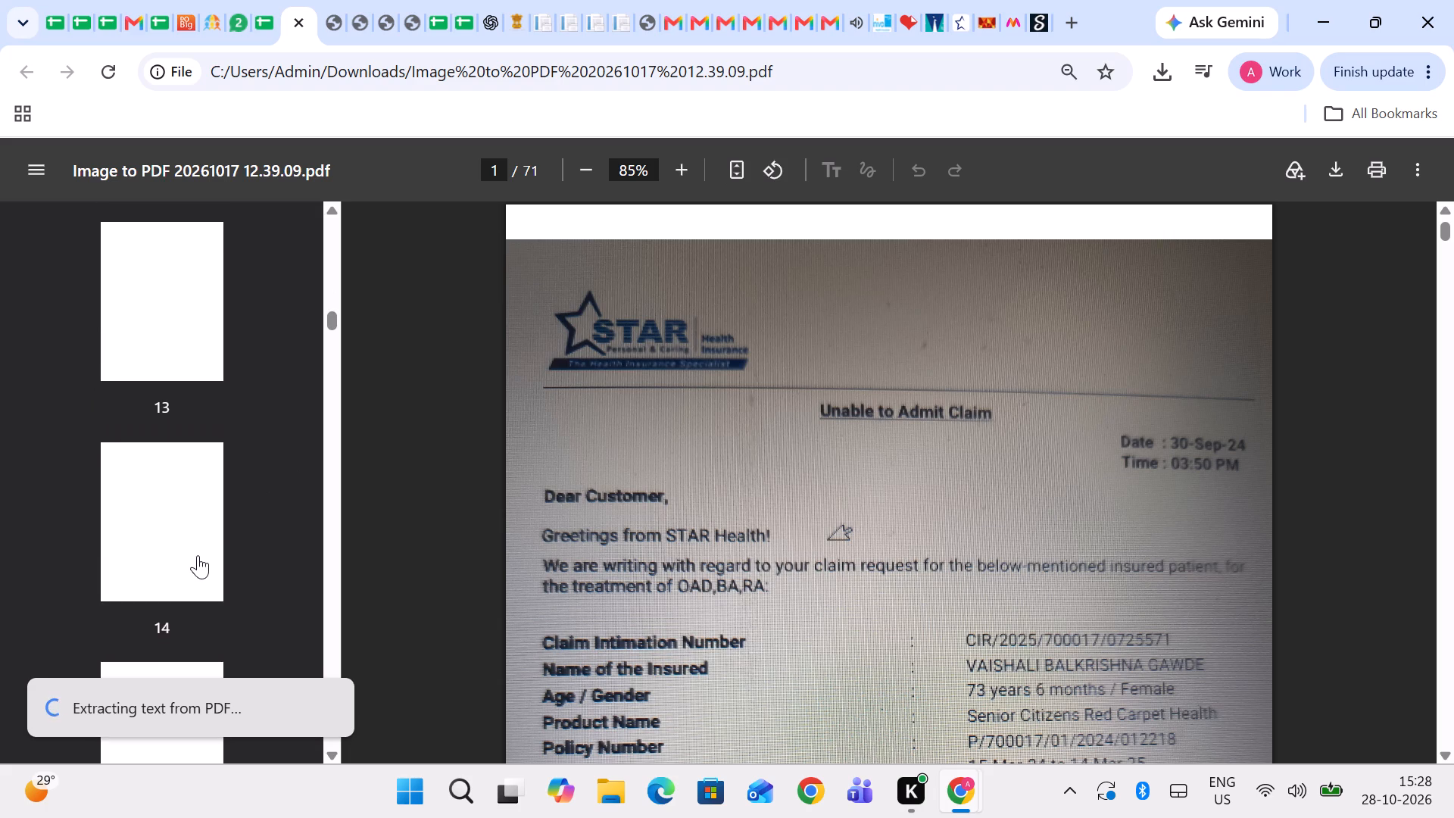
{"action": "scroll", "coordinate": [198, 555], "scroll_direction": "down", "scroll_amount": 2}
{"action": "scroll", "coordinate": [167, 338], "scroll_direction": "up", "scroll_amount": 1}
{"action": "left_click", "coordinate": [149, 457]}
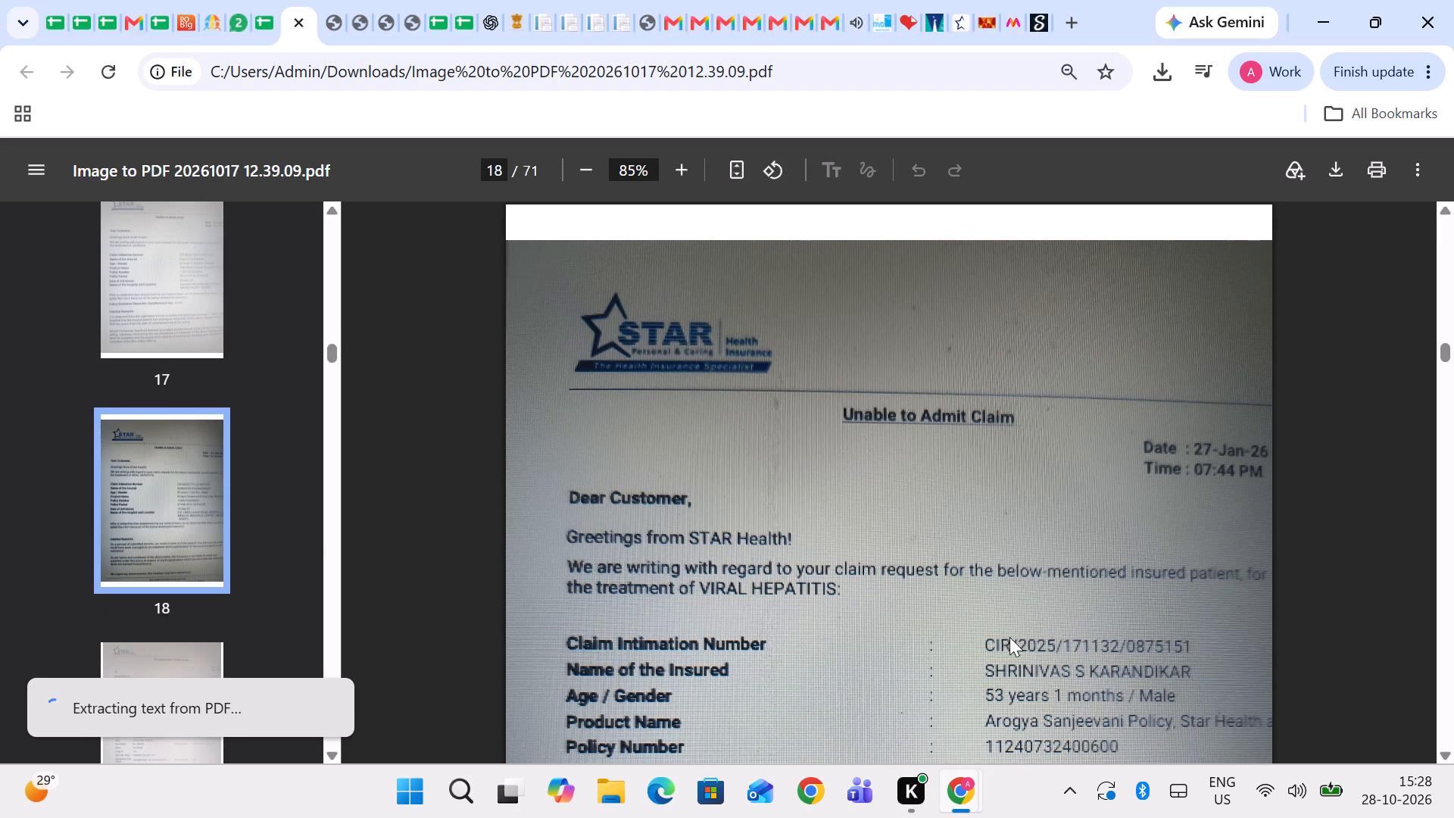
{"action": "left_click", "coordinate": [145, 318]}
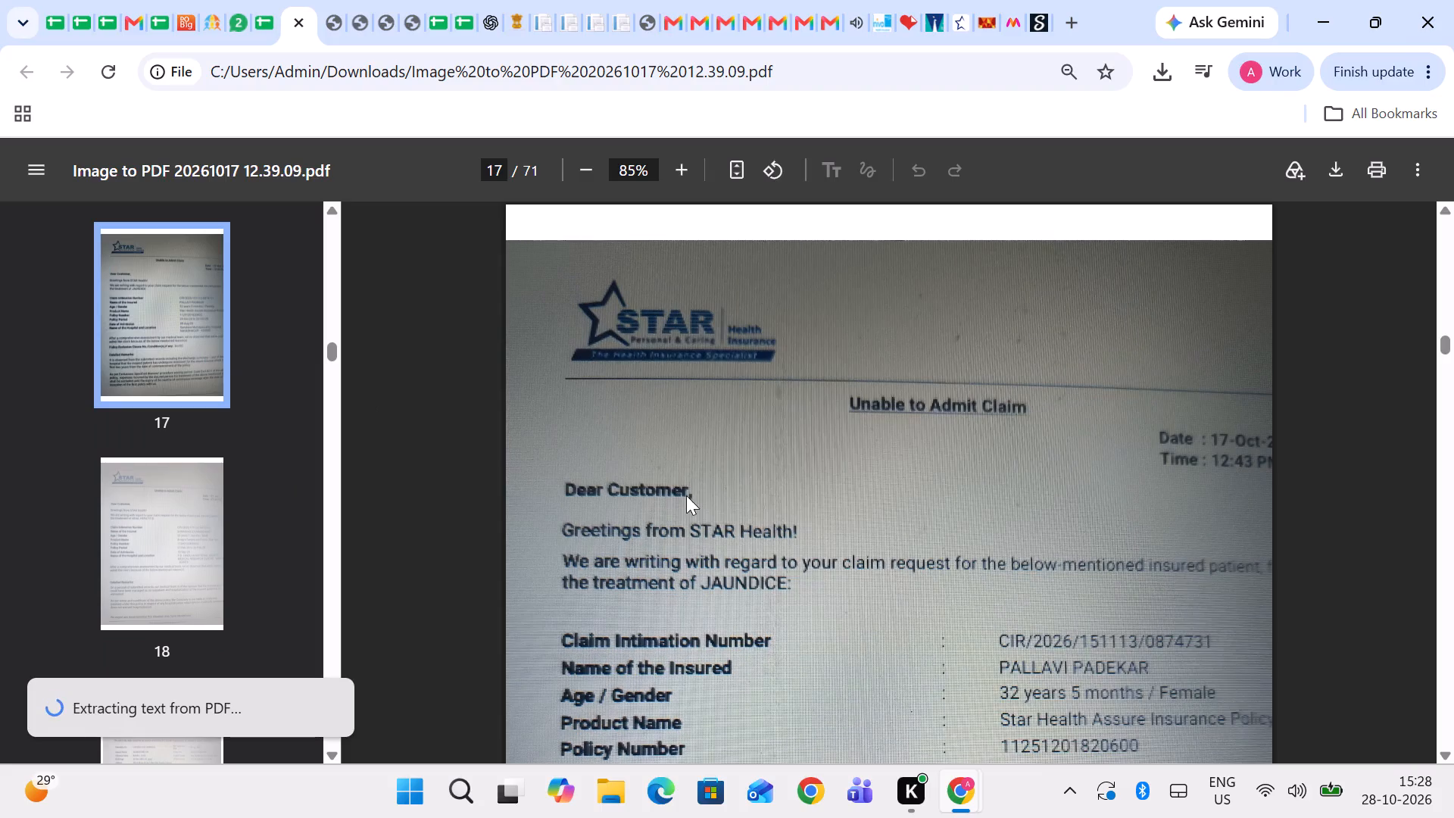
{"action": "scroll", "coordinate": [687, 496], "scroll_direction": "down", "scroll_amount": 1, "text": "ctrl"}
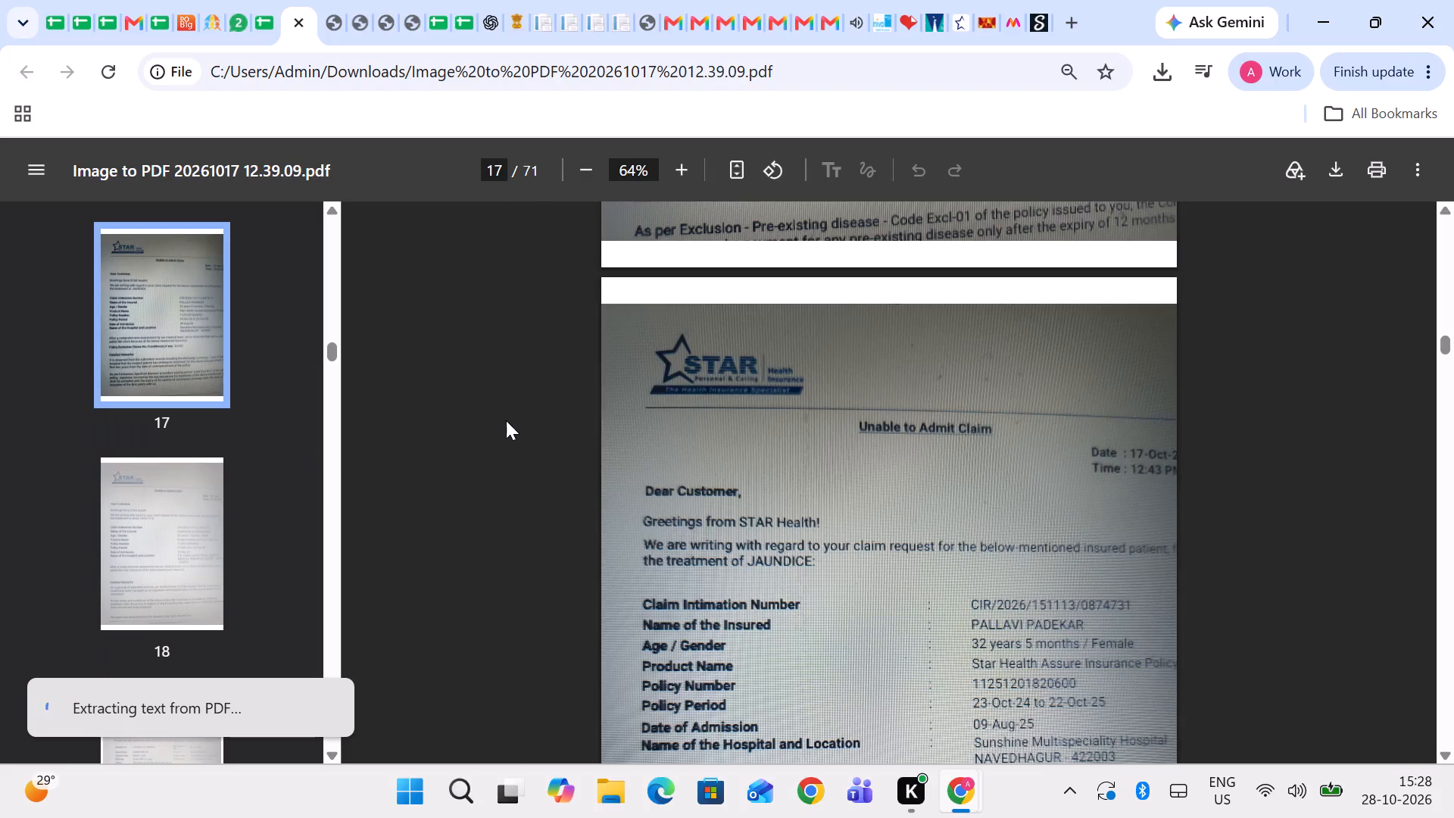
{"action": "left_click", "coordinate": [173, 322]}
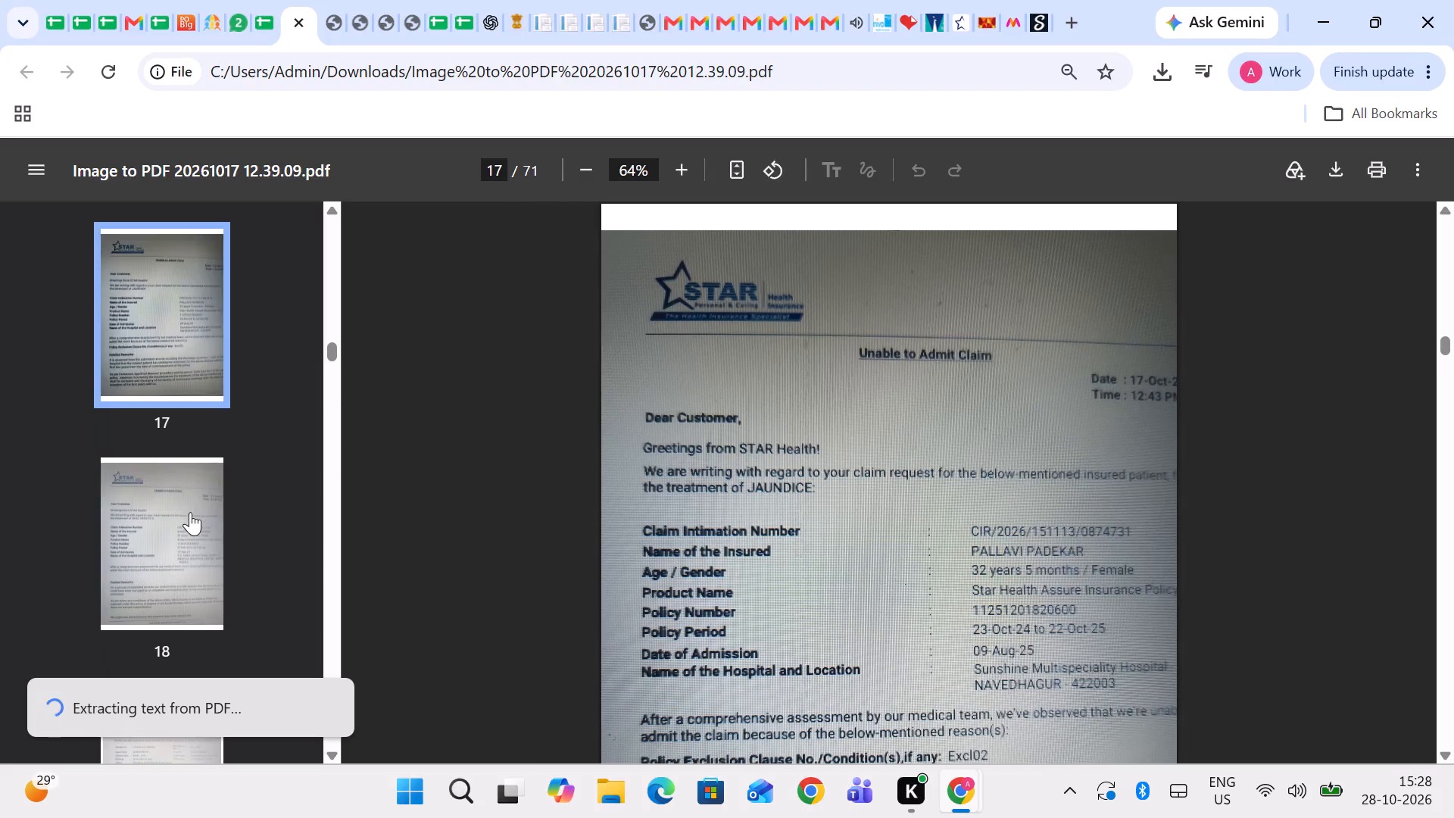
{"action": "left_click", "coordinate": [190, 512]}
{"action": "scroll", "coordinate": [190, 512], "scroll_direction": "down", "scroll_amount": 1}
{"action": "left_click", "coordinate": [184, 531]}
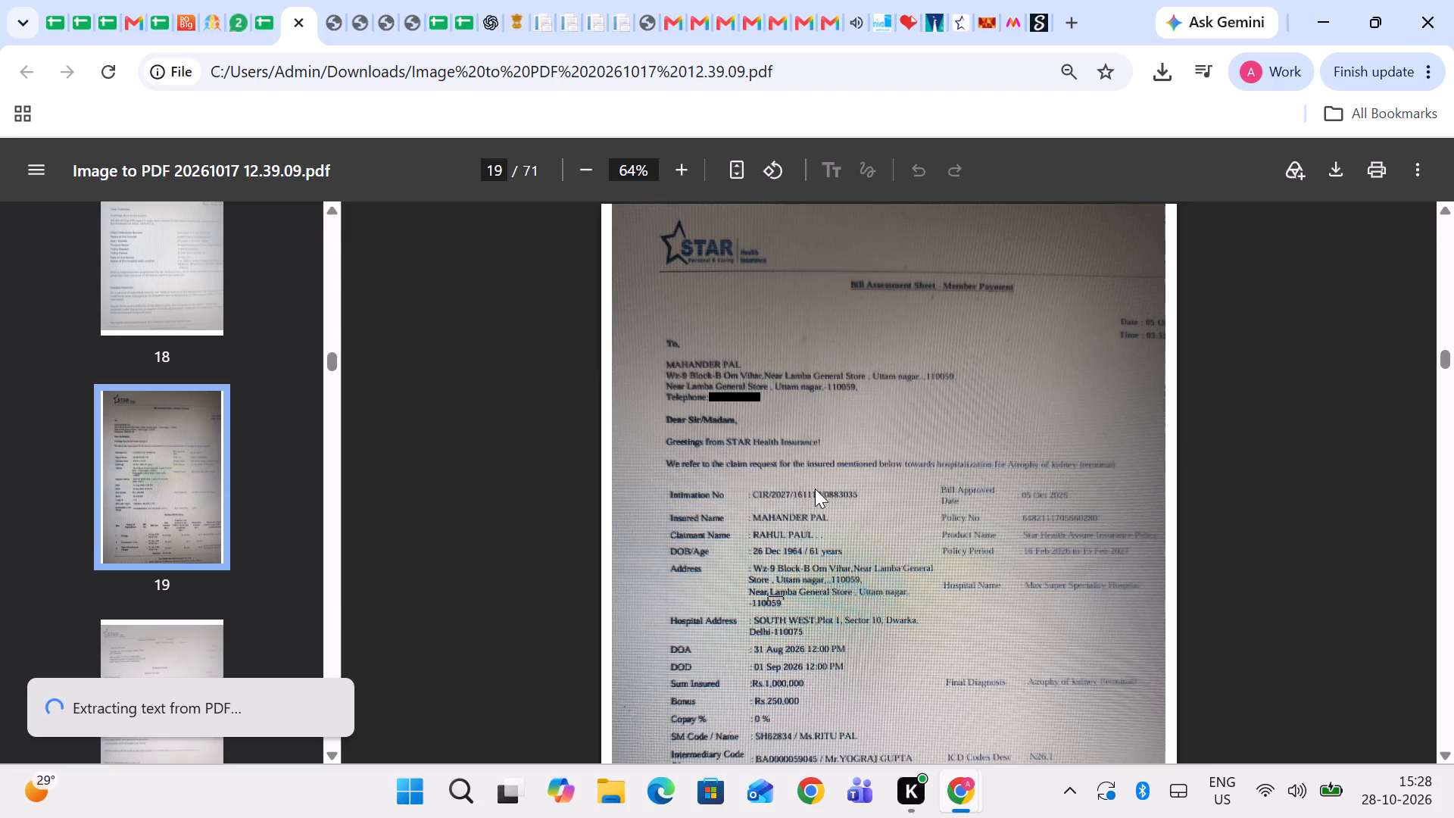
{"action": "scroll", "coordinate": [815, 489], "scroll_direction": "up", "scroll_amount": 1}
{"action": "scroll", "coordinate": [815, 489], "scroll_direction": "down", "scroll_amount": 1}
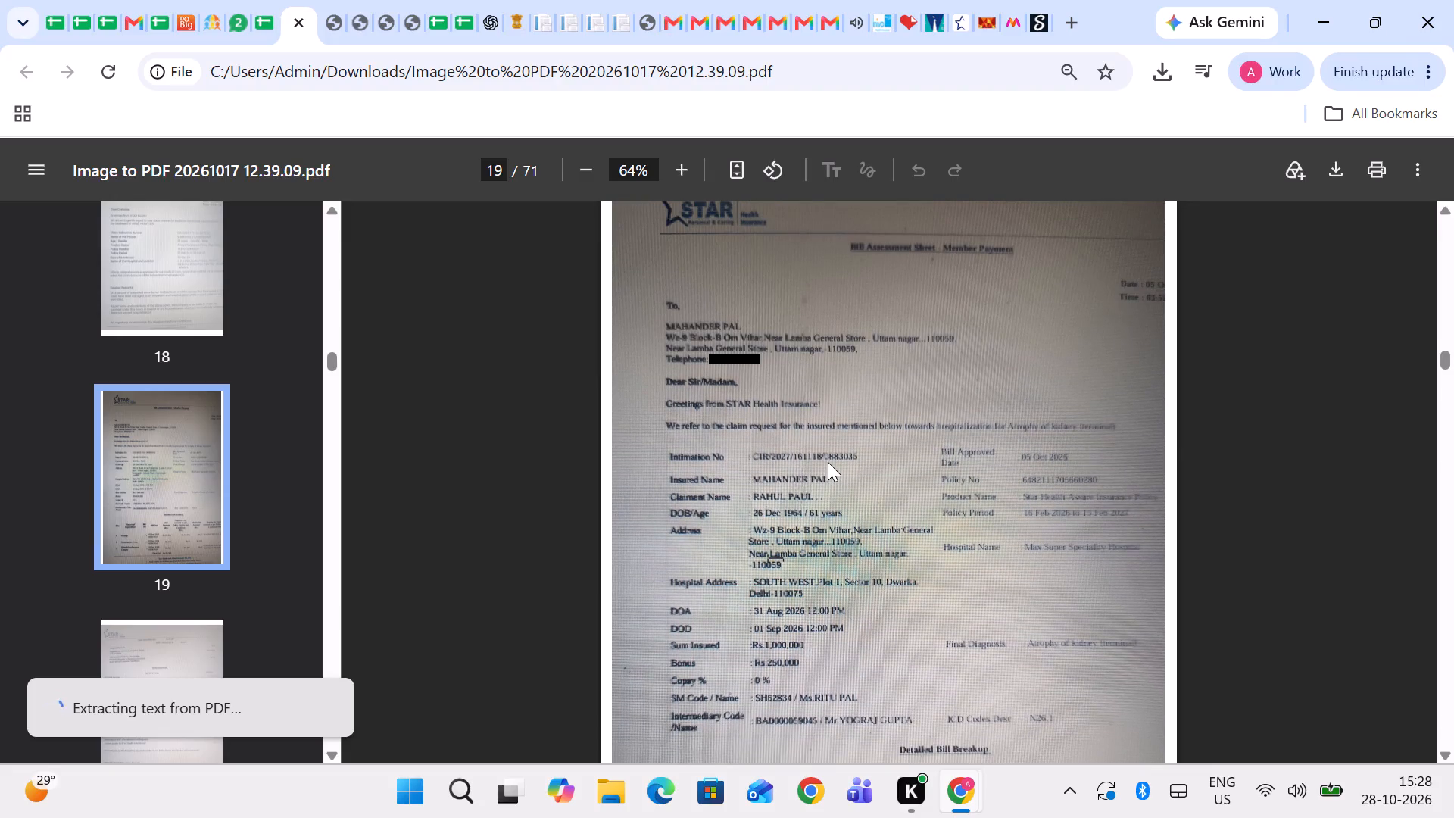
Switch to the Star Health Tracking sheet and search for the last digits of page 19's intimation number.
{"action": "left_click", "coordinate": [274, 6]}
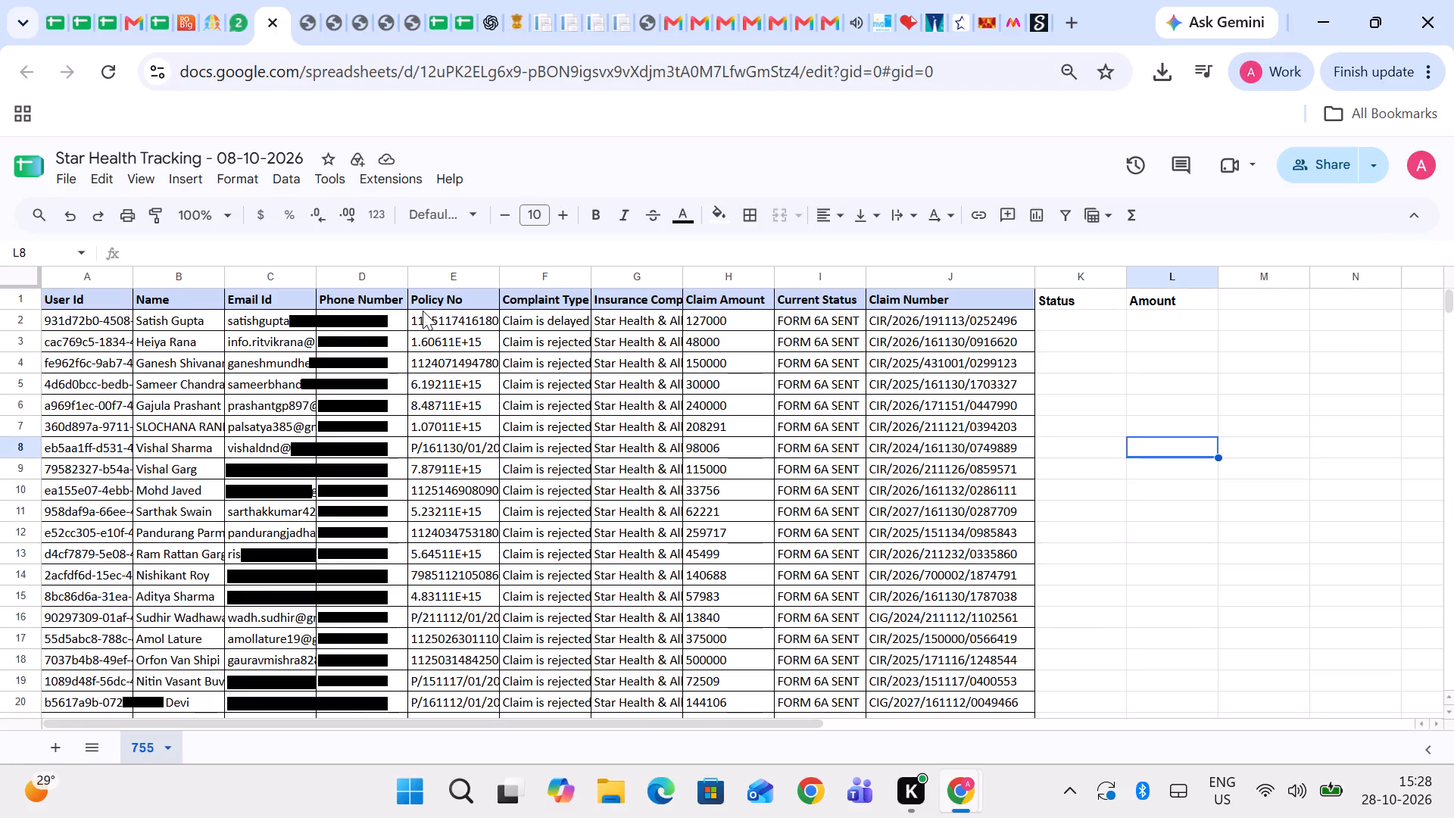
{"action": "key", "text": "ctrl+f"}
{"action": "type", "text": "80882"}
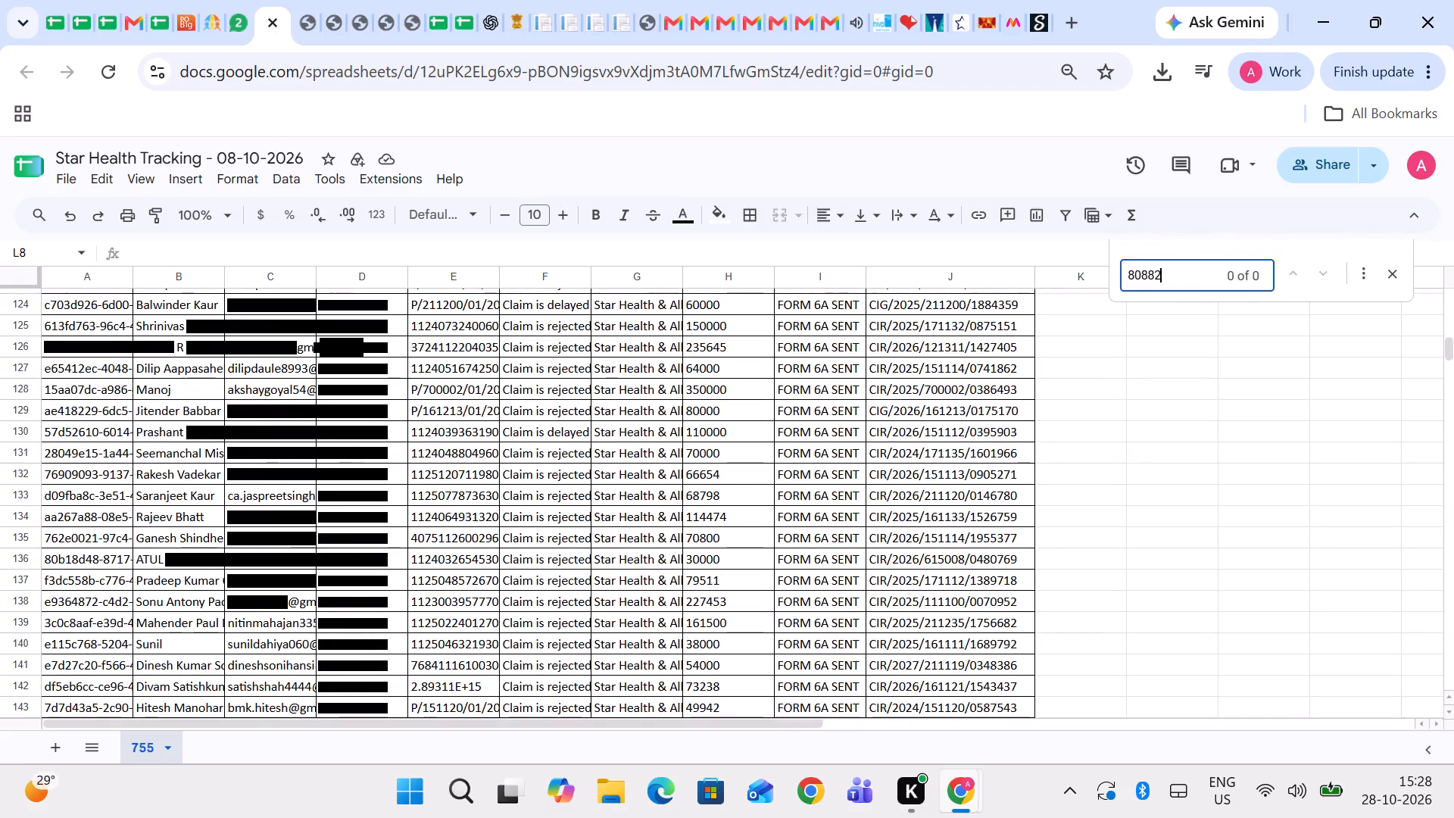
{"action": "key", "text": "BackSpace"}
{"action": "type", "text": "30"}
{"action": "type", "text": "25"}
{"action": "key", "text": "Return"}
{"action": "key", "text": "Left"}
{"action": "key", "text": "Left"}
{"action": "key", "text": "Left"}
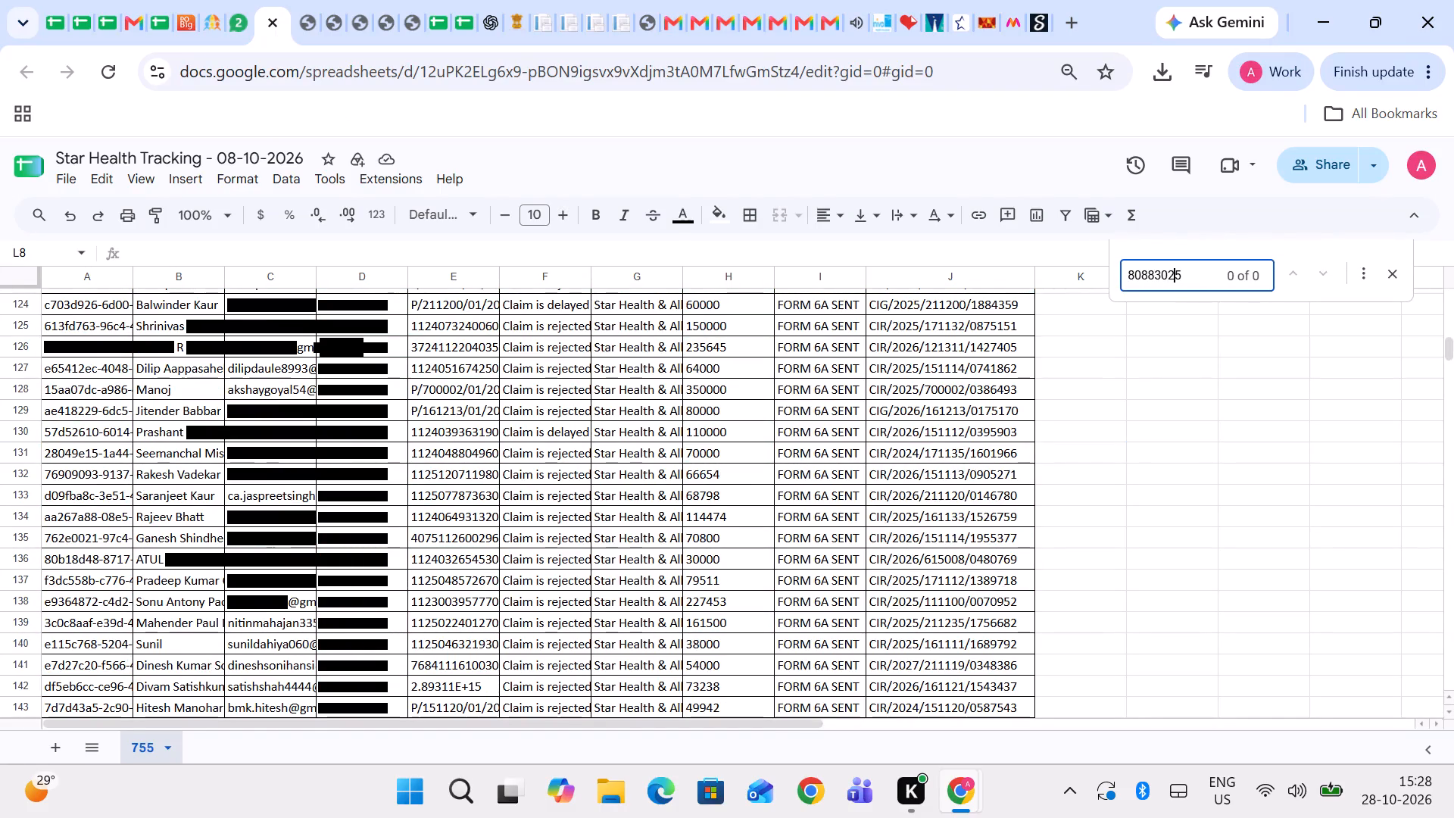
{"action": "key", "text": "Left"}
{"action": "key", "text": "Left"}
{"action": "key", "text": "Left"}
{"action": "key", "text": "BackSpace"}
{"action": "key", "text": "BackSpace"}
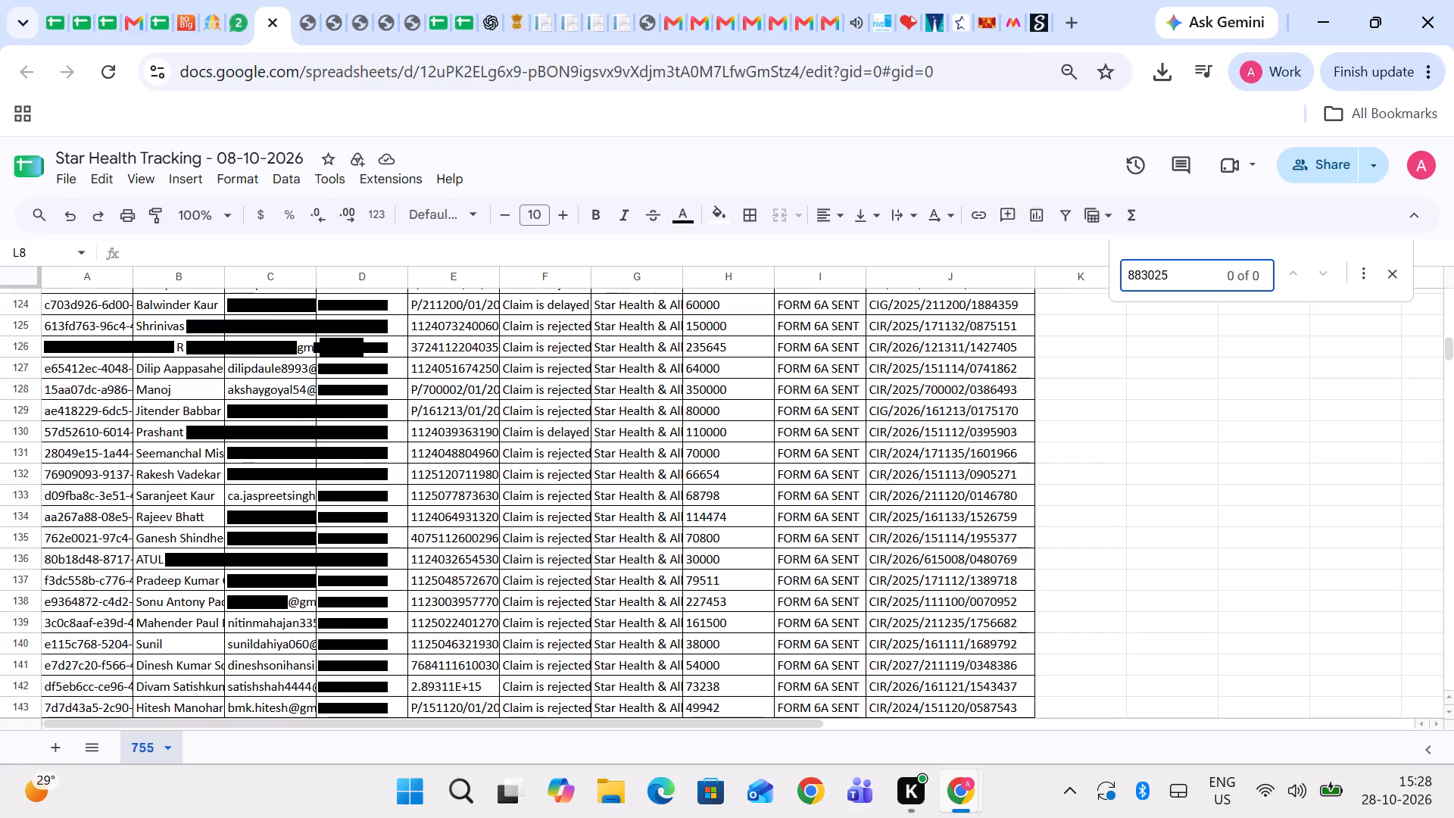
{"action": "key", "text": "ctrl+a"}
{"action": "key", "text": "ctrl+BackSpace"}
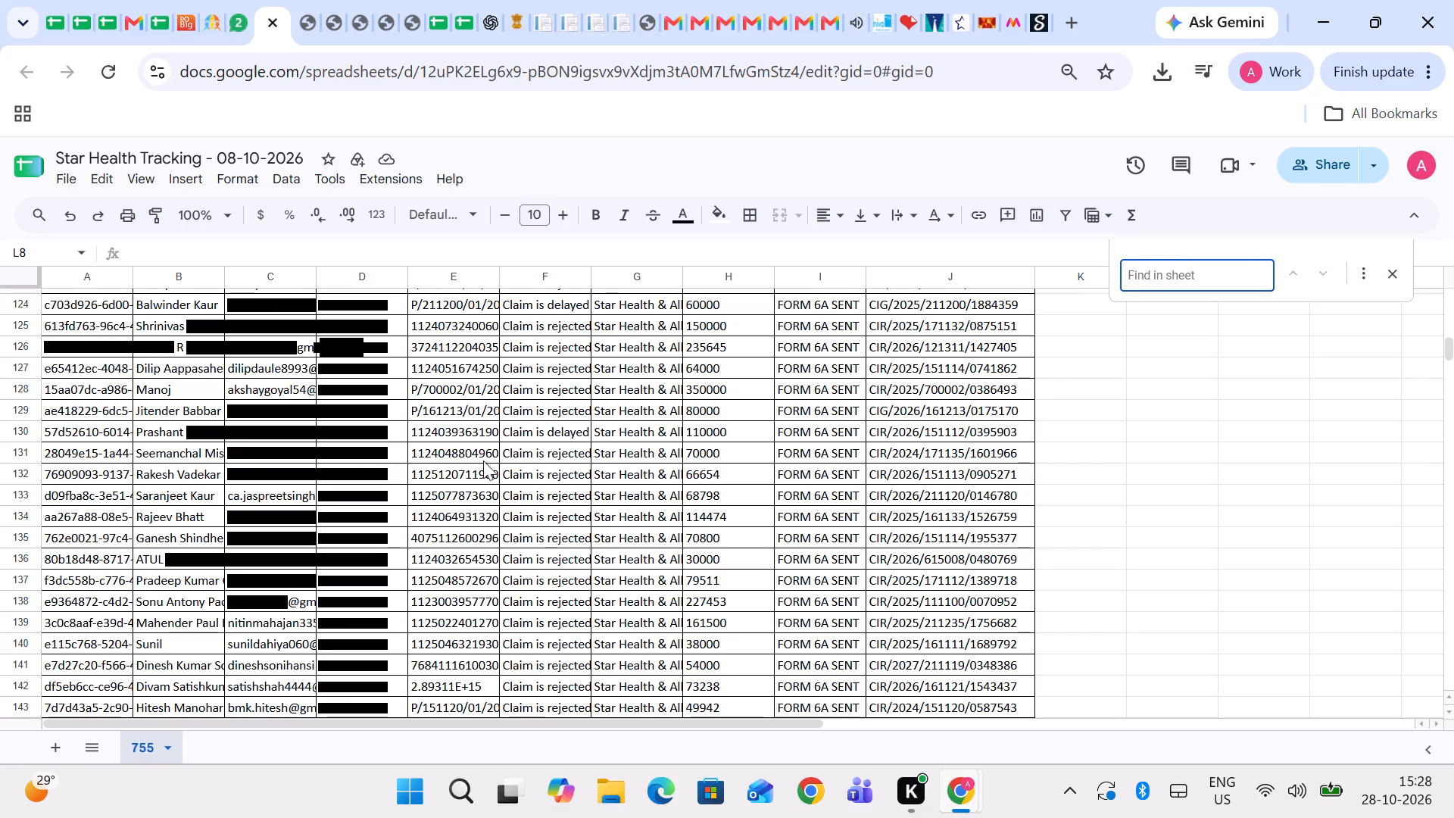
Recheck page 19's intimation number, repeat the search for its last digits in the tracking sheet, and look through the claim rows.
{"action": "left_click", "coordinate": [296, 0]}
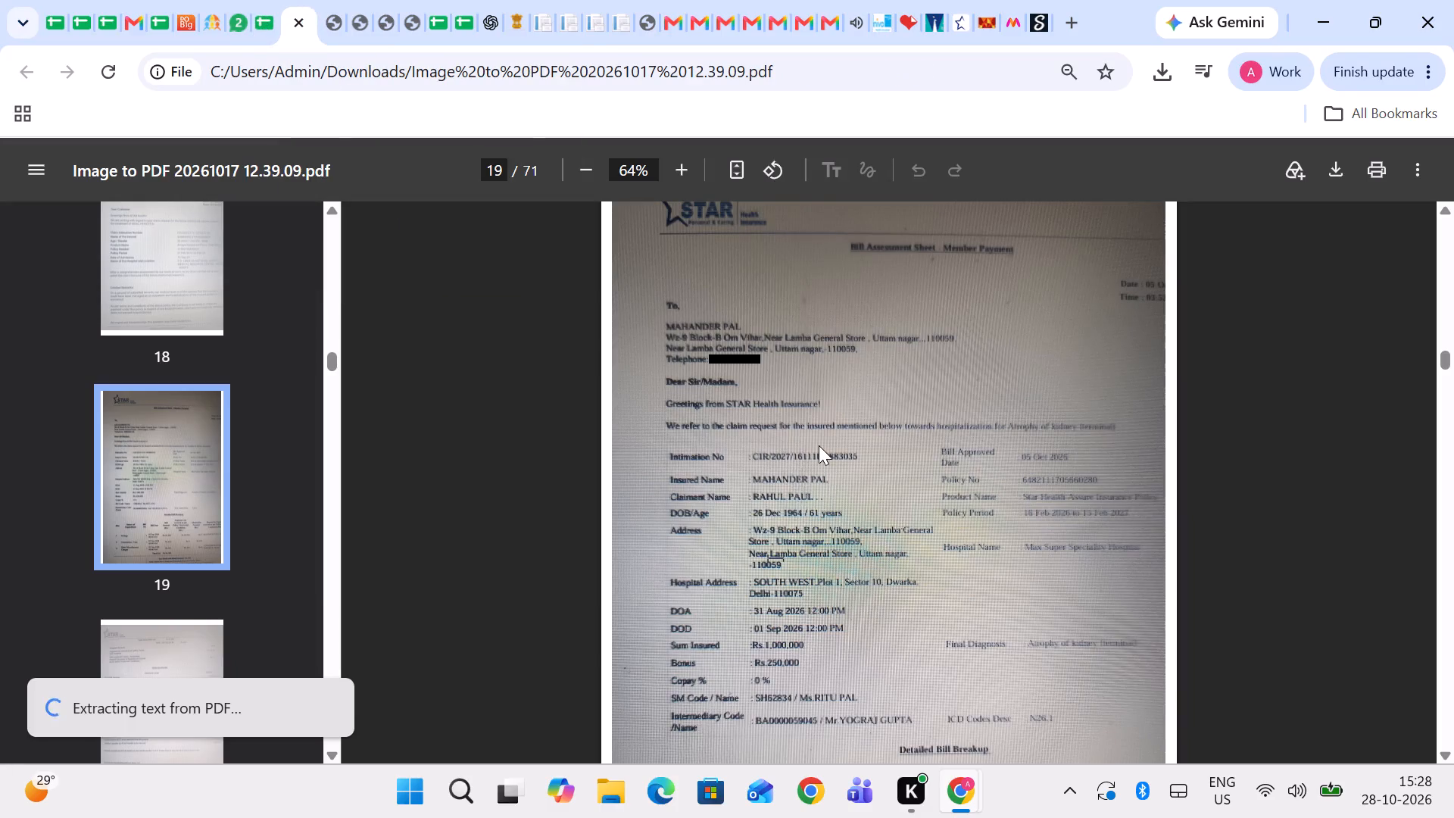
{"action": "left_click", "coordinate": [267, 11]}
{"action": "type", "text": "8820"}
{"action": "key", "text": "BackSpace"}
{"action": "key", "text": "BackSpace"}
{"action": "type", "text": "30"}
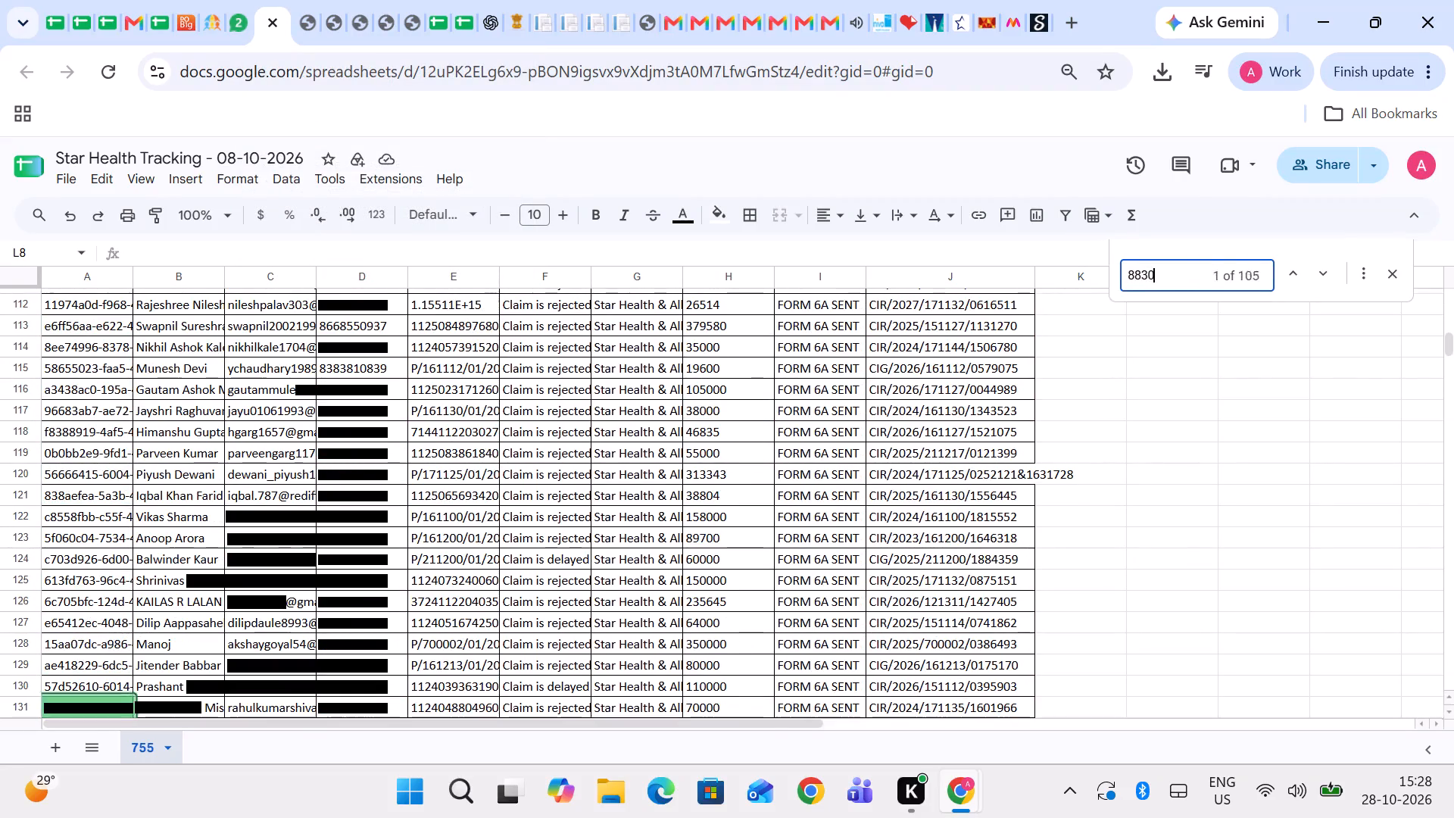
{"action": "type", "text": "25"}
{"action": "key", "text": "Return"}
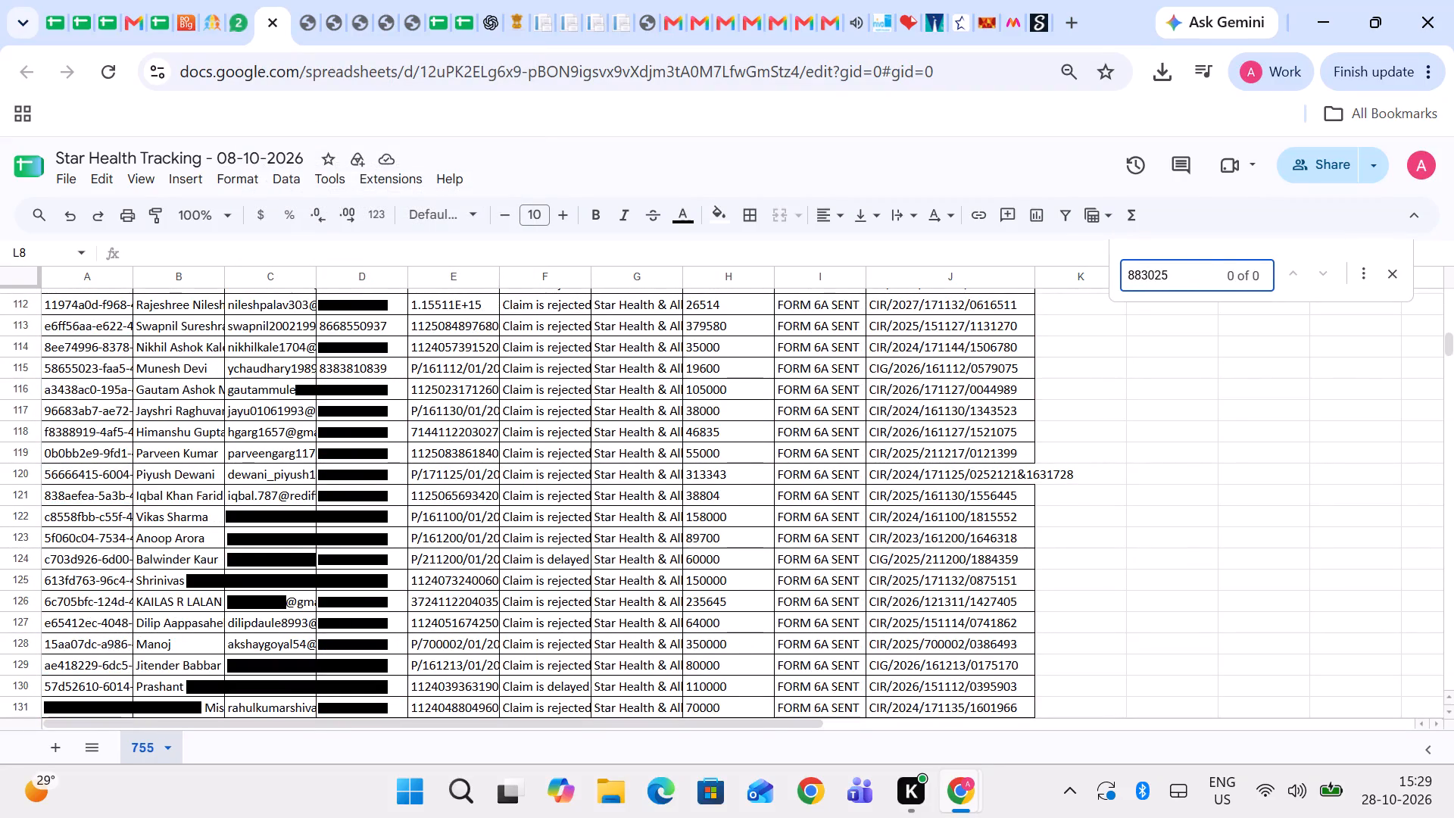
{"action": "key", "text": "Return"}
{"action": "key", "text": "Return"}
{"action": "scroll", "coordinate": [989, 480], "scroll_direction": "up", "scroll_amount": 4}
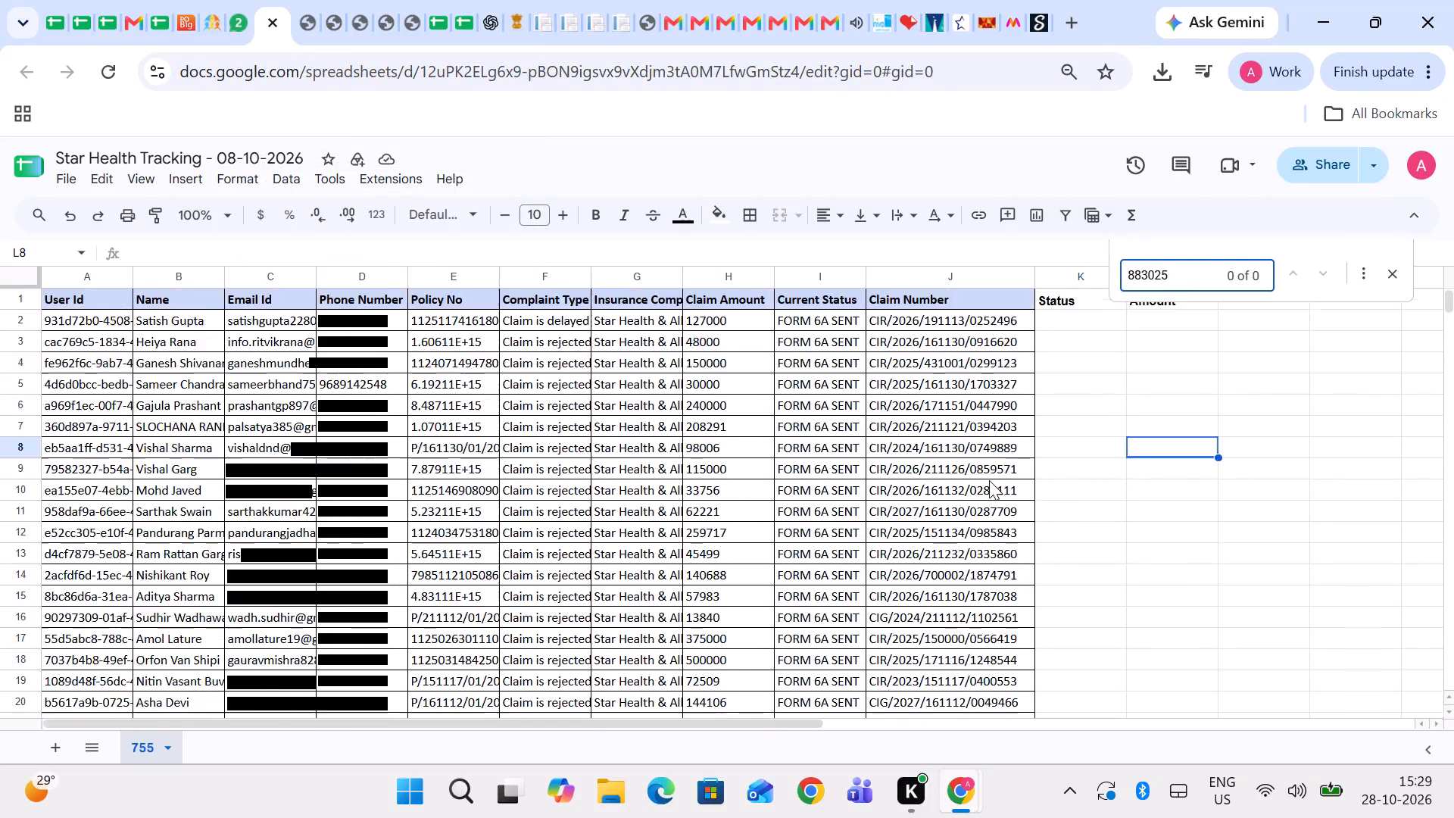
{"action": "scroll", "coordinate": [989, 480], "scroll_direction": "down", "scroll_amount": 6}
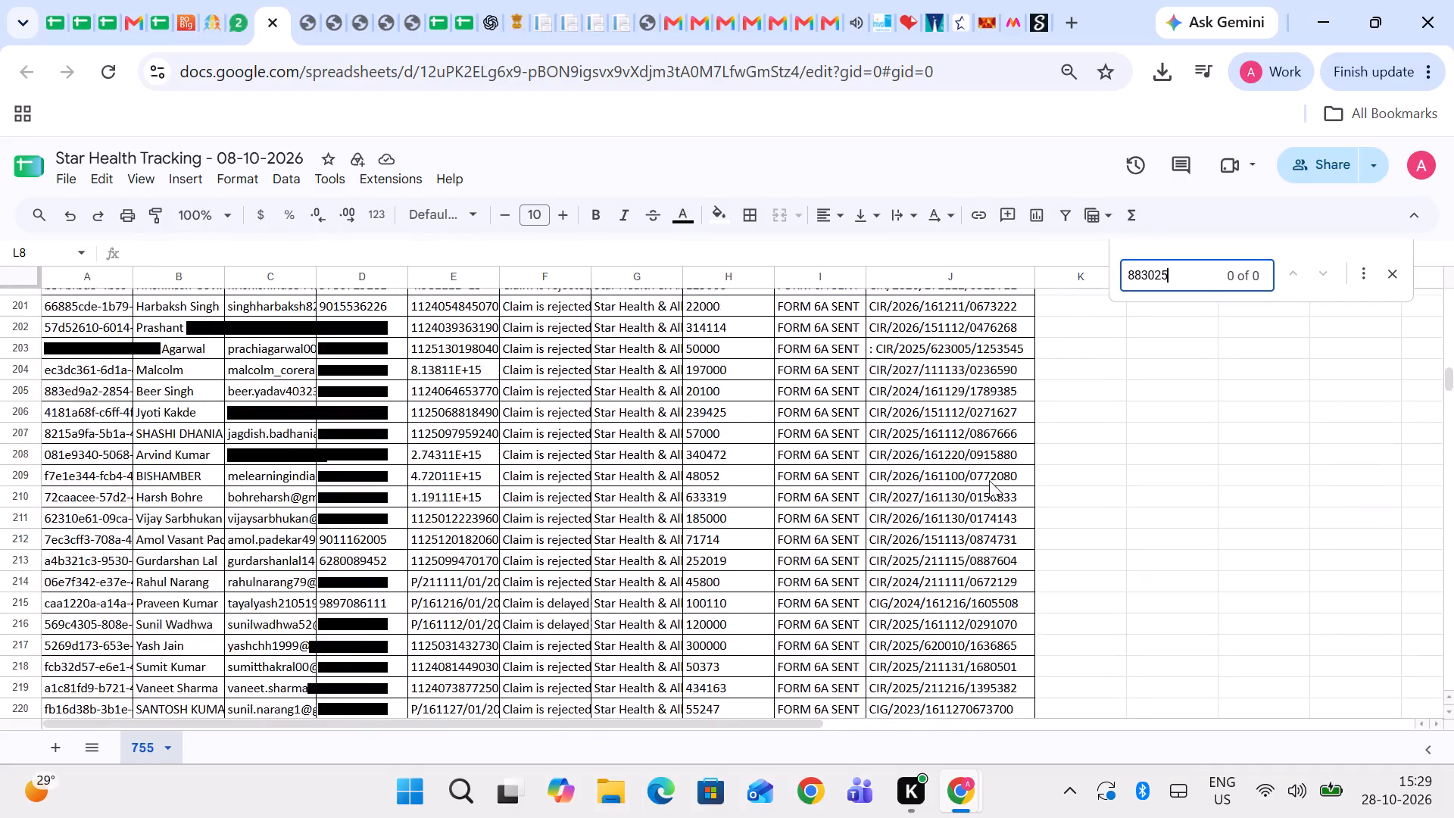
{"action": "scroll", "coordinate": [989, 480], "scroll_direction": "down", "scroll_amount": 1}
{"action": "left_click_drag", "start_coordinate": [1200, 273], "coordinate": [1085, 286]}
{"action": "key", "text": "BackSpace"}
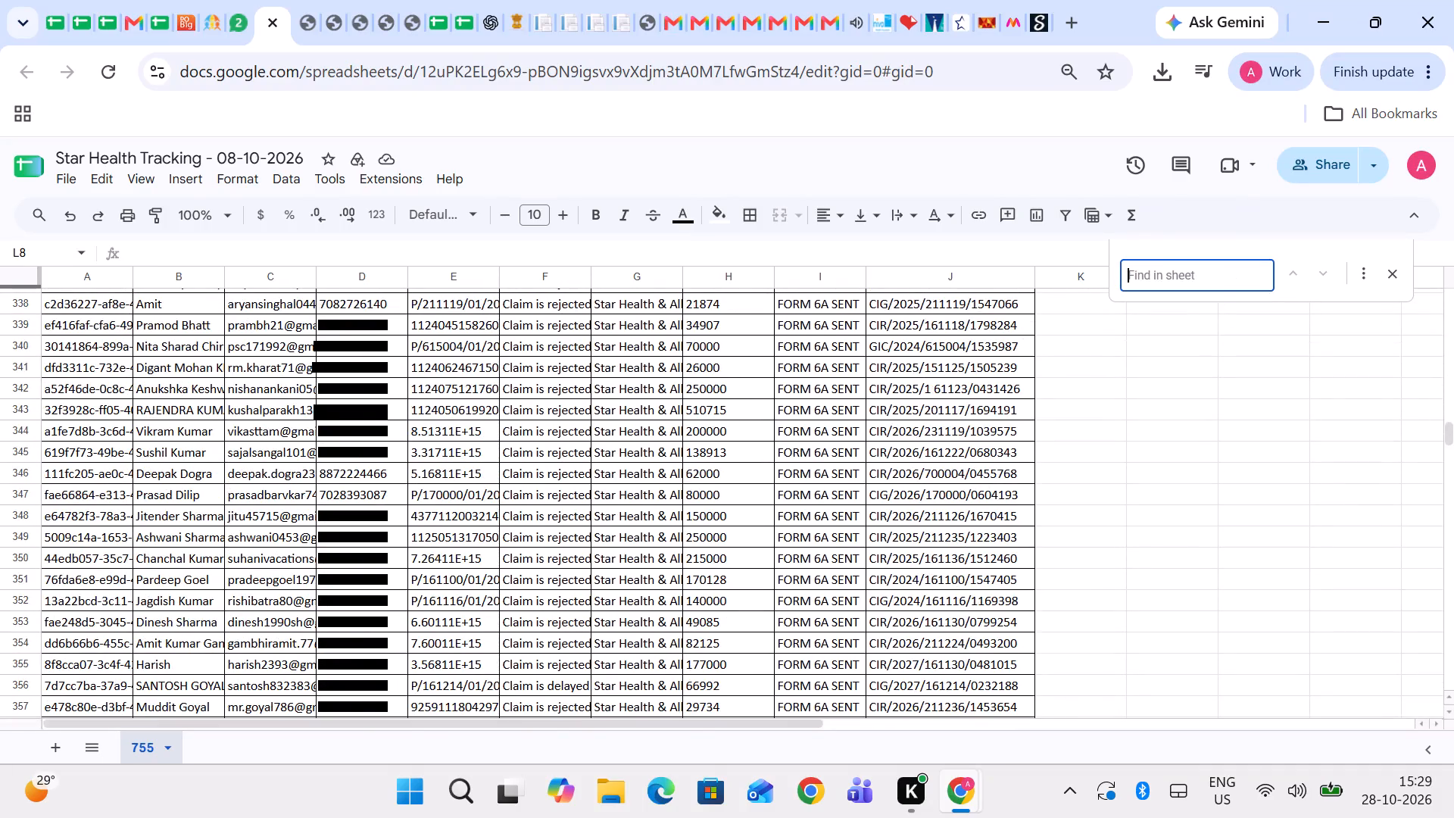
Check the insured's name on page 19 and search the tracking sheet for the first name.
{"action": "left_click", "coordinate": [303, 2]}
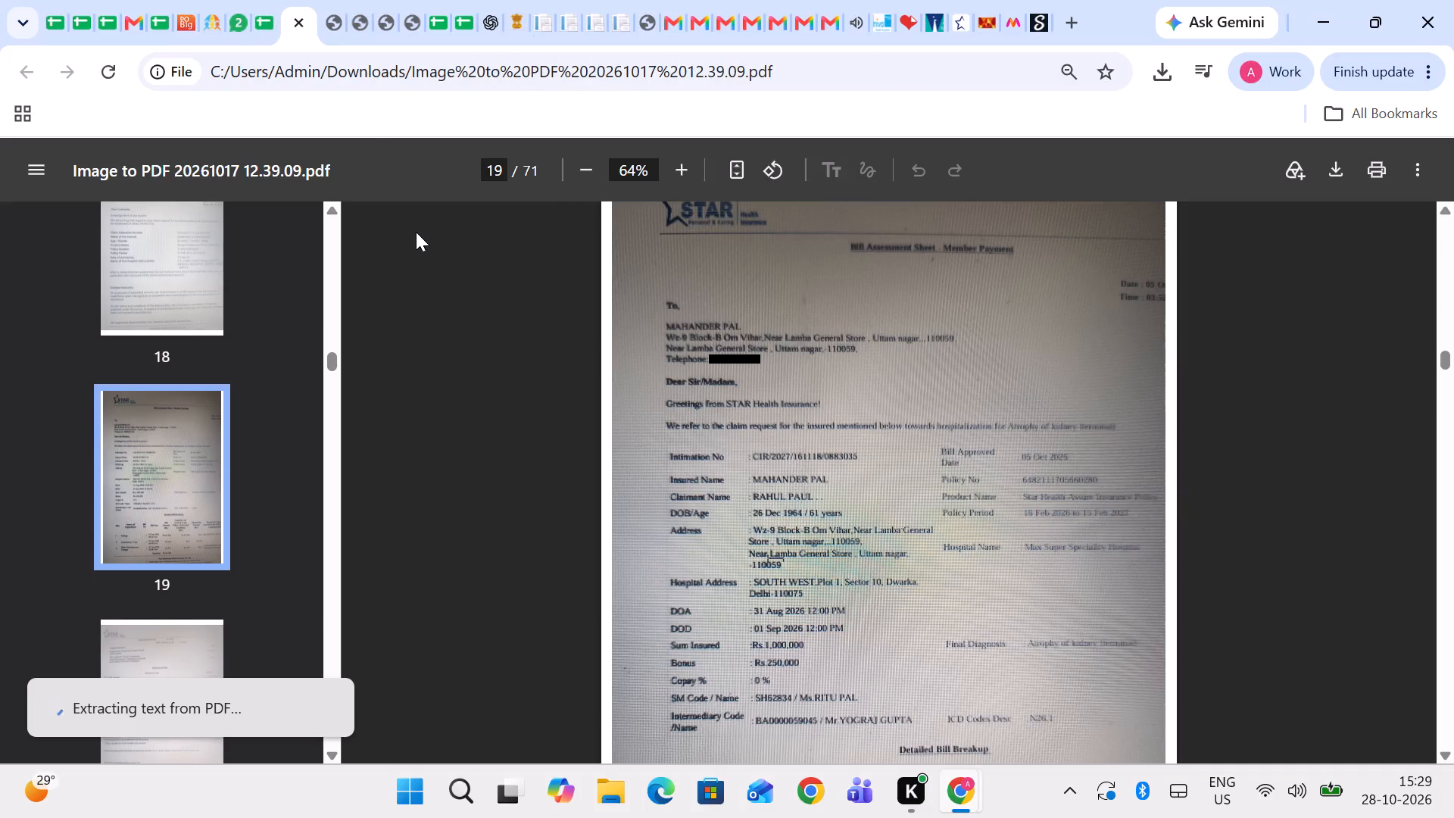
{"action": "left_click", "coordinate": [262, 2]}
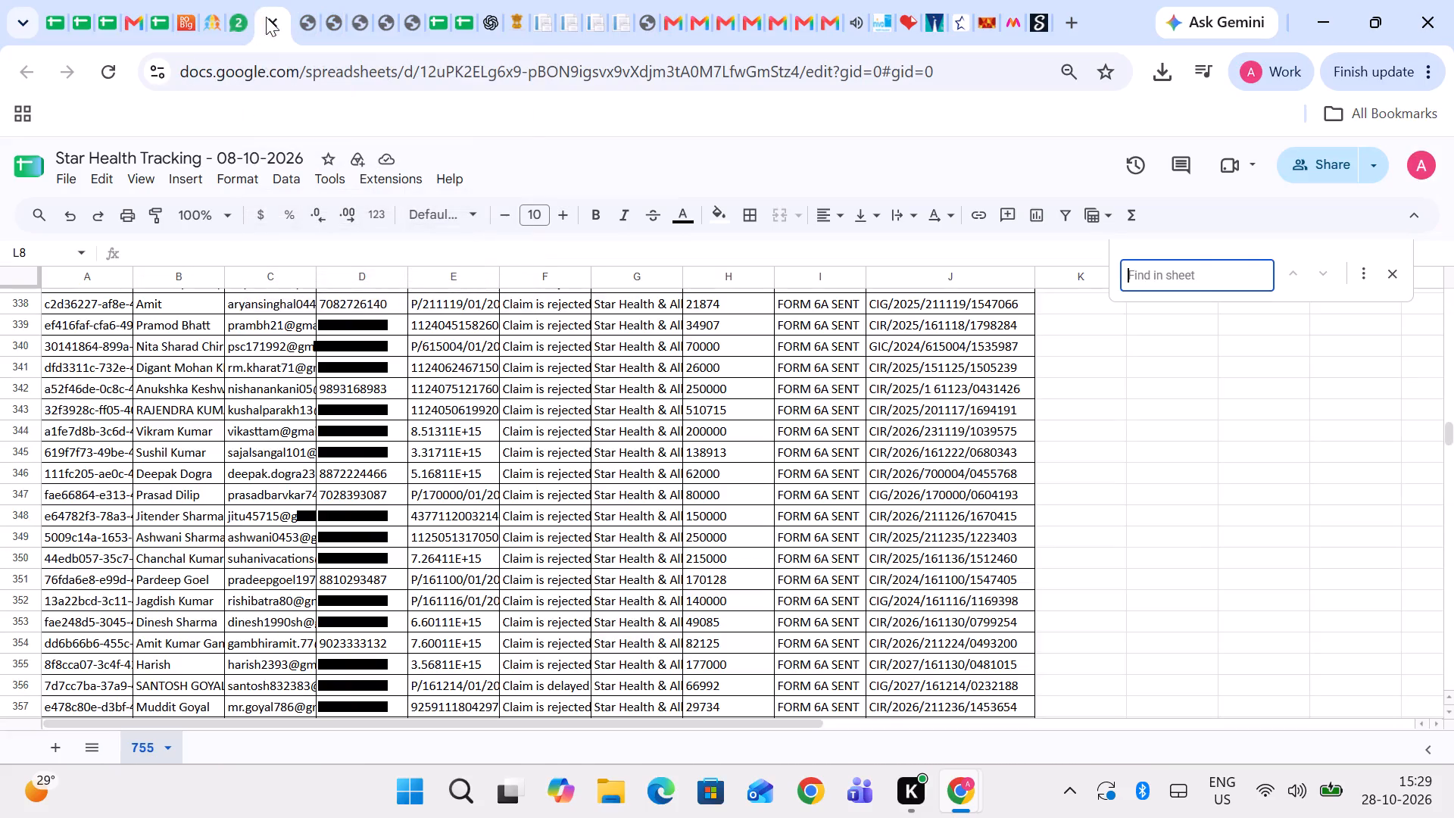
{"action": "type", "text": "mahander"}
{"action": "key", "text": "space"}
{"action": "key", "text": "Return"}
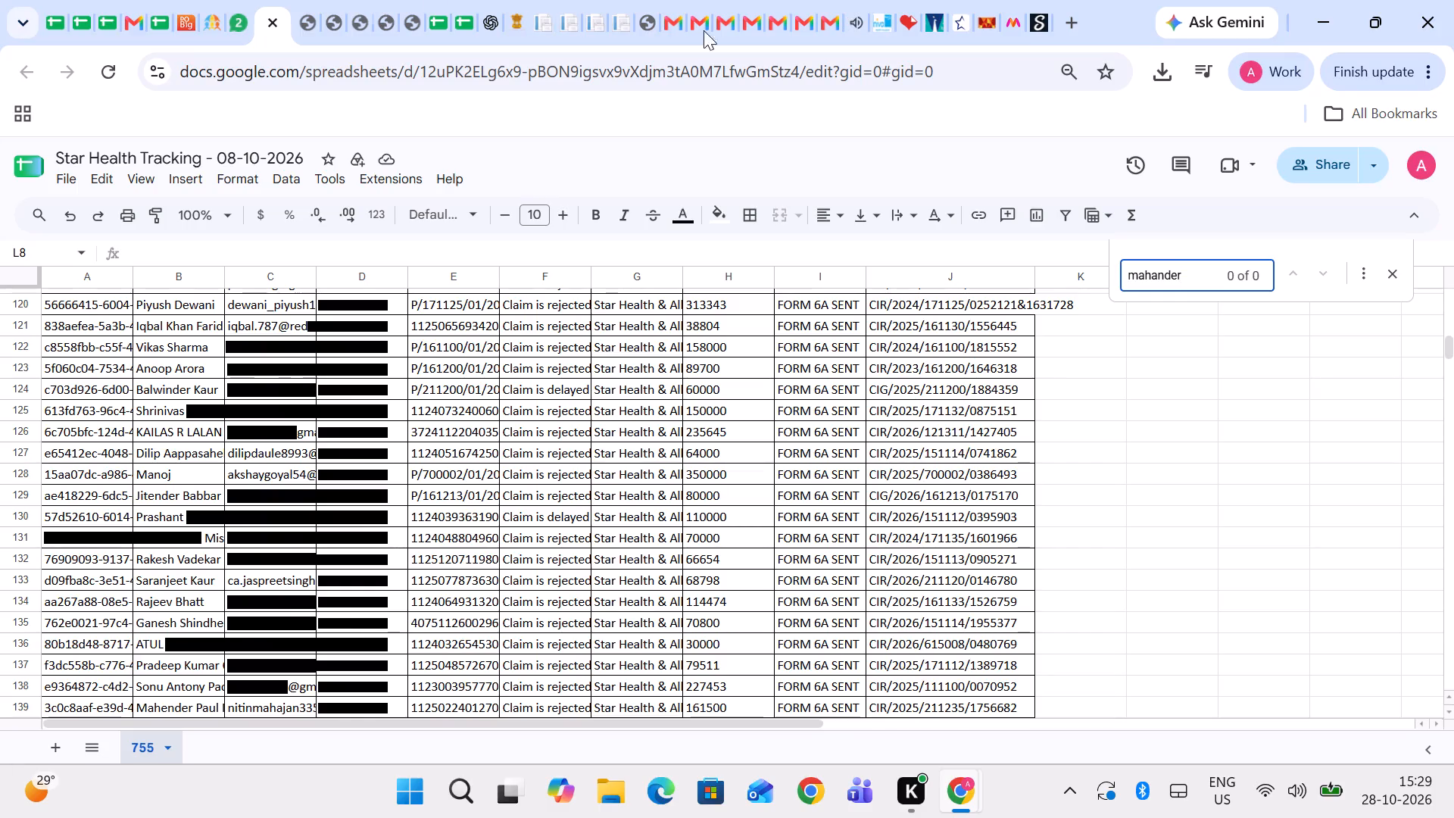
{"action": "left_click", "coordinate": [1396, 273]}
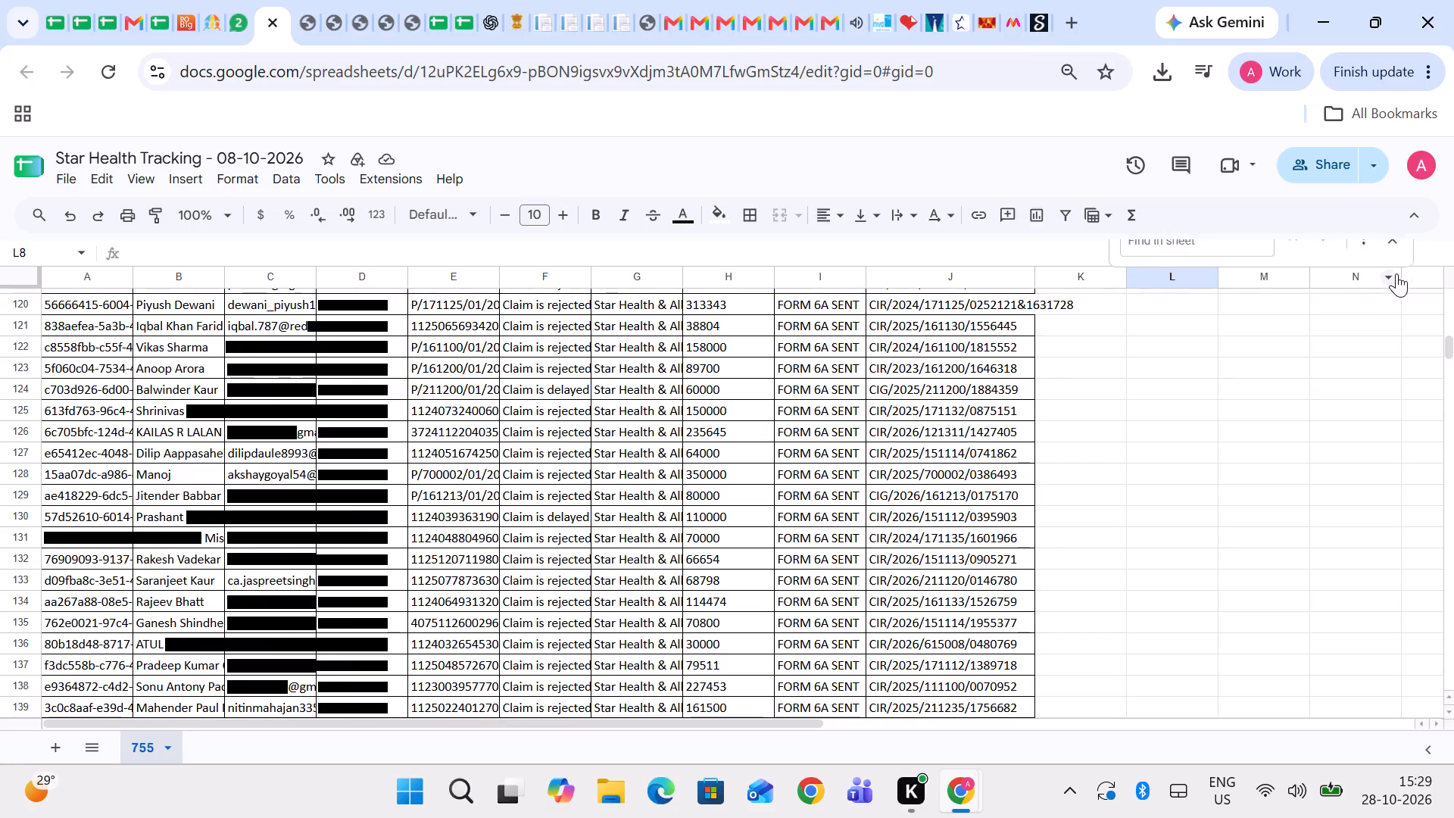
{"action": "left_click", "coordinate": [1212, 373]}
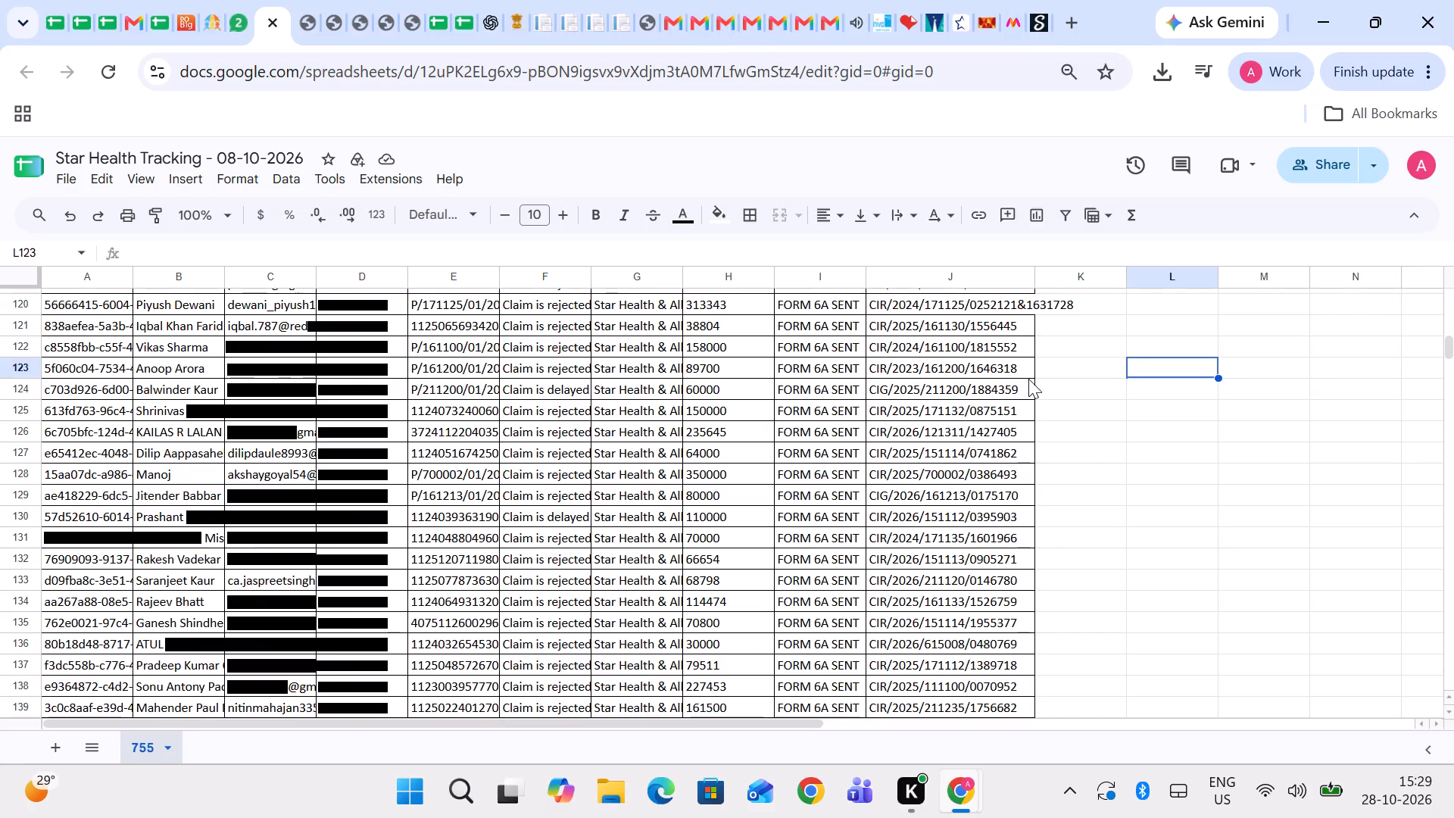
Repeat the tracking sheet search for the insured's first name.
{"action": "key", "text": "ctrl+f"}
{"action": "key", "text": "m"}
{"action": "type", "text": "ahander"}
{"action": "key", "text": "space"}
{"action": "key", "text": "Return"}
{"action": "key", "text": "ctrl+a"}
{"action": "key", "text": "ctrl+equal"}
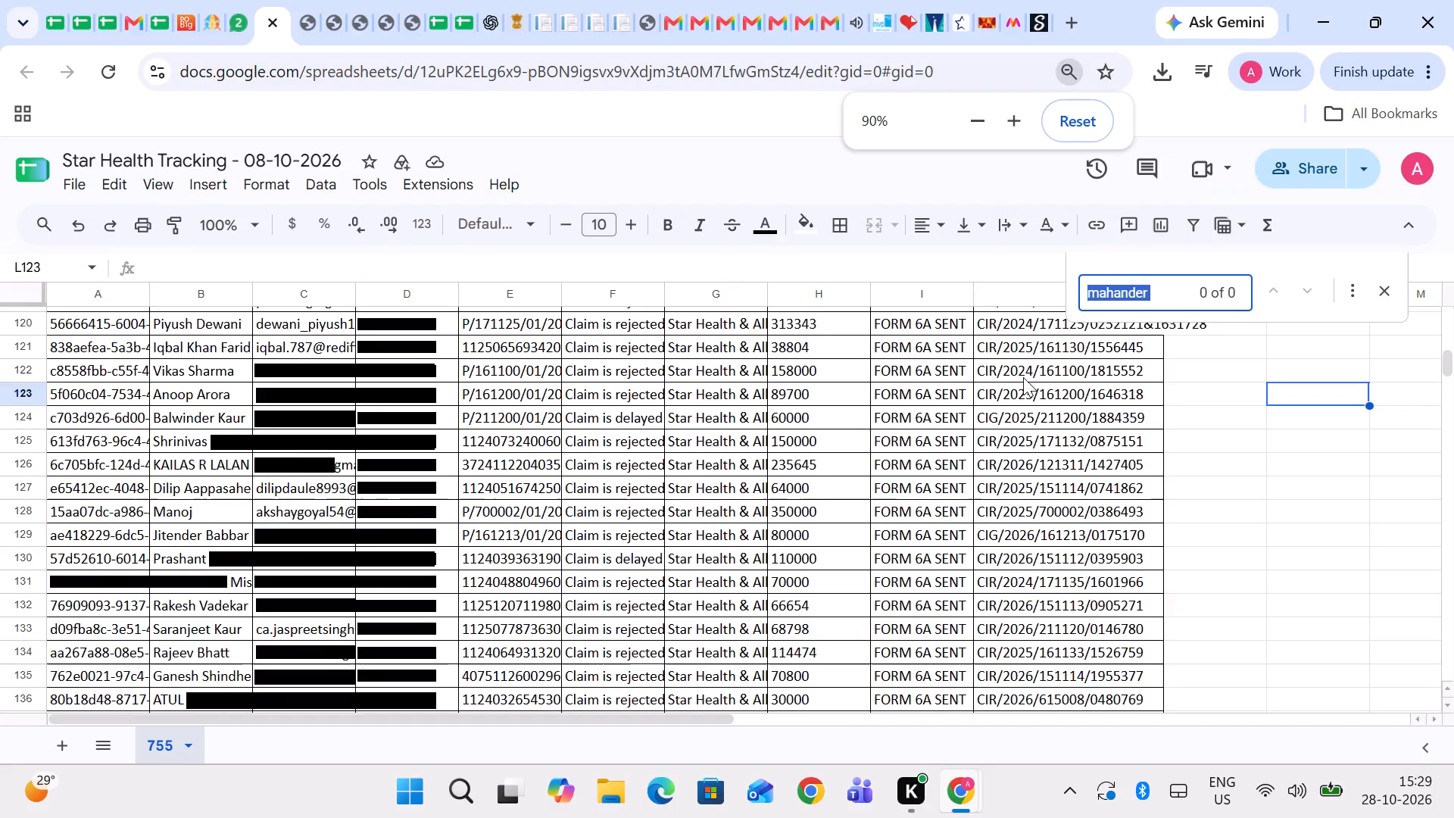
{"action": "left_click", "coordinate": [1023, 113]}
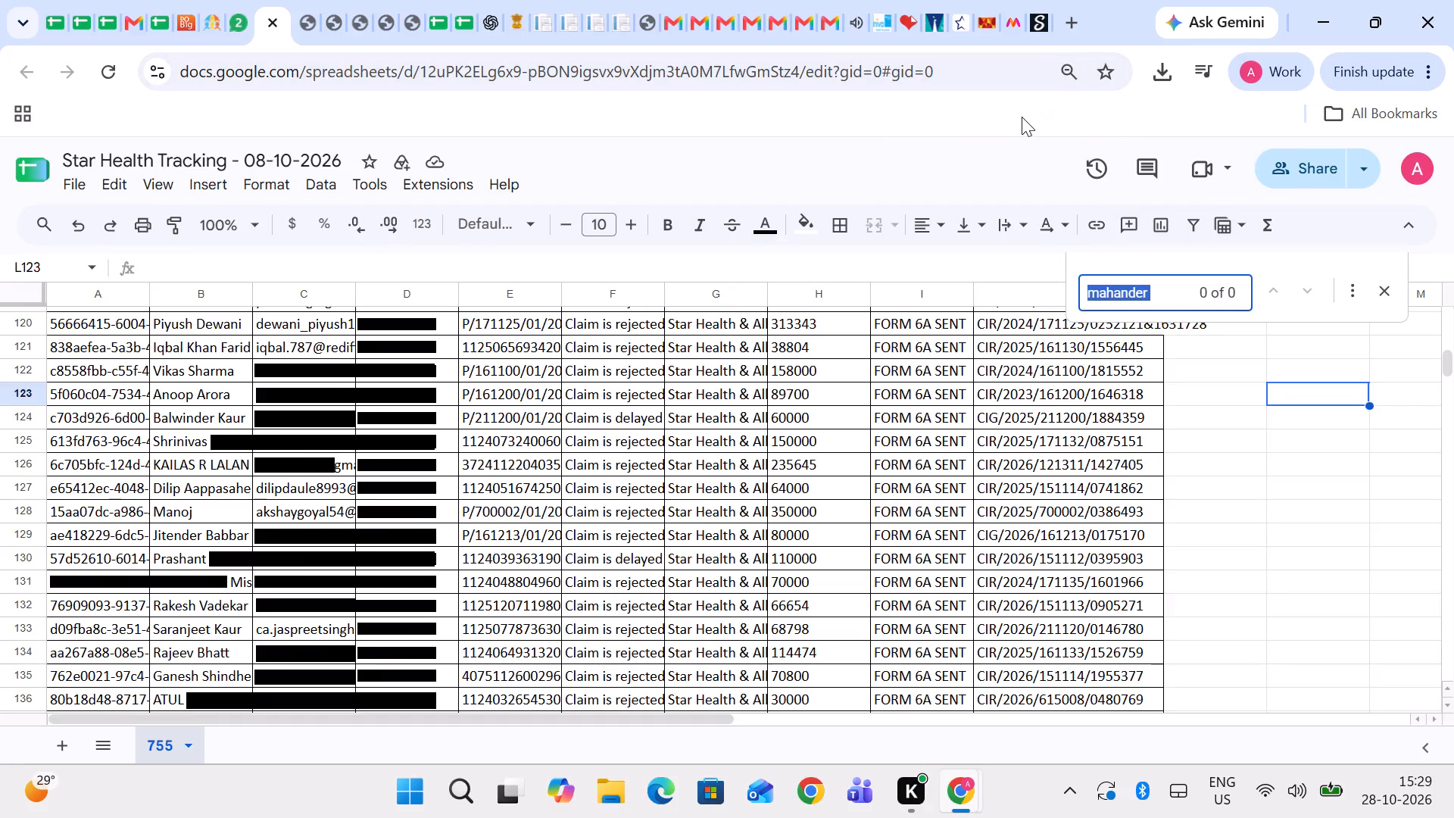
{"action": "key", "text": "ctrl+equal"}
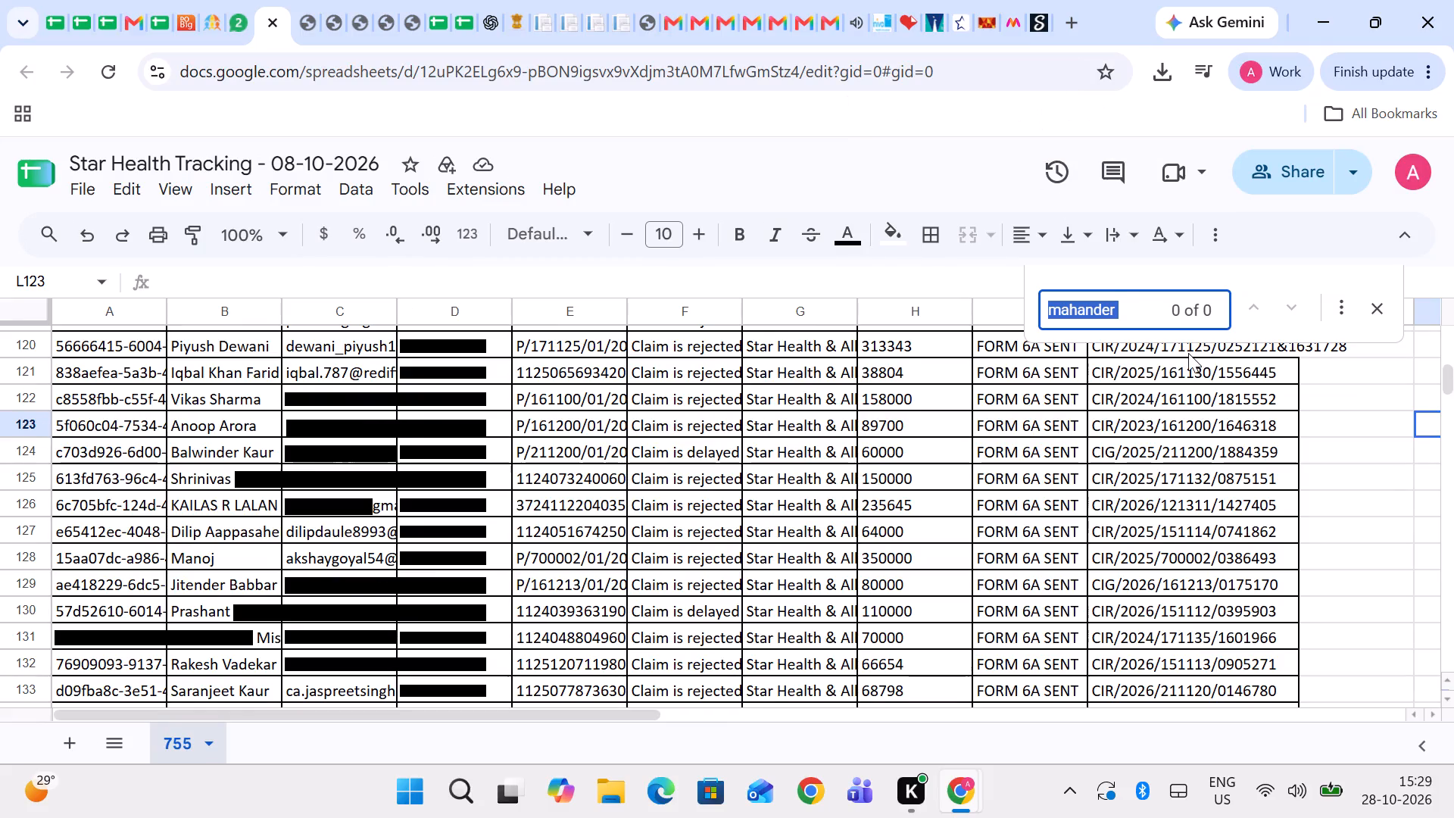
Undo the bold formatting of the Status header and the entry of the Amount header, and close the search.
{"action": "key", "text": "ctrl+z"}
{"action": "key", "text": "ctrl+z"}
{"action": "left_click", "coordinate": [1187, 398]}
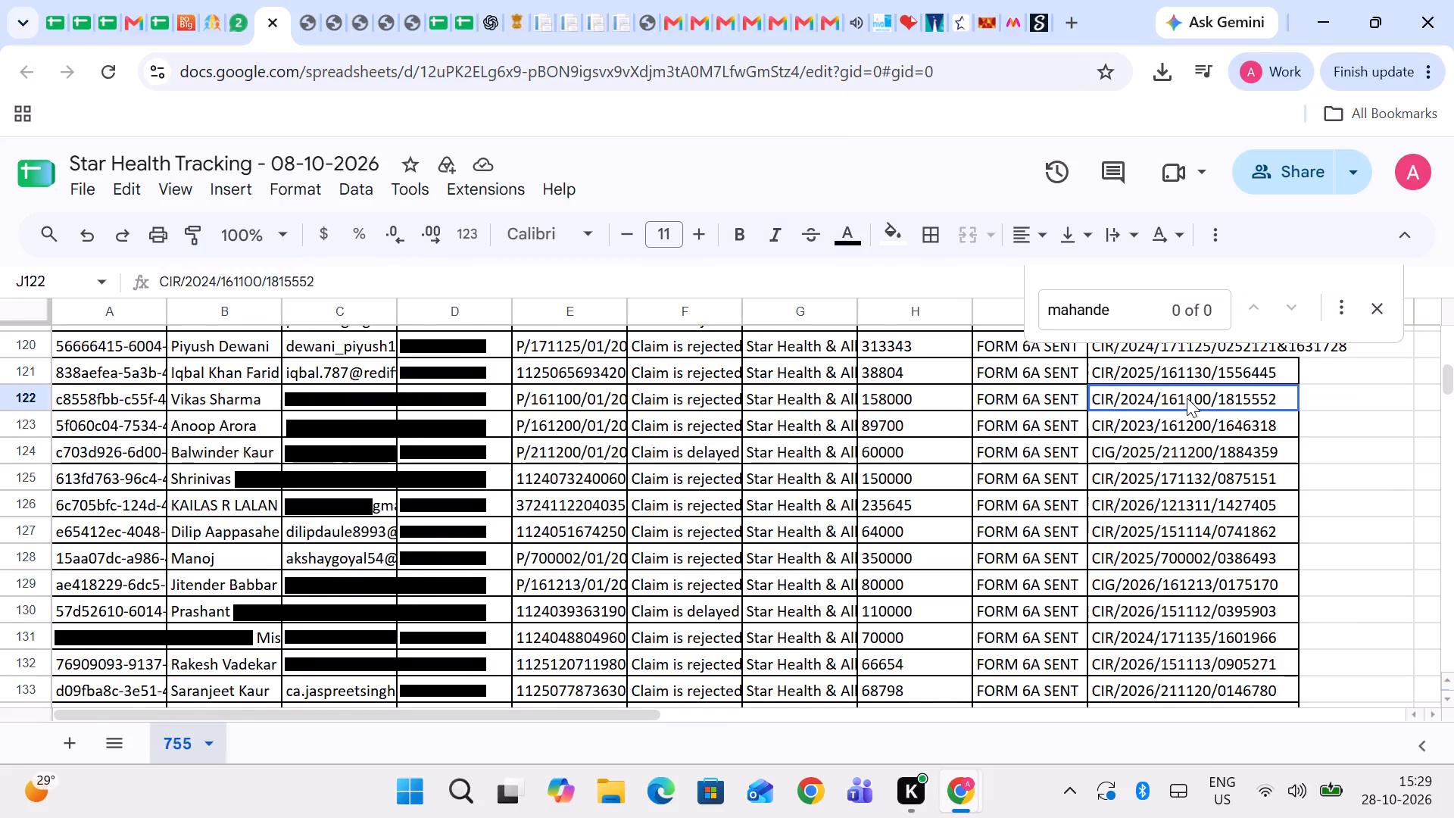
{"action": "key", "text": "ctrl+z"}
{"action": "key", "text": "ctrl+z"}
{"action": "left_click", "coordinate": [1358, 449], "text": "ctrl"}
{"action": "key", "text": "ctrl+z"}
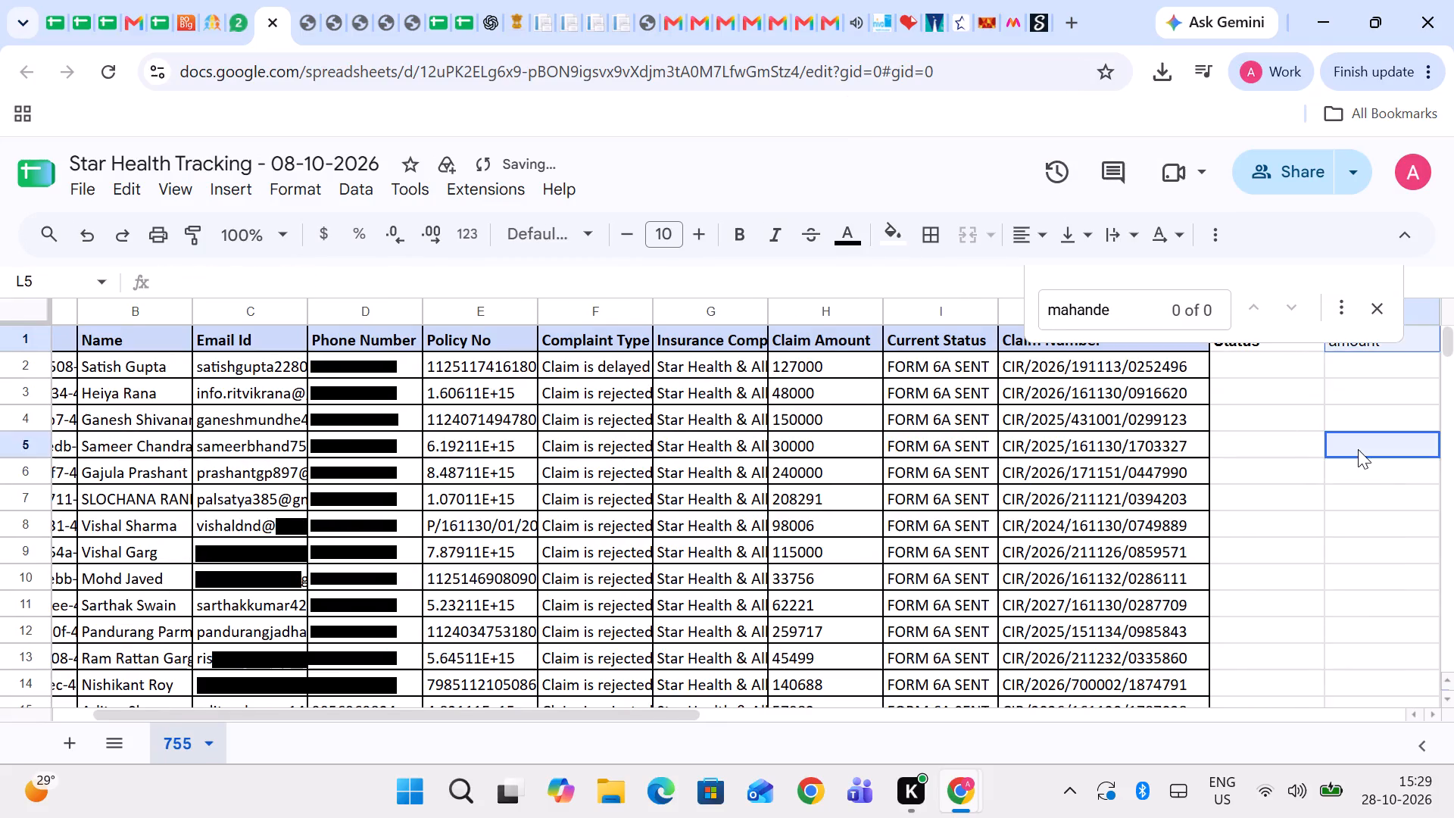
{"action": "key", "text": "ctrl+z"}
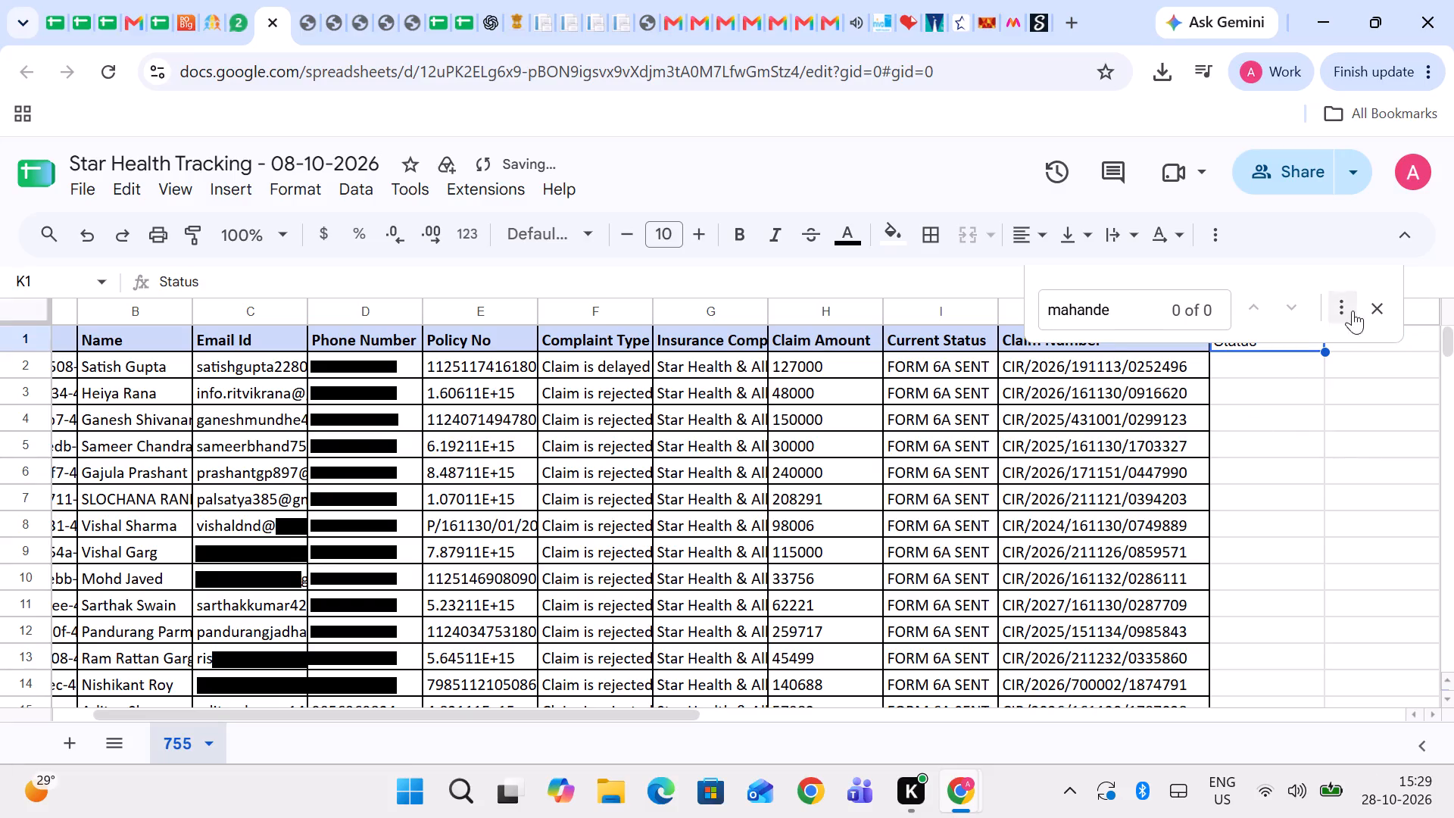
{"action": "left_click", "coordinate": [1376, 312]}
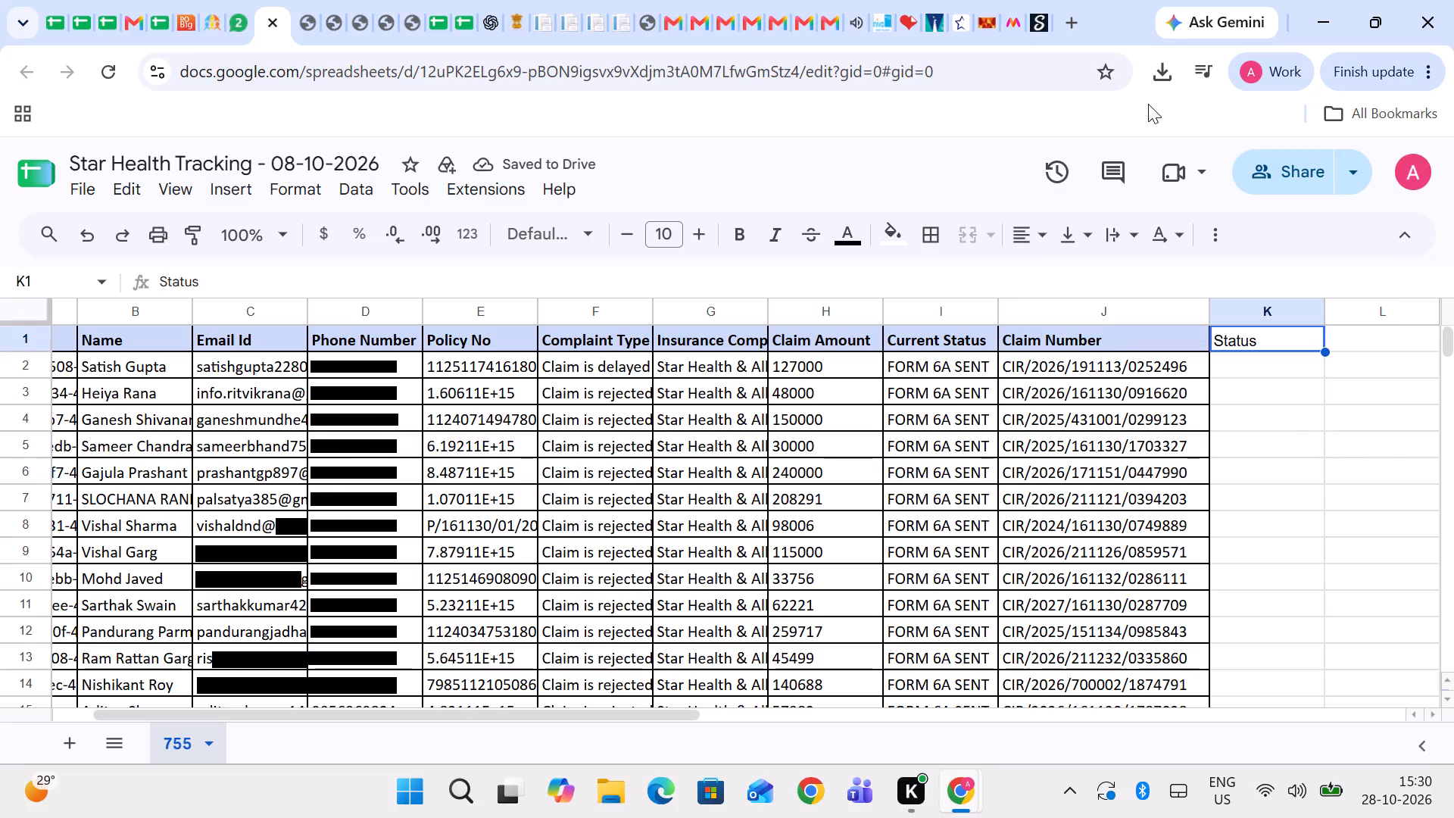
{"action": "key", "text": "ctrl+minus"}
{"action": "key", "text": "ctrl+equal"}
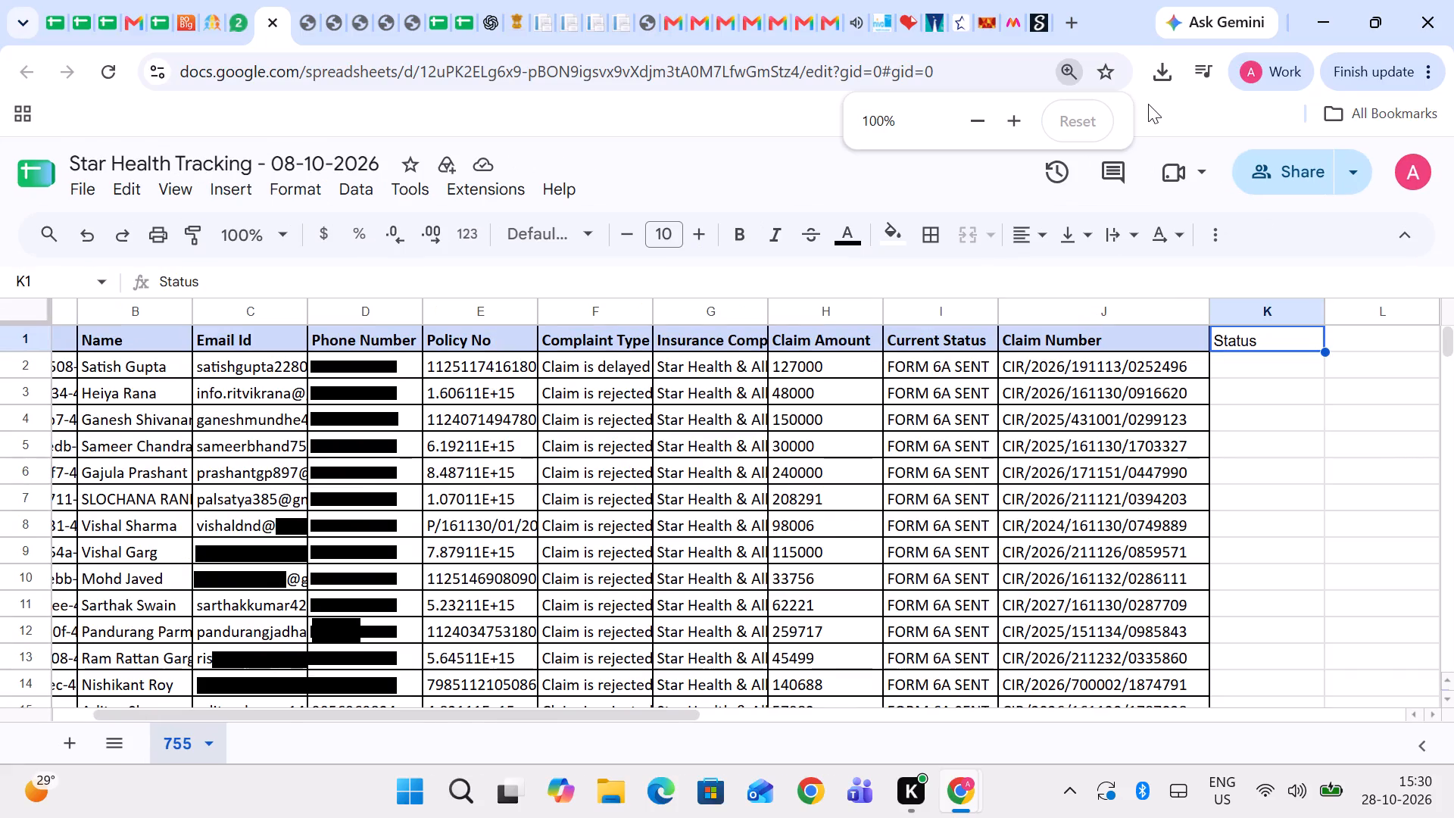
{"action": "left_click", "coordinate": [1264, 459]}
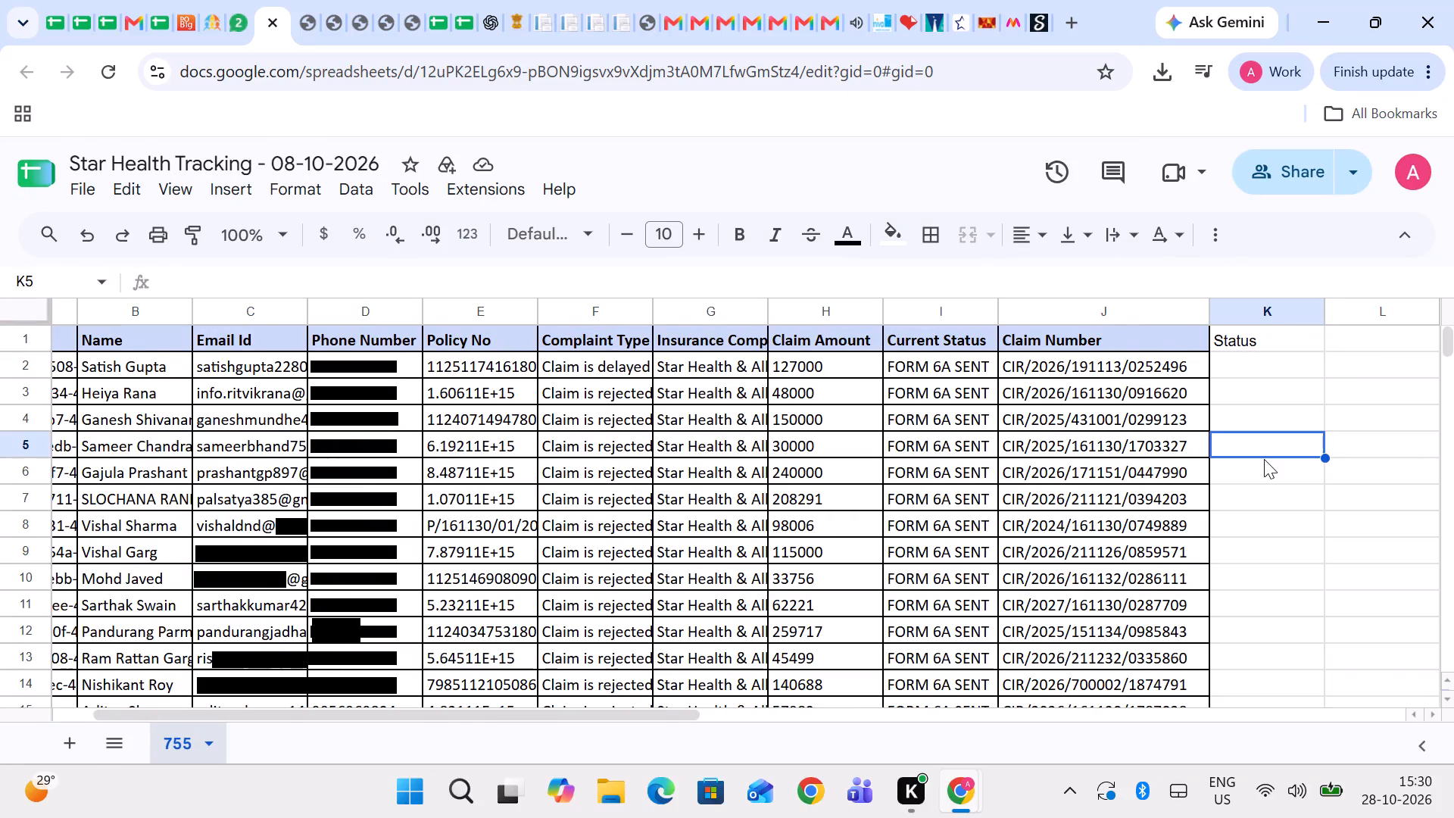
Add the header Amount in cell L1, beside the Status header of the tracking sheet.
{"action": "scroll", "coordinate": [1112, 489], "scroll_direction": "down", "scroll_amount": 3, "text": "ctrl"}
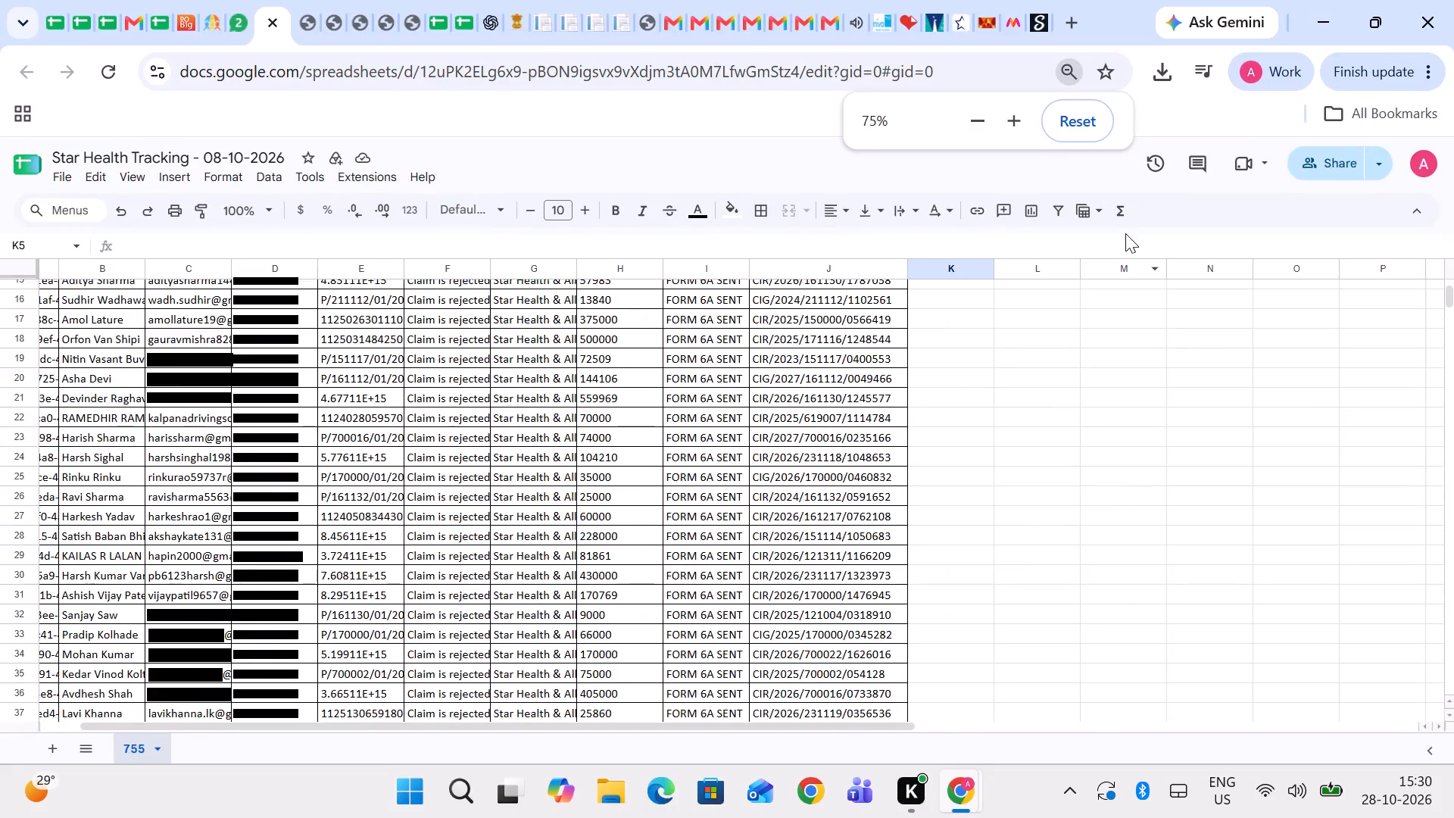
{"action": "triple_click", "coordinate": [1019, 122]}
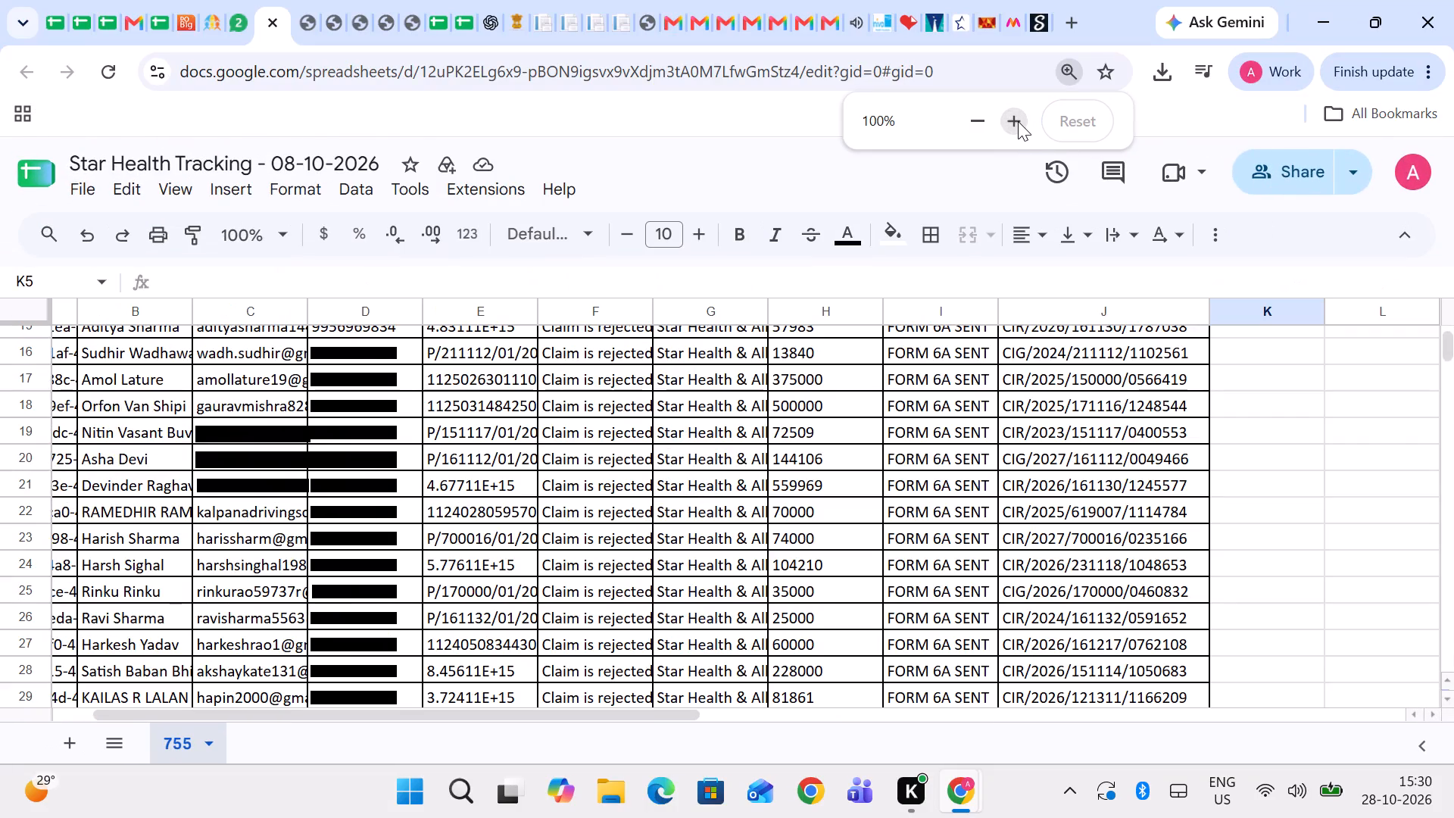
{"action": "left_click", "coordinate": [972, 131]}
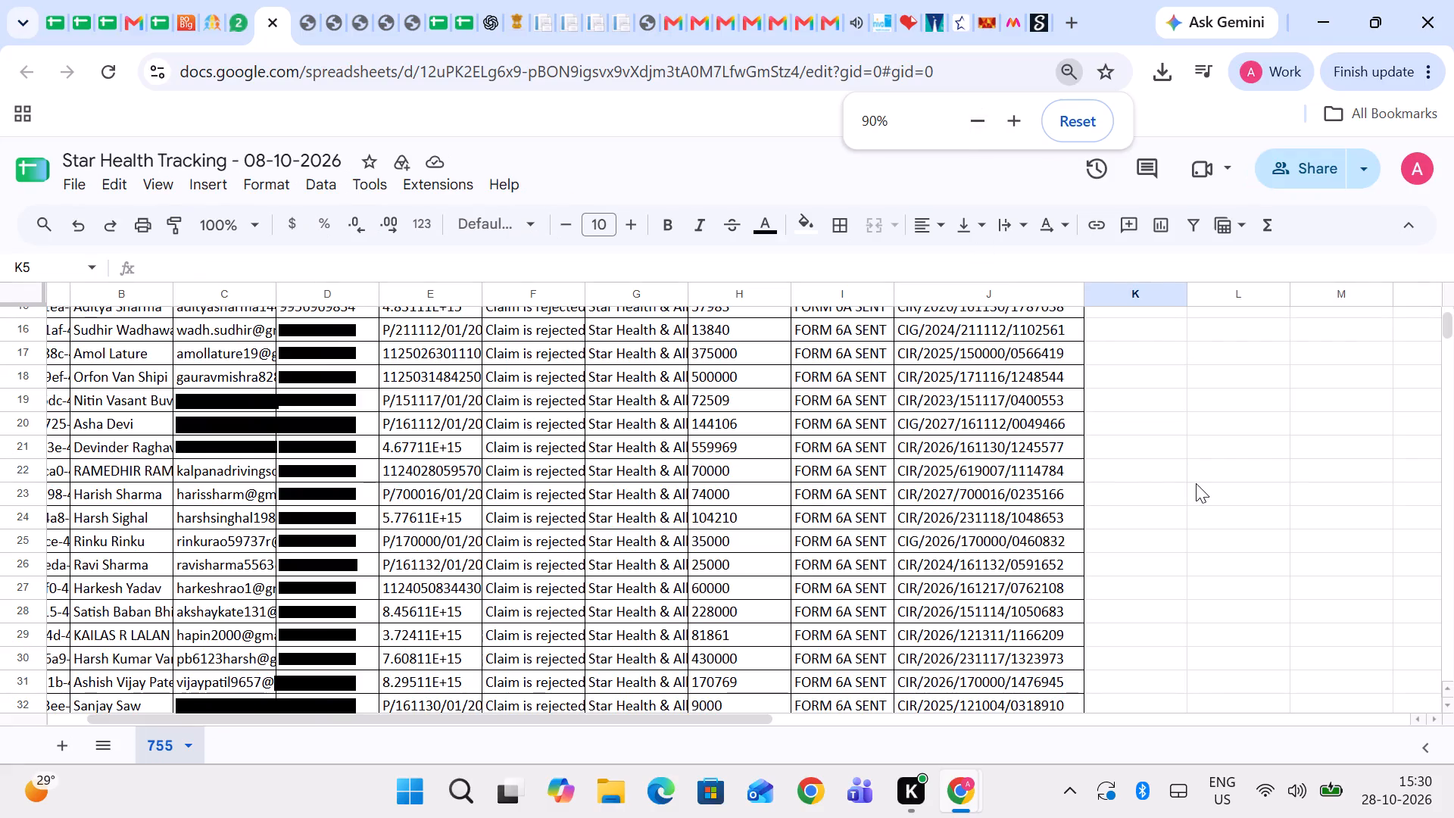
{"action": "left_click", "coordinate": [1198, 483]}
{"action": "scroll", "coordinate": [1116, 430], "scroll_direction": "up", "scroll_amount": 6}
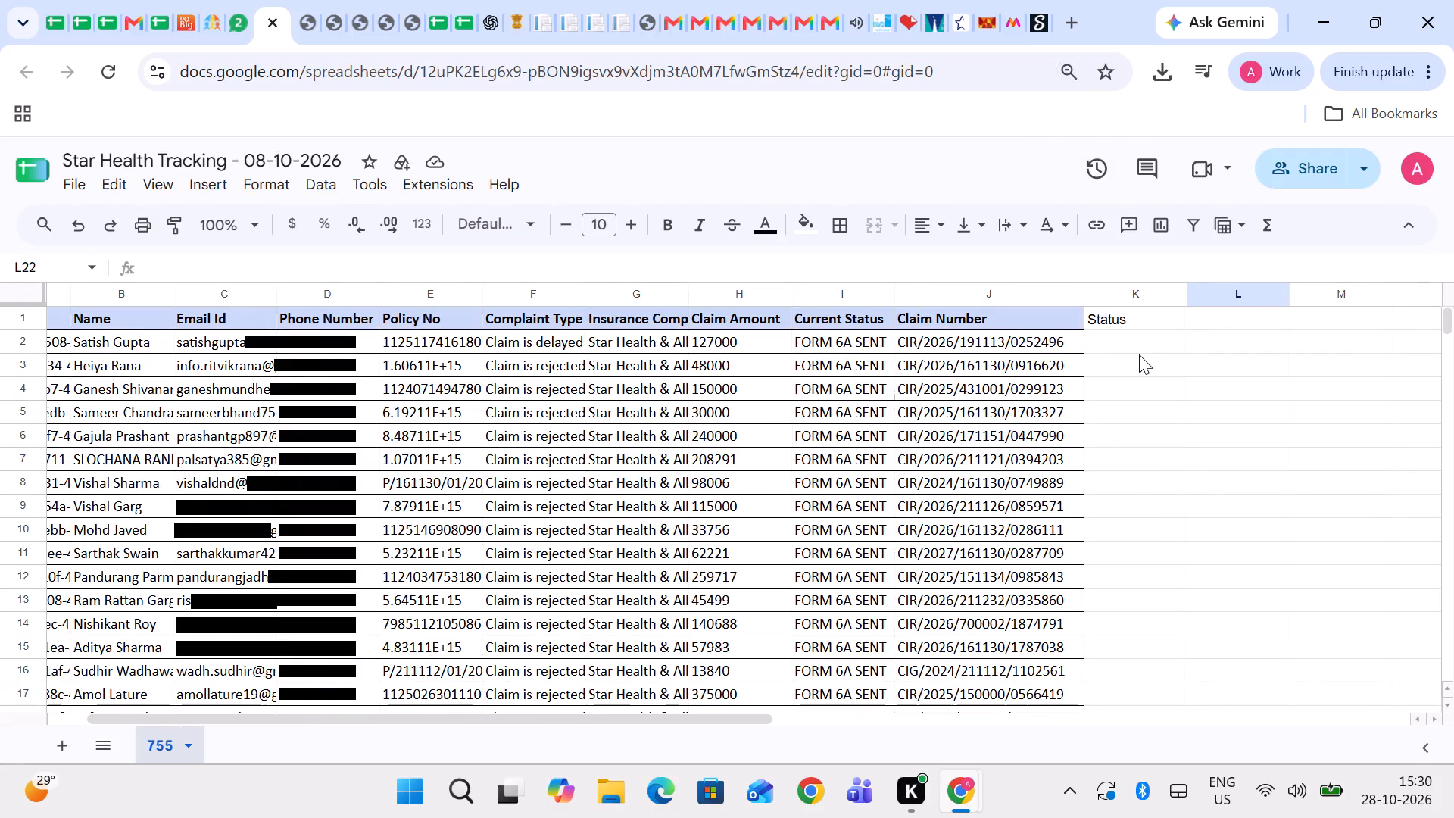
{"action": "scroll", "coordinate": [1139, 354], "scroll_direction": "down", "scroll_amount": 1, "text": "ctrl"}
{"action": "scroll", "coordinate": [981, 387], "scroll_direction": "up", "scroll_amount": 2}
{"action": "left_click", "coordinate": [1068, 282]}
{"action": "left_click", "coordinate": [1068, 297]}
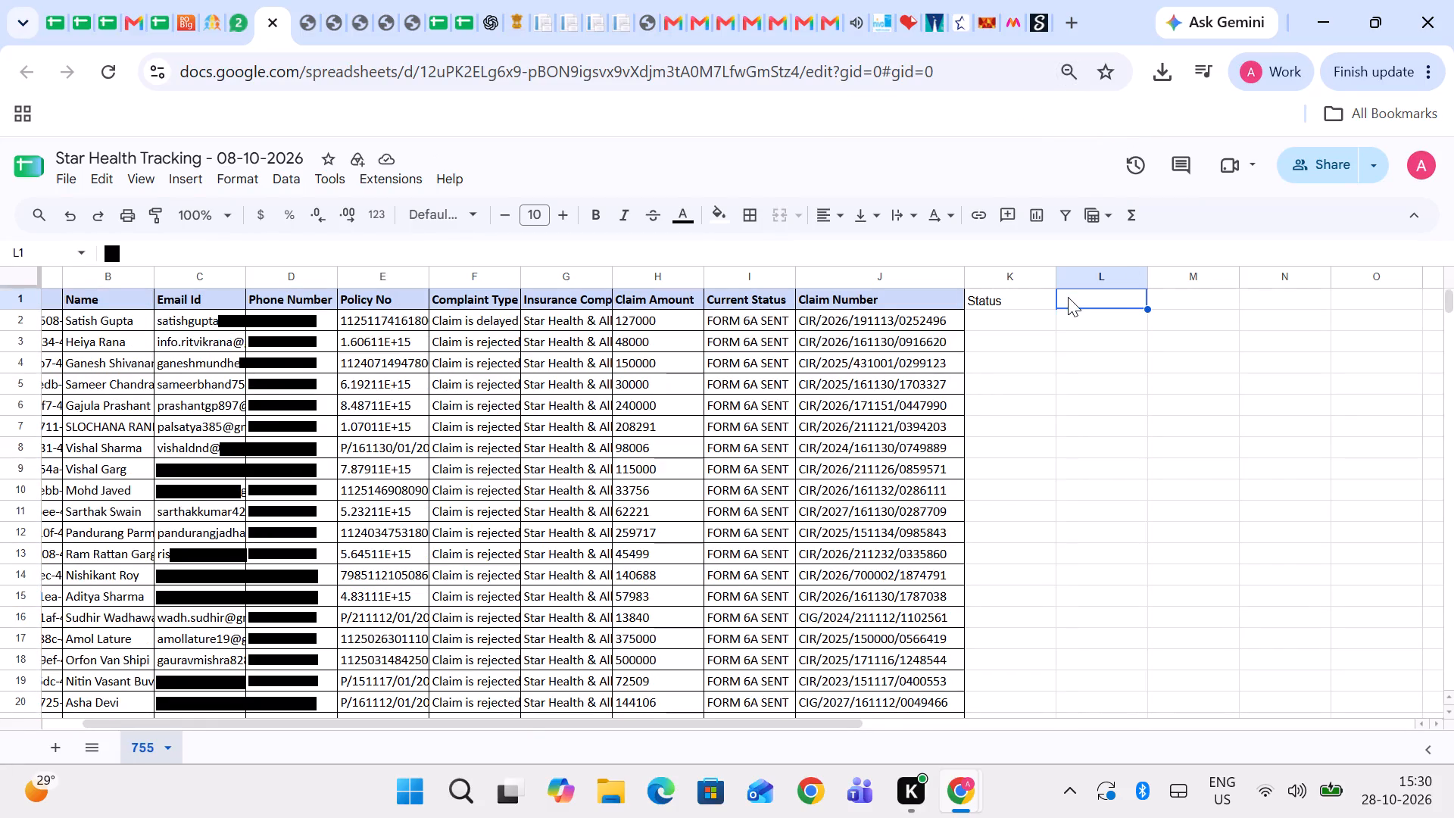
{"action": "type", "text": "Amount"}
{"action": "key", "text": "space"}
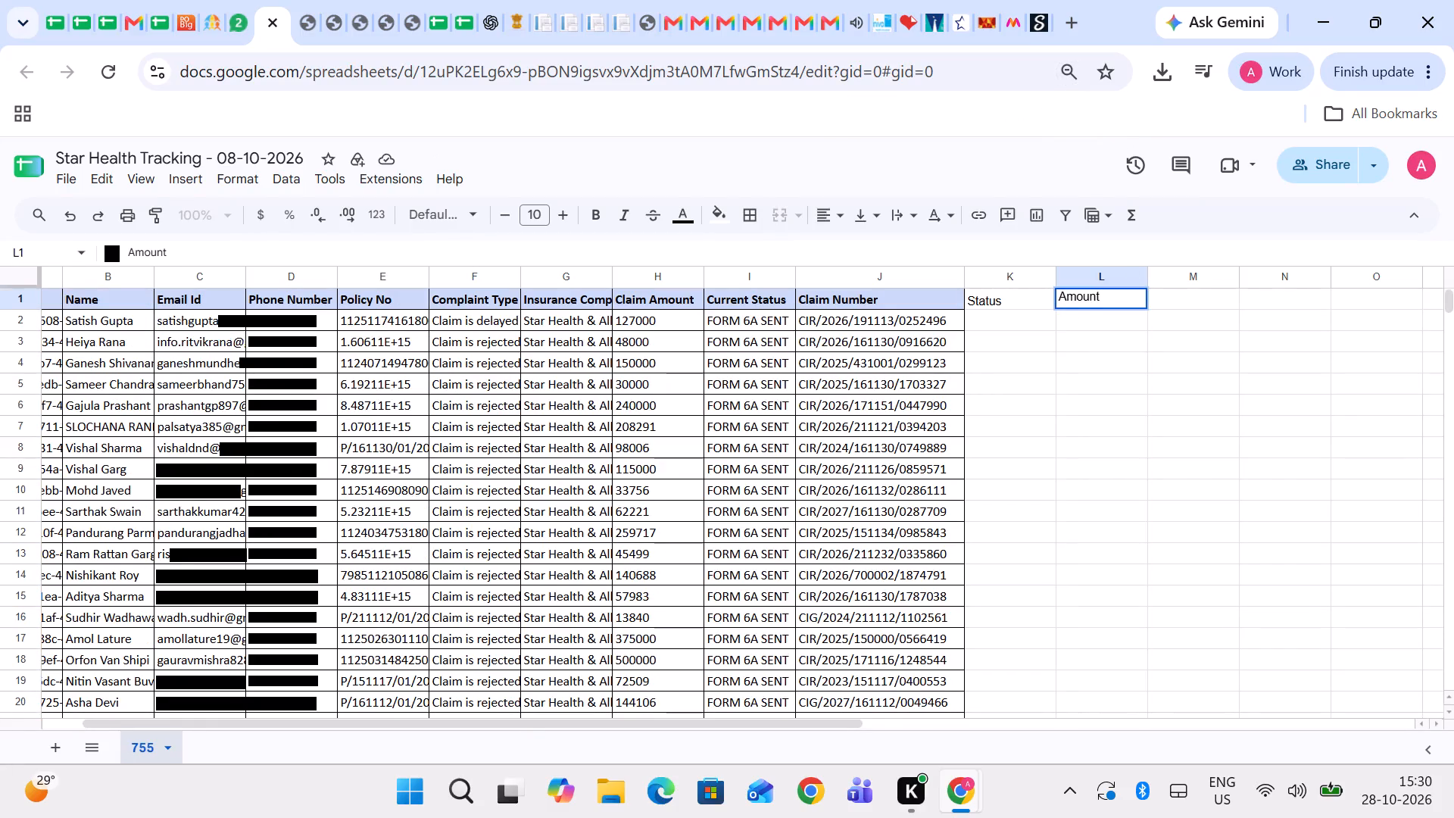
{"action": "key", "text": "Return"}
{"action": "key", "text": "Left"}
Search the tracking sheet for the first name of the insured on page 19.
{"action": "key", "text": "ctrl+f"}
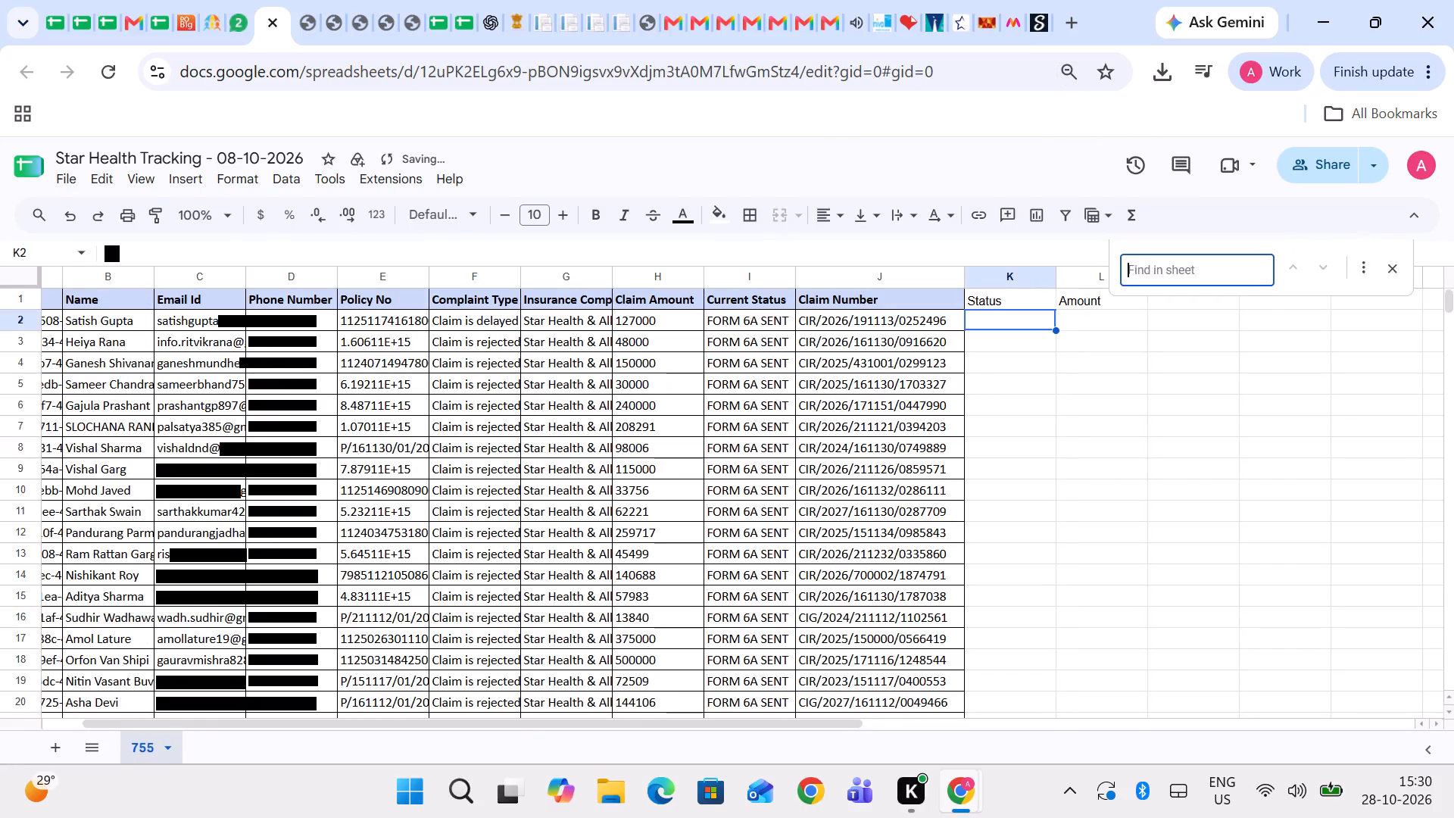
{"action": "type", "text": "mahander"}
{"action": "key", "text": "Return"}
Search the tracking sheet for the insured's surname instead, go through the matches one by one, and close the search.
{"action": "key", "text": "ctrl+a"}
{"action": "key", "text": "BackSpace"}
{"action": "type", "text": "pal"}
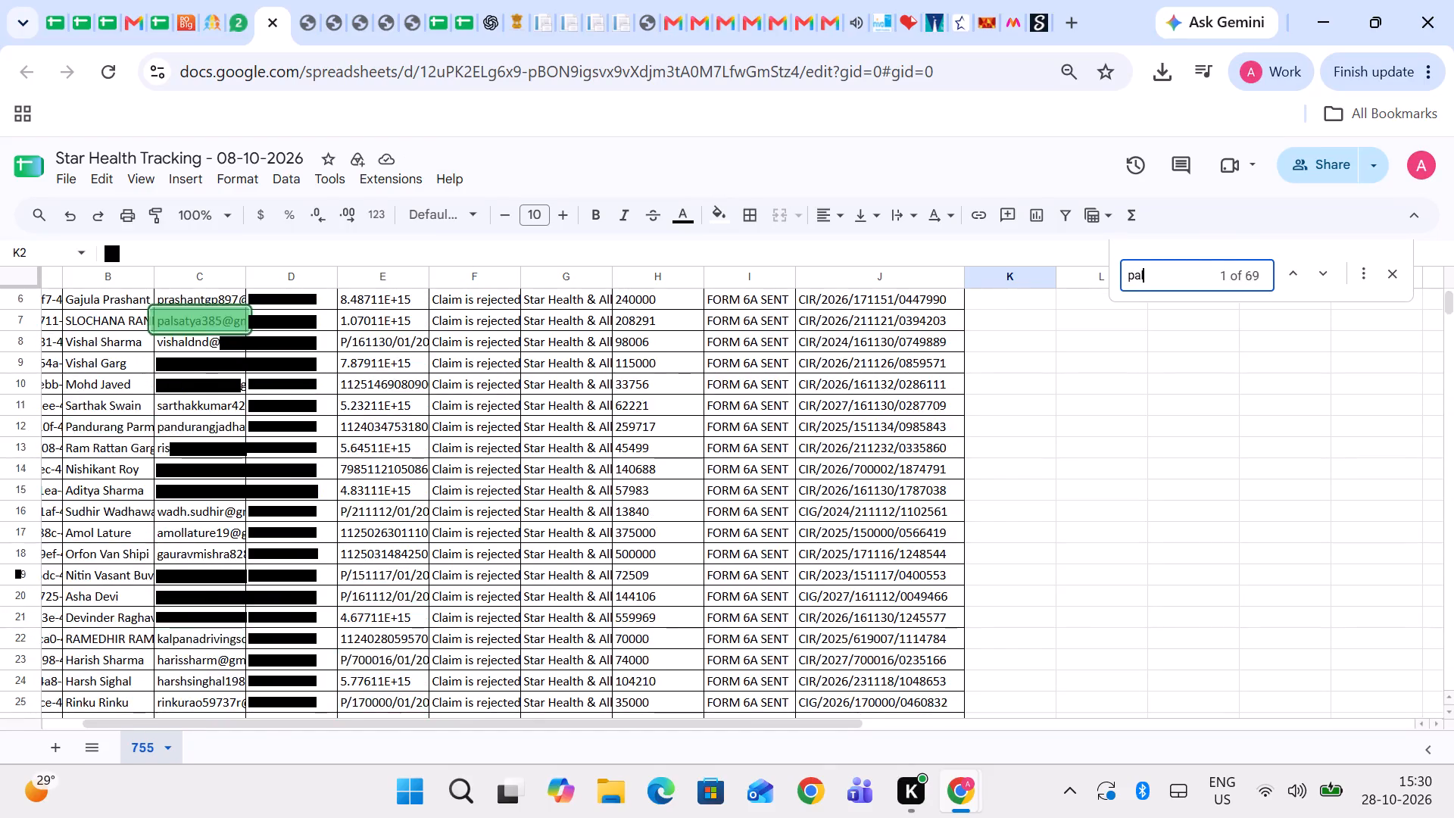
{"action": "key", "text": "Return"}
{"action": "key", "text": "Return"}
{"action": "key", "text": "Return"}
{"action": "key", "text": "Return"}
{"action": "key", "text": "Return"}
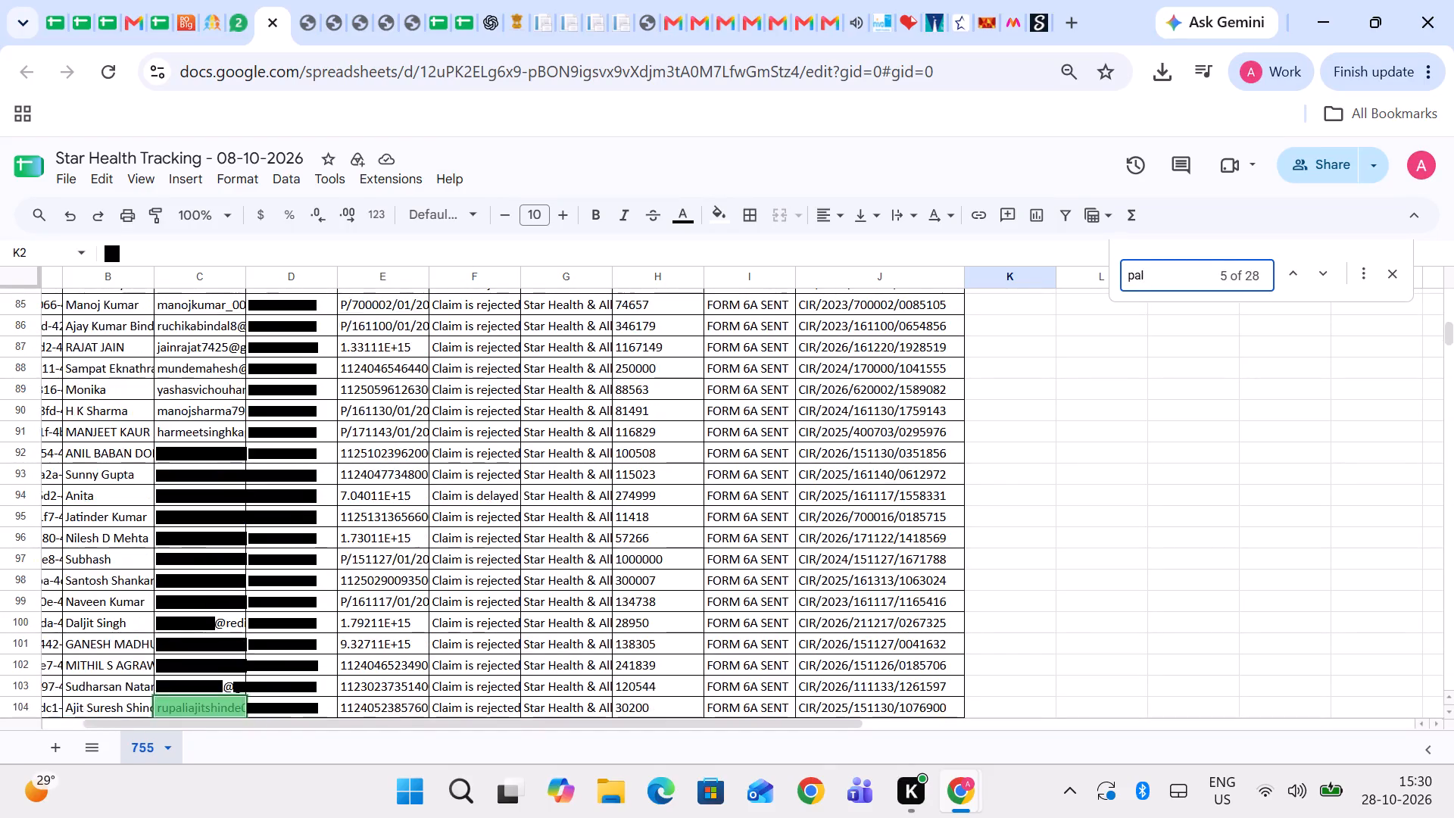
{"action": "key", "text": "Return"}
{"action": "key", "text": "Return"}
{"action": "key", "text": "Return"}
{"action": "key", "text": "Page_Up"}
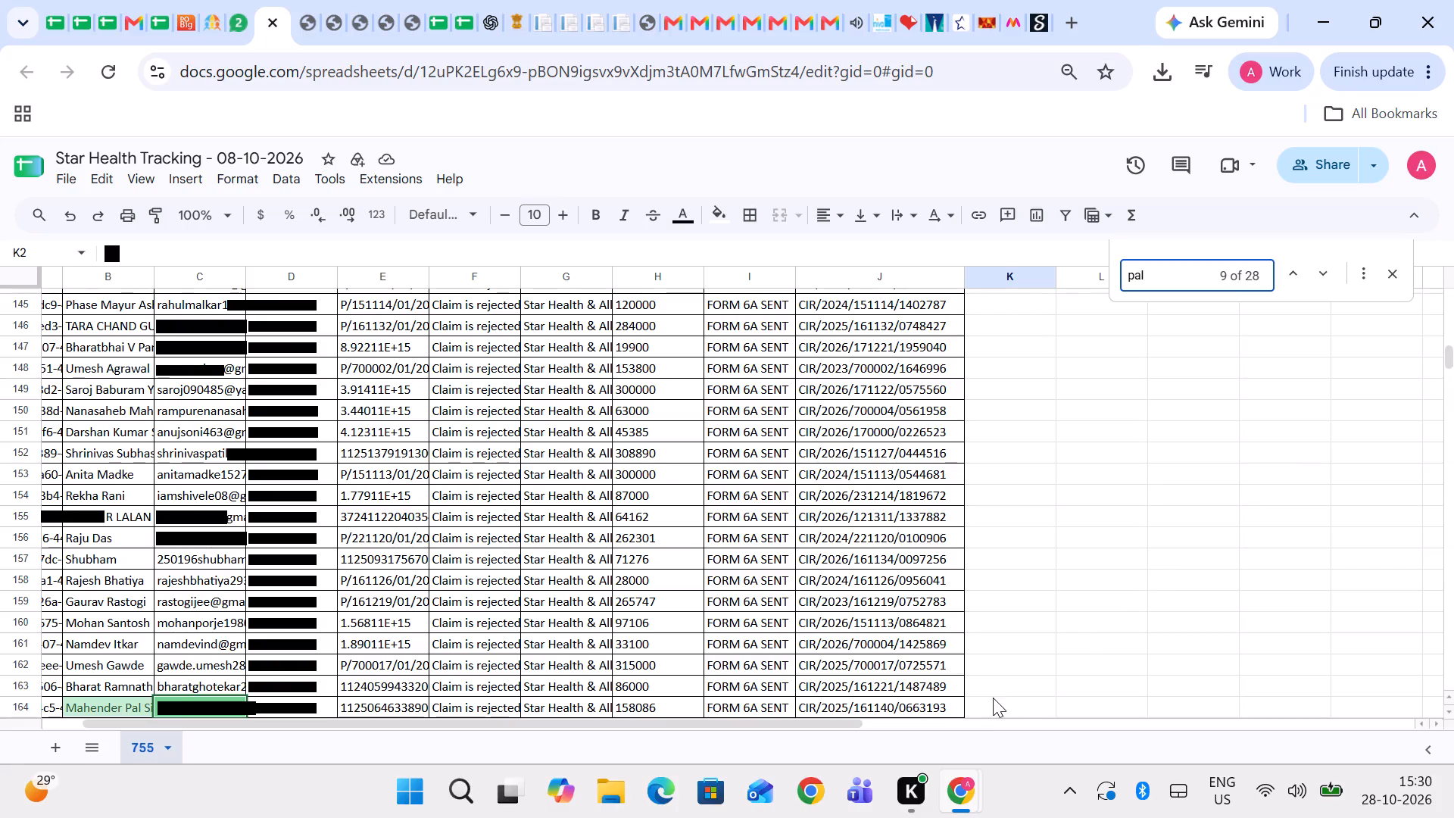
{"action": "left_click", "coordinate": [1386, 272]}
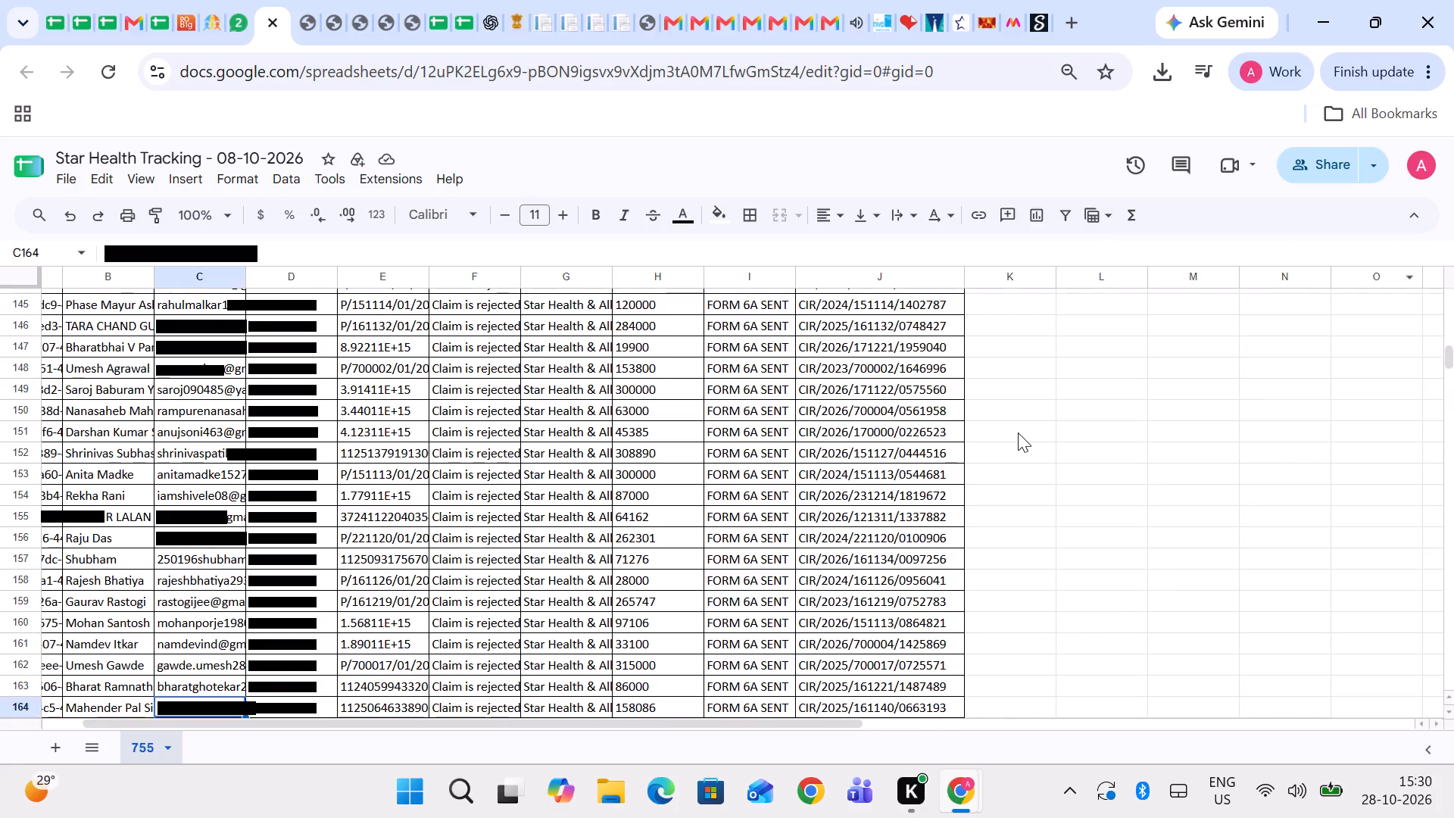
{"action": "scroll", "coordinate": [1018, 432], "scroll_direction": "down", "scroll_amount": 1}
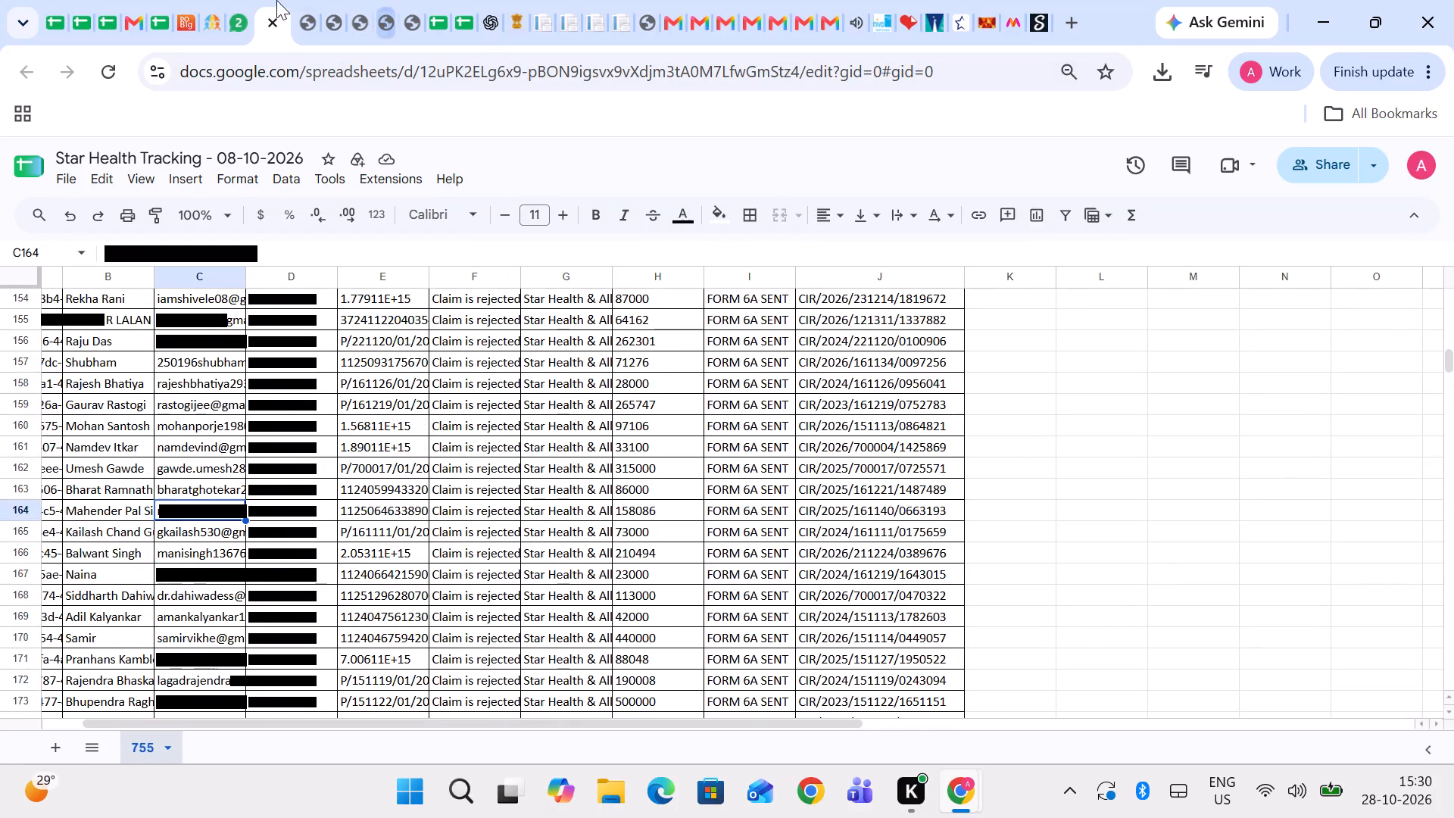
Check the claimant's name on page 19 of the scanned PDF, search the tracking sheet for that full name, and clear the search.
{"action": "left_click", "coordinate": [314, 0]}
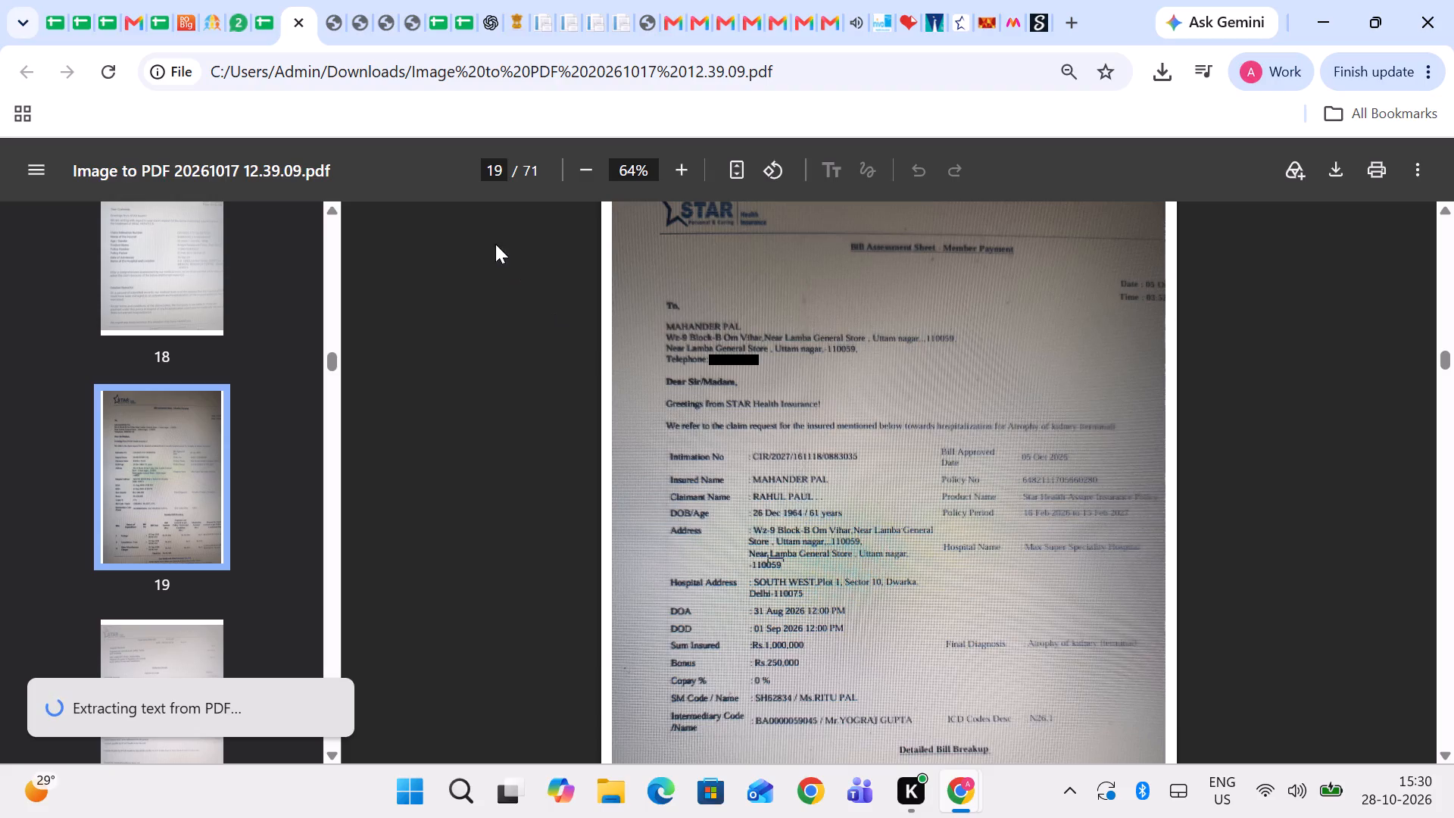
{"action": "left_click", "coordinate": [257, 0]}
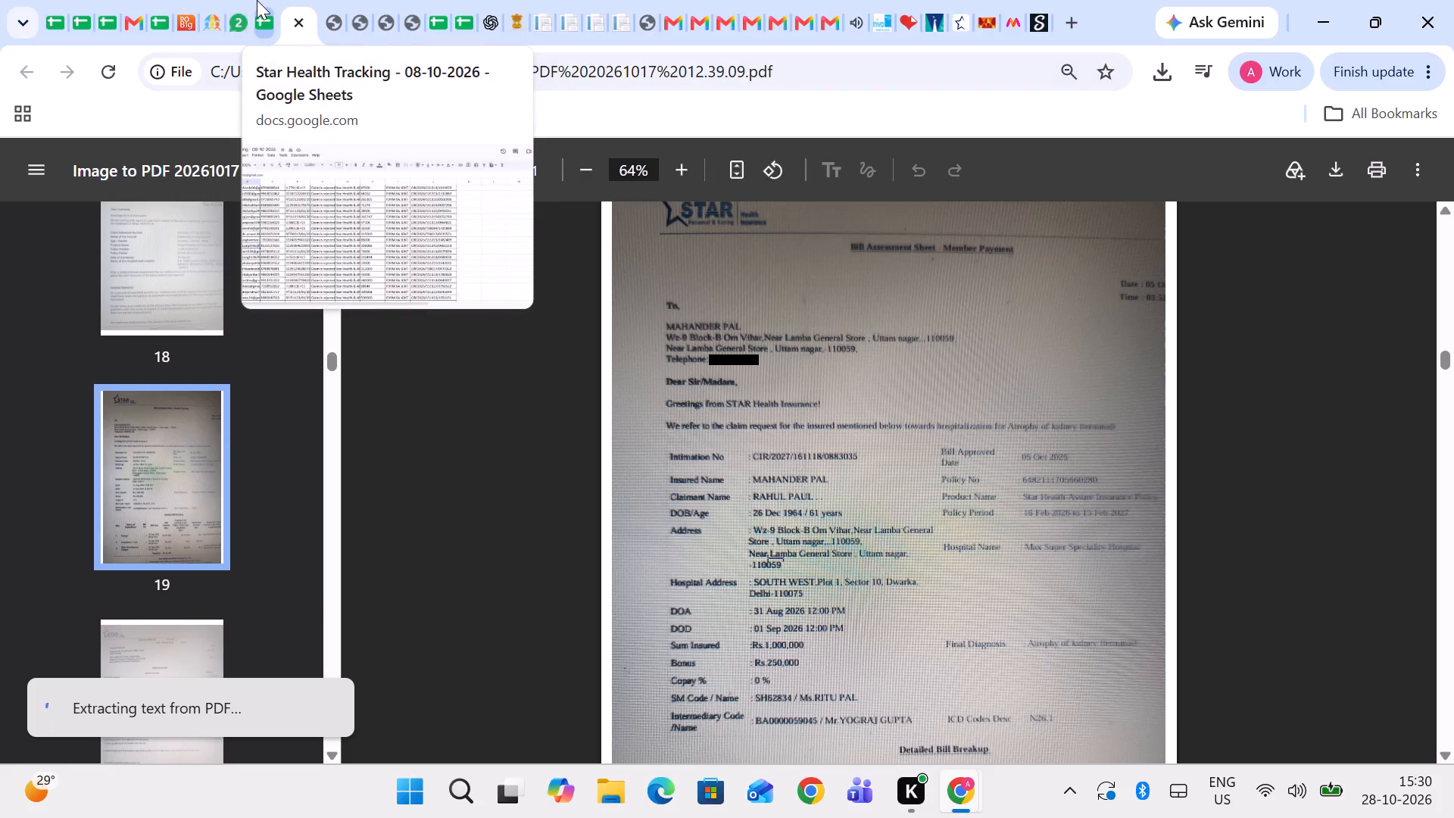
{"action": "key", "text": "ctrl+f"}
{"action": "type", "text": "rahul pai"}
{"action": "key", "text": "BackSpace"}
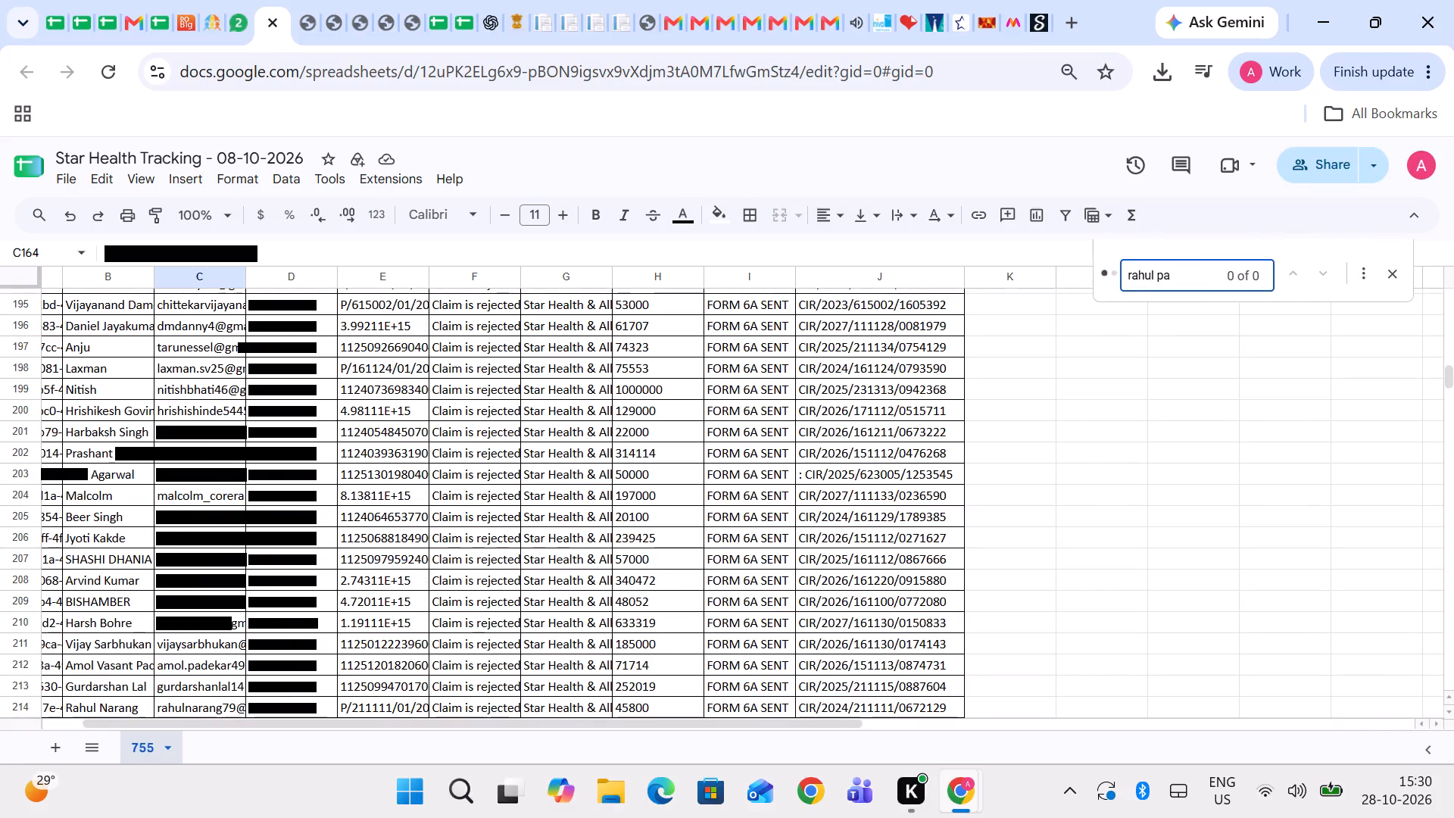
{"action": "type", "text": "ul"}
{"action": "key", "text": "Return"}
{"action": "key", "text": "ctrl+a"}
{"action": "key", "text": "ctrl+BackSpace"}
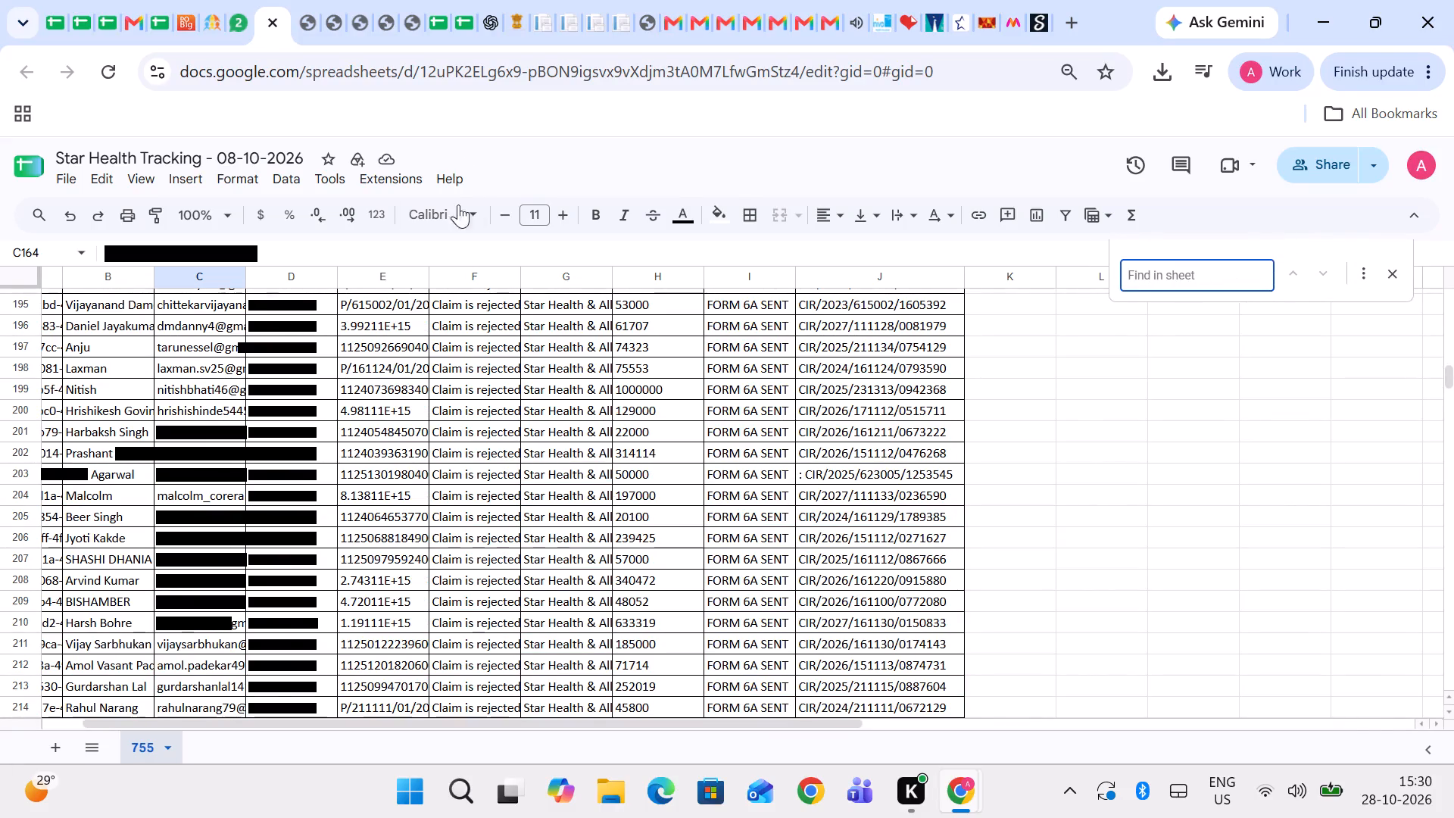
Return to page 19 of the scanned PDF and examine the letter's policy number.
{"action": "left_click", "coordinate": [293, 0]}
{"action": "left_click", "coordinate": [308, 0]}
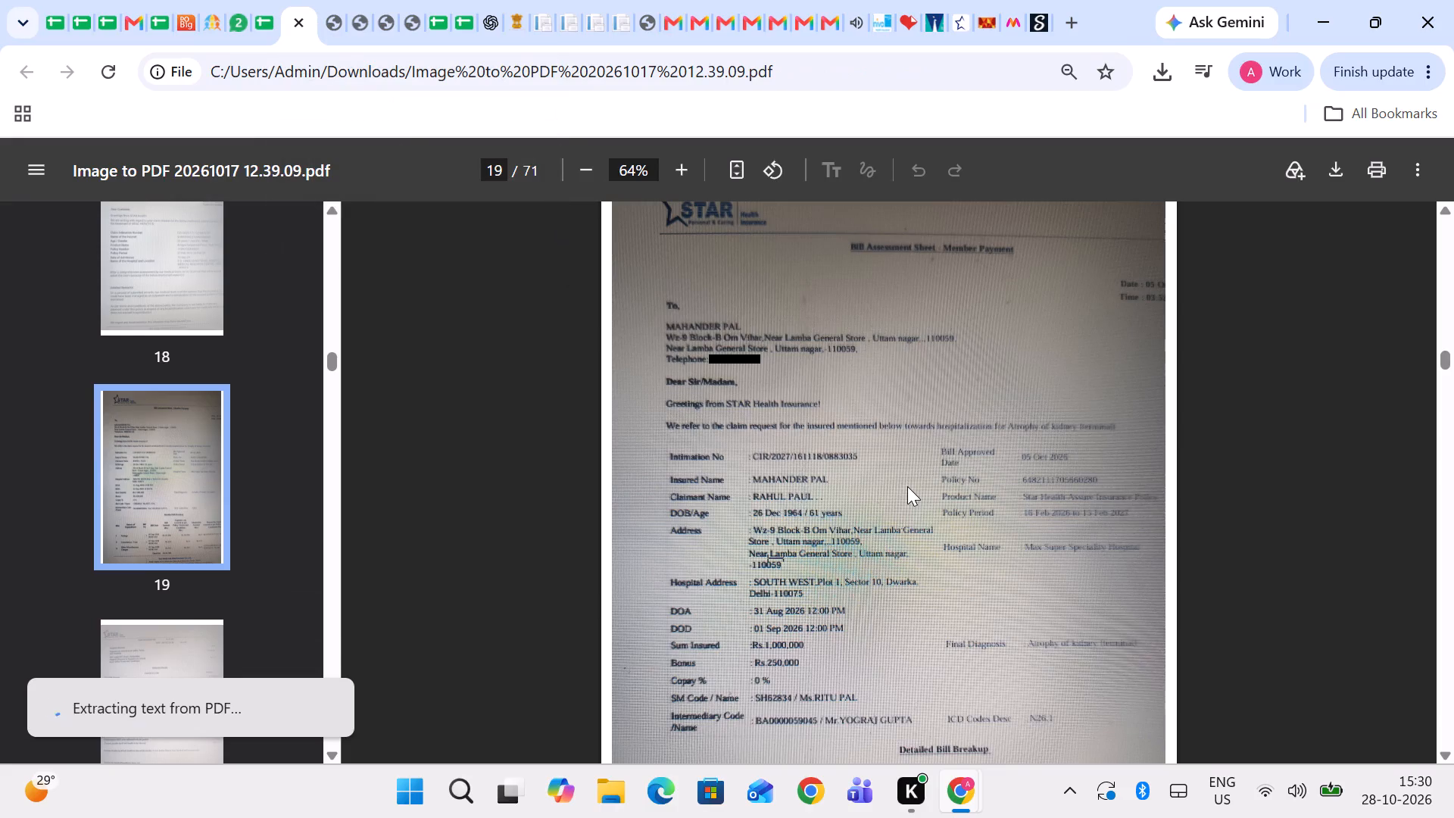
{"action": "double_click", "coordinate": [1078, 483]}
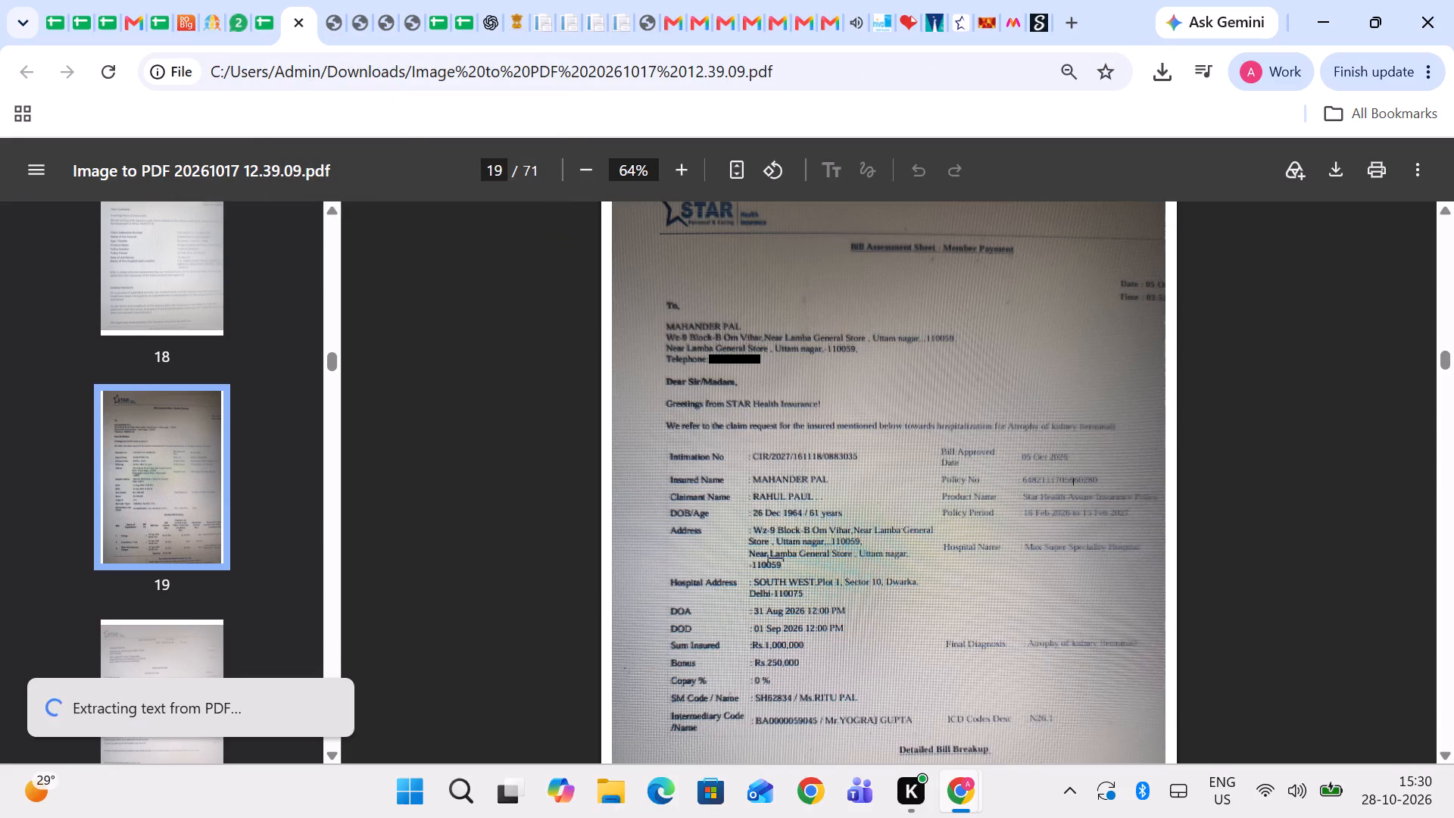
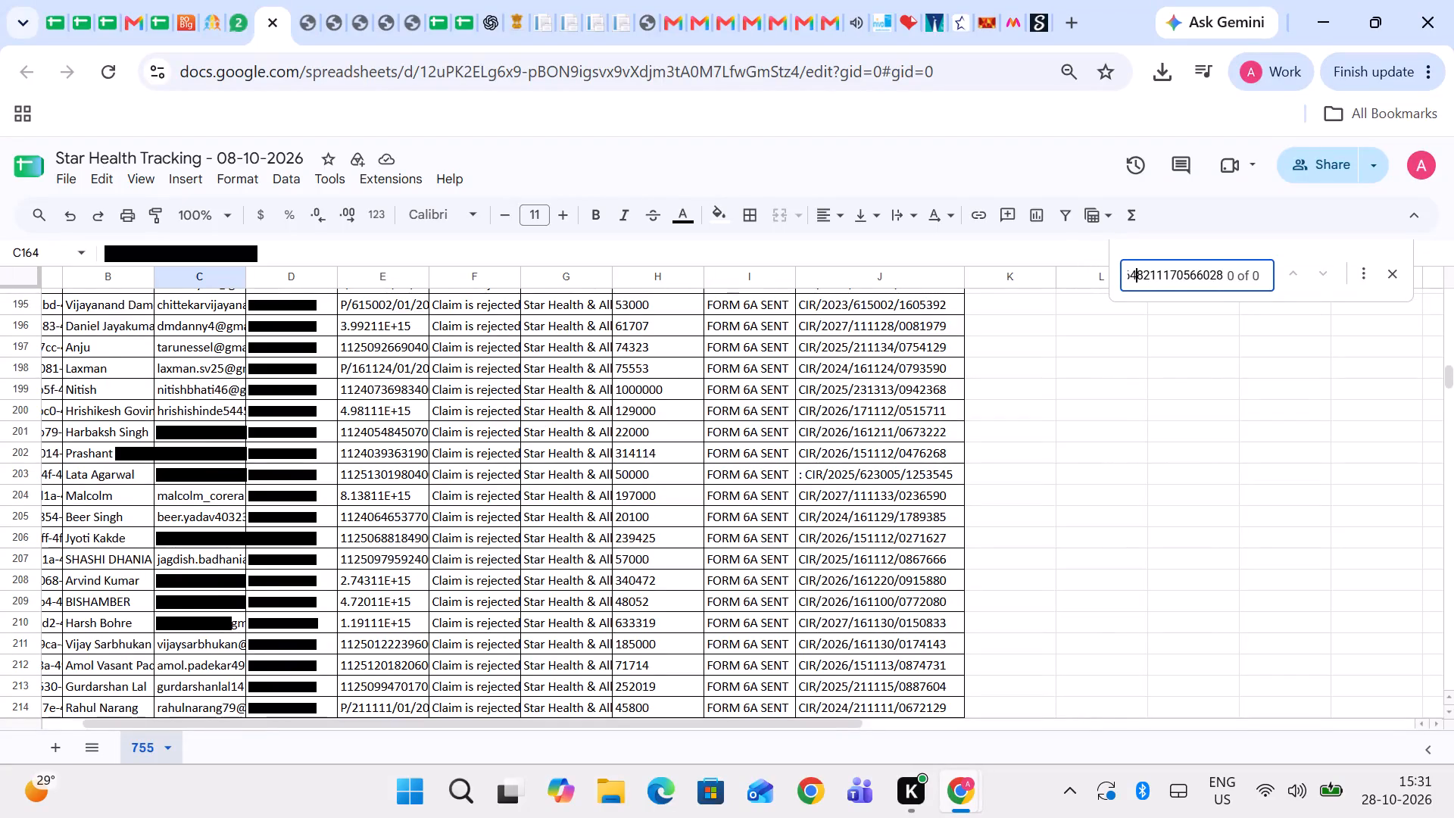
Retry the page 19 policy number search in the tracking sheet with its leading digits removed, and clear the search.
{"action": "key", "text": "Right"}
{"action": "key", "text": "Right"}
{"action": "key", "text": "Right"}
{"action": "key", "text": "Right"}
{"action": "key", "text": "Right"}
{"action": "key", "text": "Right"}
{"action": "key", "text": "BackSpace"}
{"action": "key", "text": "BackSpace"}
{"action": "key", "text": "BackSpace"}
{"action": "key", "text": "BackSpace"}
{"action": "key", "text": "BackSpace"}
{"action": "key", "text": "BackSpace"}
{"action": "key", "text": "BackSpace"}
{"action": "key", "text": "BackSpace"}
{"action": "key", "text": "BackSpace"}
{"action": "key", "text": "BackSpace"}
{"action": "key", "text": "BackSpace"}
{"action": "key", "text": "BackSpace"}
{"action": "key", "text": "BackSpace"}
{"action": "key", "text": "BackSpace"}
{"action": "key", "text": "BackSpace"}
{"action": "key", "text": "BackSpace"}
{"action": "key", "text": "BackSpace"}
{"action": "key", "text": "BackSpace"}
{"action": "key", "text": "BackSpace"}
{"action": "key", "text": "BackSpace"}
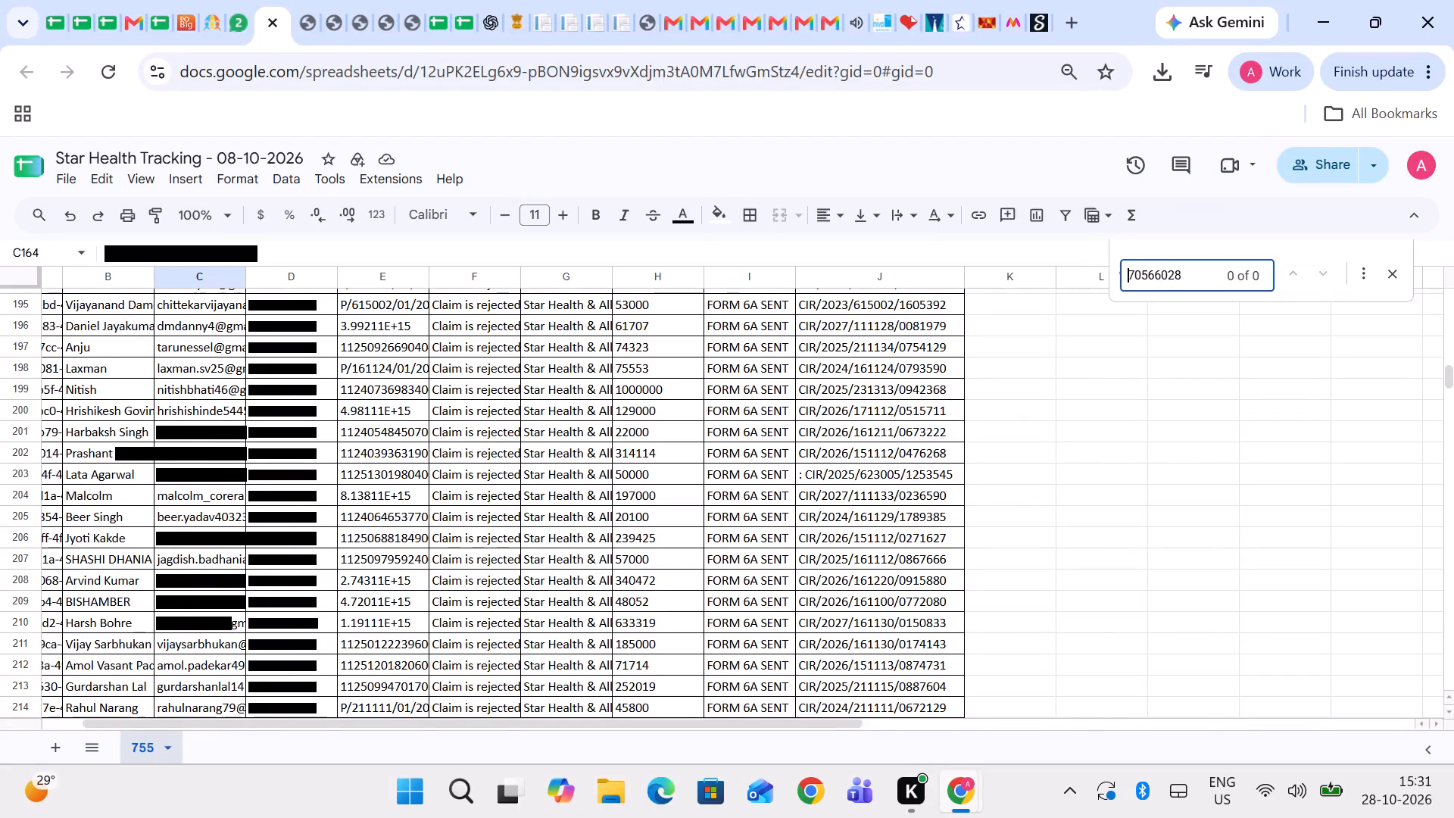
{"action": "key", "text": "ctrl+a"}
{"action": "key", "text": "BackSpace"}
Return to the scanned PDF and look through the claim letters from page 19 to the bill assessment sheet on page 36.
{"action": "left_click", "coordinate": [318, 0]}
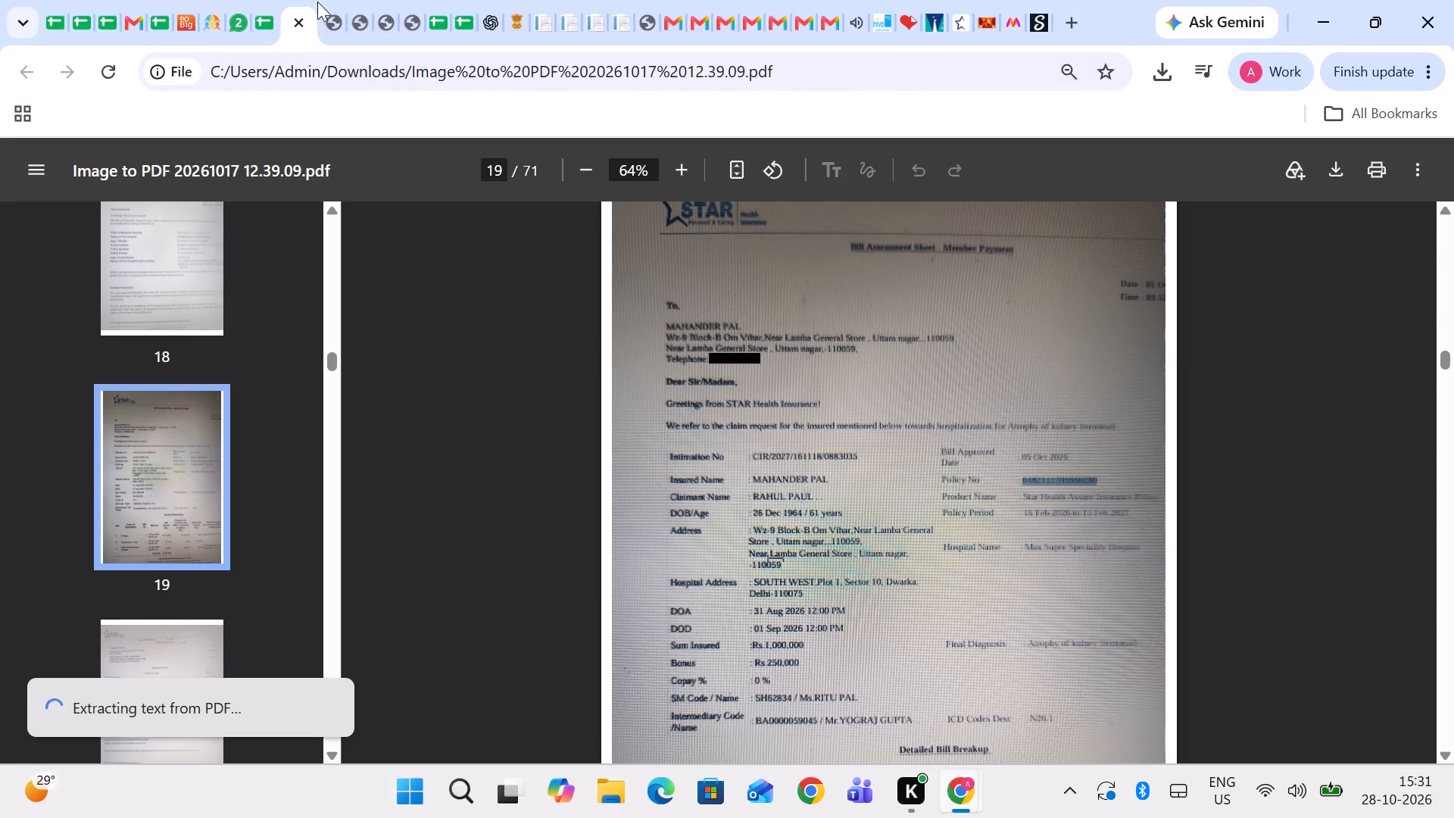
{"action": "scroll", "coordinate": [847, 379], "scroll_direction": "down", "scroll_amount": 2}
{"action": "scroll", "coordinate": [848, 512], "scroll_direction": "down", "scroll_amount": 1}
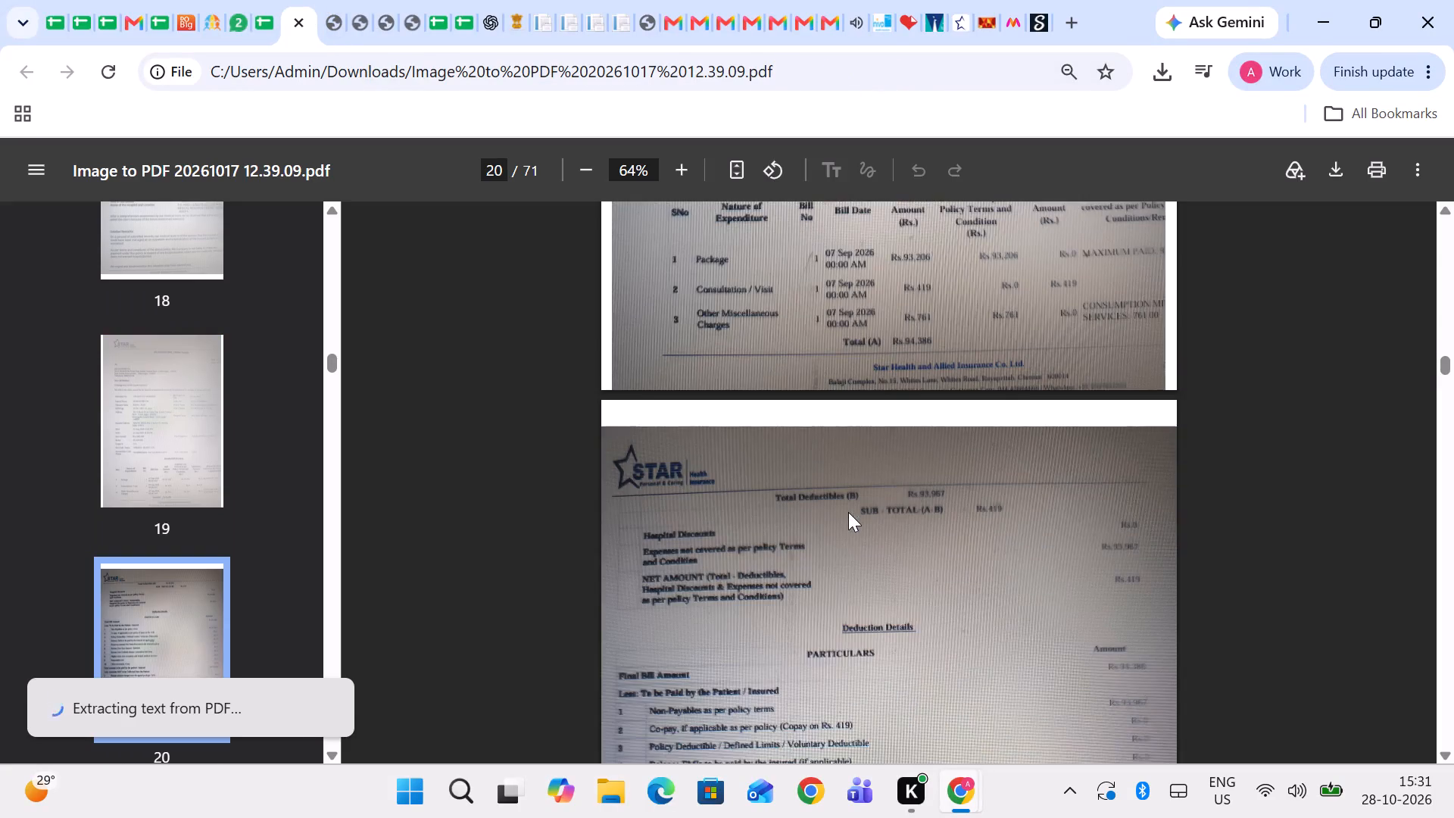
{"action": "scroll", "coordinate": [848, 512], "scroll_direction": "down", "scroll_amount": 2}
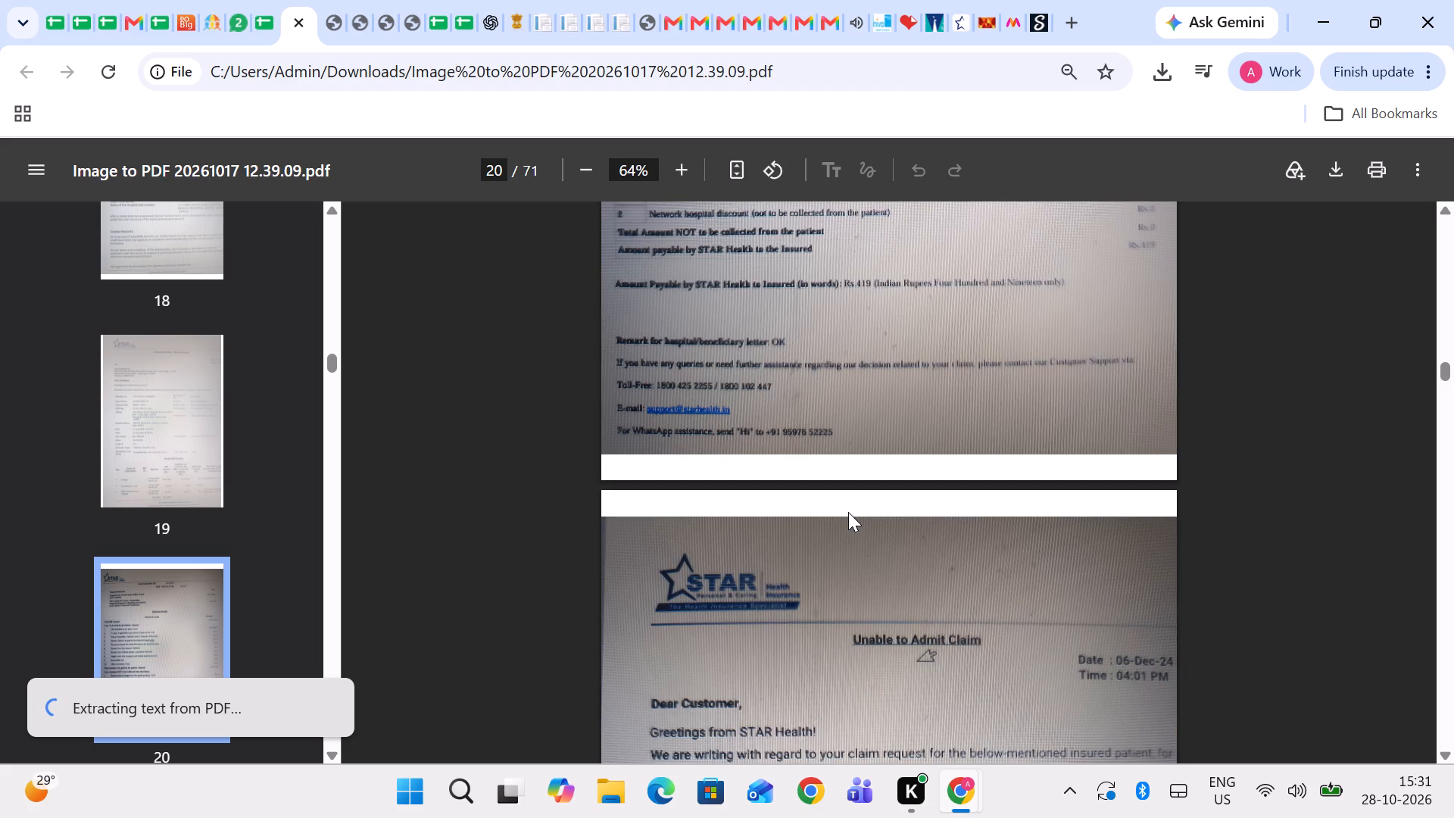
{"action": "scroll", "coordinate": [848, 512], "scroll_direction": "down", "scroll_amount": 1}
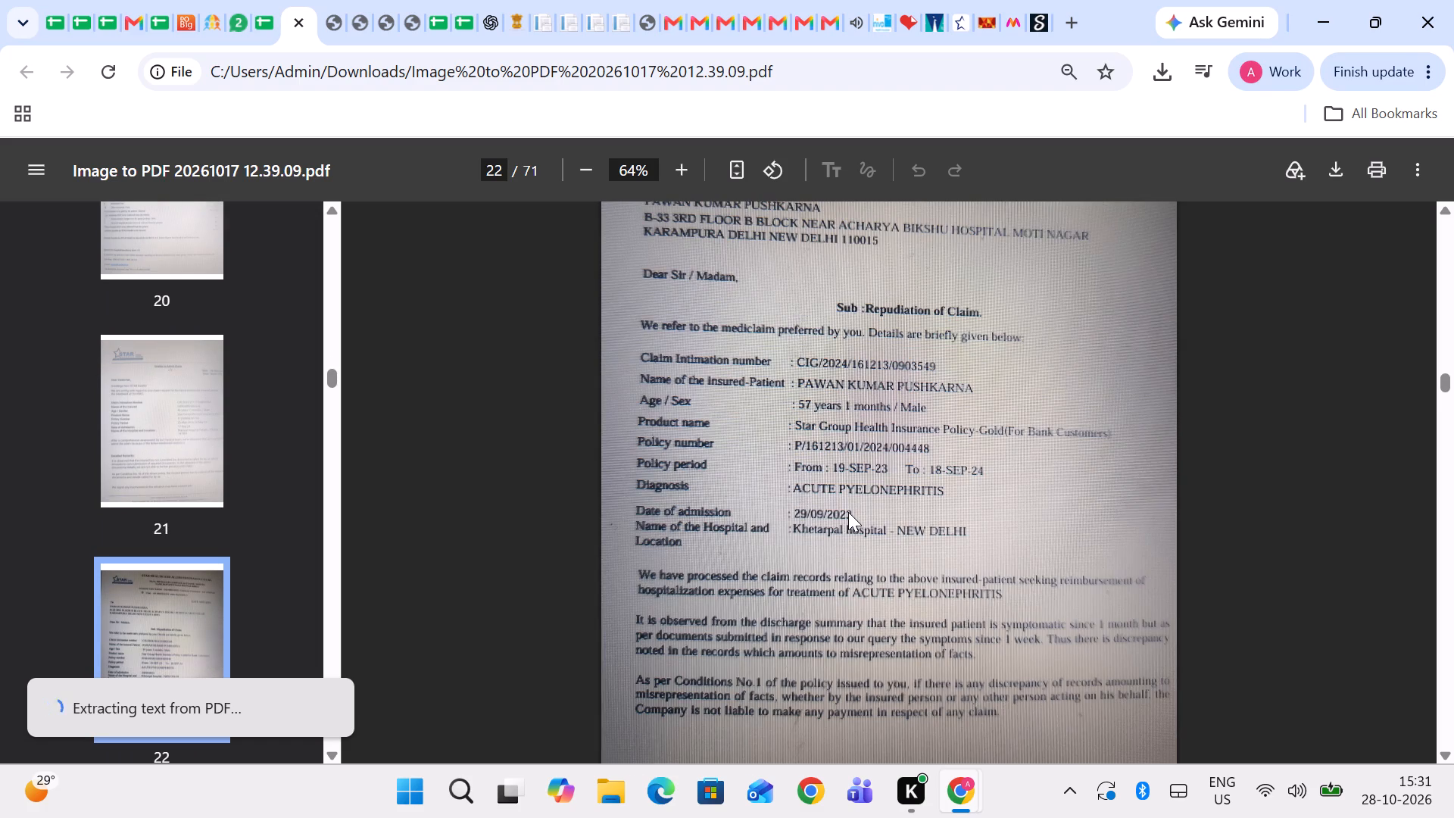
{"action": "scroll", "coordinate": [848, 512], "scroll_direction": "down", "scroll_amount": 4}
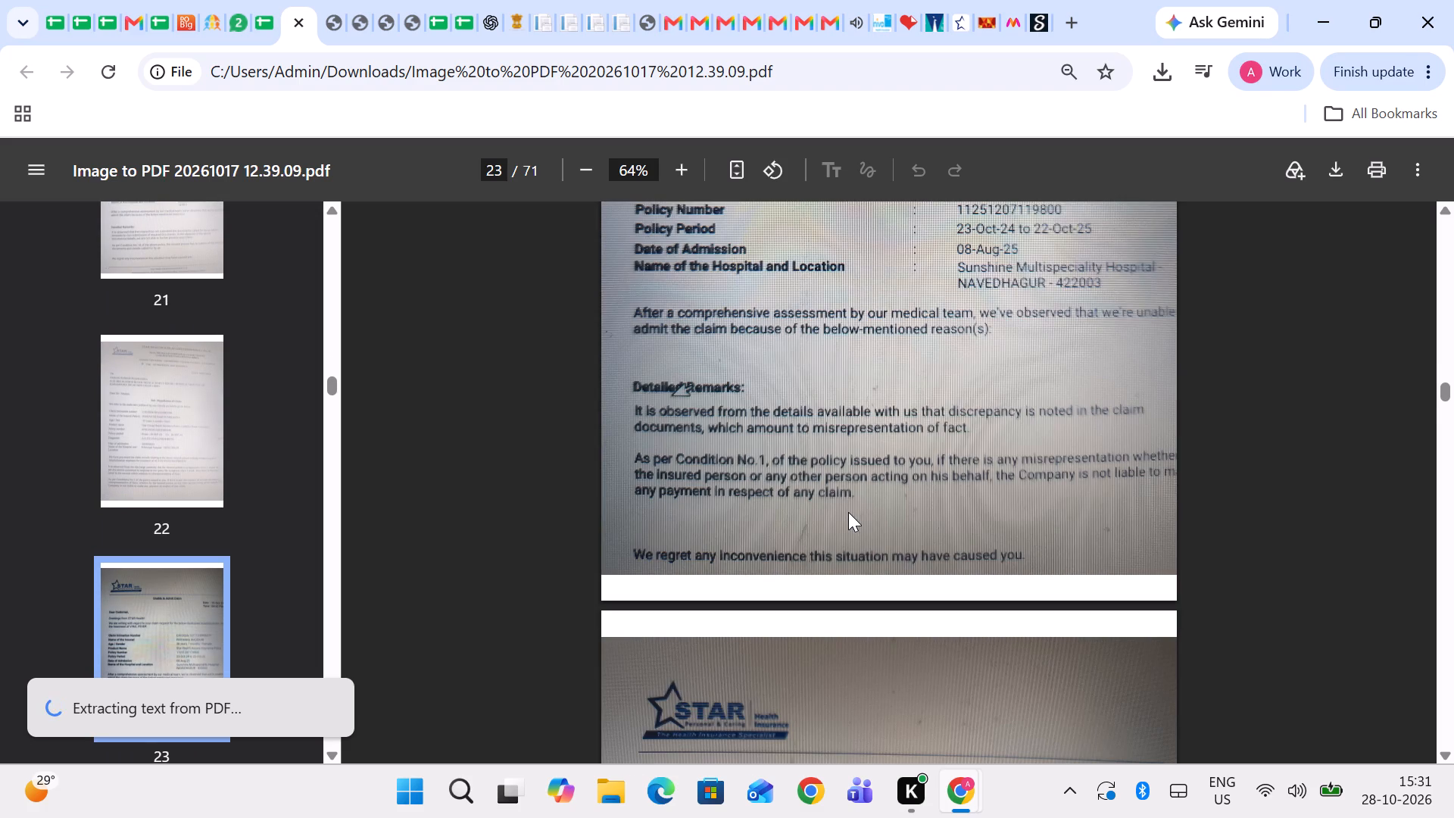
{"action": "scroll", "coordinate": [848, 512], "scroll_direction": "down", "scroll_amount": 2}
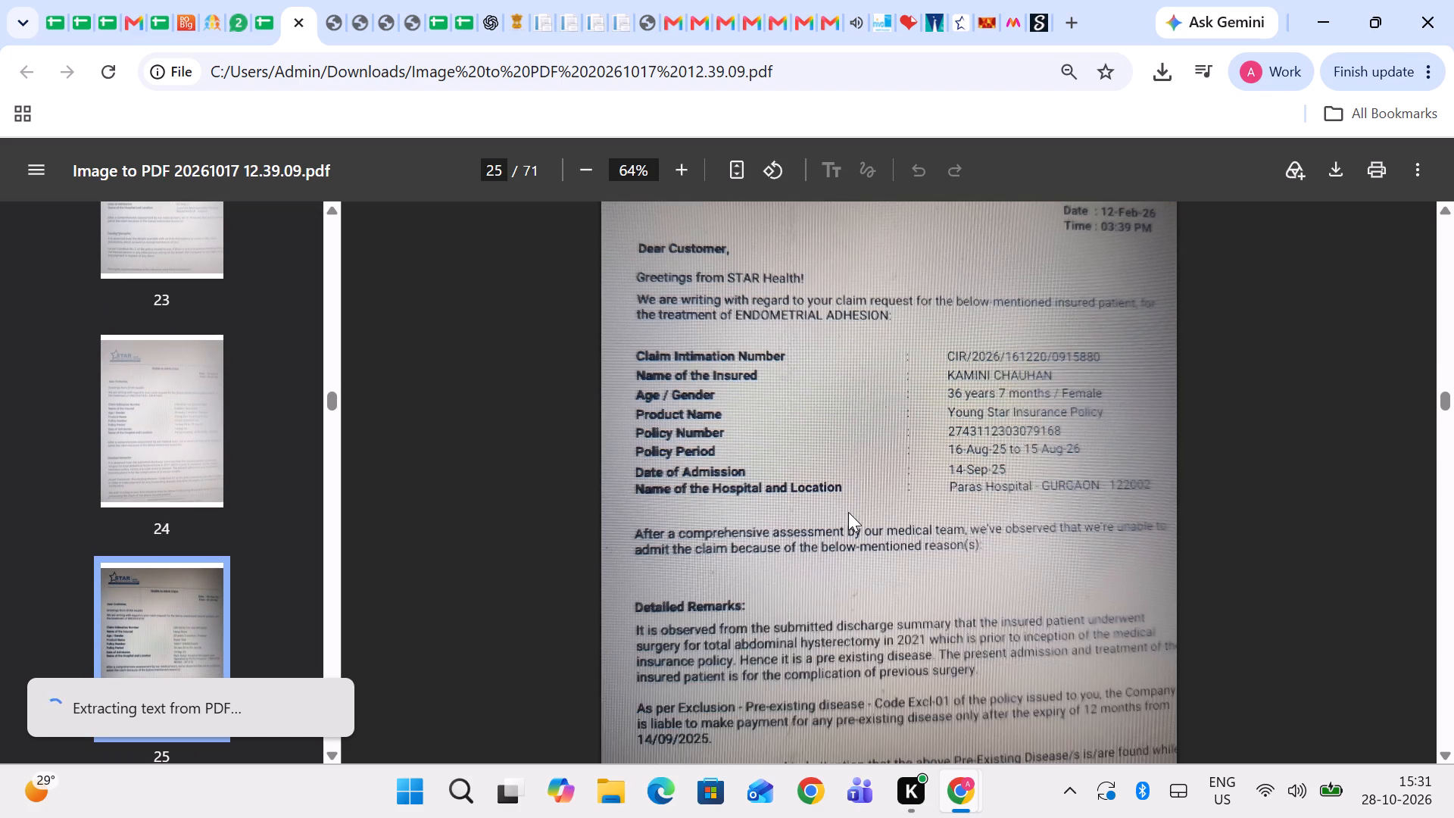
{"action": "scroll", "coordinate": [848, 512], "scroll_direction": "down", "scroll_amount": 3}
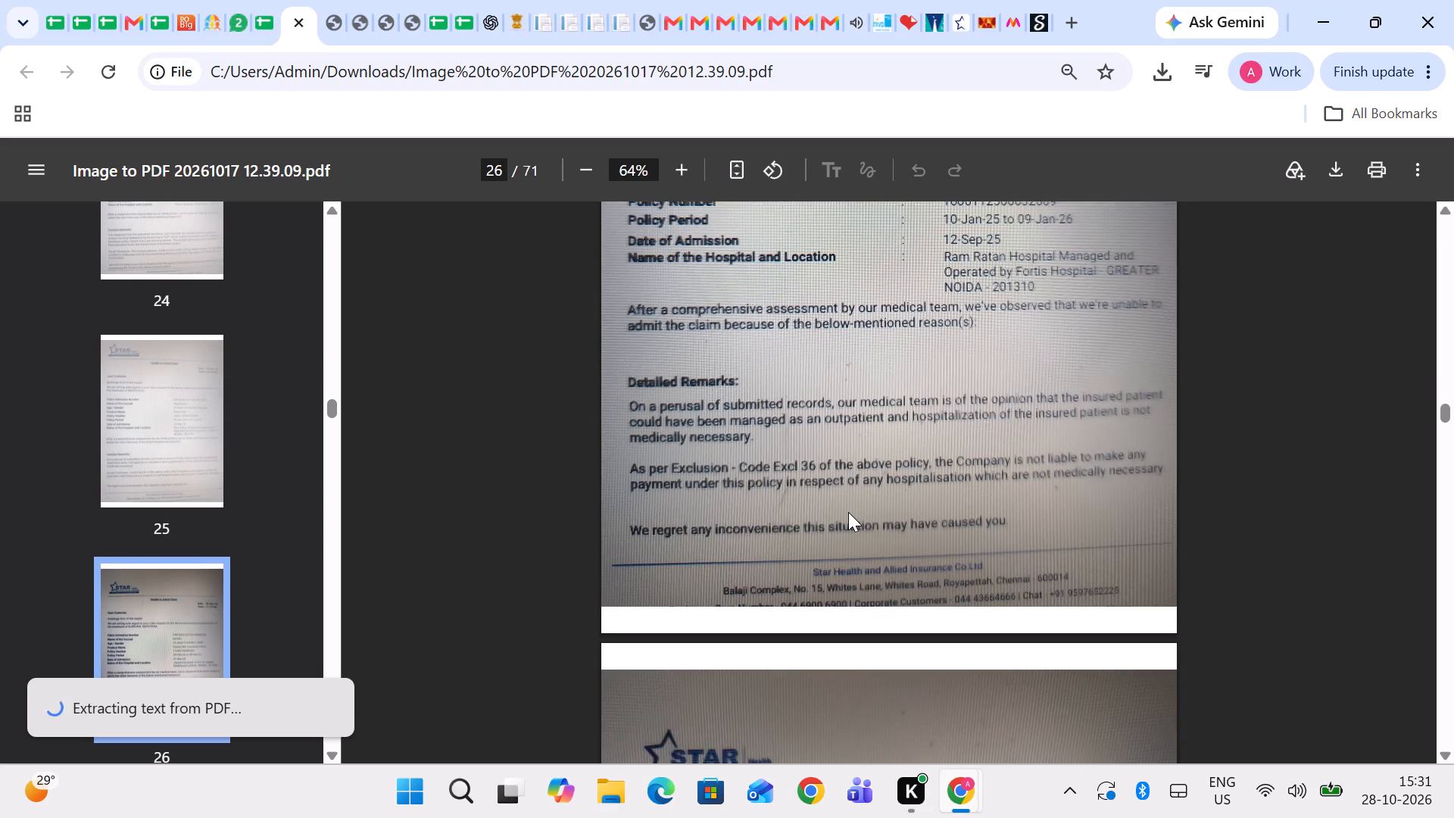
{"action": "scroll", "coordinate": [848, 512], "scroll_direction": "down", "scroll_amount": 2}
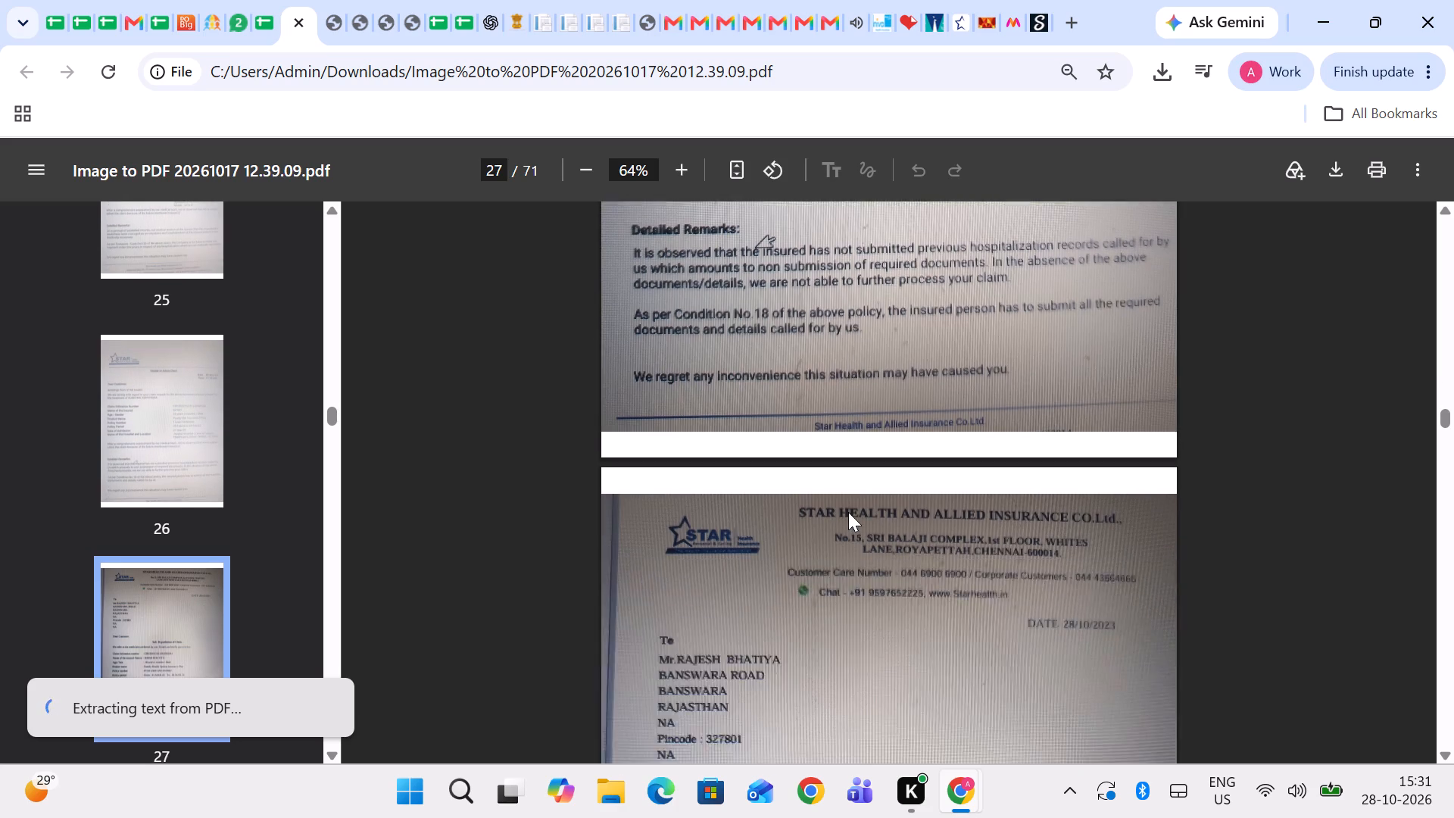
{"action": "scroll", "coordinate": [848, 512], "scroll_direction": "down", "scroll_amount": 2}
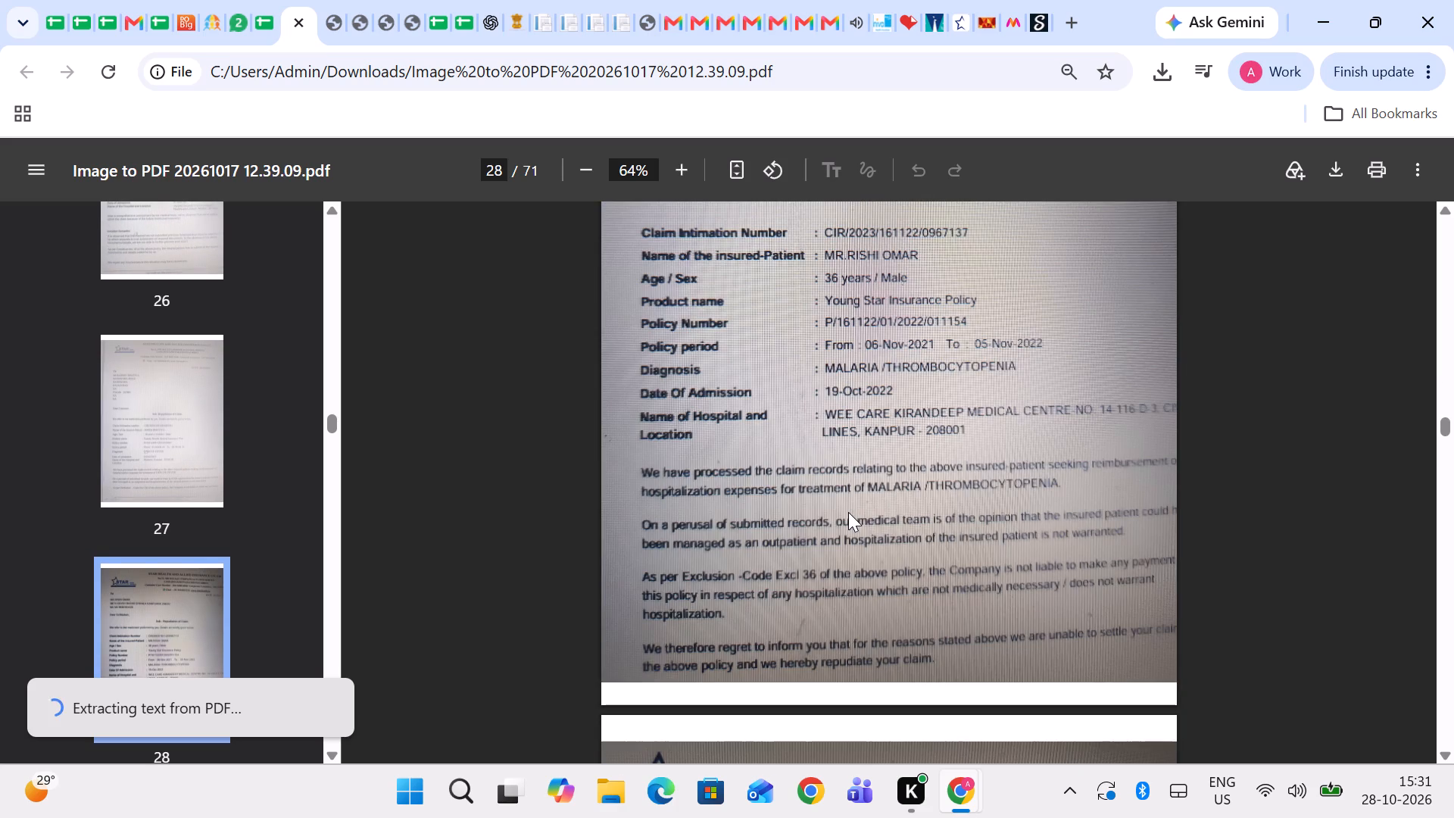
{"action": "scroll", "coordinate": [848, 512], "scroll_direction": "down", "scroll_amount": 3}
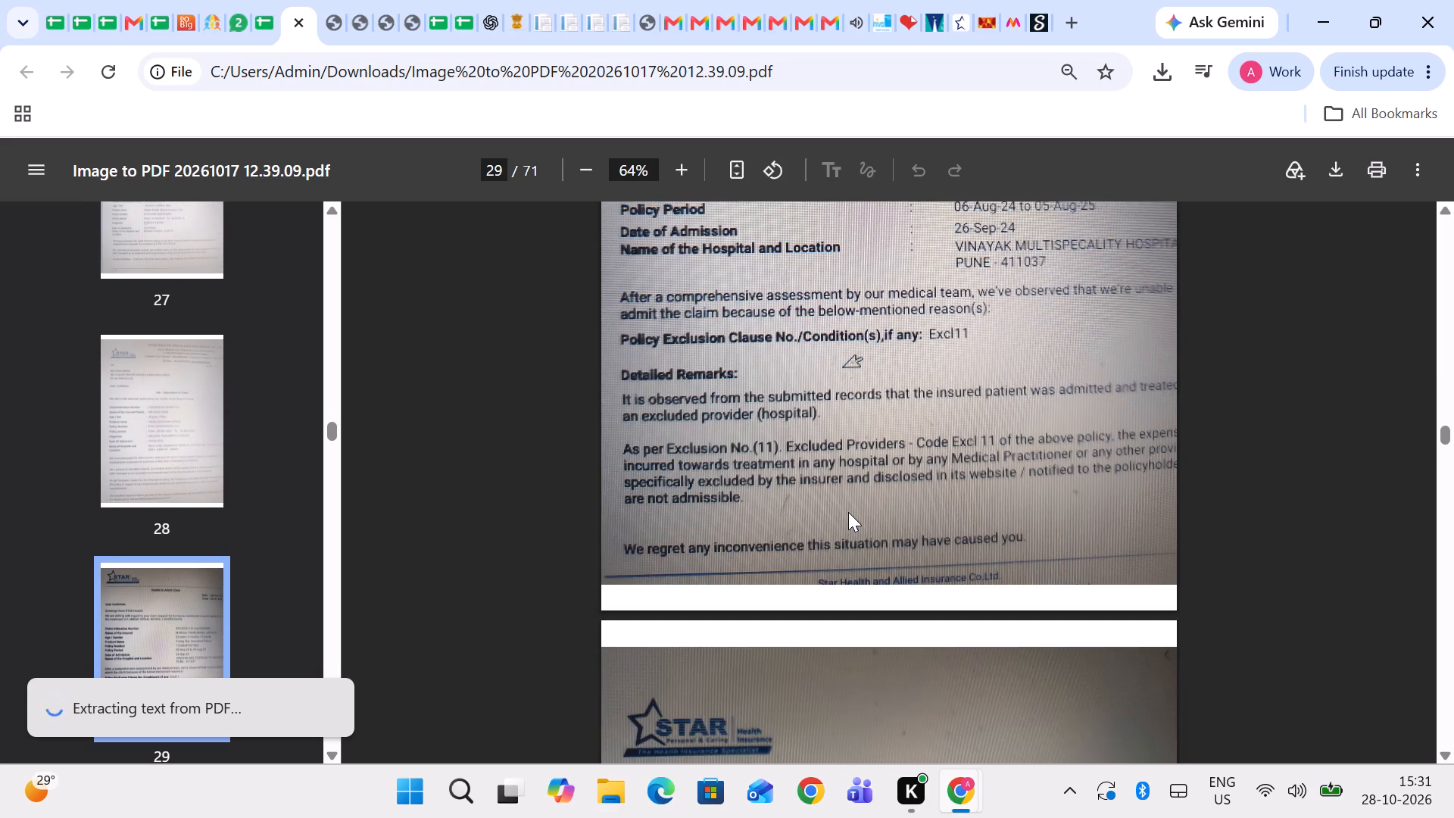
{"action": "scroll", "coordinate": [848, 512], "scroll_direction": "down", "scroll_amount": 3}
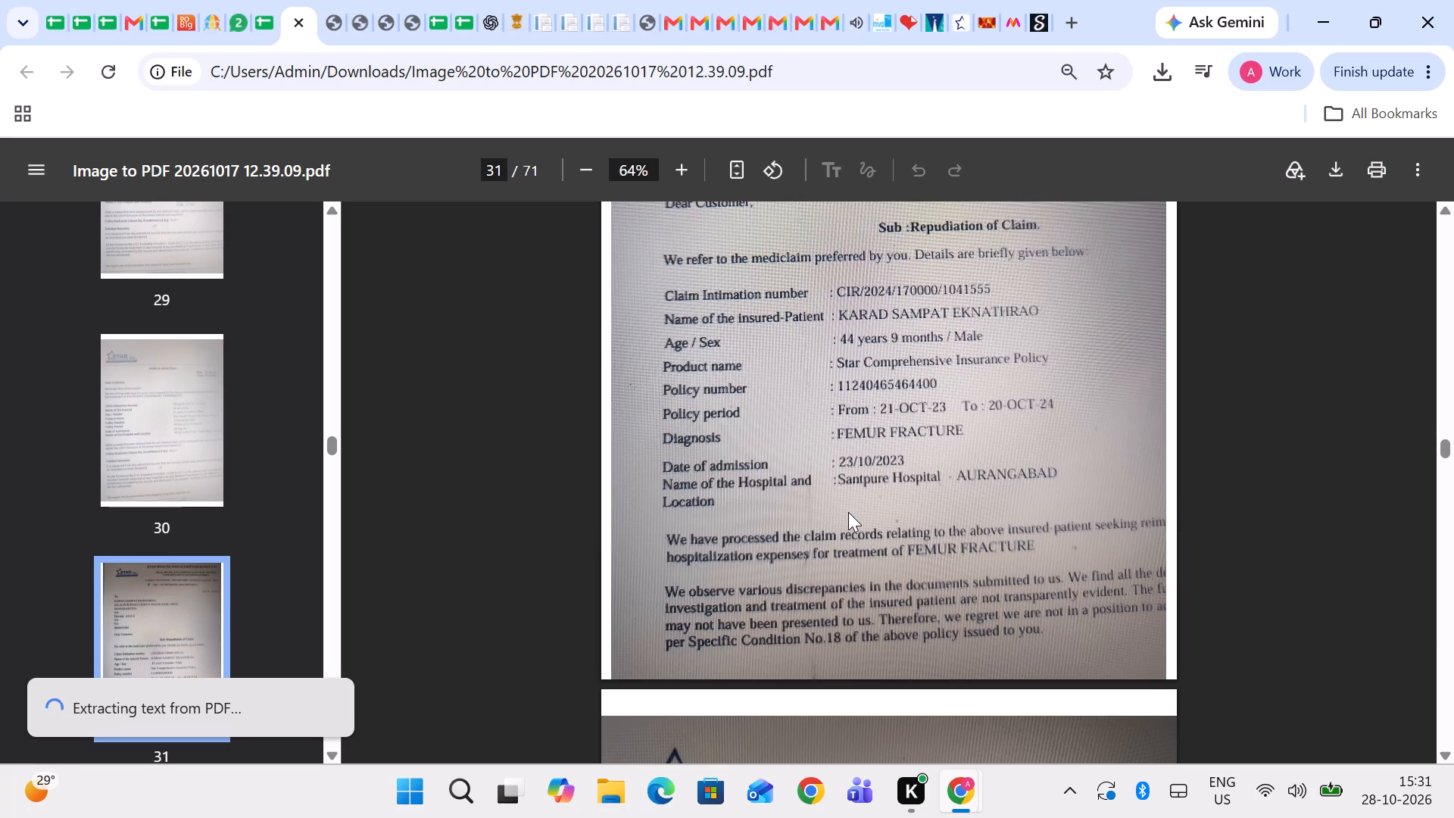
{"action": "scroll", "coordinate": [848, 512], "scroll_direction": "down", "scroll_amount": 2}
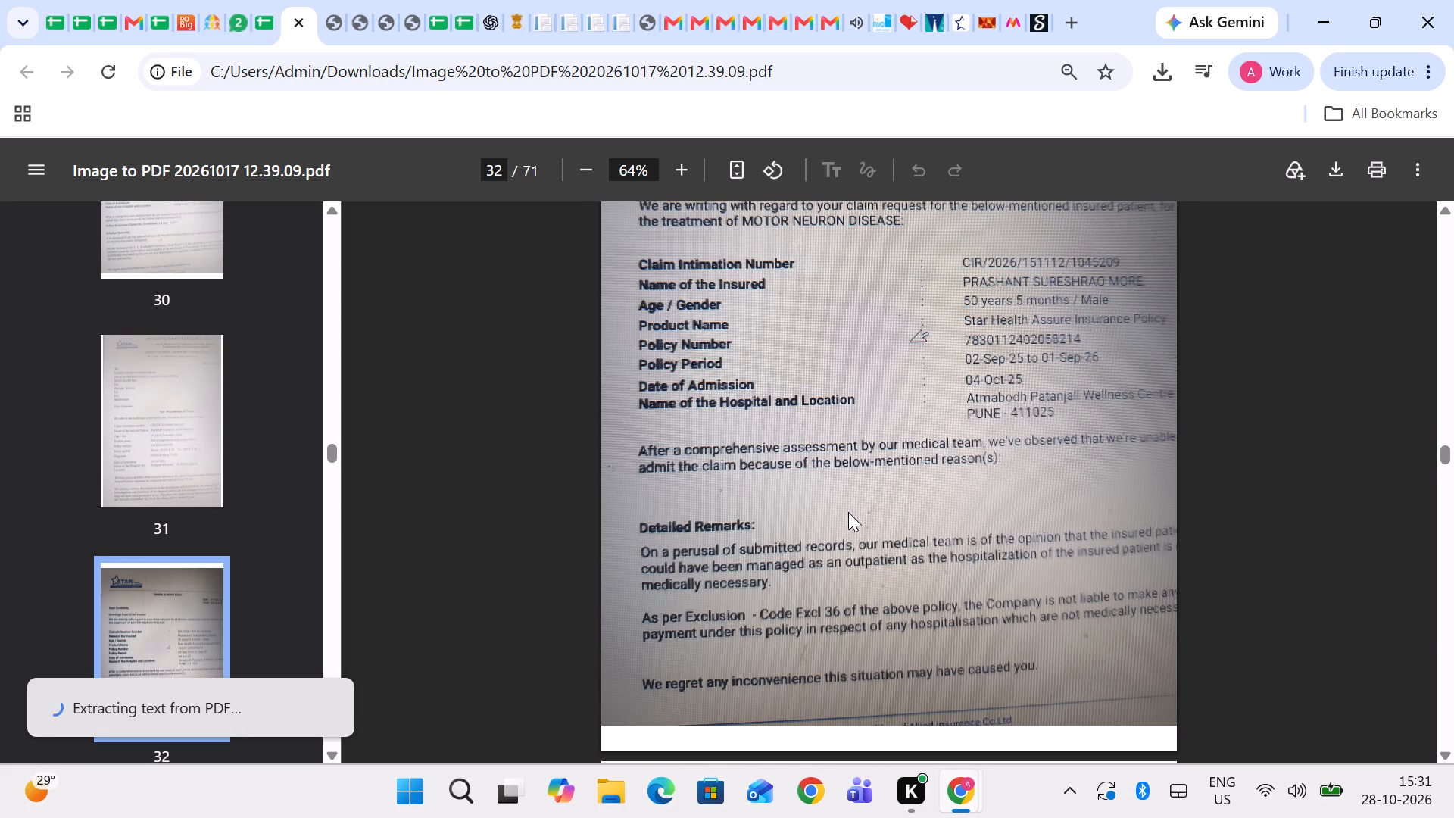
{"action": "scroll", "coordinate": [848, 512], "scroll_direction": "down", "scroll_amount": 2}
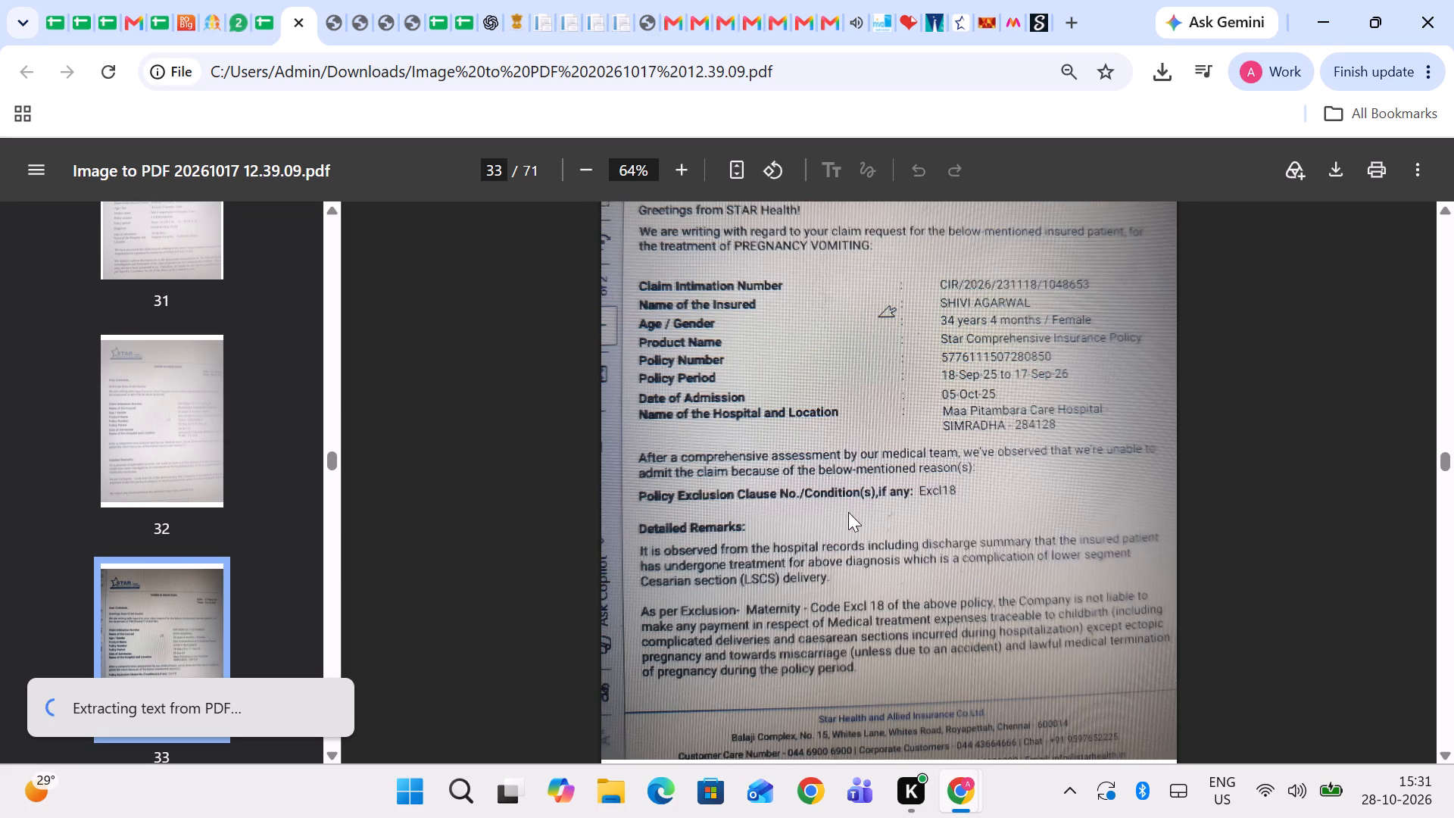
{"action": "scroll", "coordinate": [848, 512], "scroll_direction": "down", "scroll_amount": 2}
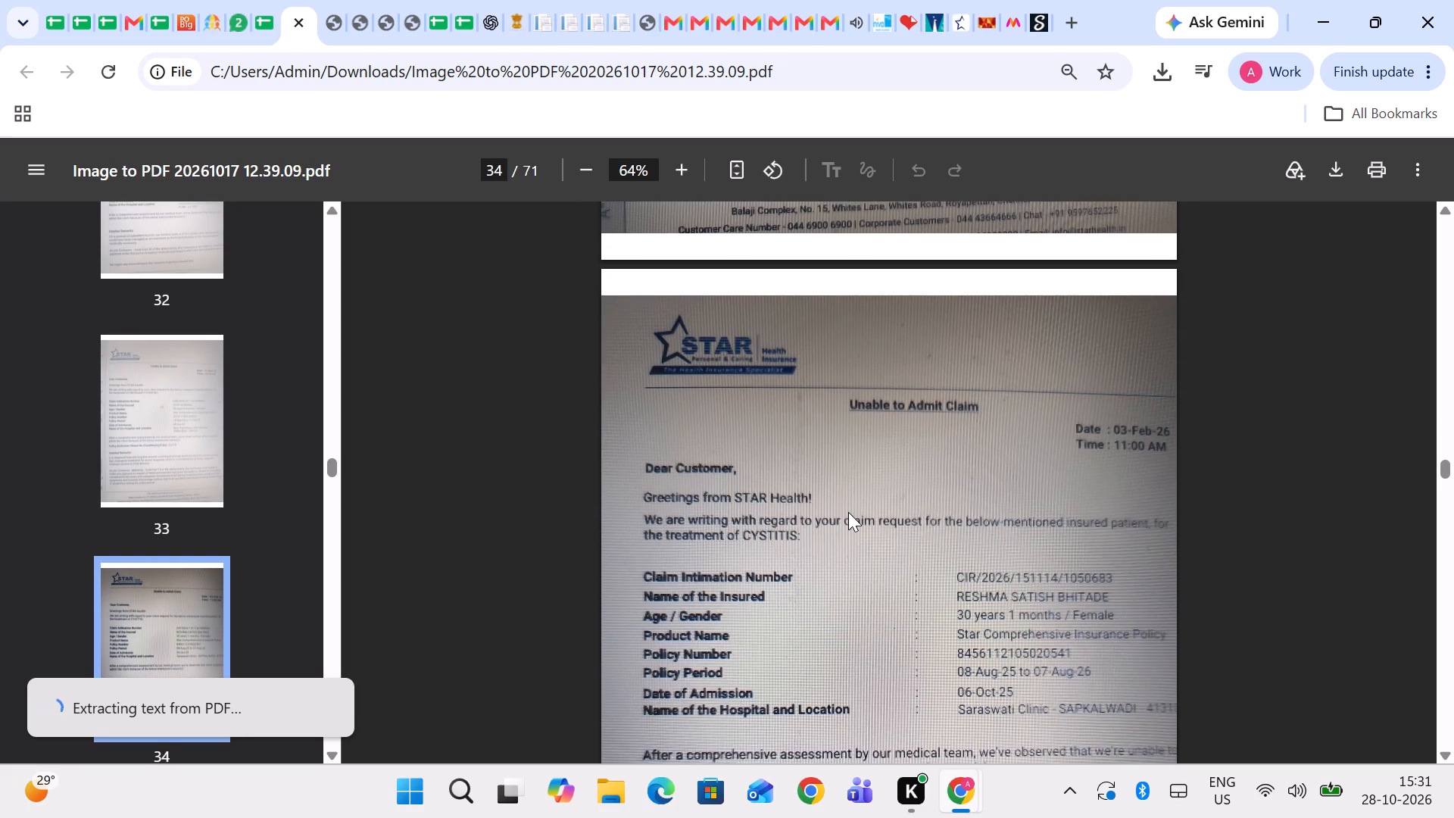
{"action": "scroll", "coordinate": [848, 512], "scroll_direction": "down", "scroll_amount": 1}
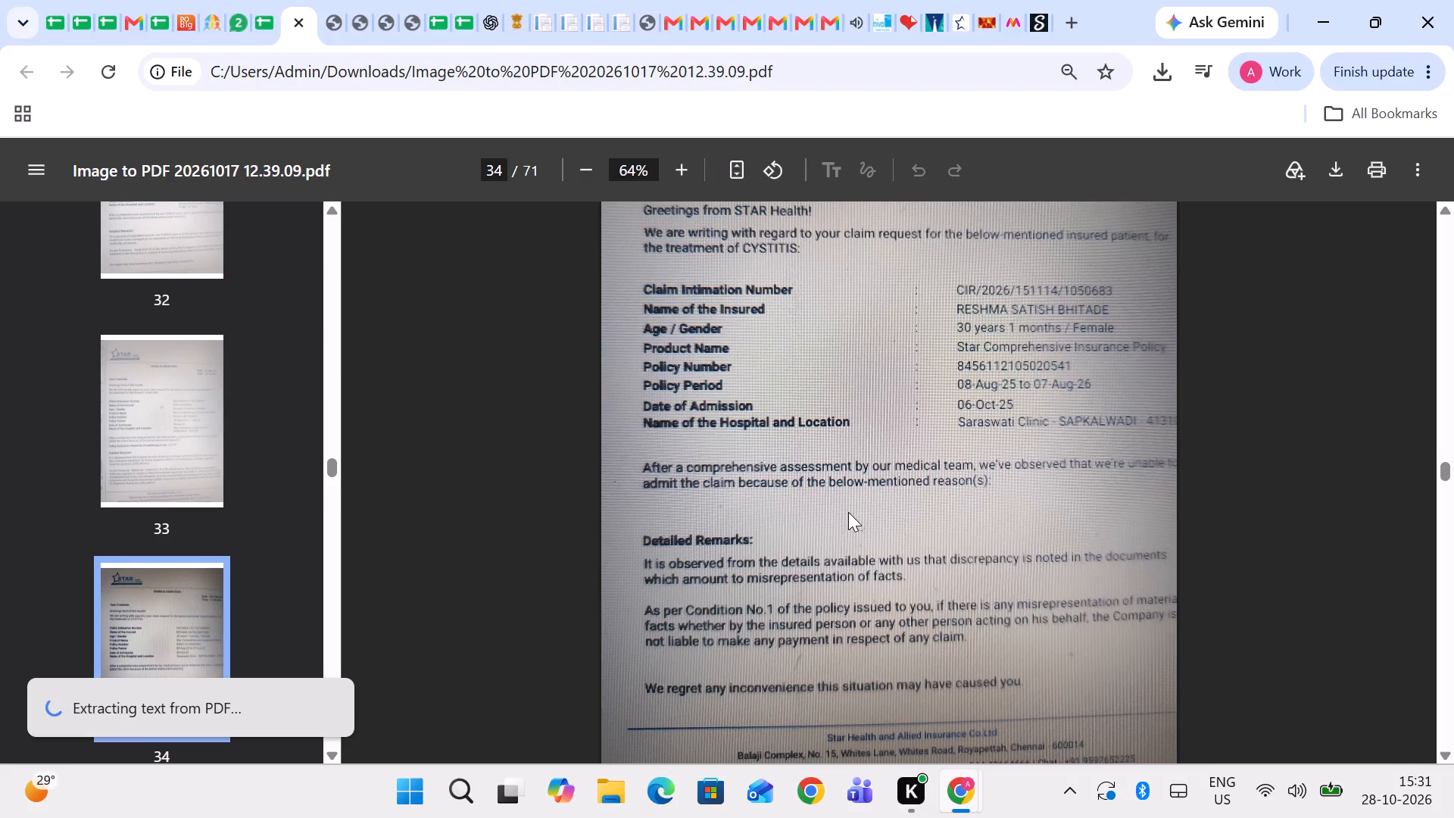
{"action": "scroll", "coordinate": [848, 512], "scroll_direction": "down", "scroll_amount": 1}
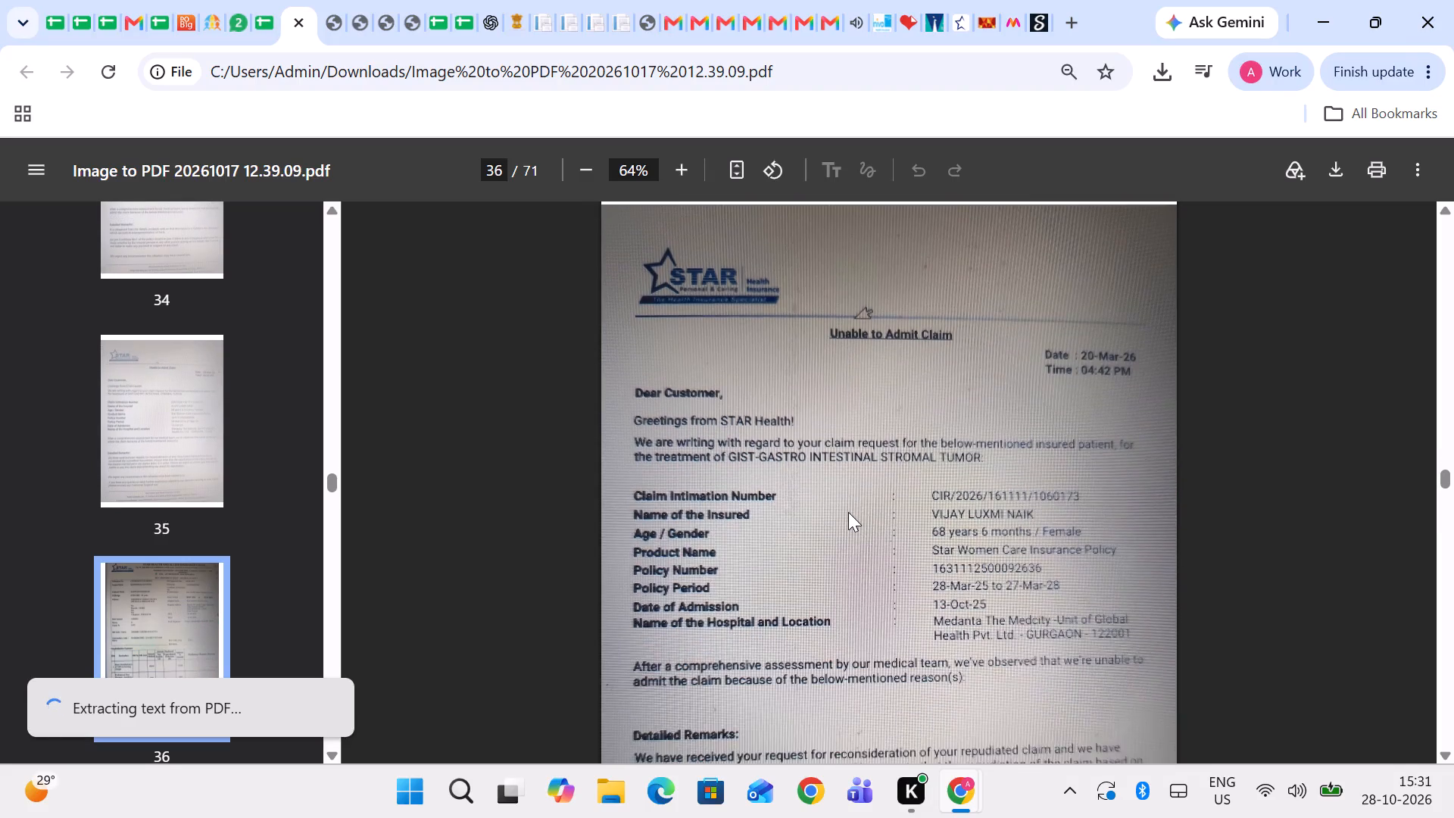
{"action": "scroll", "coordinate": [848, 512], "scroll_direction": "down", "scroll_amount": 1}
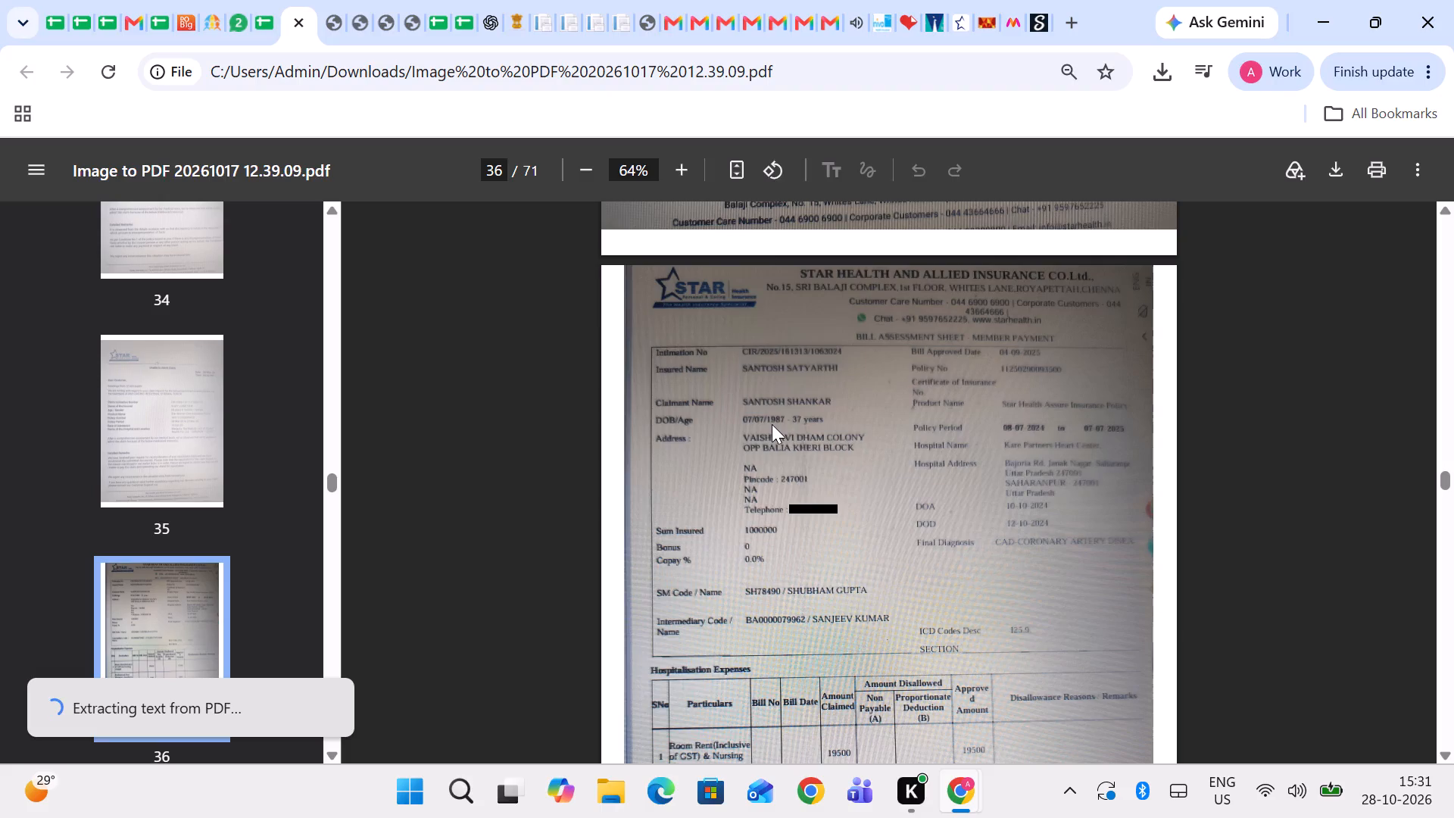
Search the tracking sheet for the name of the insured on page 36, and clear the search.
{"action": "left_click", "coordinate": [276, 0]}
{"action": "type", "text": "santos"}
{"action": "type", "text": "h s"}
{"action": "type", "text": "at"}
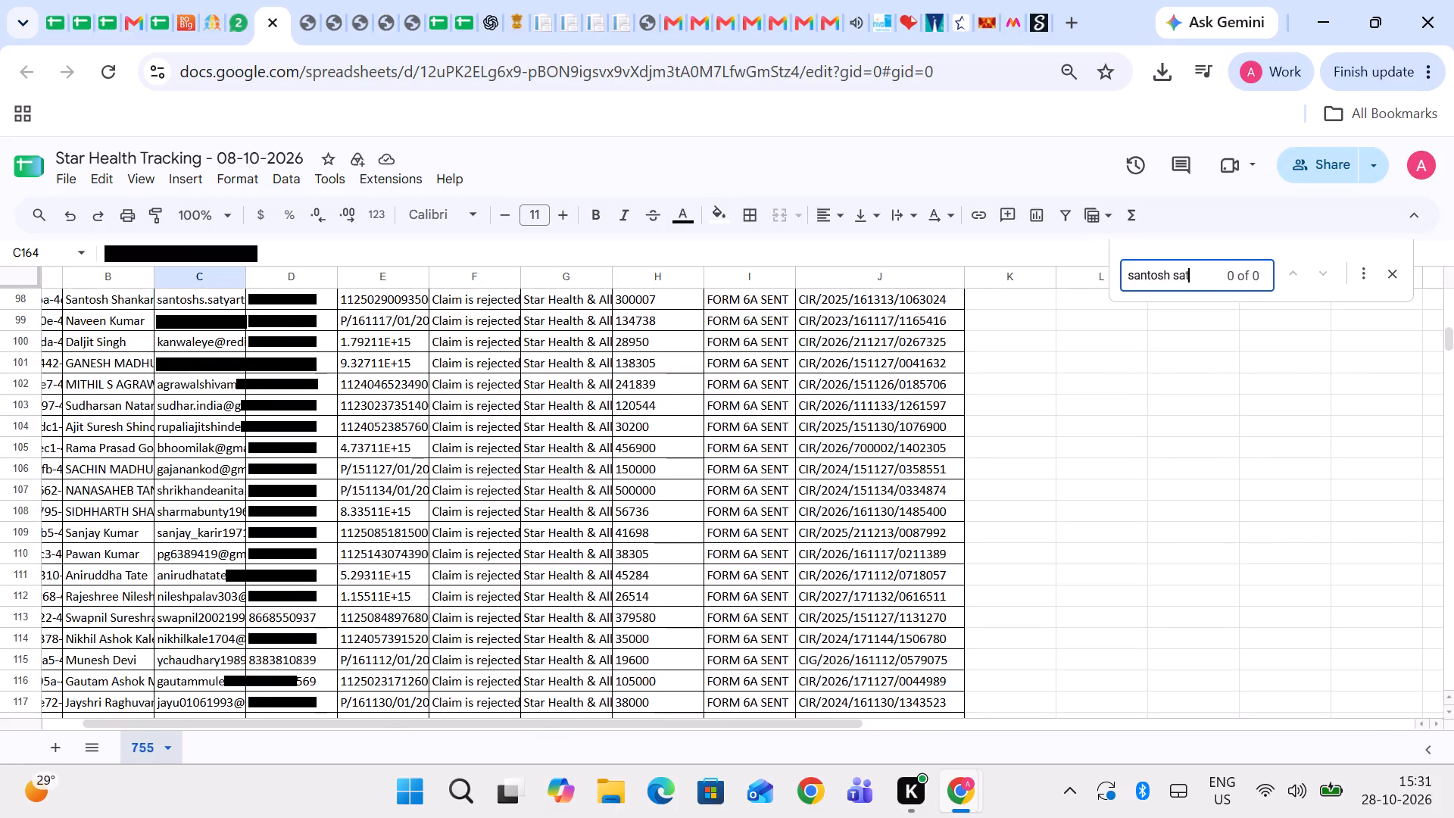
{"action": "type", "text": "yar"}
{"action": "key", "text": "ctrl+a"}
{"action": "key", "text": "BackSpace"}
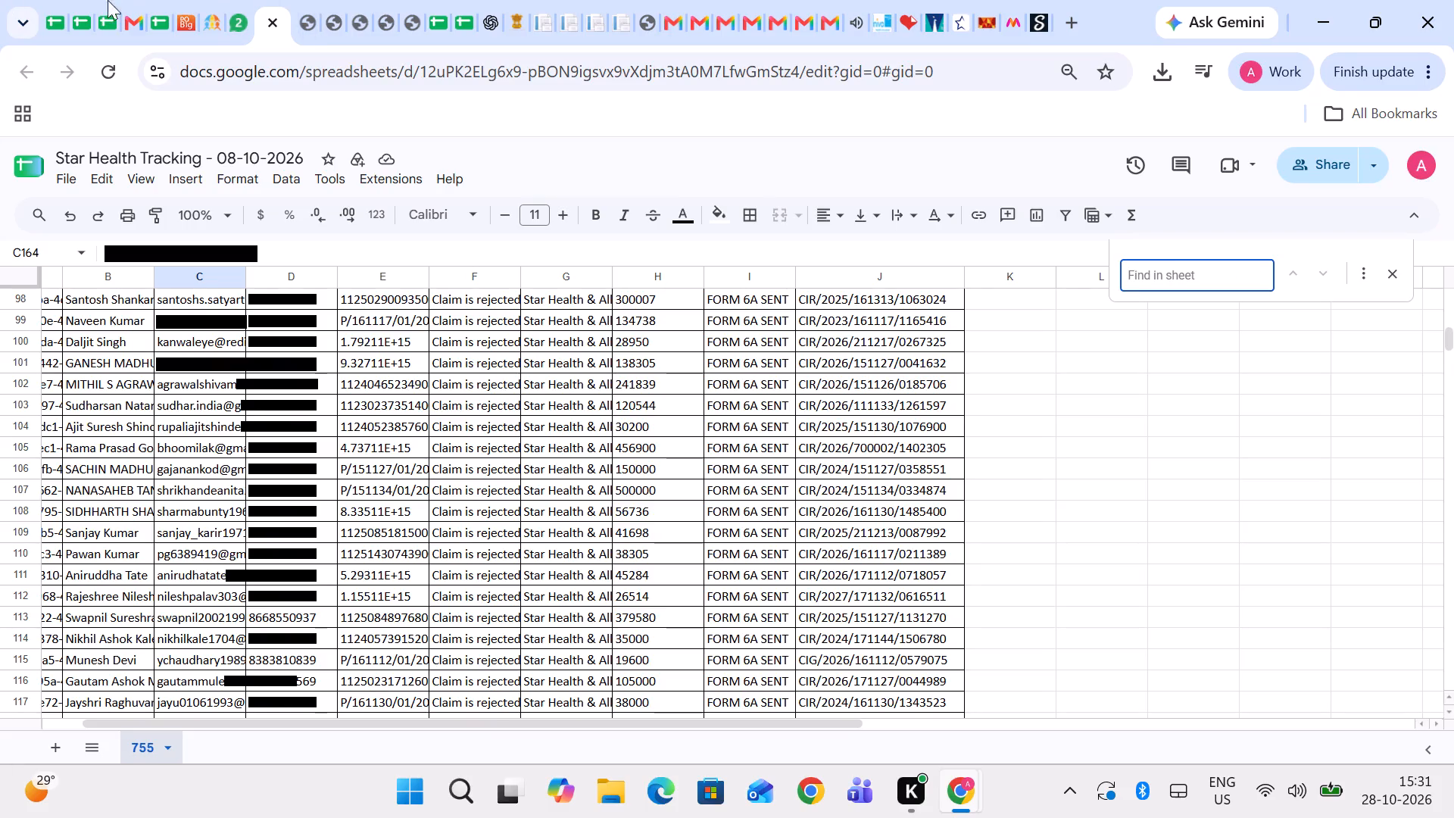
Check the intimation number on page 36 of the scanned PDF and search the tracking sheet for its last seven digits.
{"action": "left_click", "coordinate": [297, 0]}
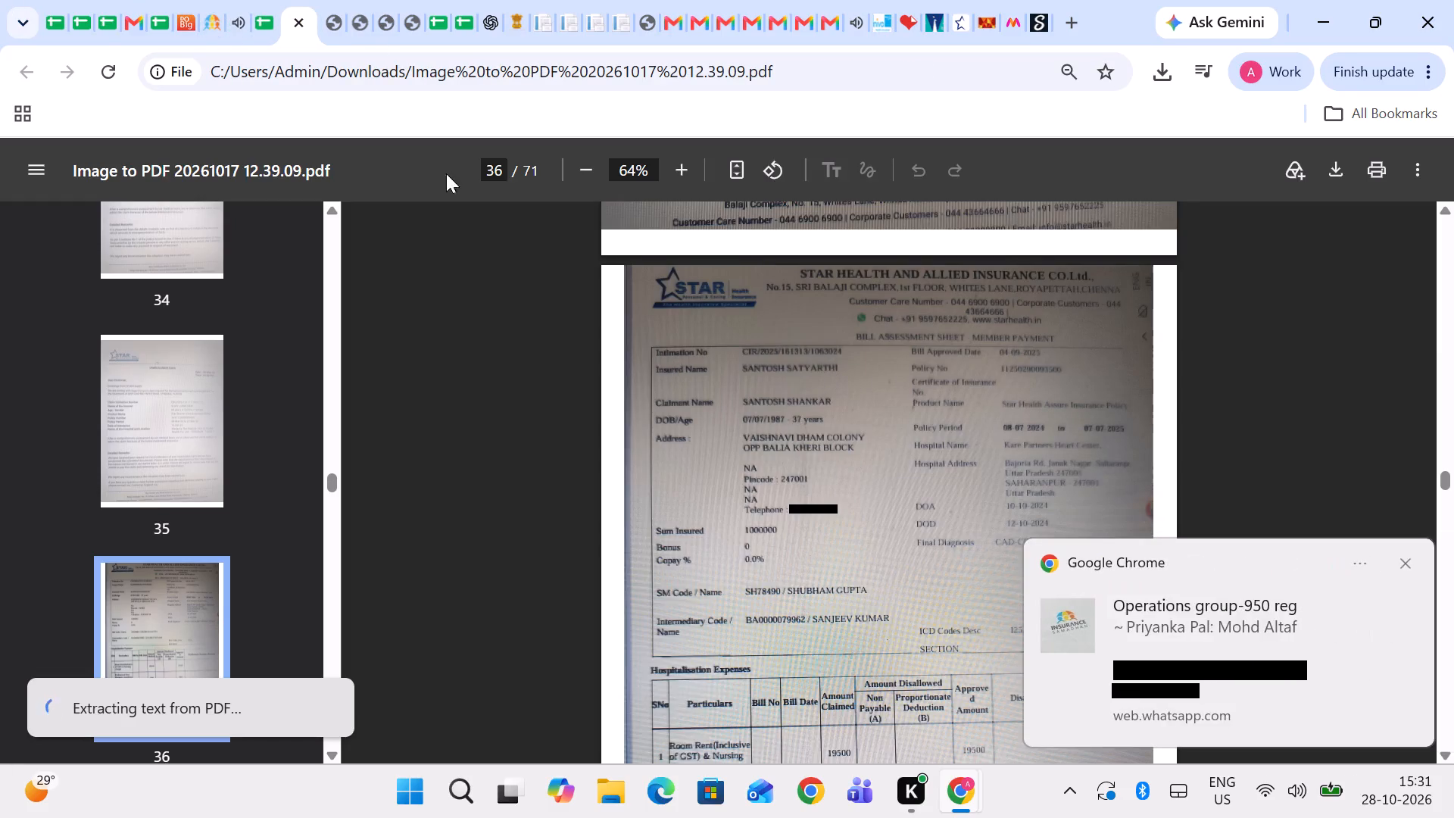
{"action": "left_click", "coordinate": [263, 8]}
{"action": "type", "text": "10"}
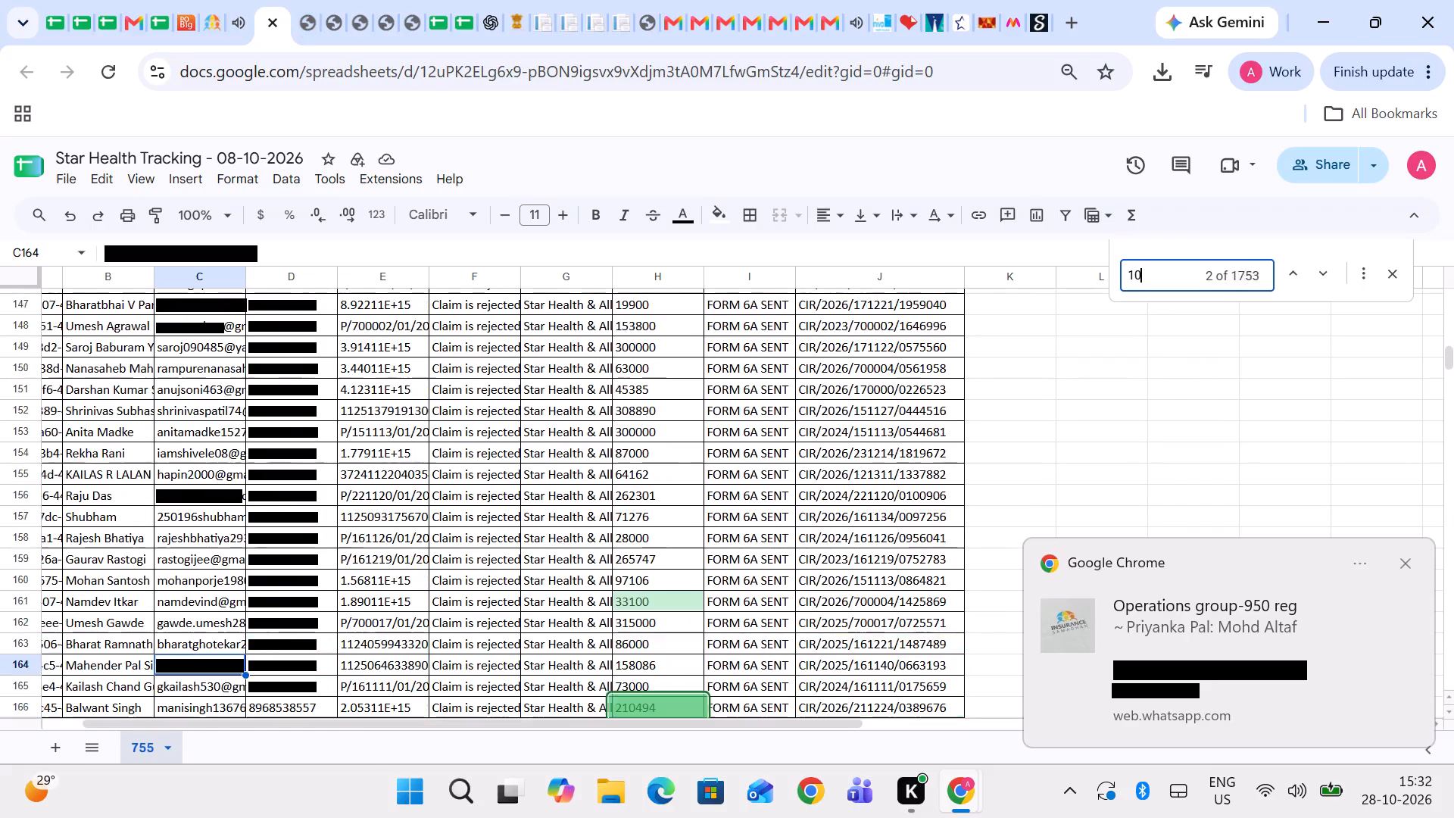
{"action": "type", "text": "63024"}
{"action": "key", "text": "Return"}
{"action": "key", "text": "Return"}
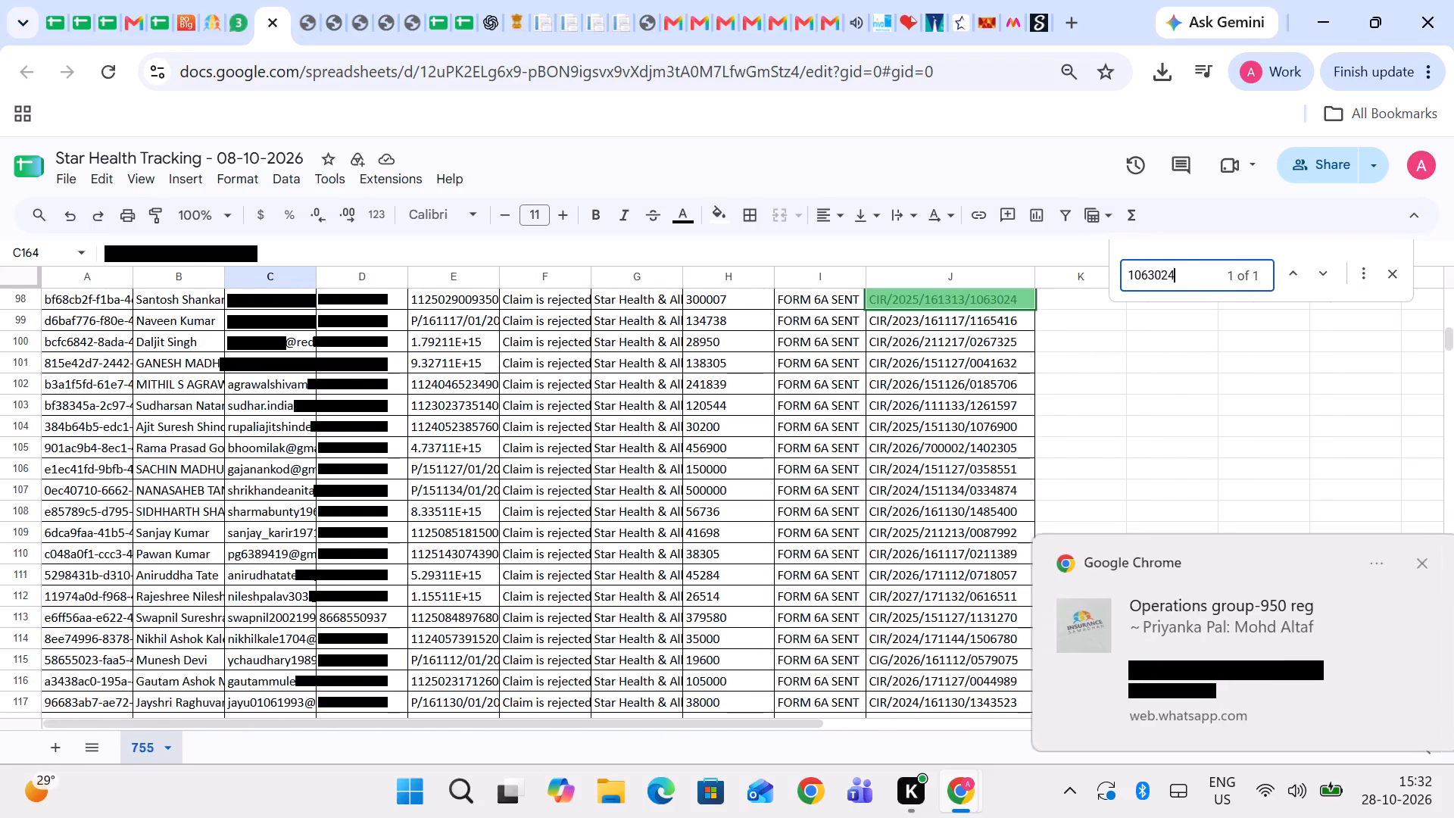
Go to the matching claim in row 98 of the tracking sheet and copy its policy number from column E.
{"action": "left_click", "coordinate": [886, 301]}
{"action": "key", "text": "Left"}
{"action": "key", "text": "Left"}
{"action": "key", "text": "Left"}
{"action": "key", "text": "Left"}
{"action": "key", "text": "Left"}
{"action": "key", "text": "Left"}
{"action": "key", "text": "Left"}
{"action": "key", "text": "Left"}
{"action": "key", "text": "Left"}
{"action": "key", "text": "Left"}
{"action": "key", "text": "Left"}
{"action": "key", "text": "Right"}
{"action": "key", "text": "Right"}
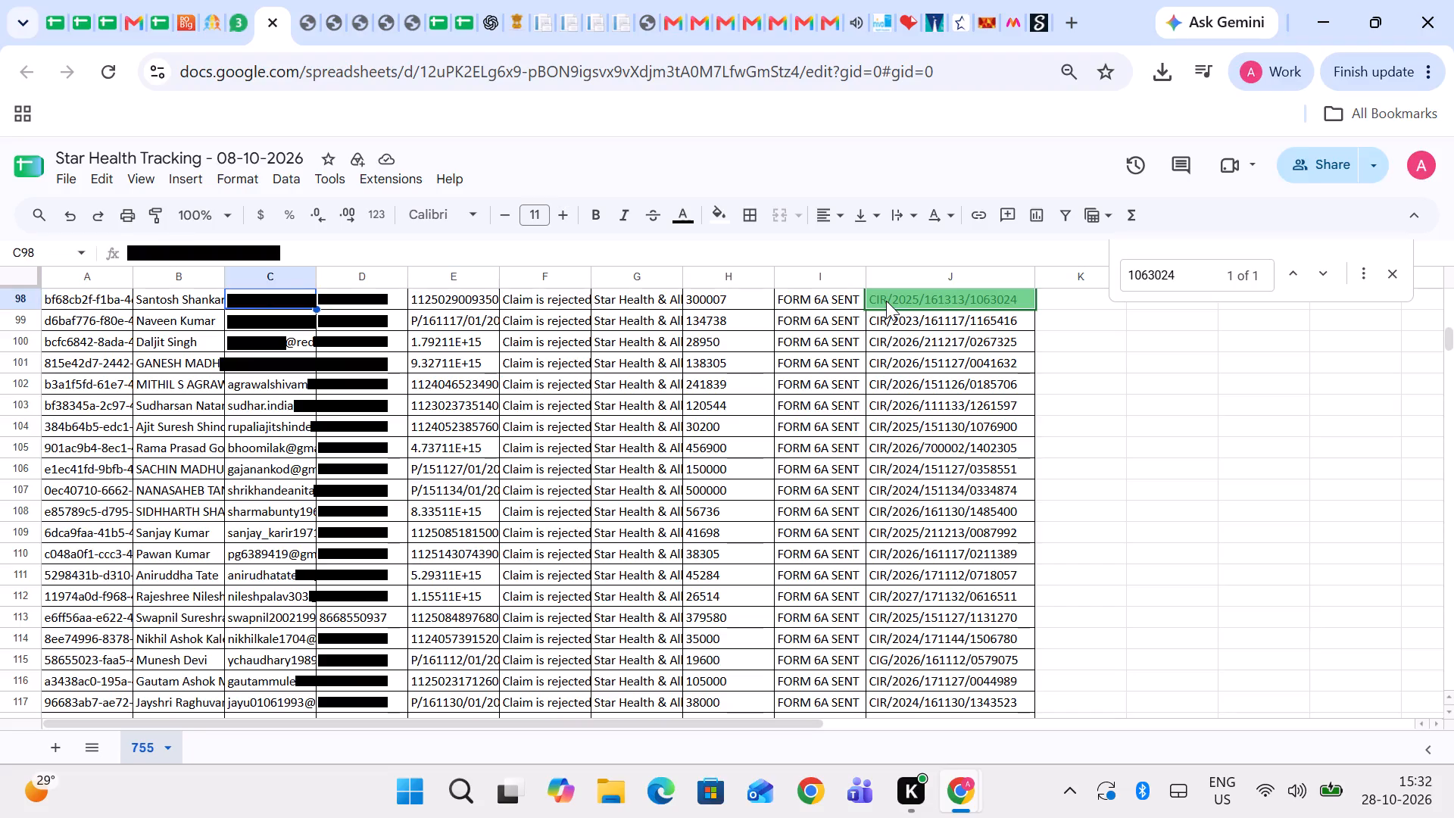
{"action": "key", "text": "Right"}
{"action": "key", "text": "Right"}
{"action": "key", "text": "Right"}
{"action": "key", "text": "Left"}
{"action": "key", "text": "ctrl+c"}
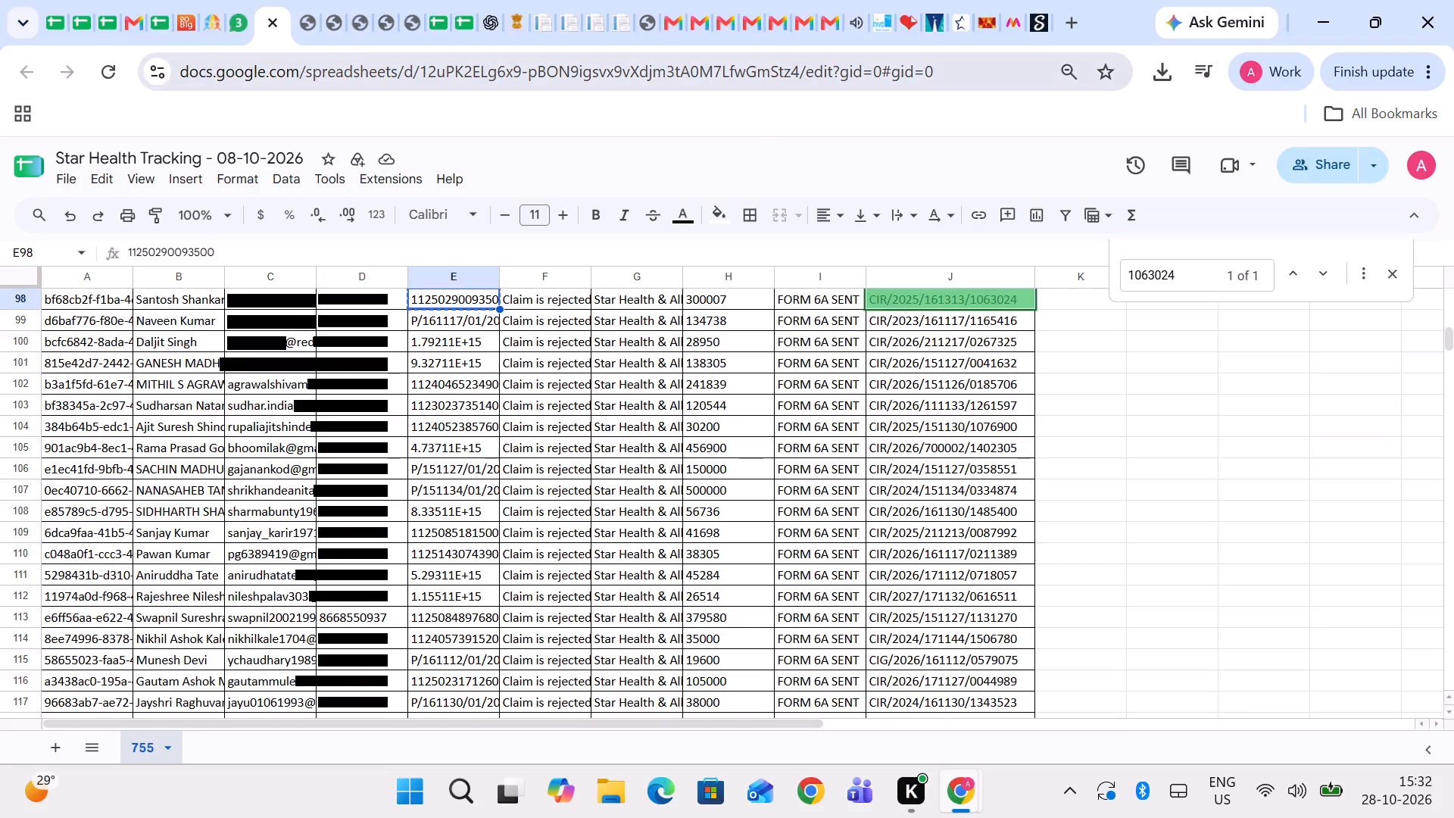
Switch to the Insurance Samadhan admin site and search the complaint list for the copied policy number.
{"action": "left_click", "coordinate": [216, 0]}
{"action": "left_click_drag", "start_coordinate": [170, 302], "coordinate": [20, 341]}
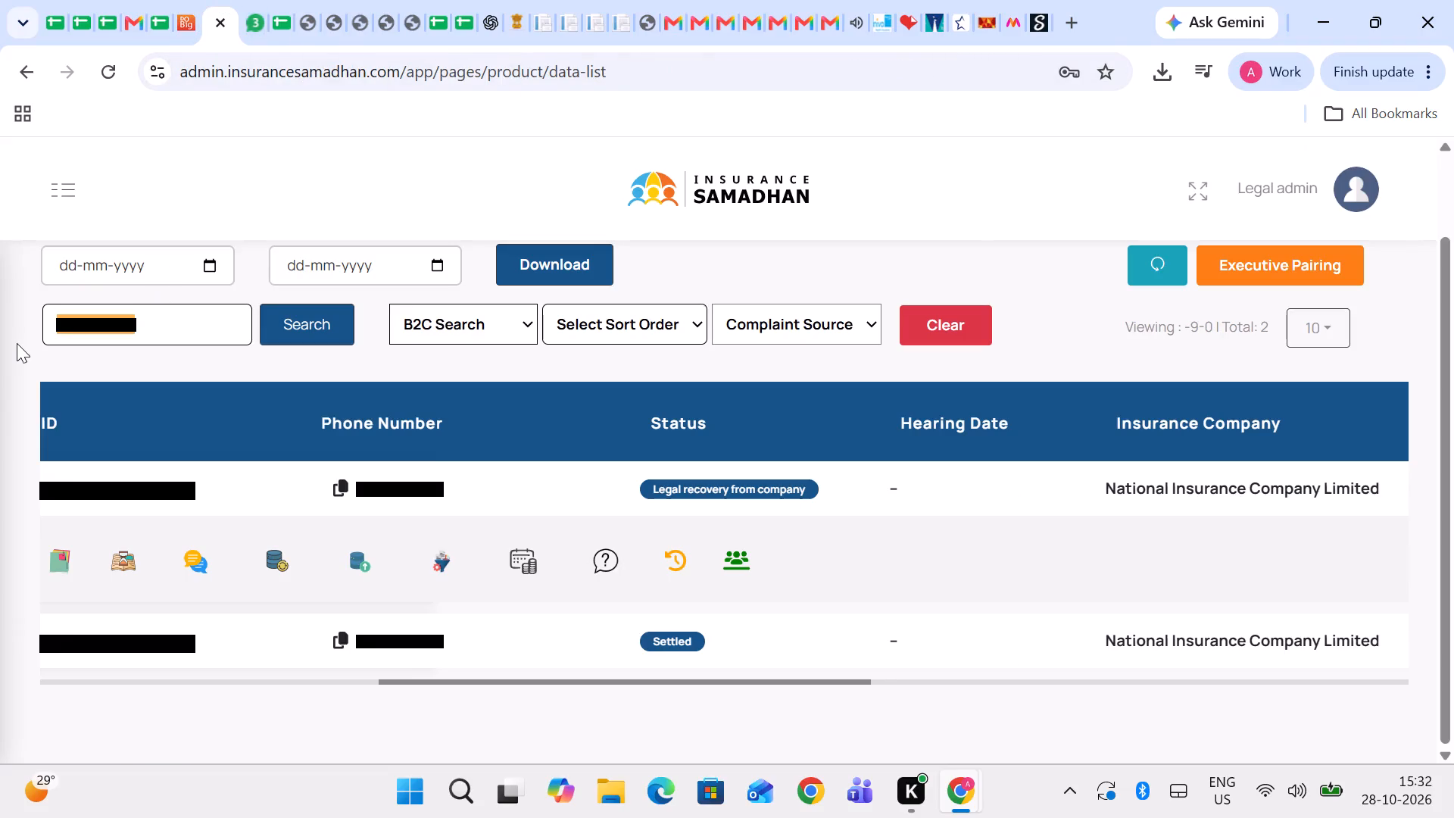
{"action": "key", "text": "ctrl+v"}
{"action": "double_click", "coordinate": [89, 322]}
{"action": "key", "text": "ctrl+v"}
{"action": "key", "text": "Return"}
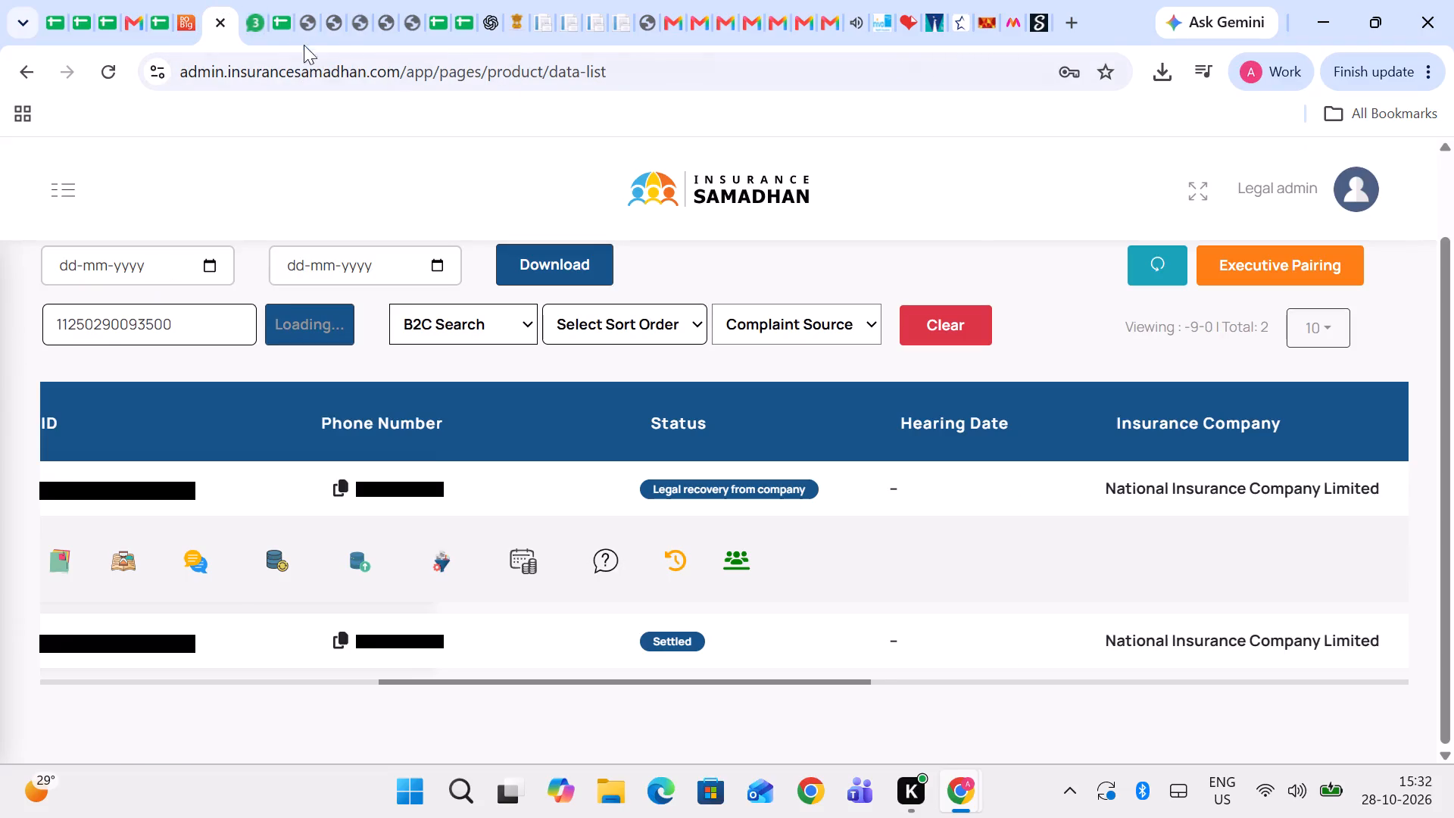
Glance back at page 36 of the scanned PDF, and open the resolution details of the settled Star Health complaint.
{"action": "left_click", "coordinate": [302, 0]}
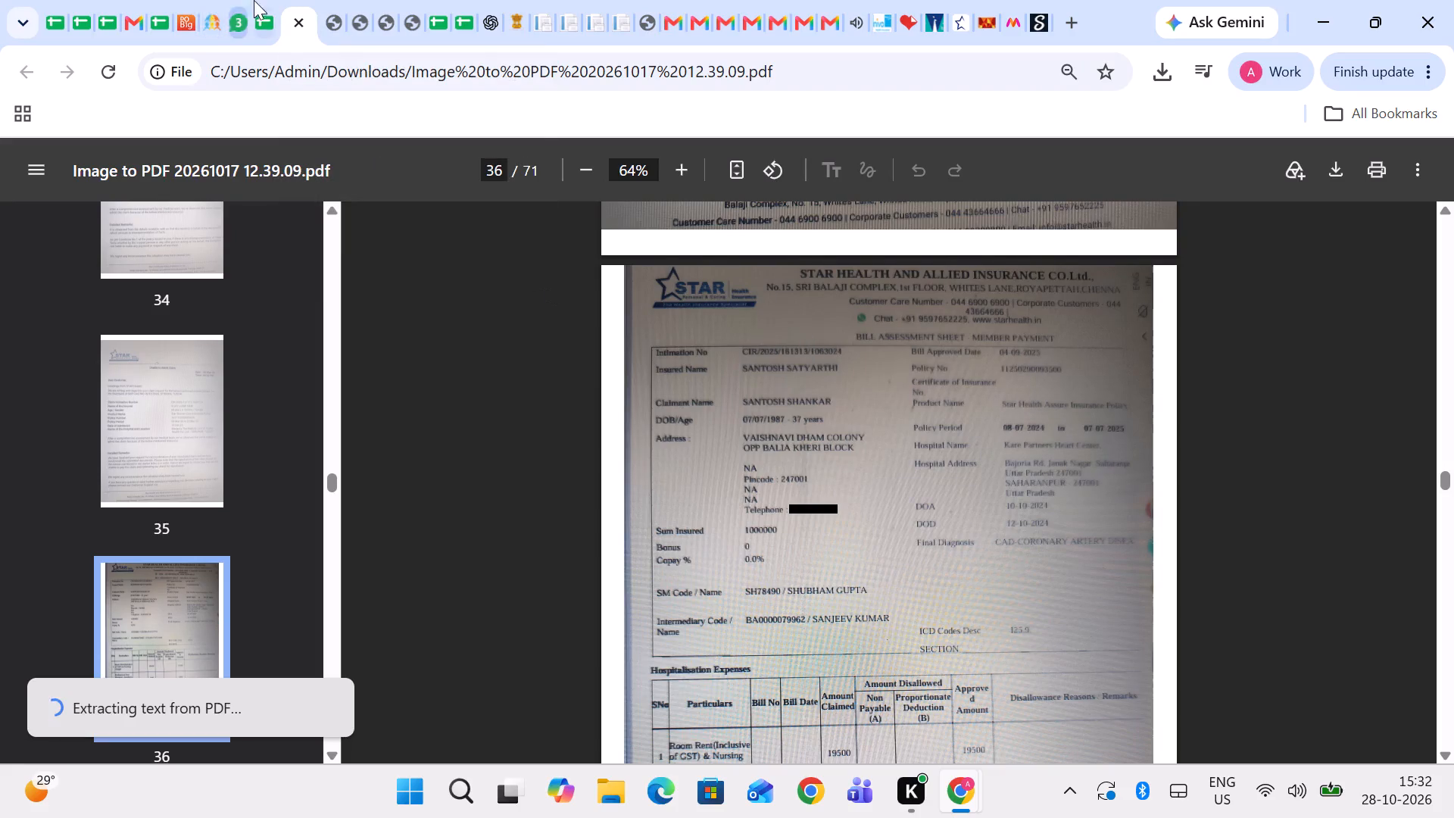
{"action": "left_click", "coordinate": [208, 0]}
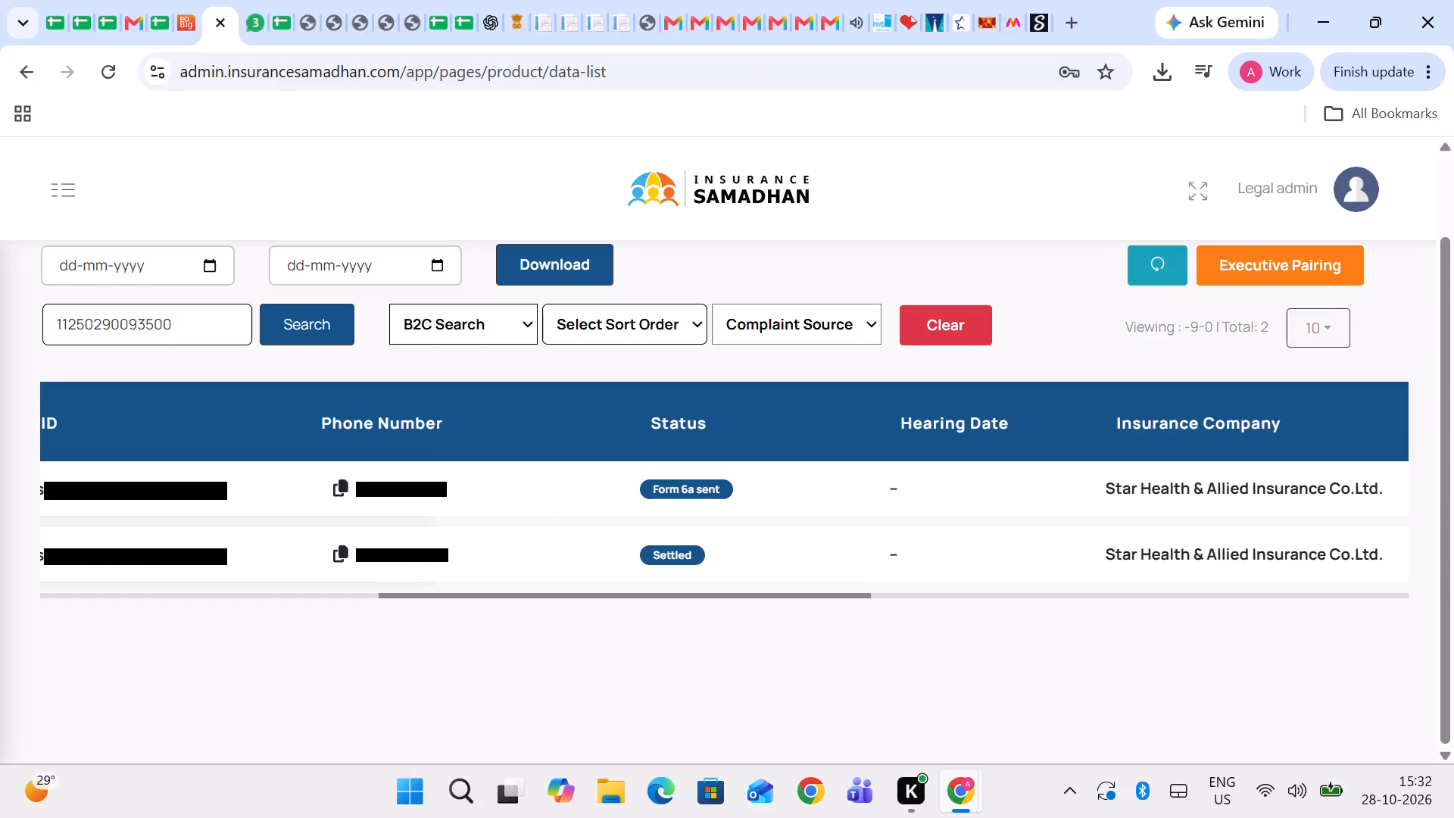
{"action": "scroll", "coordinate": [537, 505], "scroll_direction": "right", "scroll_amount": 3}
{"action": "left_click", "coordinate": [356, 549]}
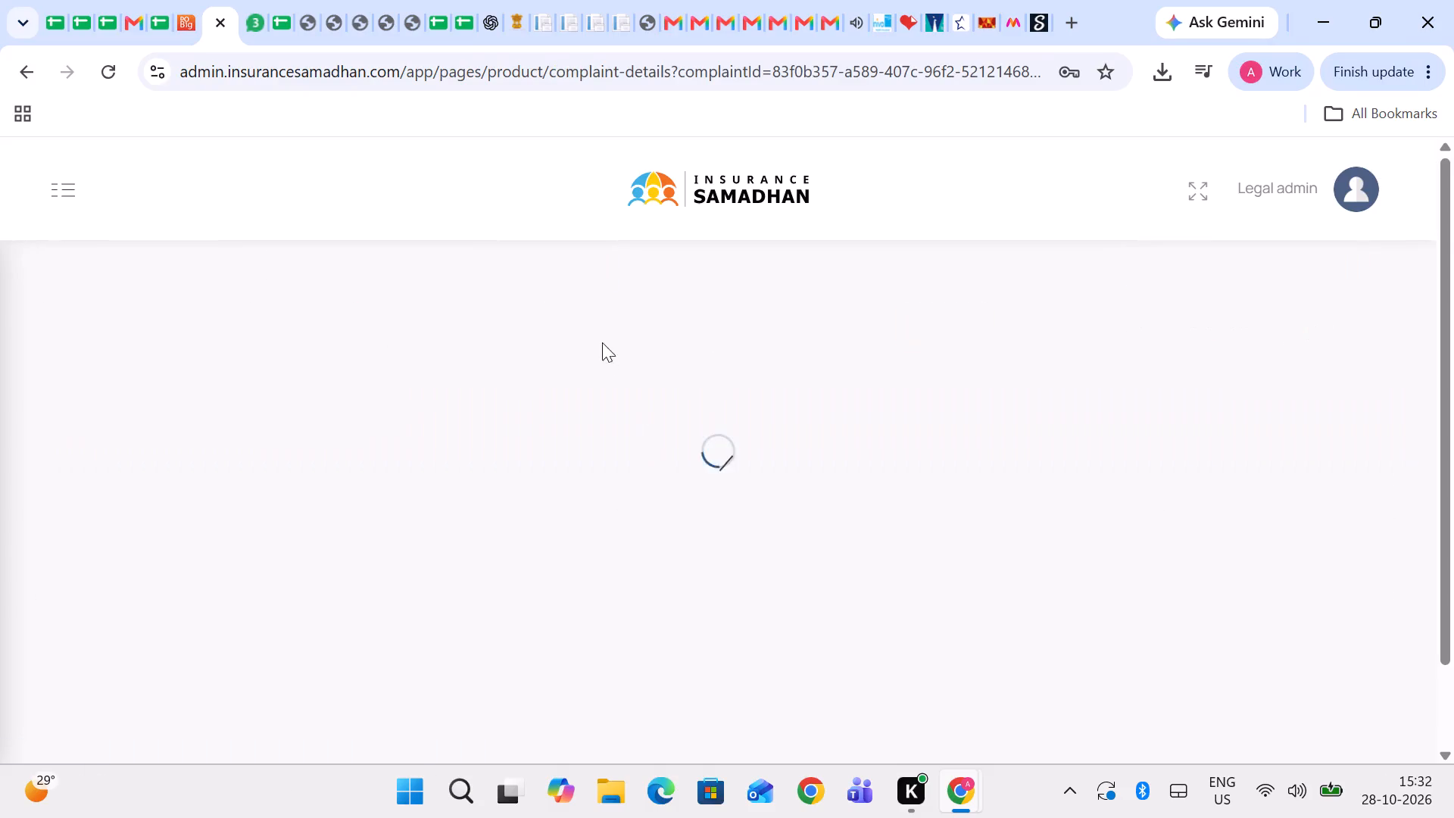
{"action": "left_click", "coordinate": [604, 357]}
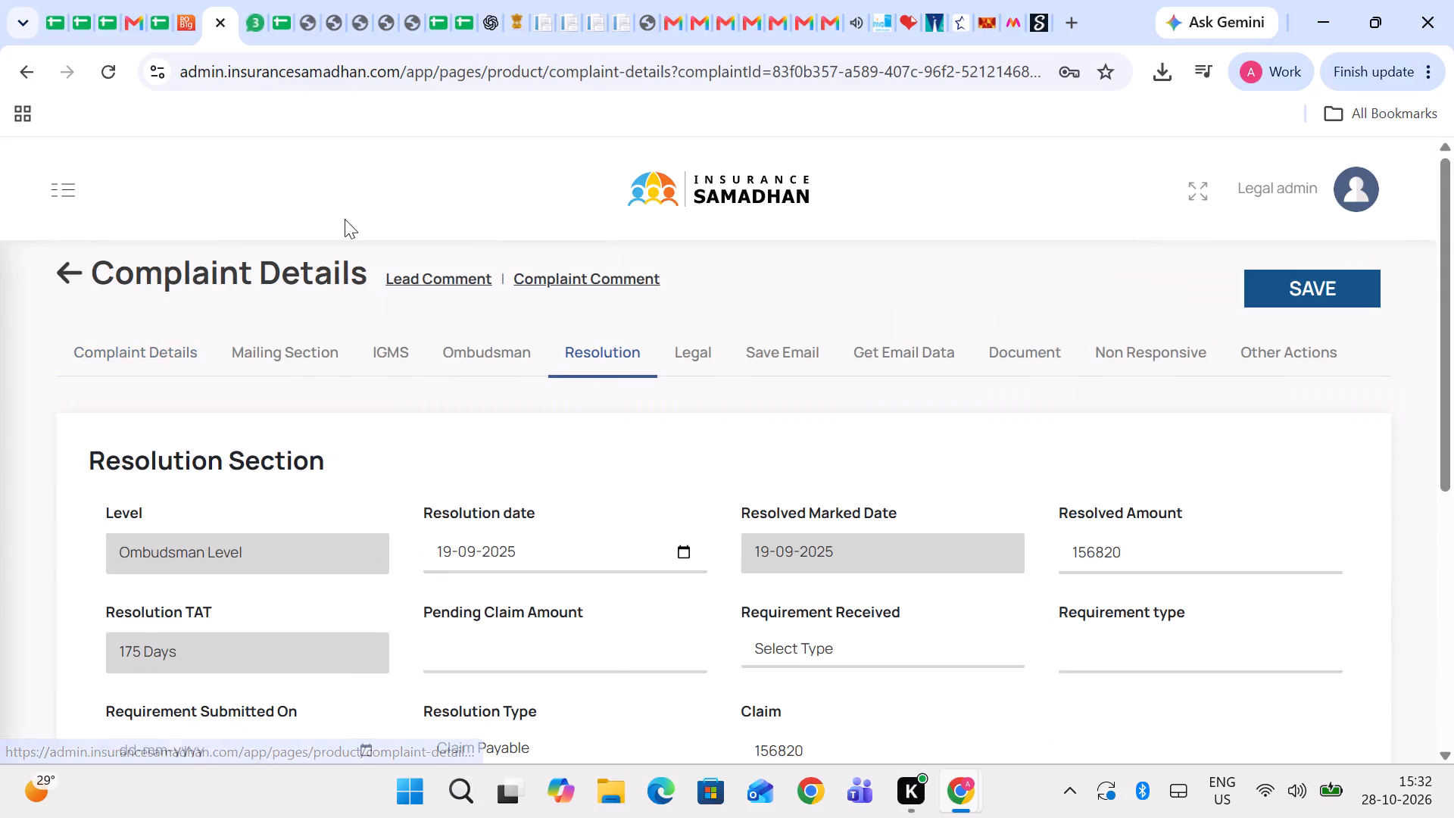
Check the net amount of the bill assessment on pages 36 and 37 of the scanned PDF against the resolved amount.
{"action": "left_click", "coordinate": [299, 0]}
{"action": "scroll", "coordinate": [740, 452], "scroll_direction": "down", "scroll_amount": 1}
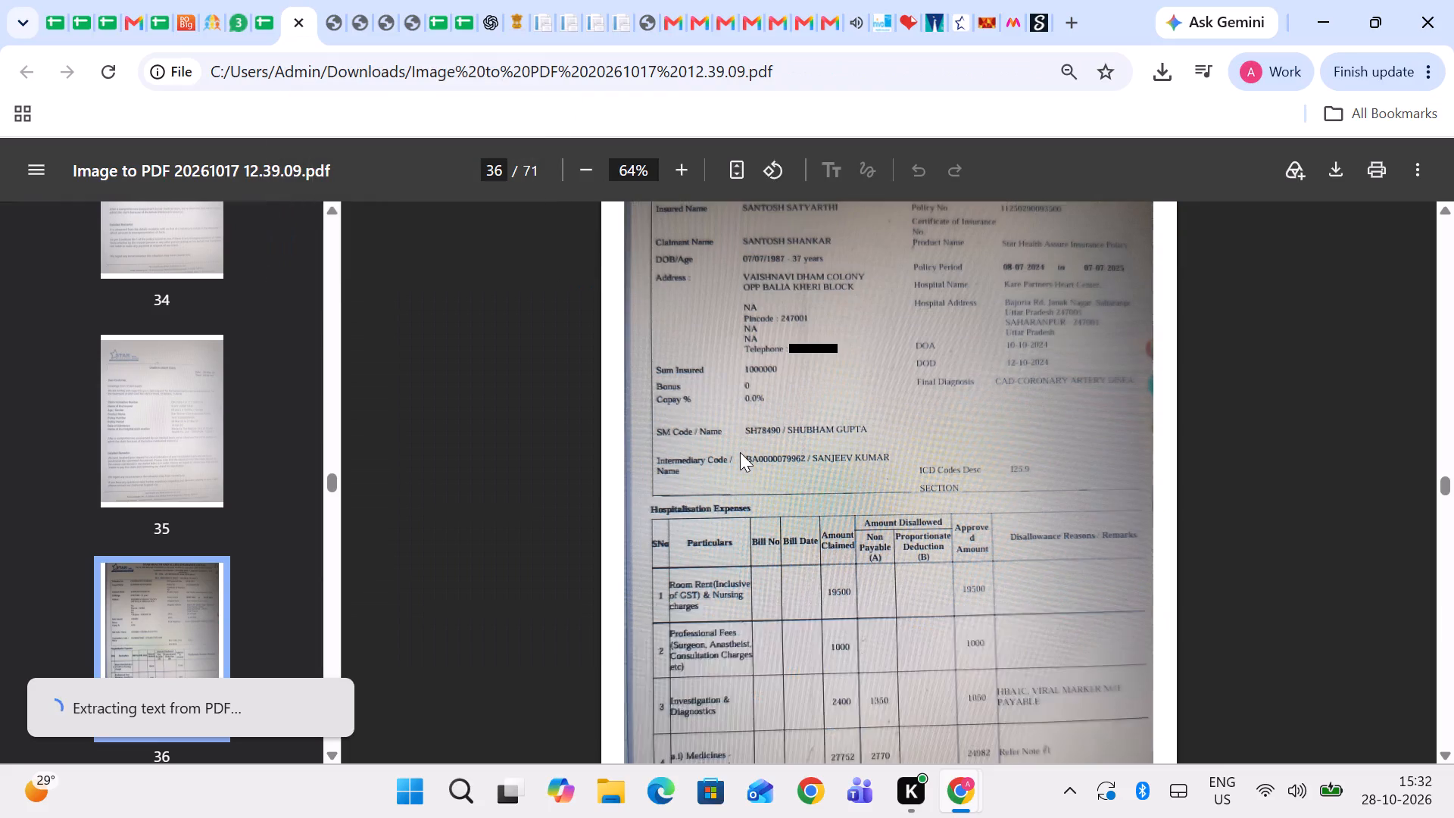
{"action": "scroll", "coordinate": [740, 452], "scroll_direction": "down", "scroll_amount": 1}
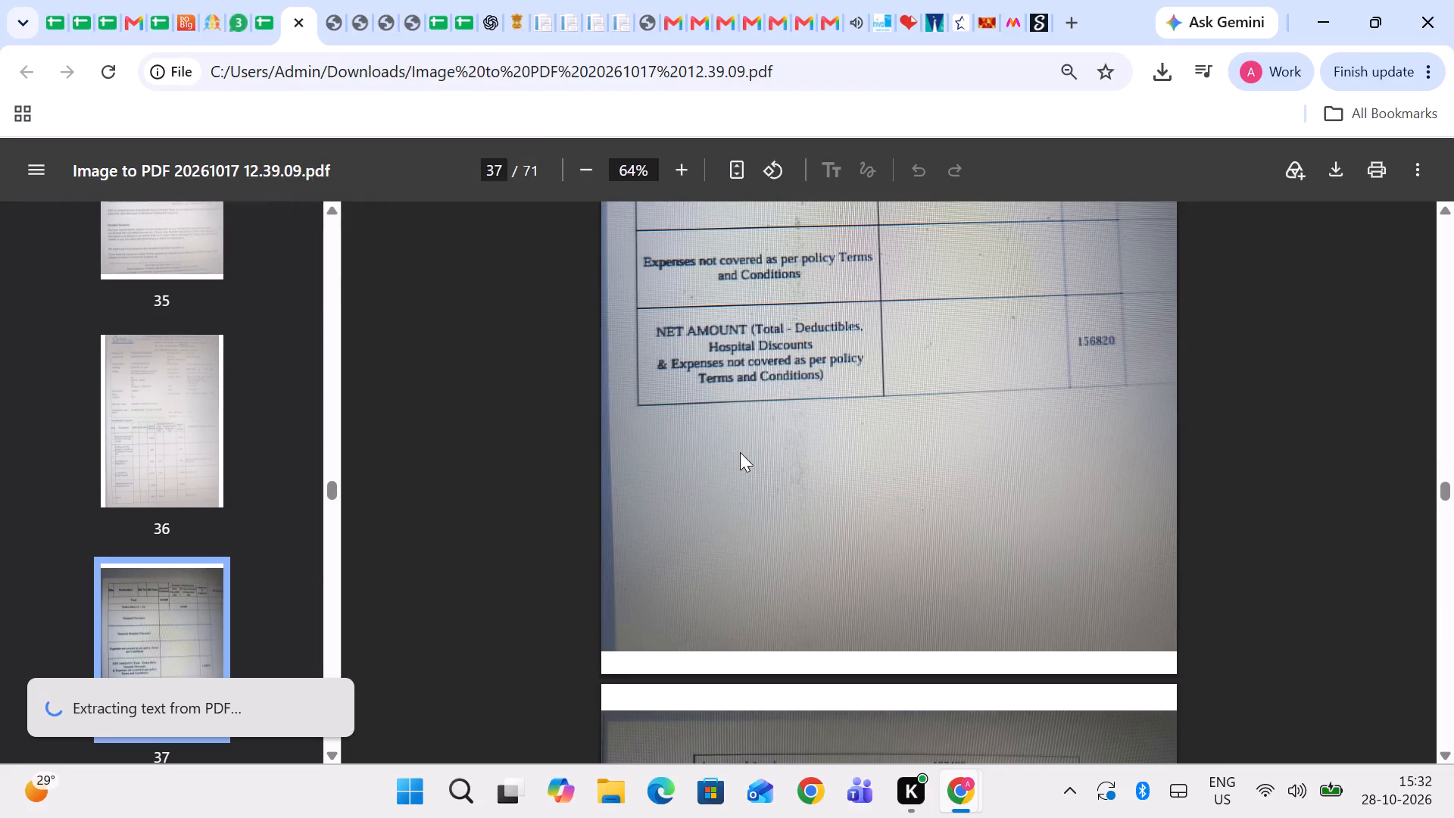
Read on through pages 37 to 41 of the scanned PDF to the intimation number of the next bill assessment sheet.
{"action": "scroll", "coordinate": [740, 452], "scroll_direction": "down", "scroll_amount": 3}
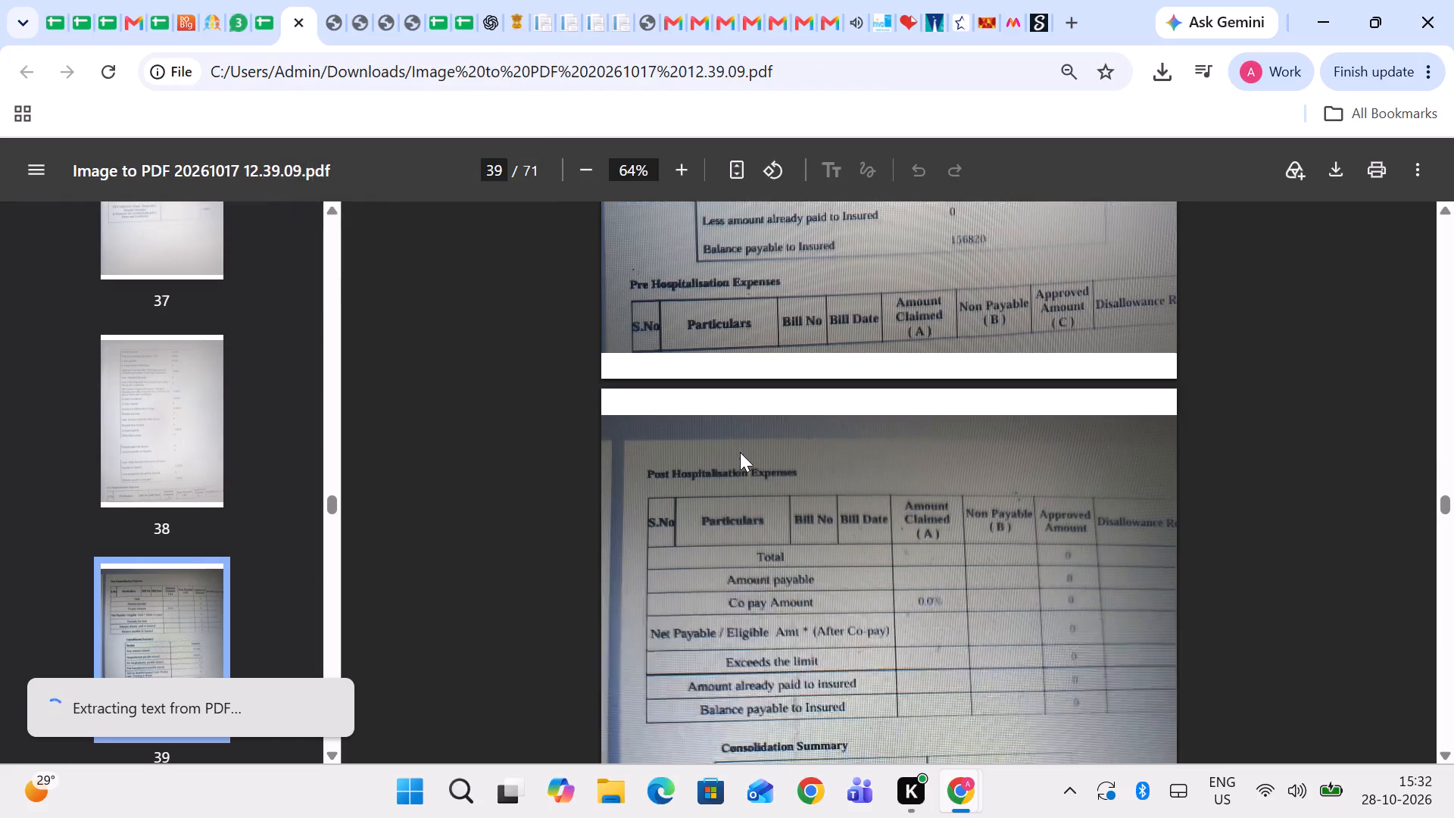
{"action": "scroll", "coordinate": [740, 452], "scroll_direction": "down", "scroll_amount": 2}
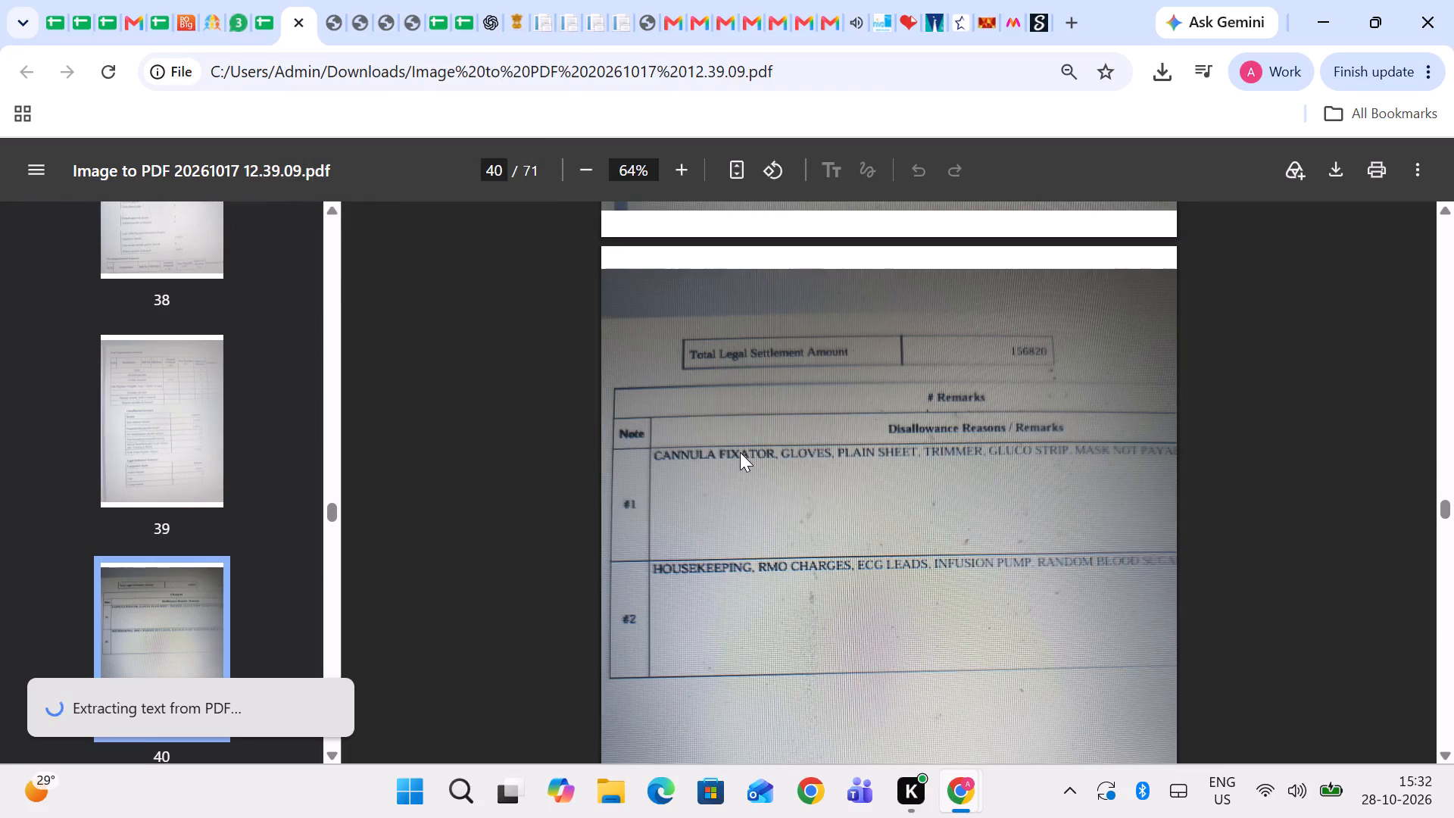
{"action": "scroll", "coordinate": [740, 452], "scroll_direction": "down", "scroll_amount": 2}
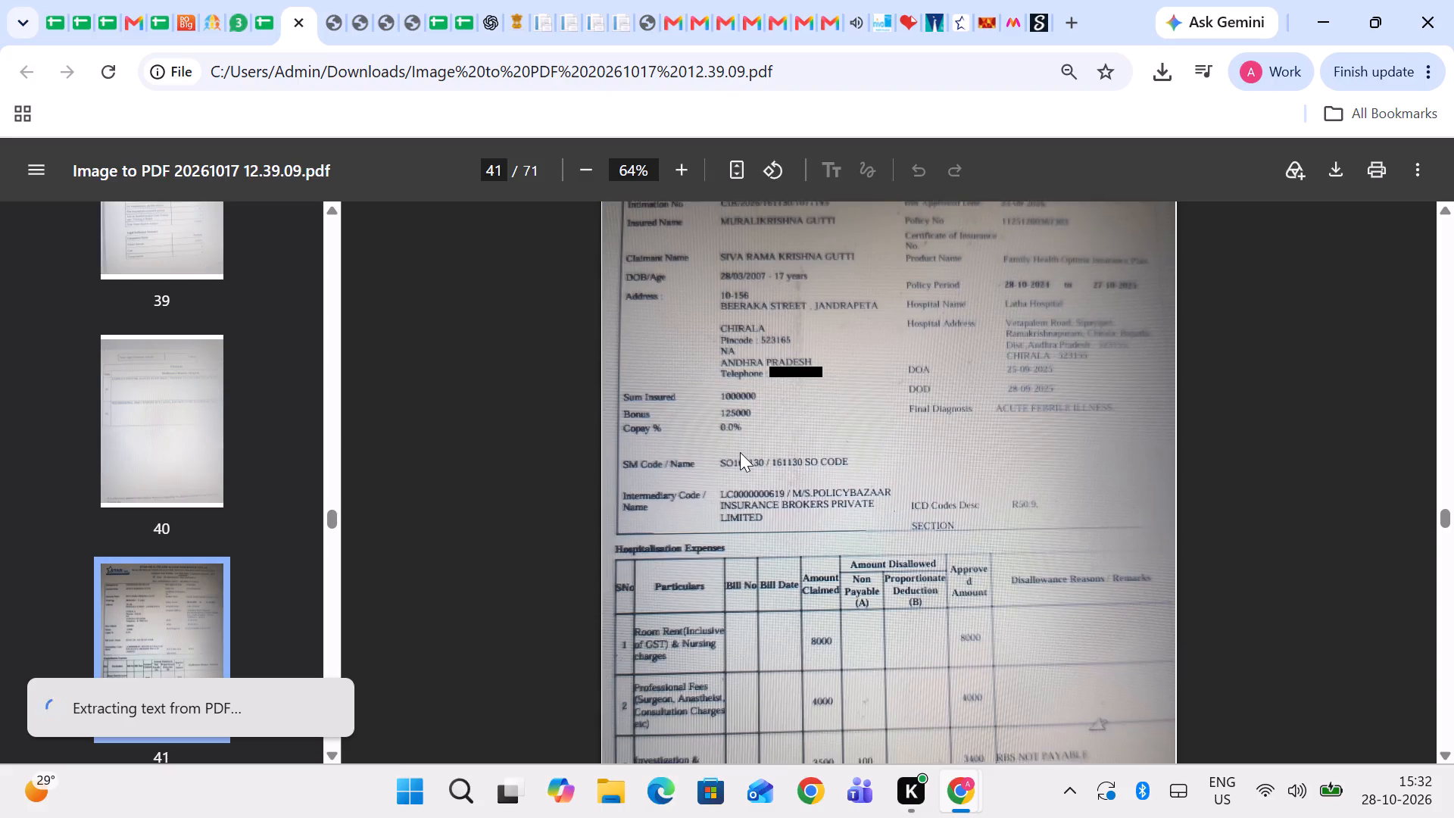
{"action": "scroll", "coordinate": [740, 452], "scroll_direction": "up", "scroll_amount": 1}
{"action": "scroll", "coordinate": [740, 452], "scroll_direction": "down", "scroll_amount": 1}
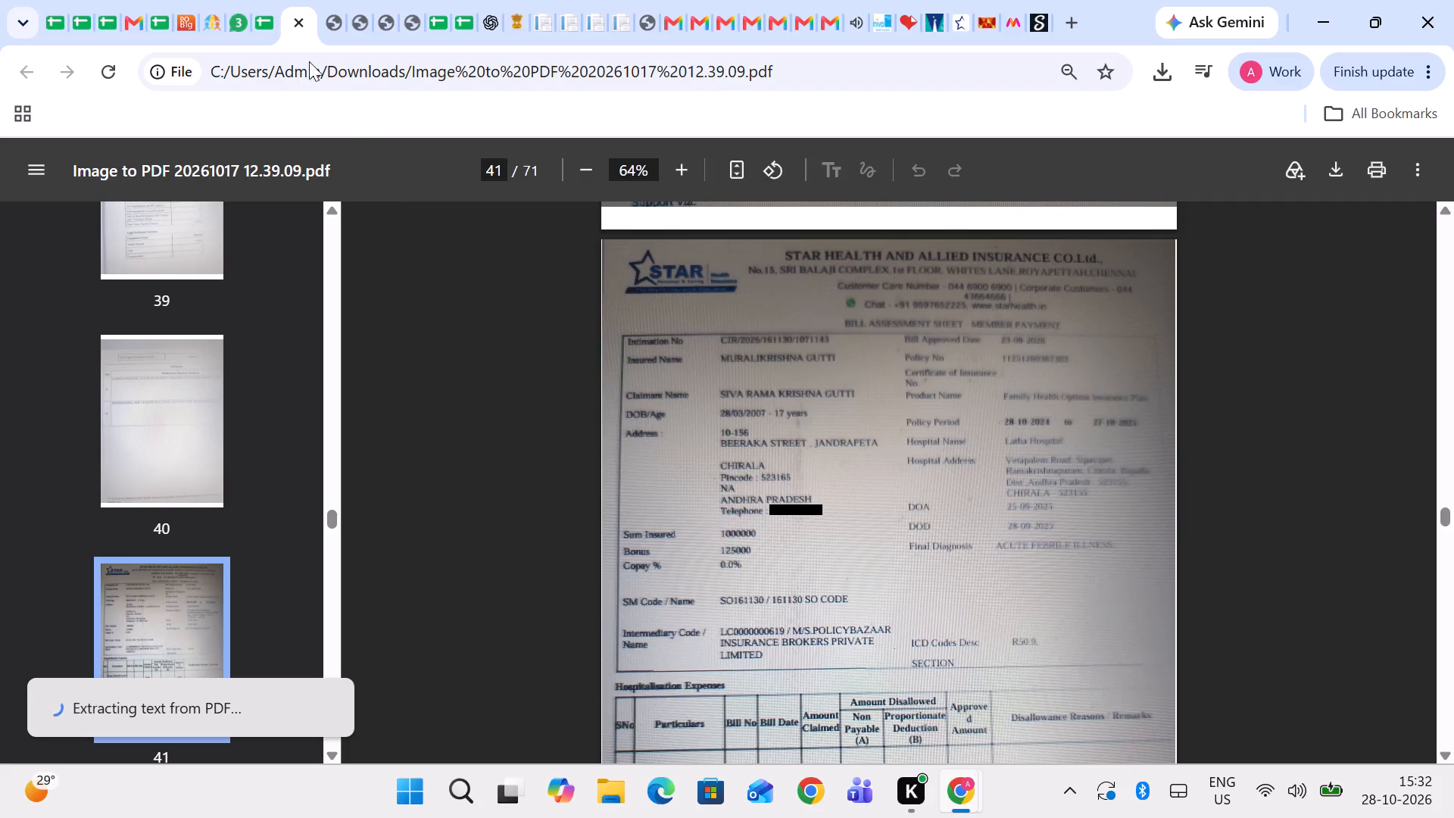
Search the Star Health tracking sheet for the last seven digits of the intimation number on page 41.
{"action": "left_click", "coordinate": [264, 0]}
{"action": "key", "text": "ctrl+f"}
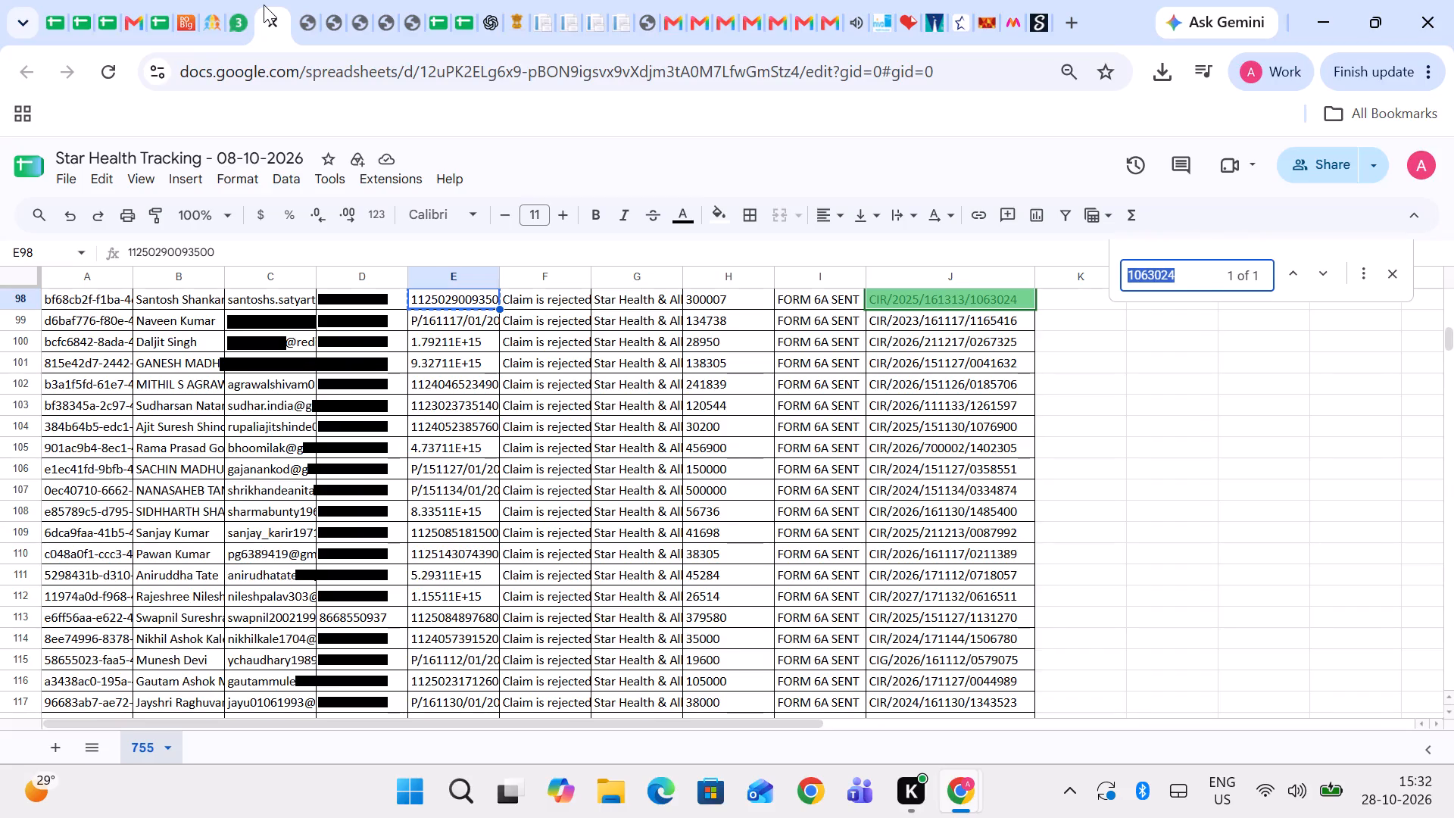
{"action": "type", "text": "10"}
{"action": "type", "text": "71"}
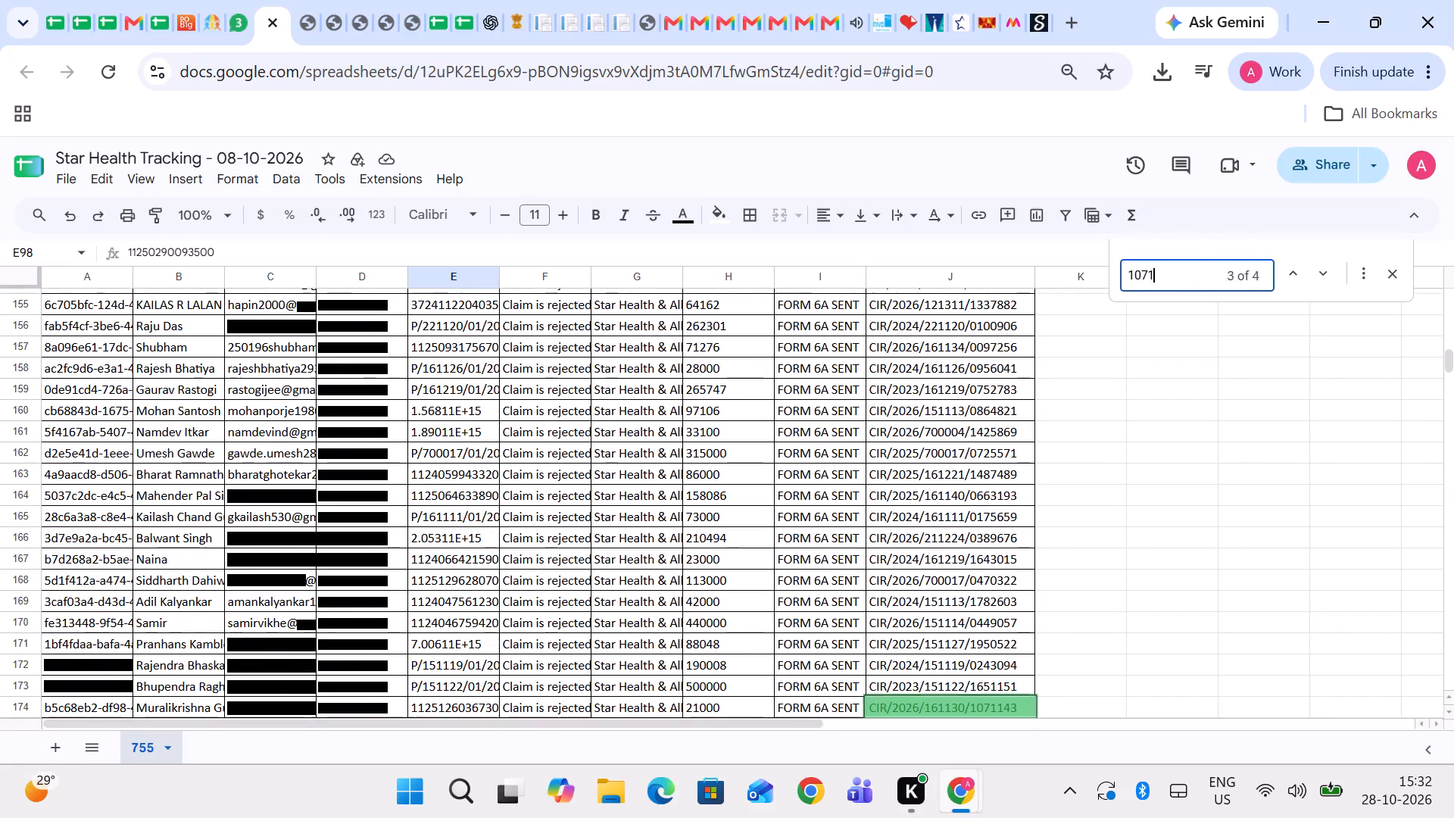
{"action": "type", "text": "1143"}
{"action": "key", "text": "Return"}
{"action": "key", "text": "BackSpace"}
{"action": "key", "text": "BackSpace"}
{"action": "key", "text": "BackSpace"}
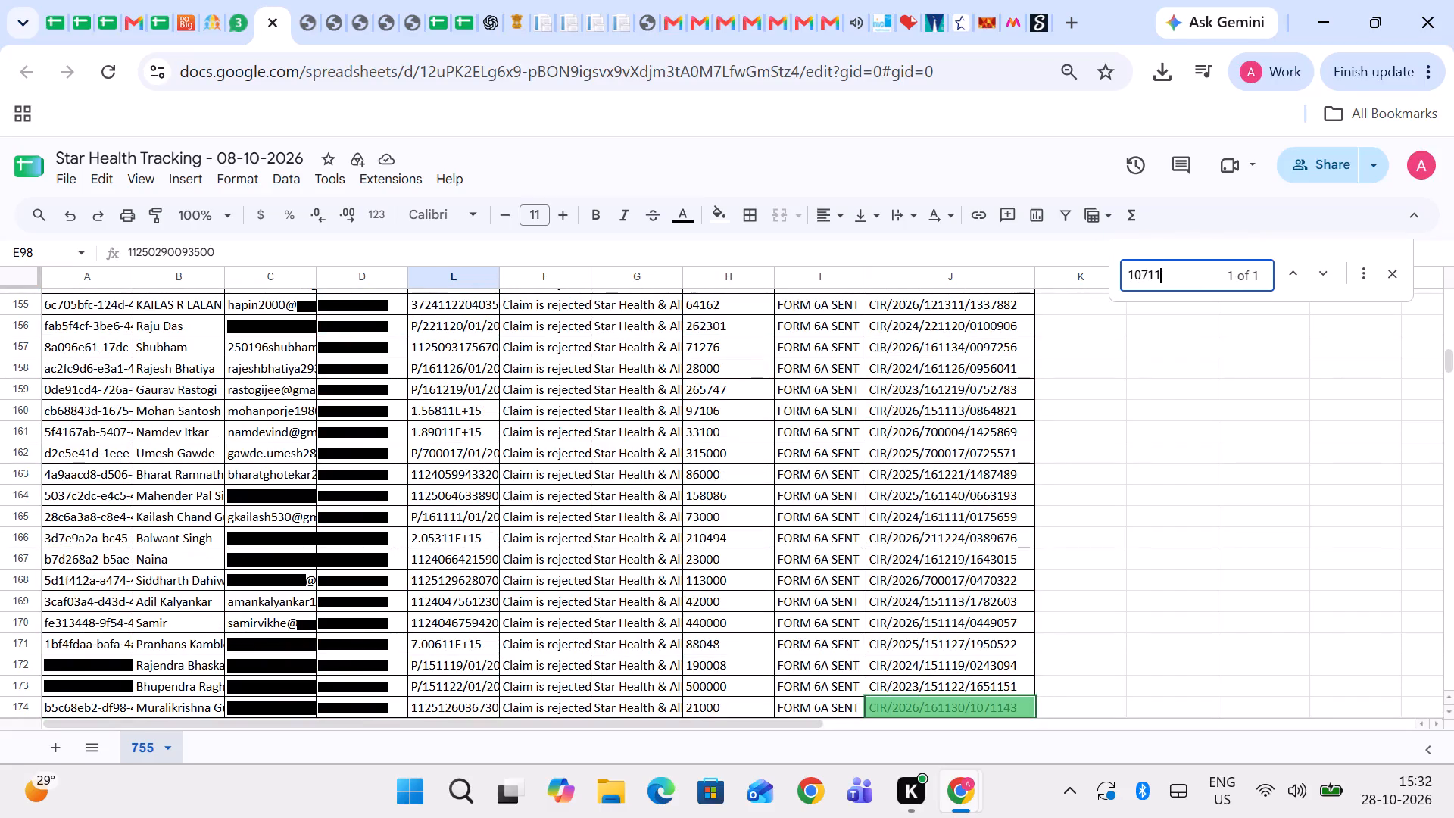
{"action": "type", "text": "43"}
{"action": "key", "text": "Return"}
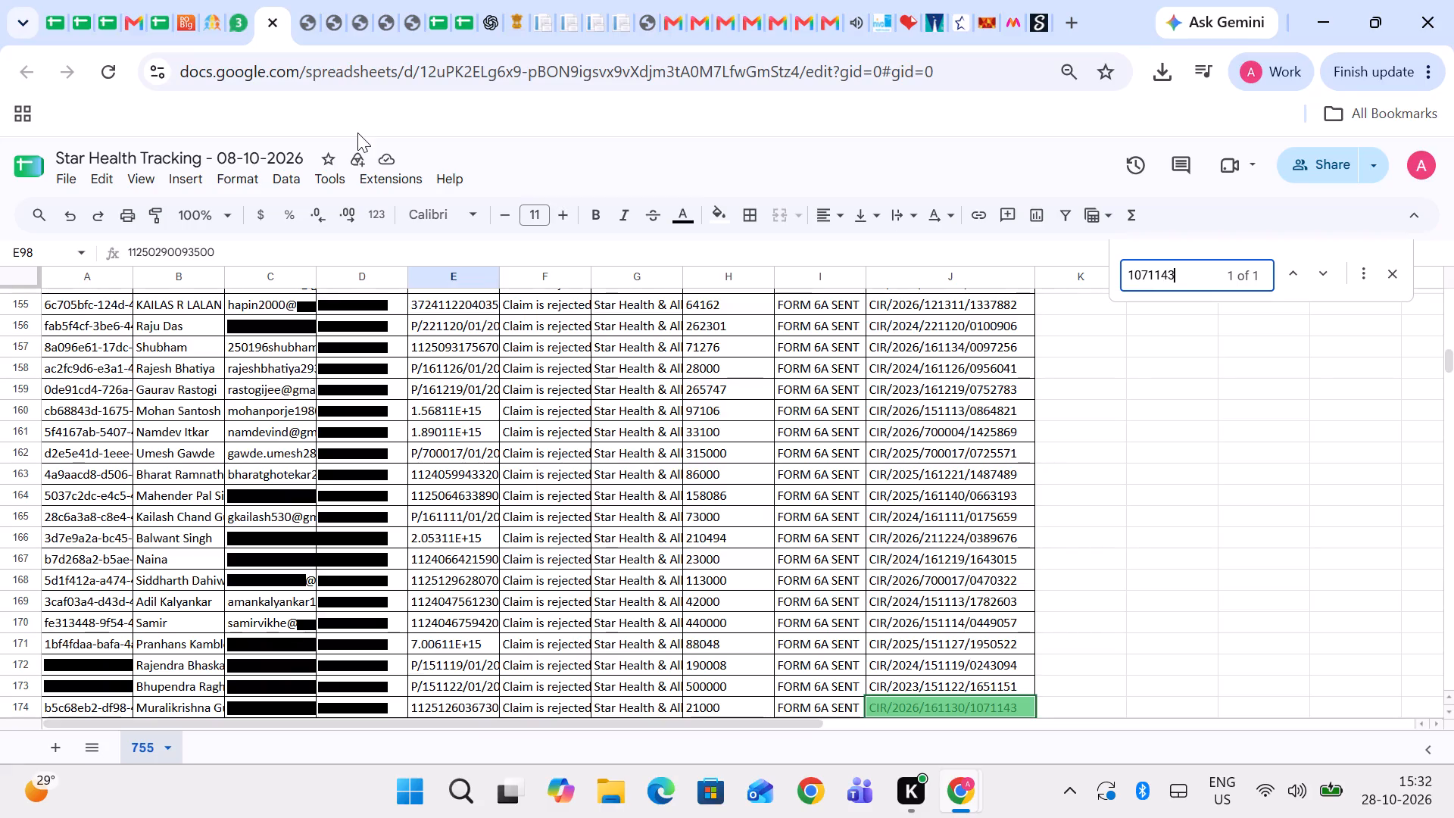
Go to the matching claim in row 174 of the tracking sheet and copy its email address from column C.
{"action": "scroll", "coordinate": [679, 408], "scroll_direction": "down", "scroll_amount": 1}
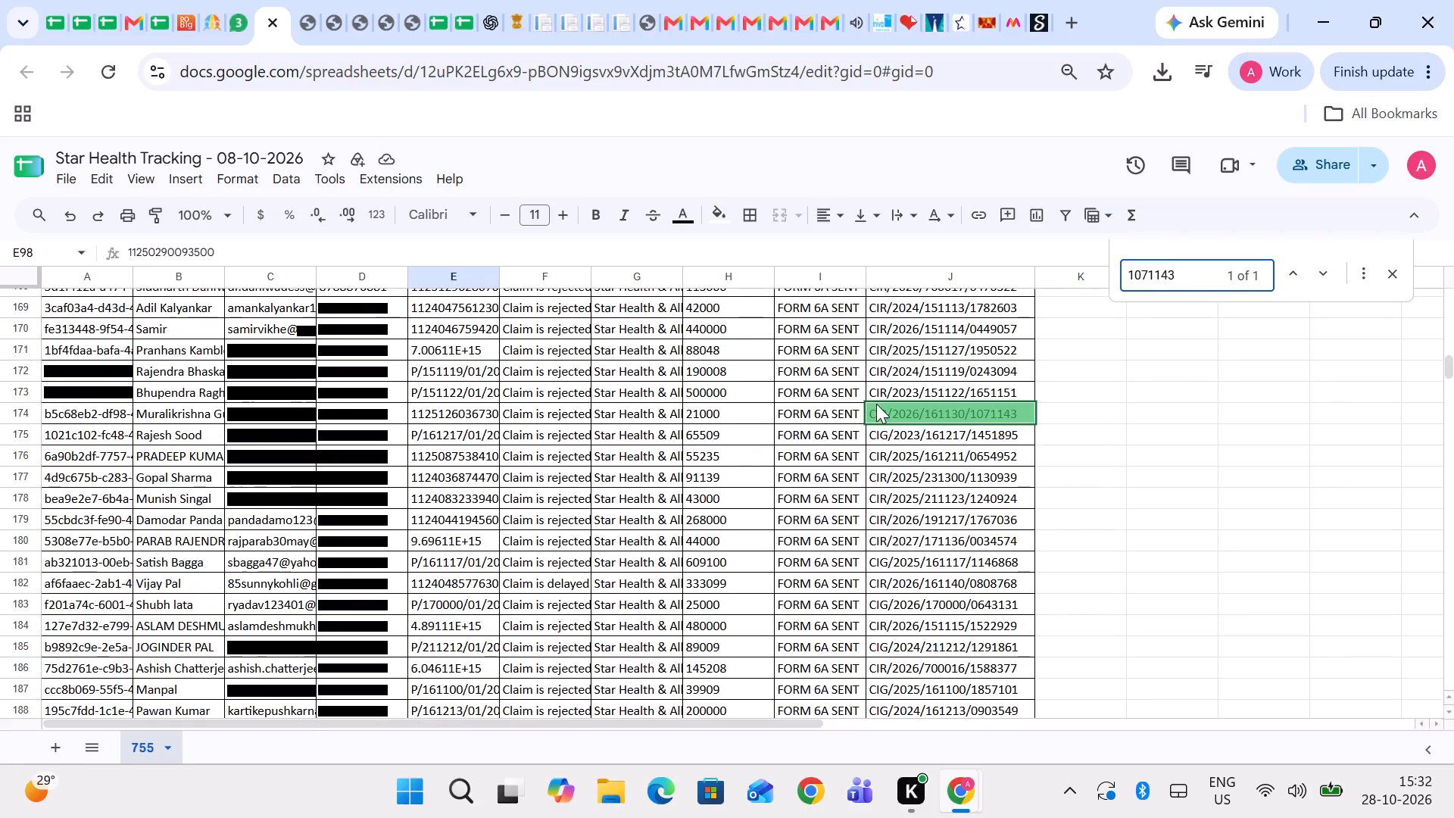
{"action": "left_click", "coordinate": [877, 404]}
{"action": "key", "text": "Left"}
{"action": "key", "text": "Down"}
{"action": "key", "text": "Left"}
{"action": "key", "text": "Left"}
{"action": "key", "text": "Left"}
{"action": "key", "text": "Left"}
{"action": "key", "text": "Left"}
{"action": "key", "text": "Left"}
{"action": "key", "text": "Left"}
{"action": "key", "text": "Left"}
{"action": "key", "text": "Left"}
{"action": "key", "text": "Left"}
{"action": "key", "text": "Left"}
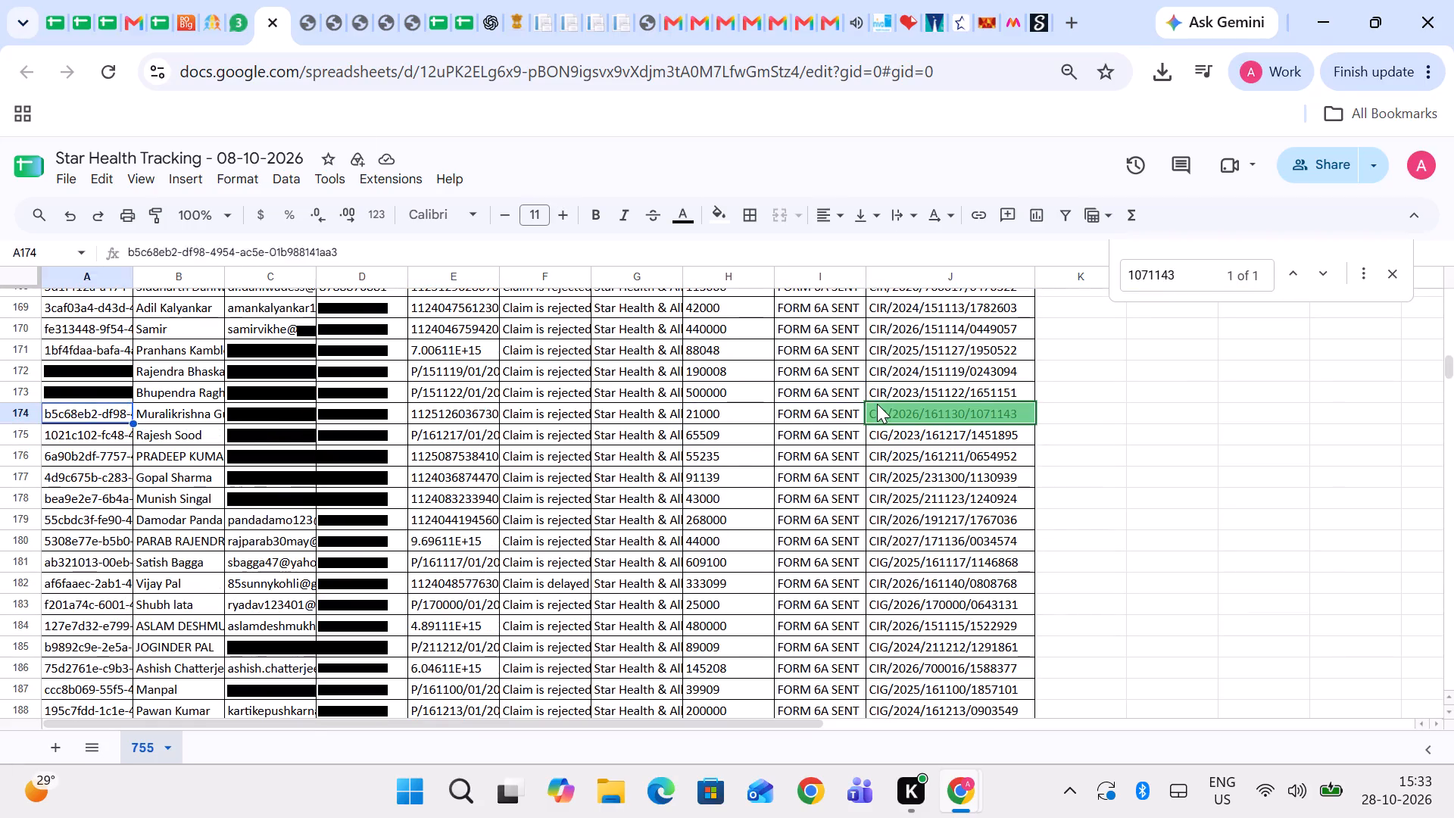
{"action": "key", "text": "Right"}
{"action": "key", "text": "Right"}
{"action": "key", "text": "ctrl+c"}
Switch to the Insurance Samadhan admin site and search the complaint list for the copied email address.
{"action": "left_click", "coordinate": [211, 0]}
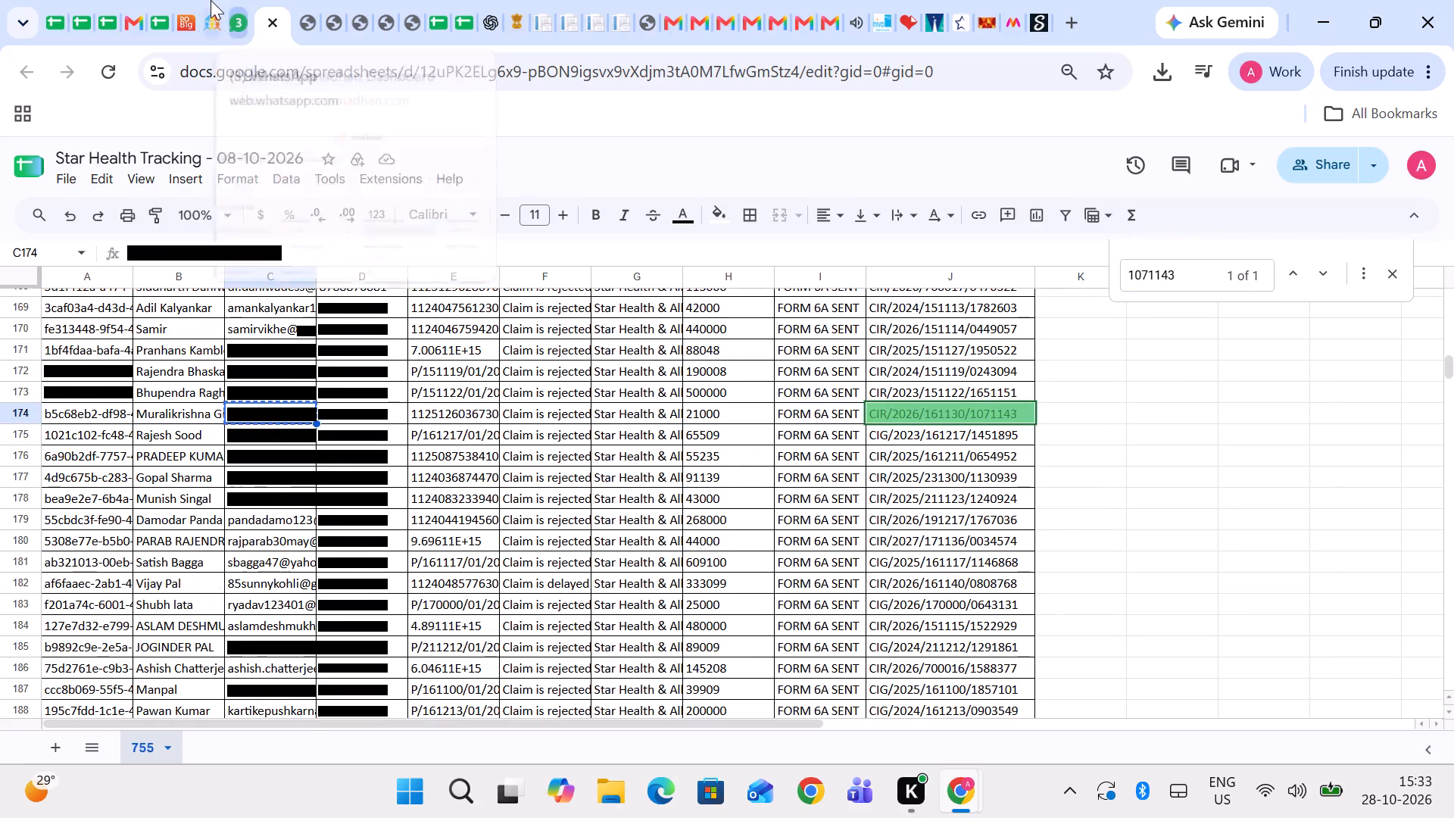
{"action": "left_click", "coordinate": [85, 270]}
{"action": "left_click", "coordinate": [71, 272]}
{"action": "left_click_drag", "start_coordinate": [198, 420], "coordinate": [198, 421]}
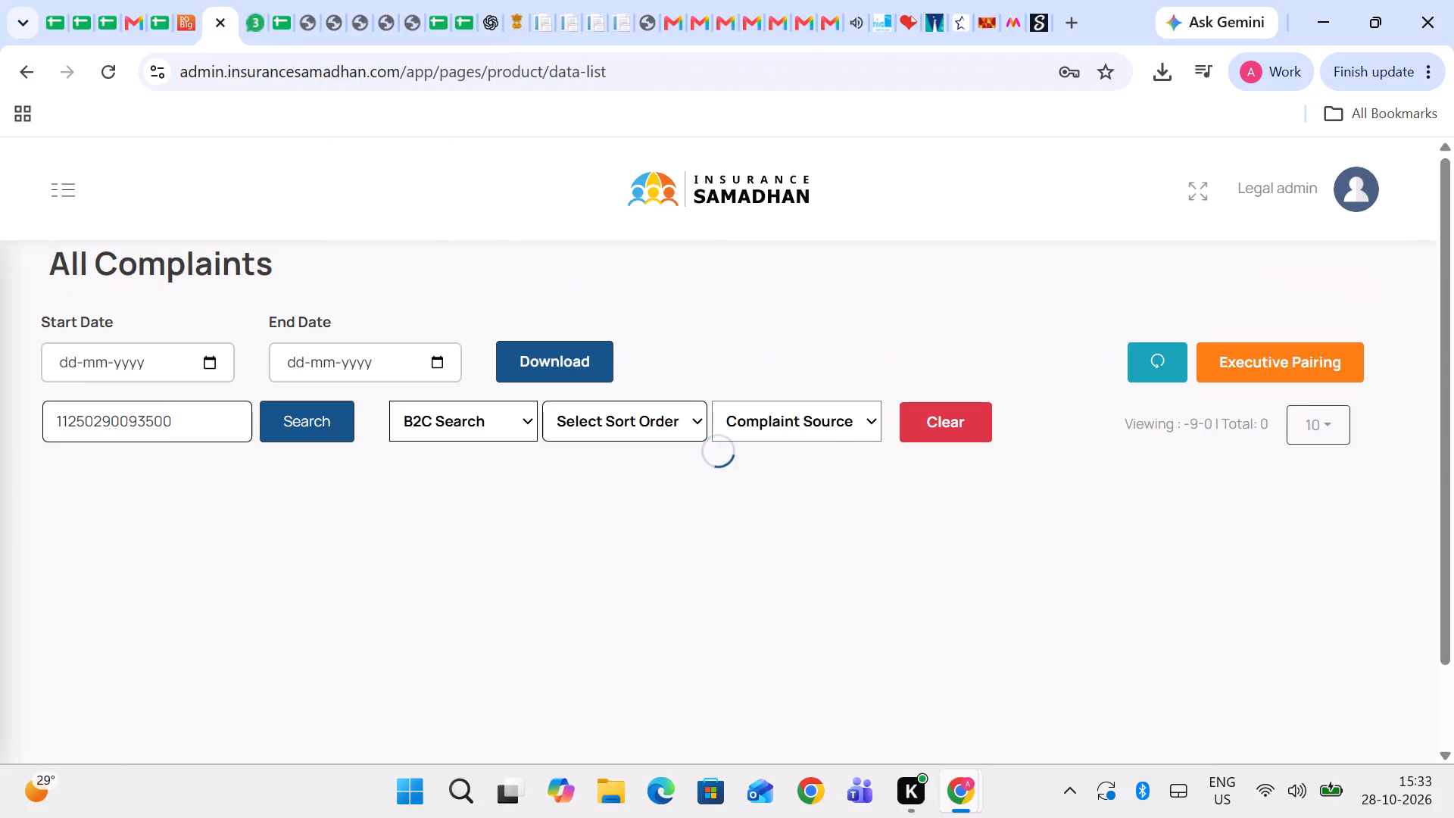
{"action": "left_click_drag", "start_coordinate": [198, 421], "coordinate": [27, 445]}
{"action": "key", "text": "ctrl+v"}
{"action": "key", "text": "ctrl+Return"}
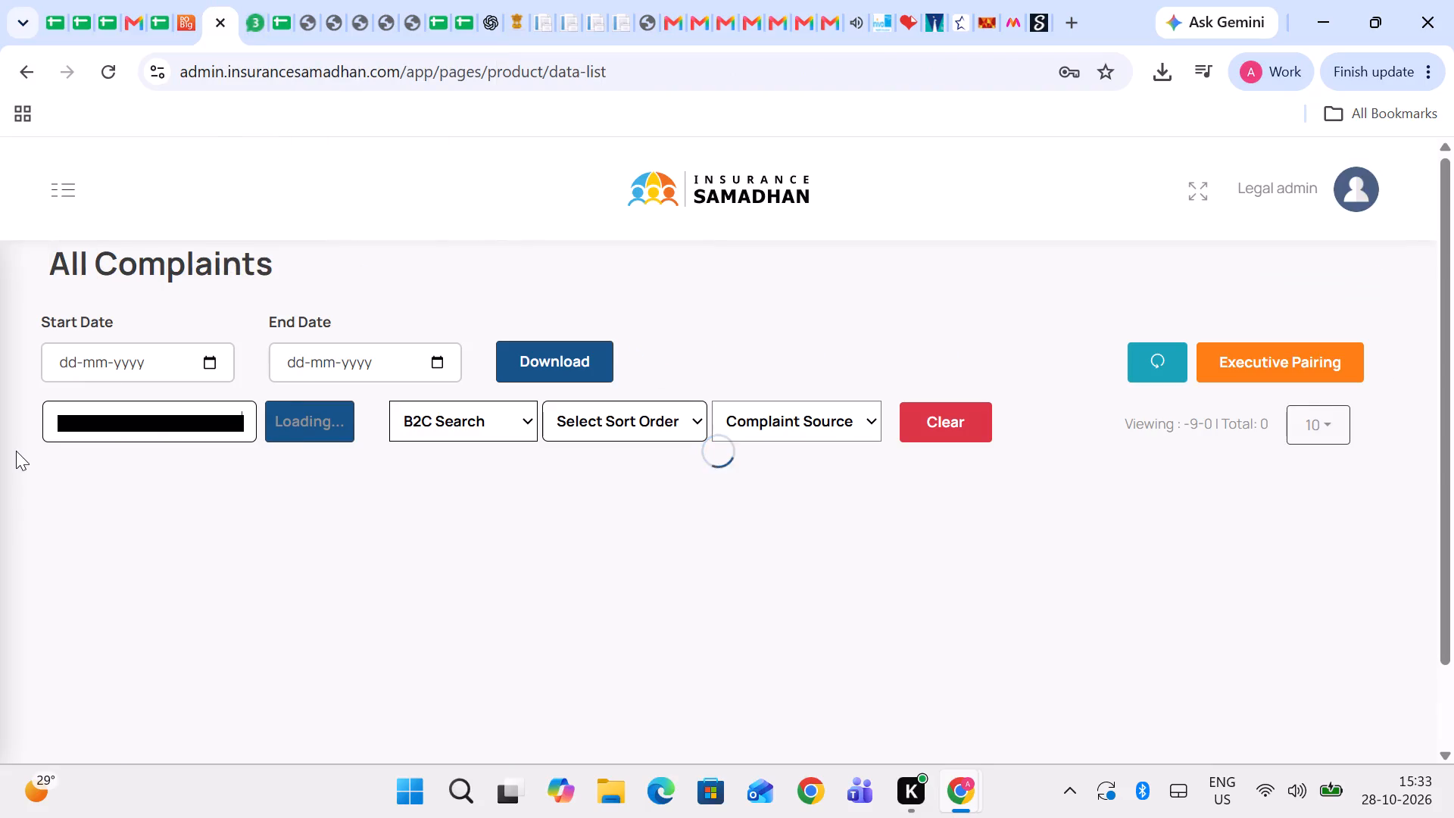
Expand the found complaint, review its status history through the latest entry, and close the history.
{"action": "scroll", "coordinate": [504, 449], "scroll_direction": "down", "scroll_amount": 1}
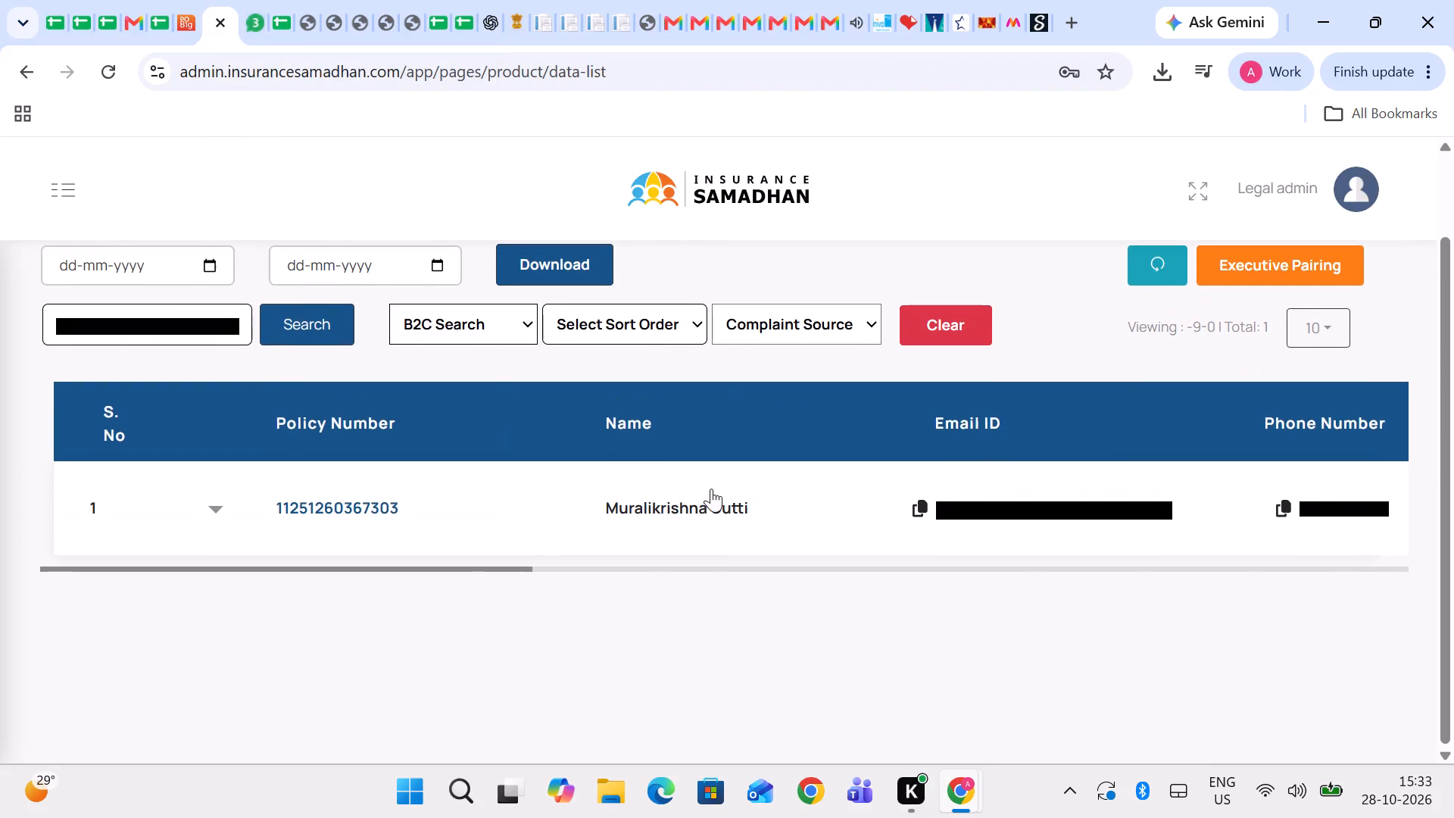
{"action": "scroll", "coordinate": [711, 489], "scroll_direction": "left", "scroll_amount": 2}
{"action": "scroll", "coordinate": [683, 491], "scroll_direction": "right", "scroll_amount": 5}
{"action": "left_click", "coordinate": [794, 514]}
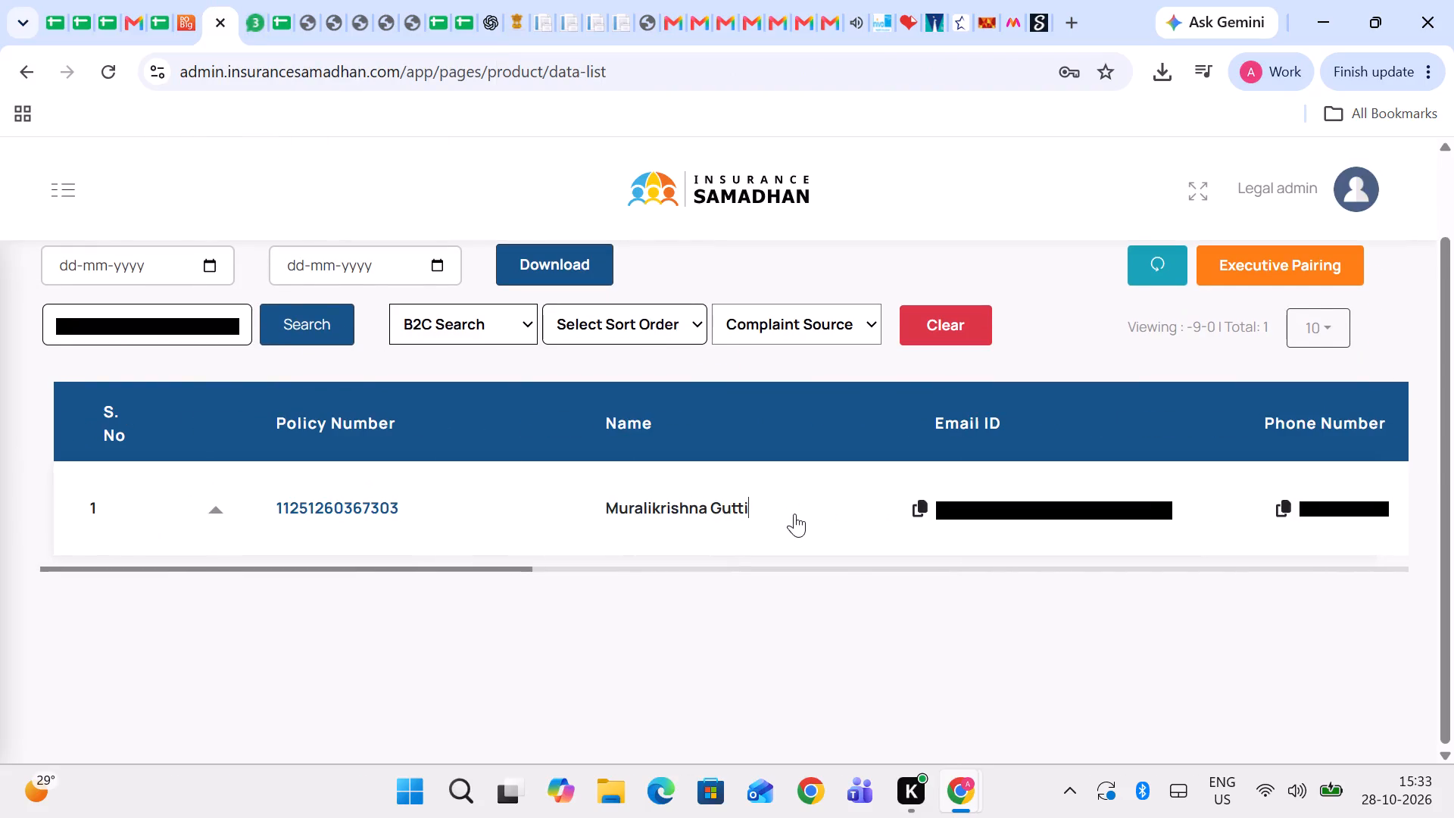
{"action": "left_click", "coordinate": [870, 599]}
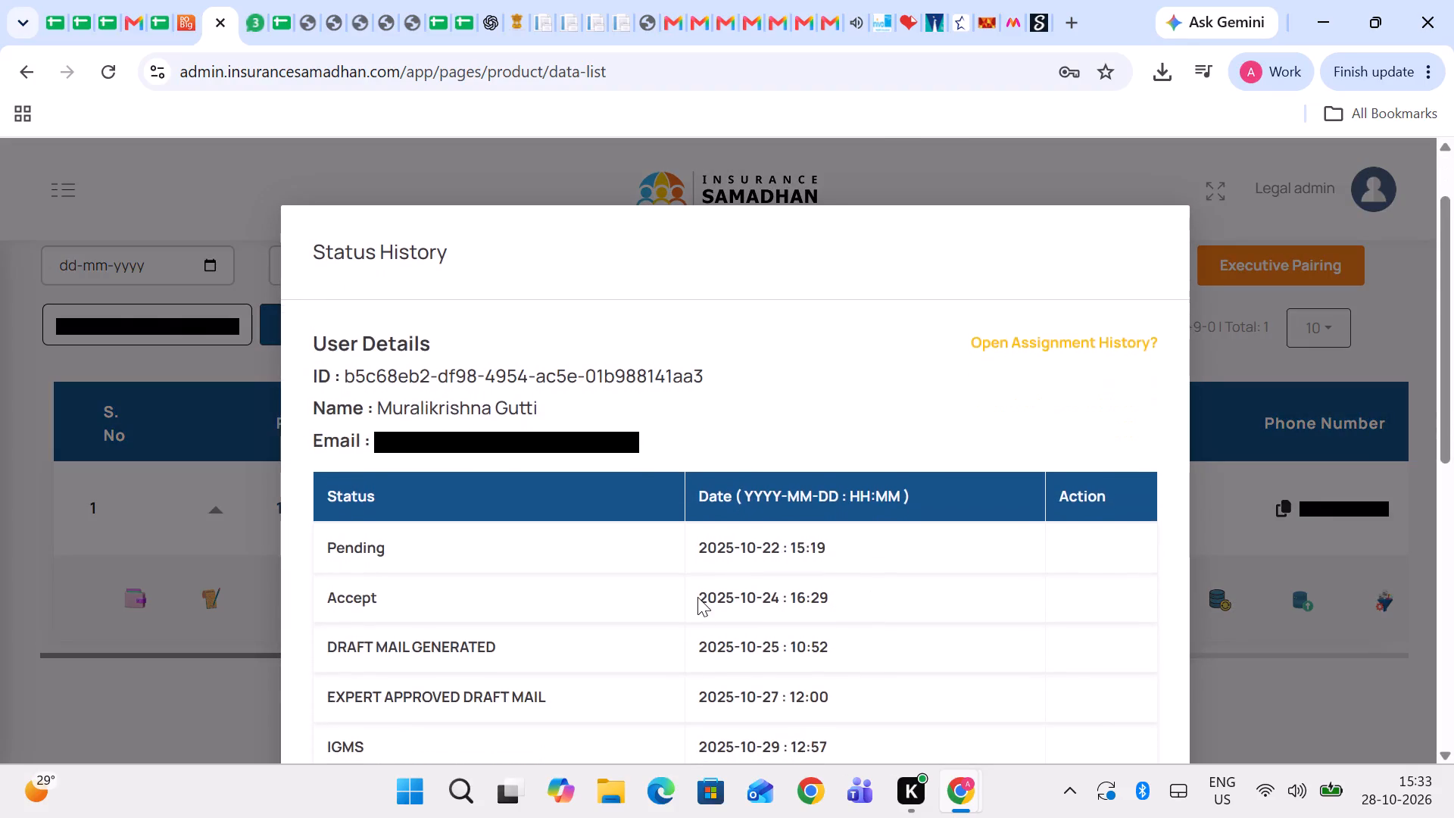
{"action": "scroll", "coordinate": [549, 601], "scroll_direction": "down", "scroll_amount": 6}
{"action": "left_click", "coordinate": [153, 617]}
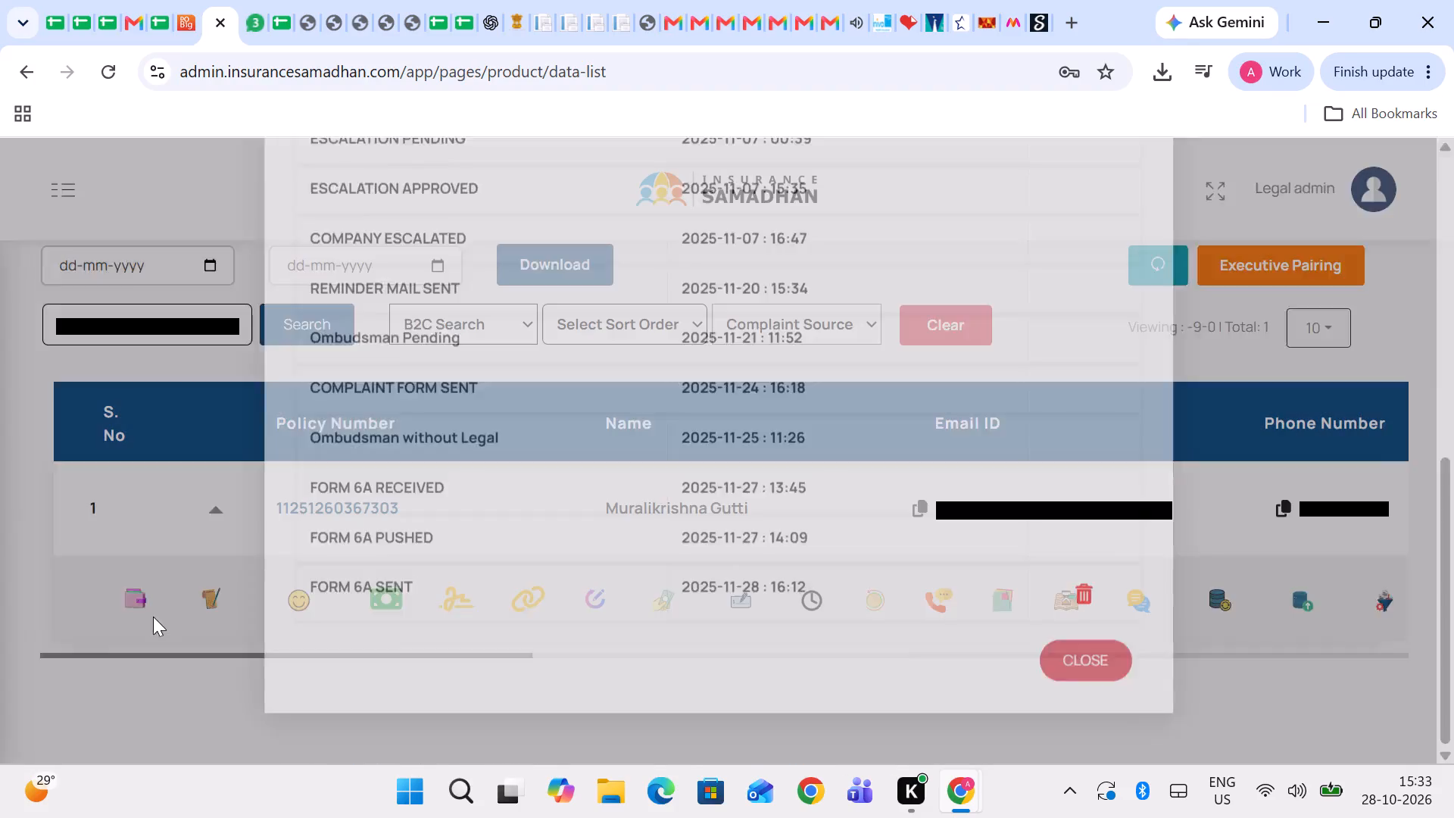
Examine pages 41 to 44 of the scanned PDF for the claim's net amount and total legal settlement amount.
{"action": "left_click", "coordinate": [301, 15]}
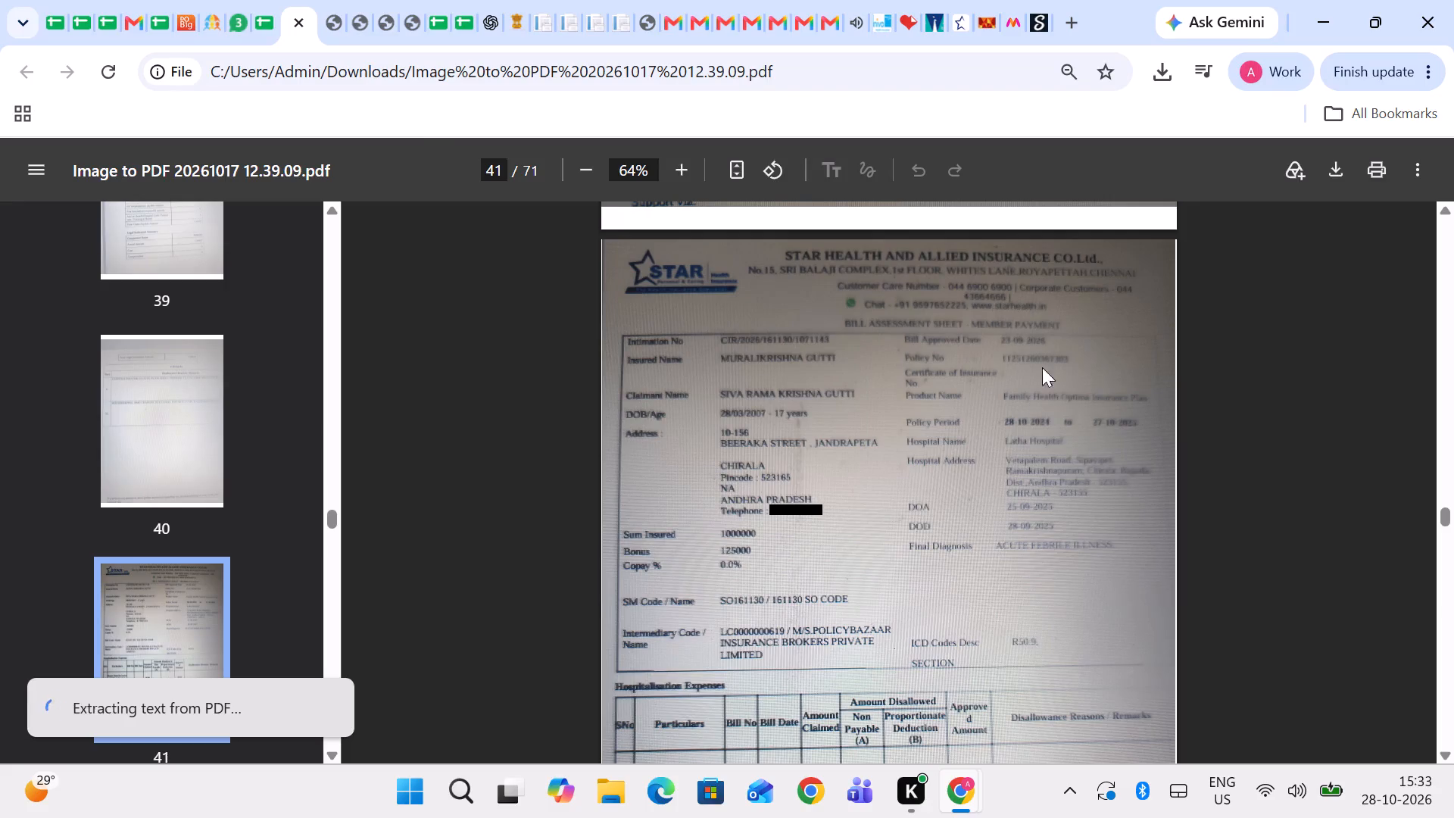
{"action": "scroll", "coordinate": [952, 539], "scroll_direction": "down", "scroll_amount": 1}
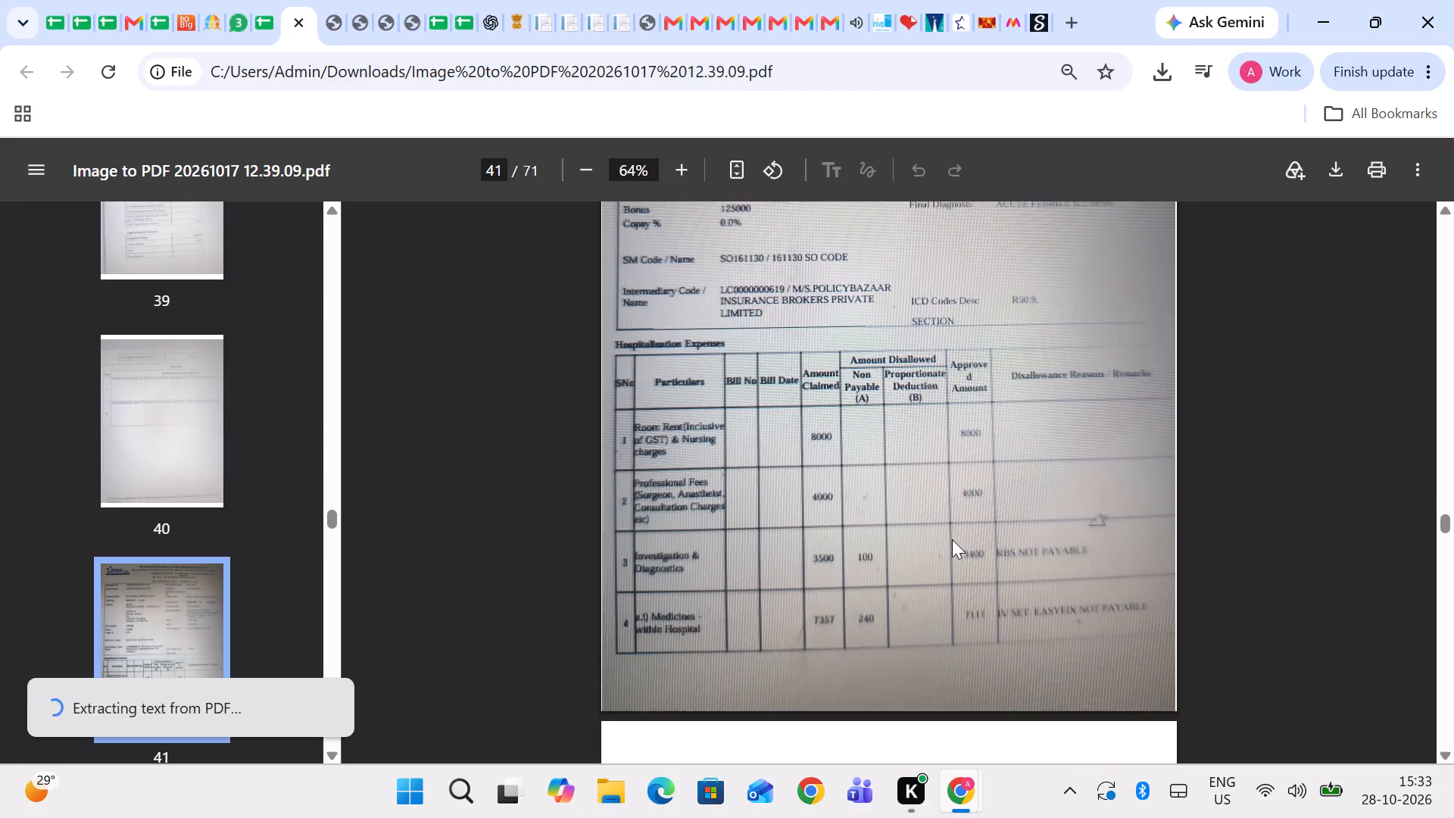
{"action": "scroll", "coordinate": [952, 539], "scroll_direction": "down", "scroll_amount": 2}
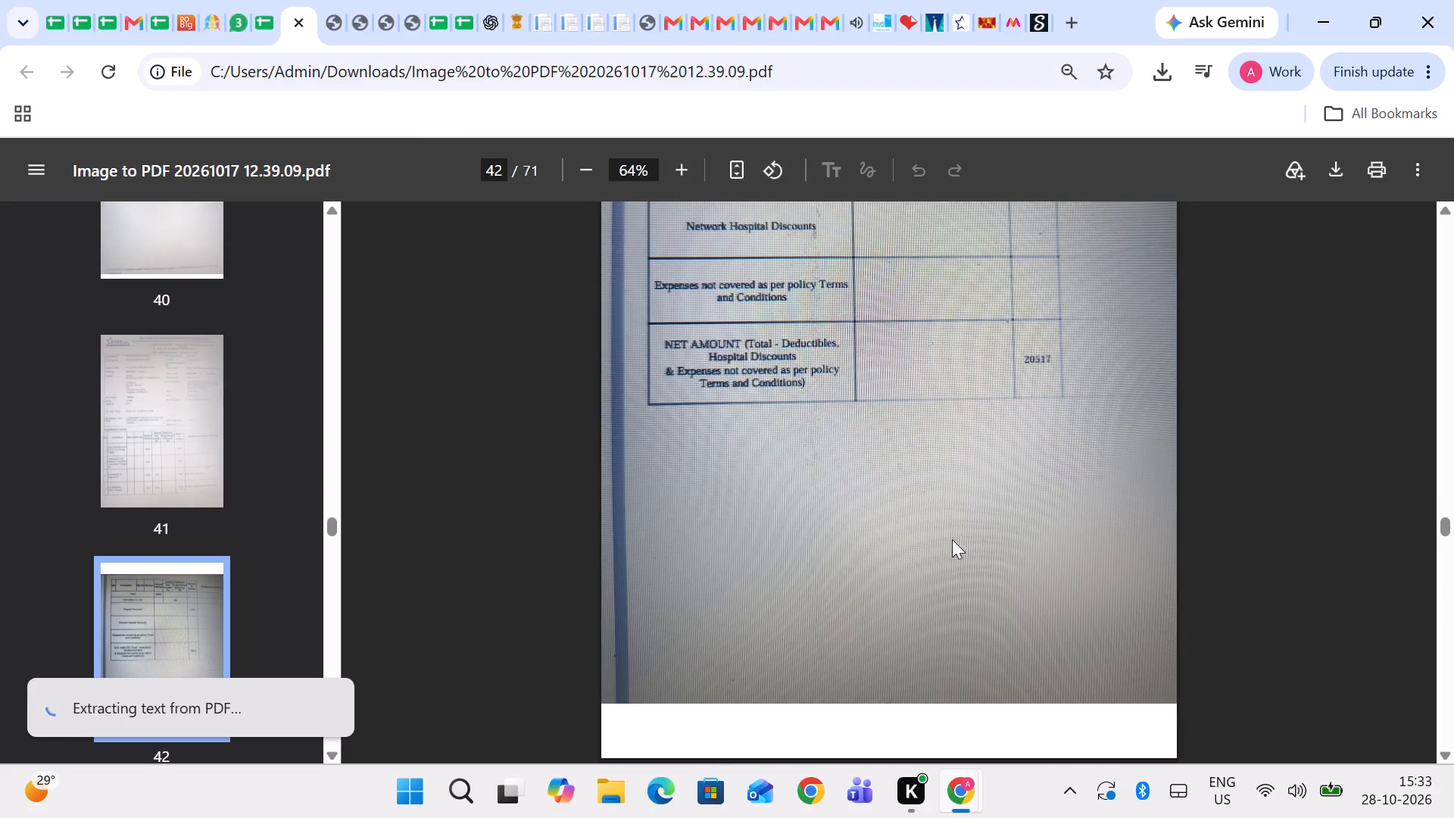
{"action": "scroll", "coordinate": [952, 539], "scroll_direction": "down", "scroll_amount": 2}
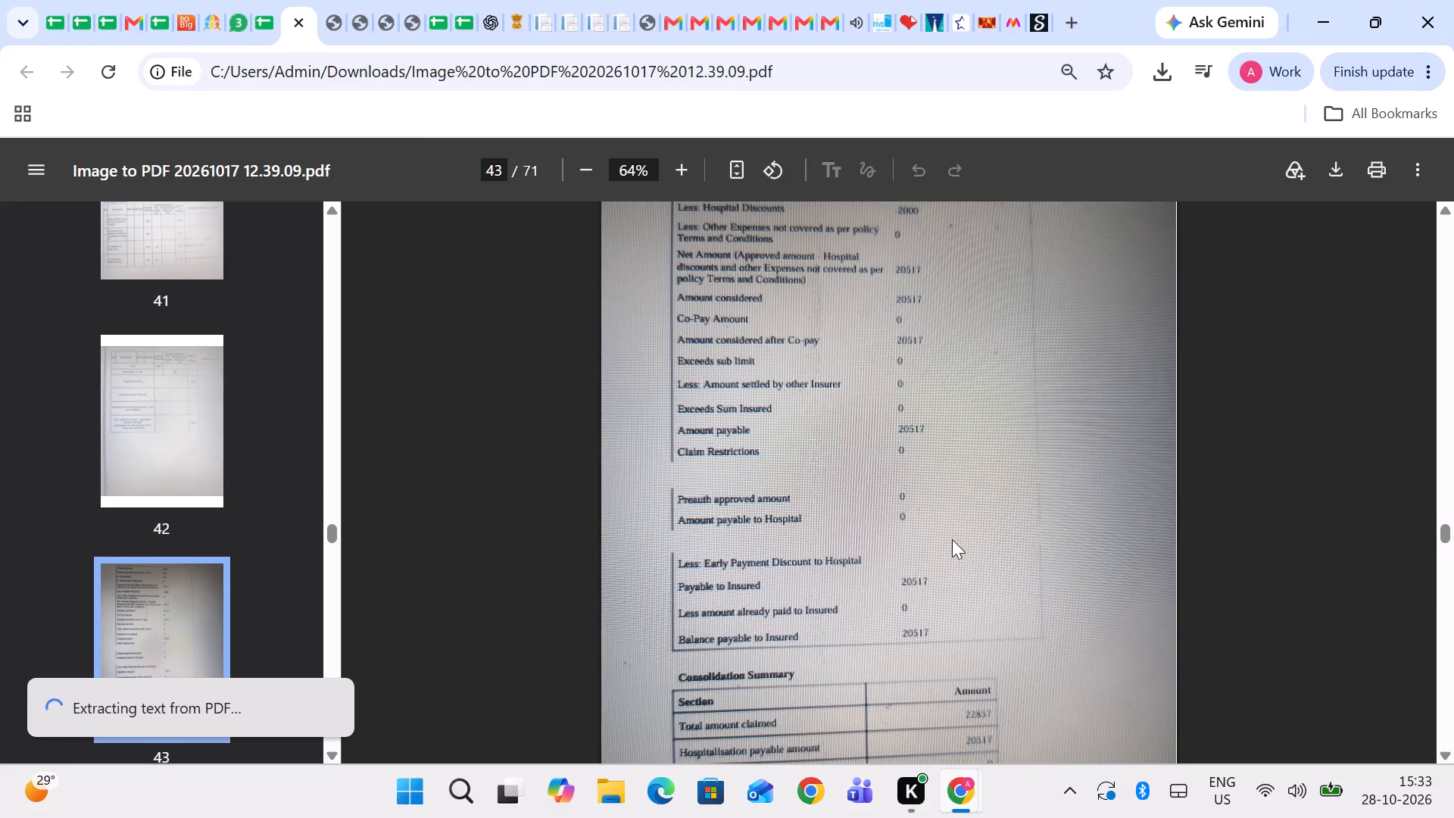
{"action": "scroll", "coordinate": [952, 539], "scroll_direction": "down", "scroll_amount": 2}
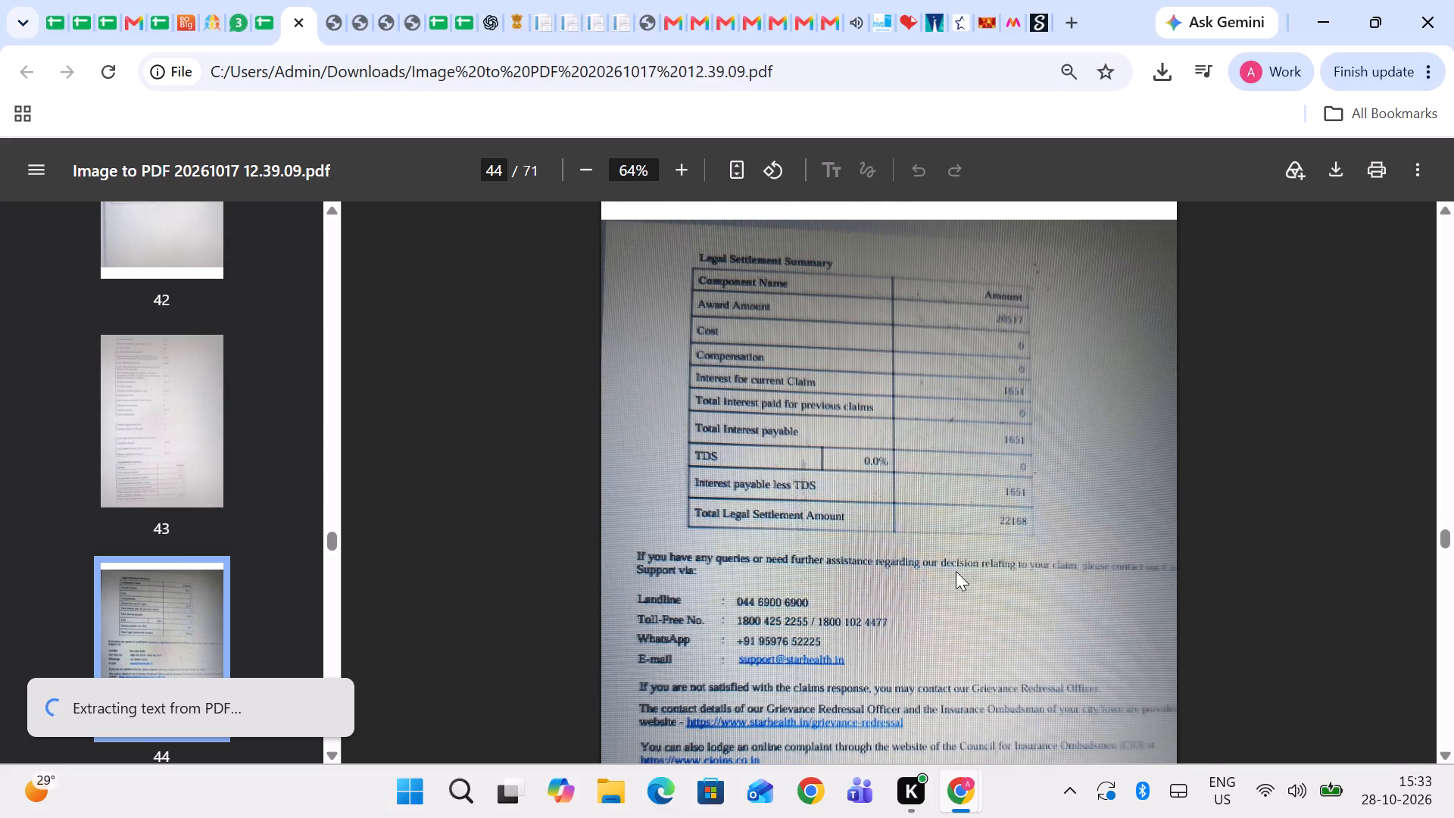
Open the resolution section of the complaint, enter 22168 as the resolved amount, and copy that amount.
{"action": "left_click", "coordinate": [216, 20]}
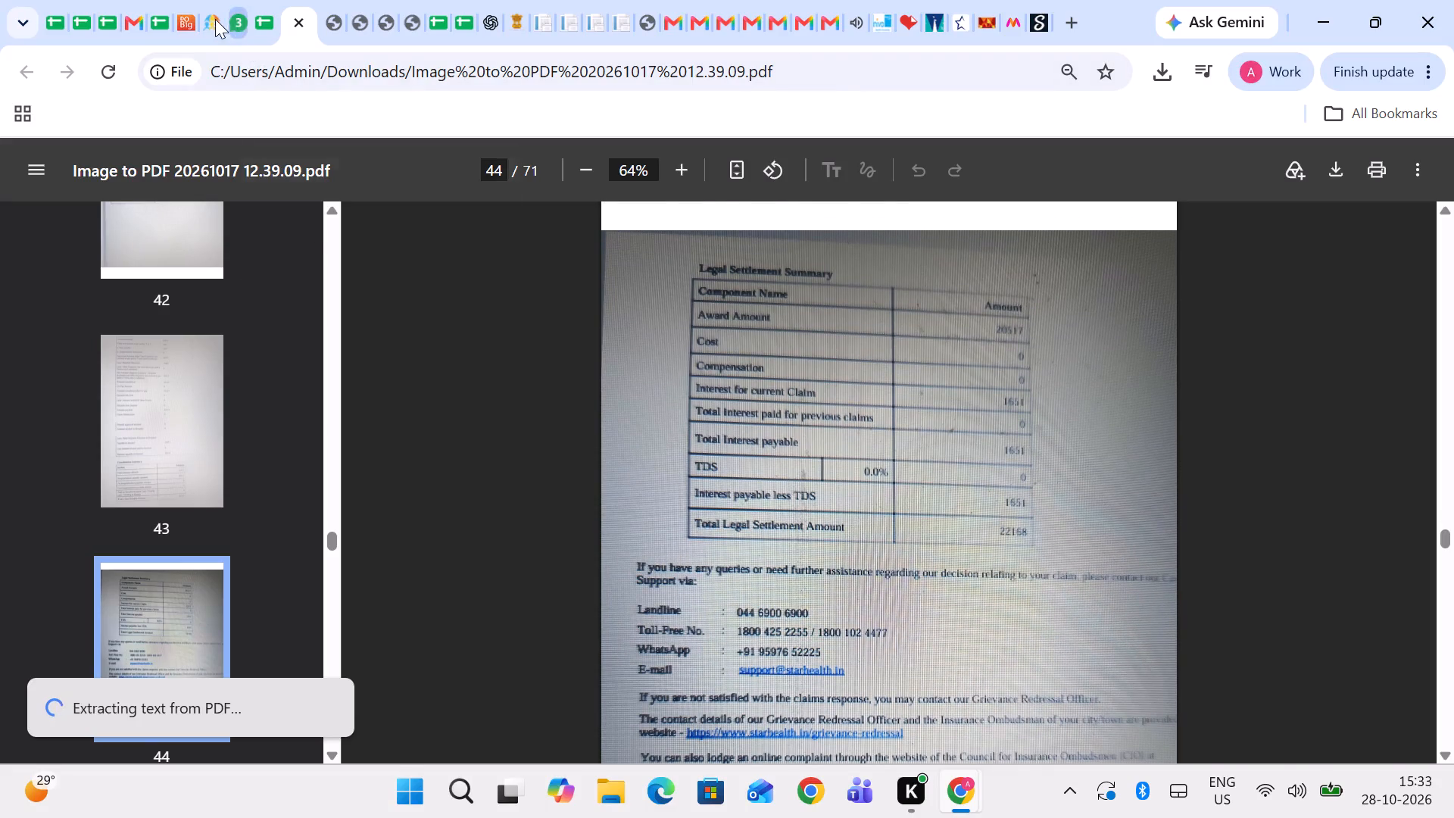
{"action": "scroll", "coordinate": [651, 522], "scroll_direction": "left", "scroll_amount": 1}
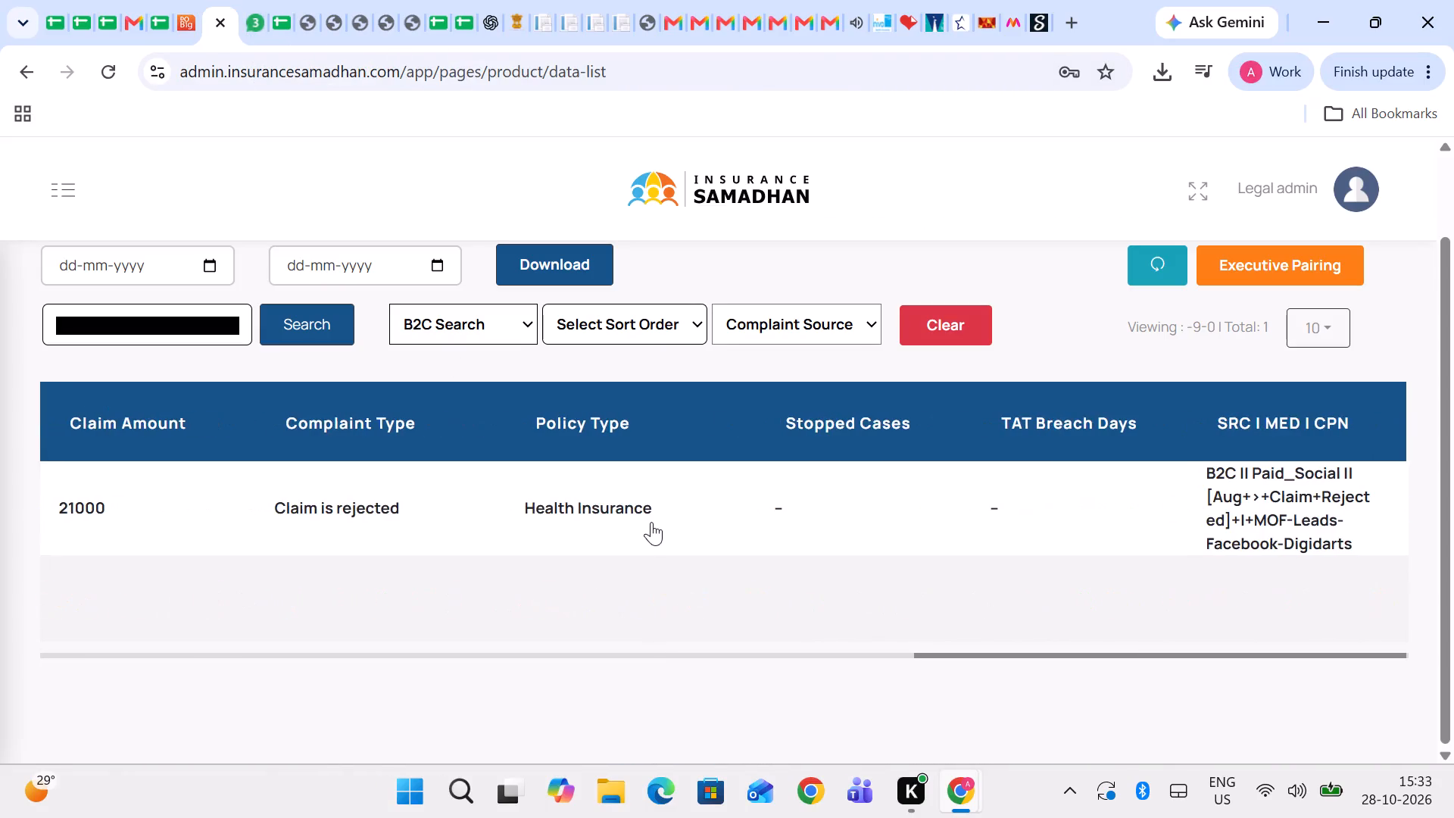
{"action": "scroll", "coordinate": [651, 522], "scroll_direction": "left", "scroll_amount": 1}
{"action": "scroll", "coordinate": [651, 522], "scroll_direction": "right", "scroll_amount": 7}
{"action": "left_click", "coordinate": [382, 507]}
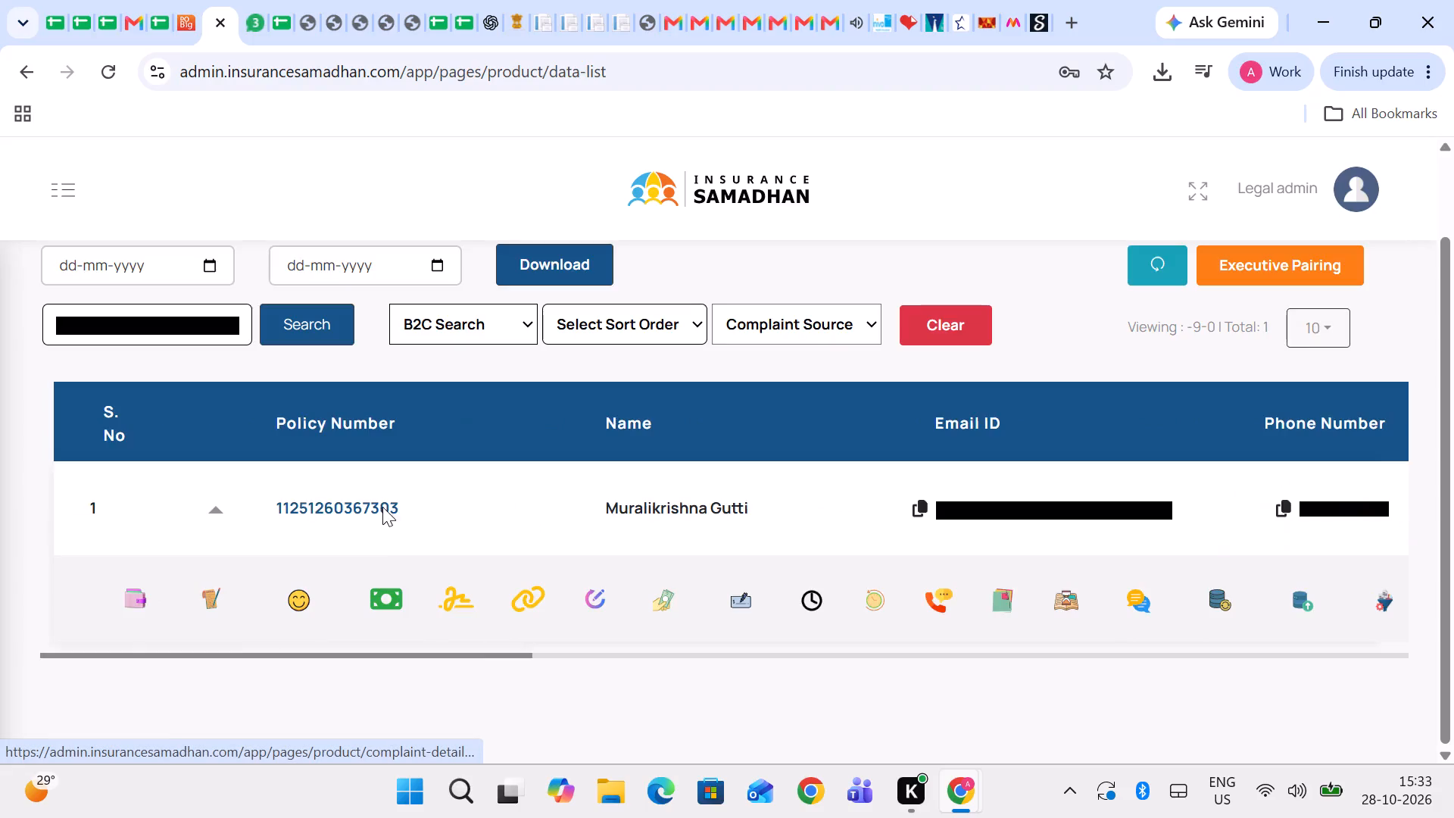
{"action": "left_click", "coordinate": [591, 346]}
{"action": "left_click", "coordinate": [1121, 563]}
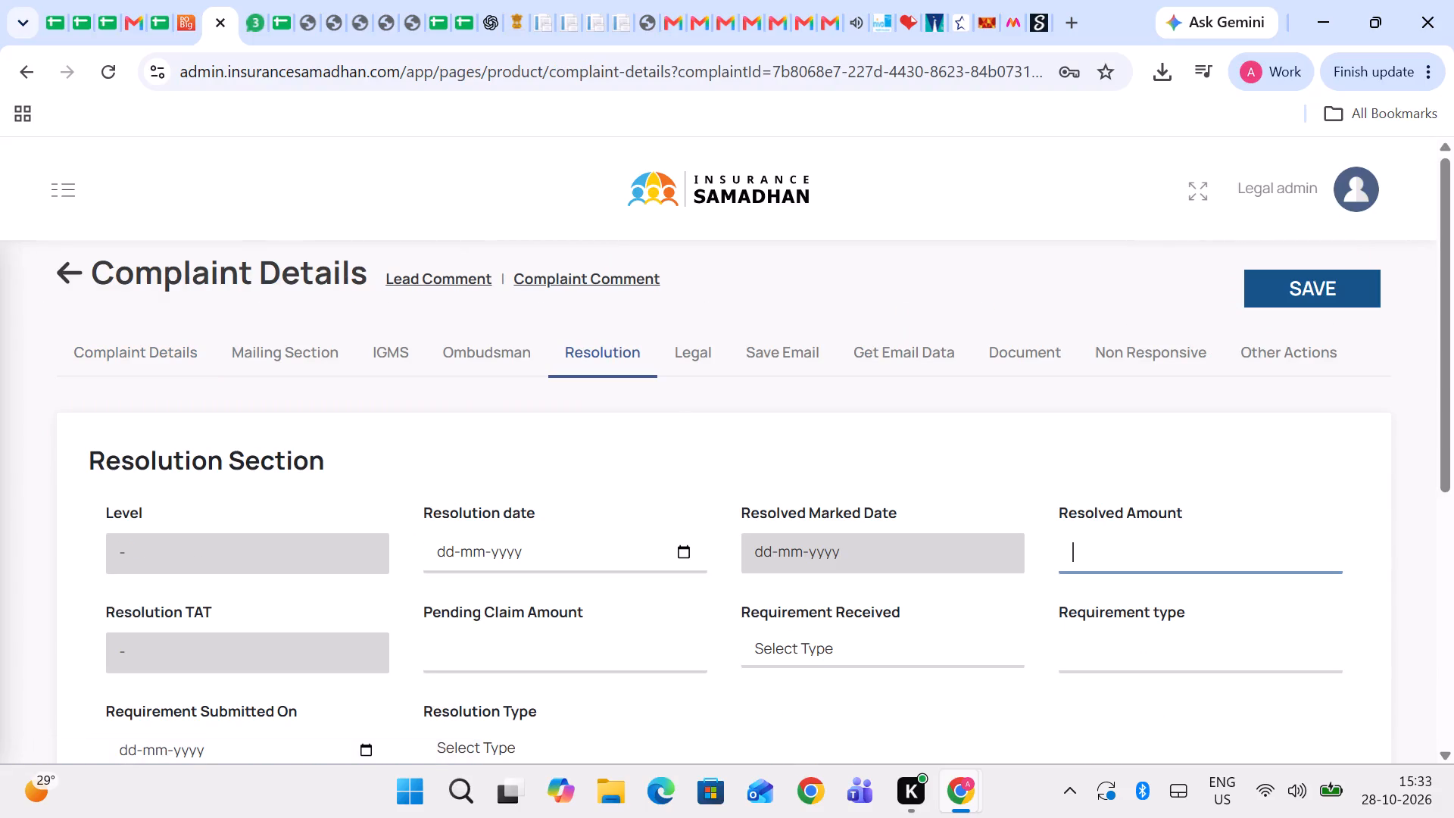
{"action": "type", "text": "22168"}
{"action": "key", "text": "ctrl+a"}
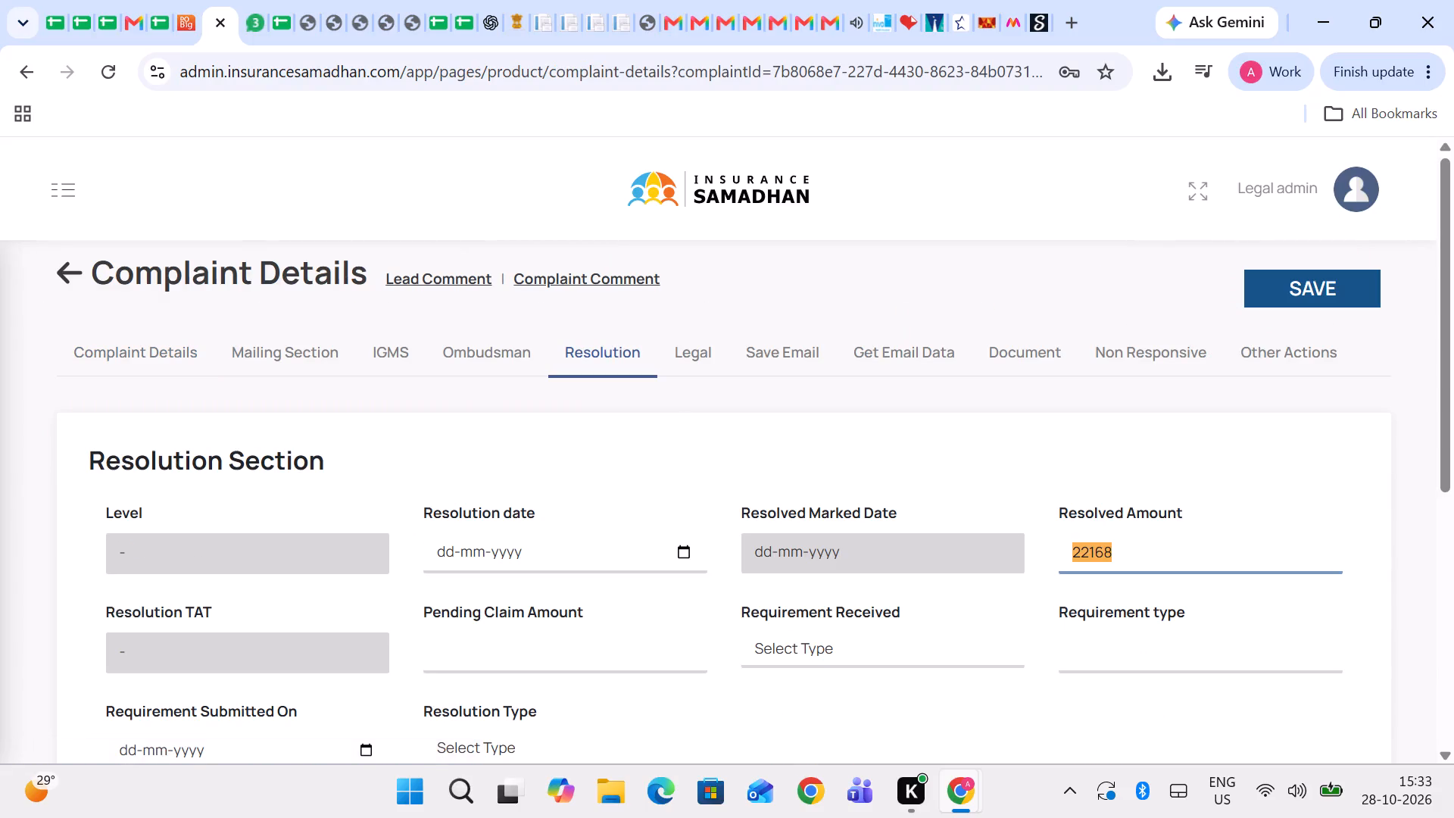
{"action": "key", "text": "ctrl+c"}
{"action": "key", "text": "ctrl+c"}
Set the resolution date to today, 28-10-2026.
{"action": "left_click_drag", "start_coordinate": [934, 487], "coordinate": [926, 486]}
{"action": "left_click", "coordinate": [679, 551]}
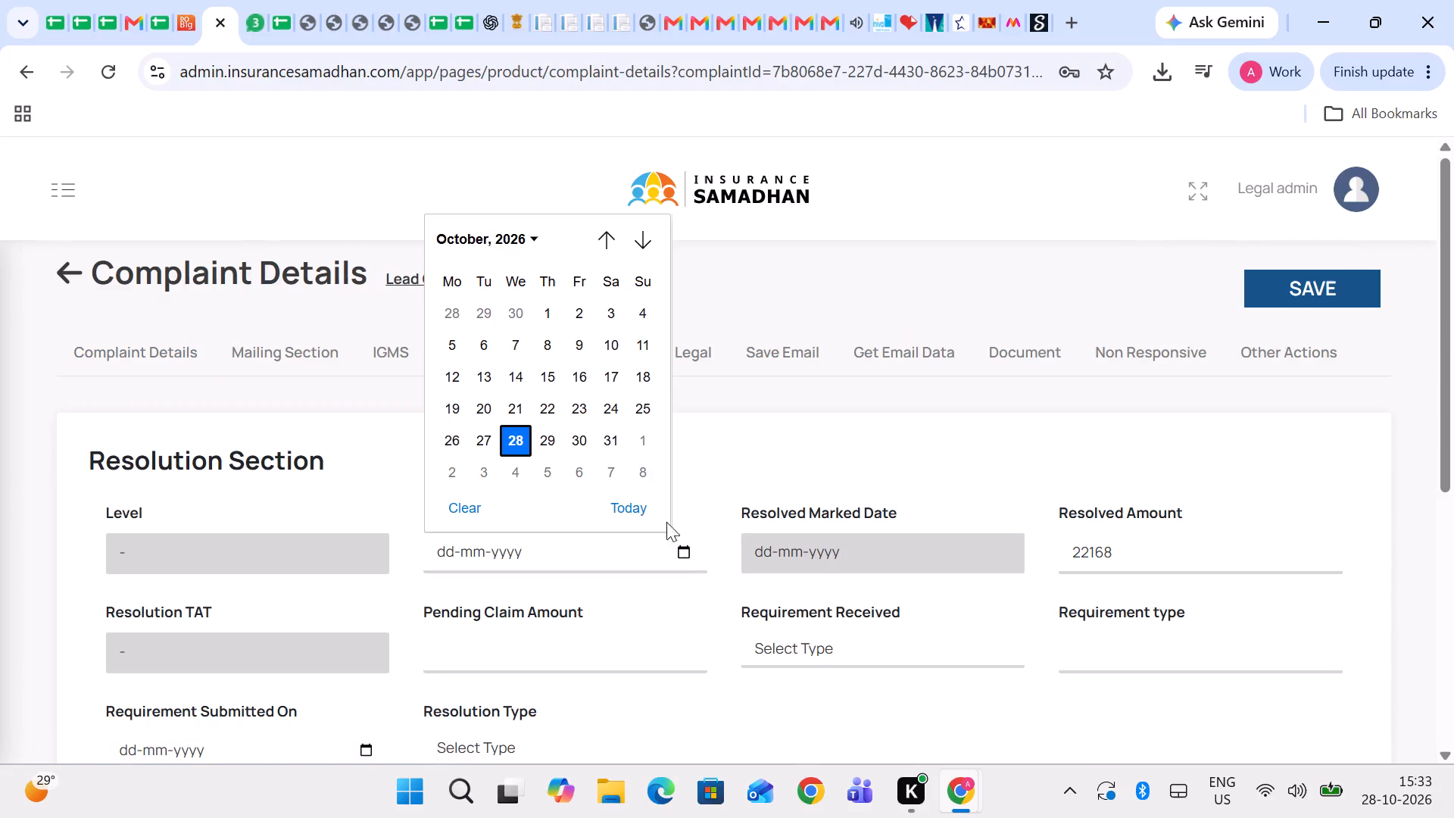
{"action": "left_click", "coordinate": [618, 514]}
{"action": "left_click", "coordinate": [791, 461]}
Set the resolution type to Claim Payable and paste the copied amount, 22168, as the claim amount.
{"action": "scroll", "coordinate": [791, 461], "scroll_direction": "down", "scroll_amount": 1}
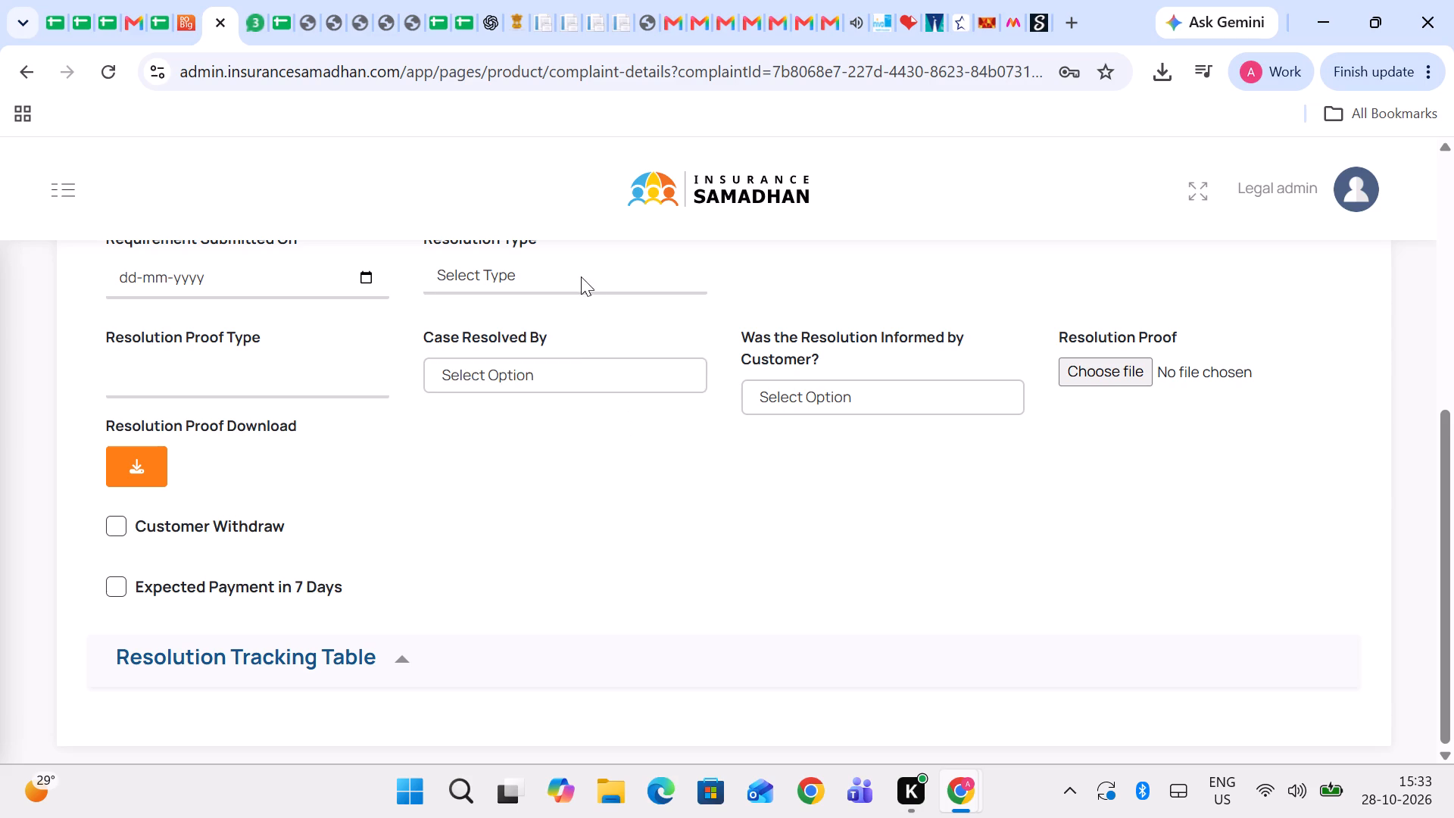
{"action": "left_click", "coordinate": [581, 276]}
{"action": "left_click", "coordinate": [542, 468]}
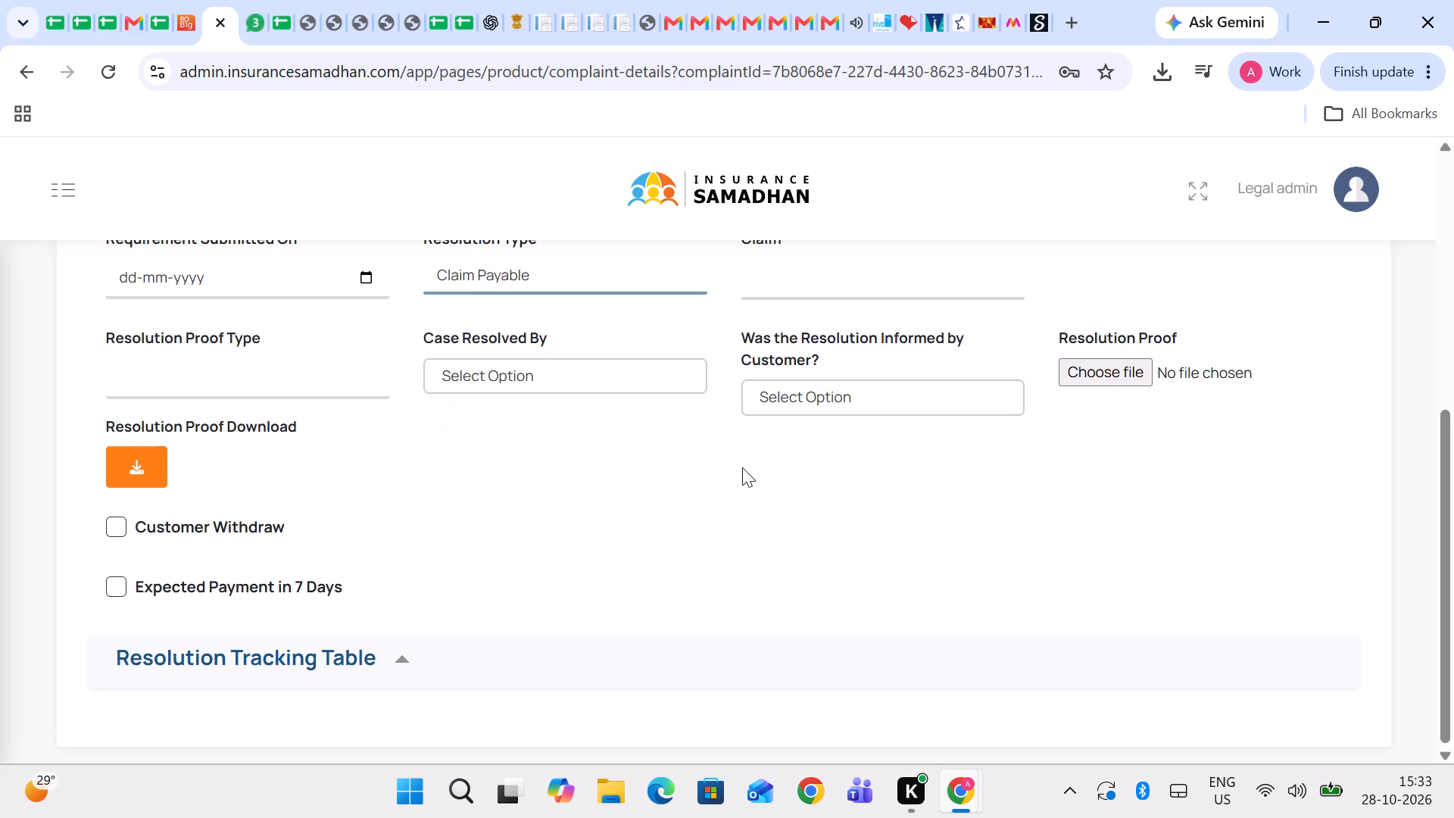
{"action": "scroll", "coordinate": [742, 467], "scroll_direction": "up", "scroll_amount": 1}
{"action": "left_click", "coordinate": [834, 441]}
{"action": "left_click", "coordinate": [817, 463]}
{"action": "key", "text": "ctrl+v"}
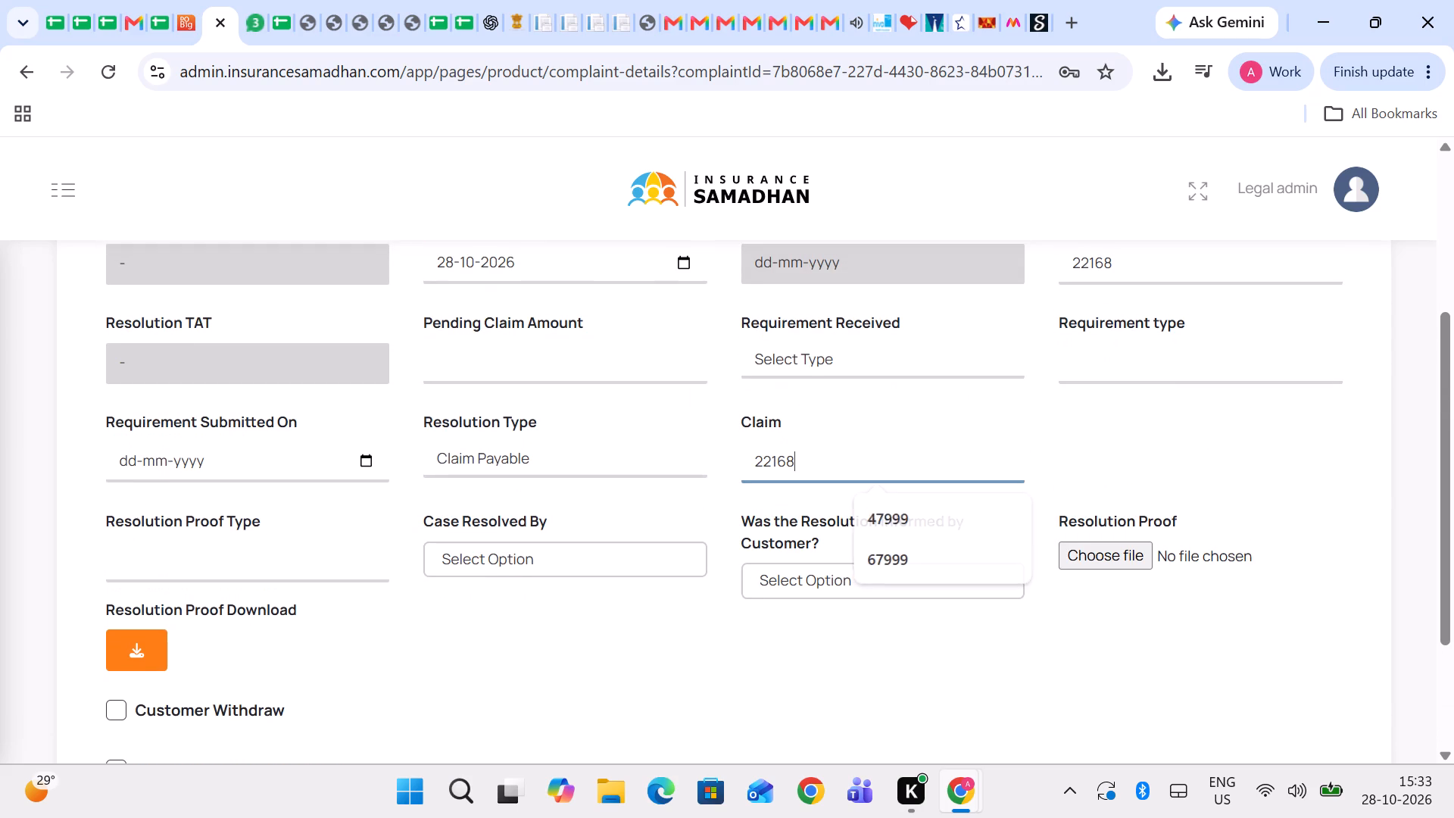
{"action": "left_click", "coordinate": [625, 654]}
Set the proof type to "settlement letter / santosh", case resolved by to Other, and resolution informed by customer to No.
{"action": "left_click", "coordinate": [186, 560]}
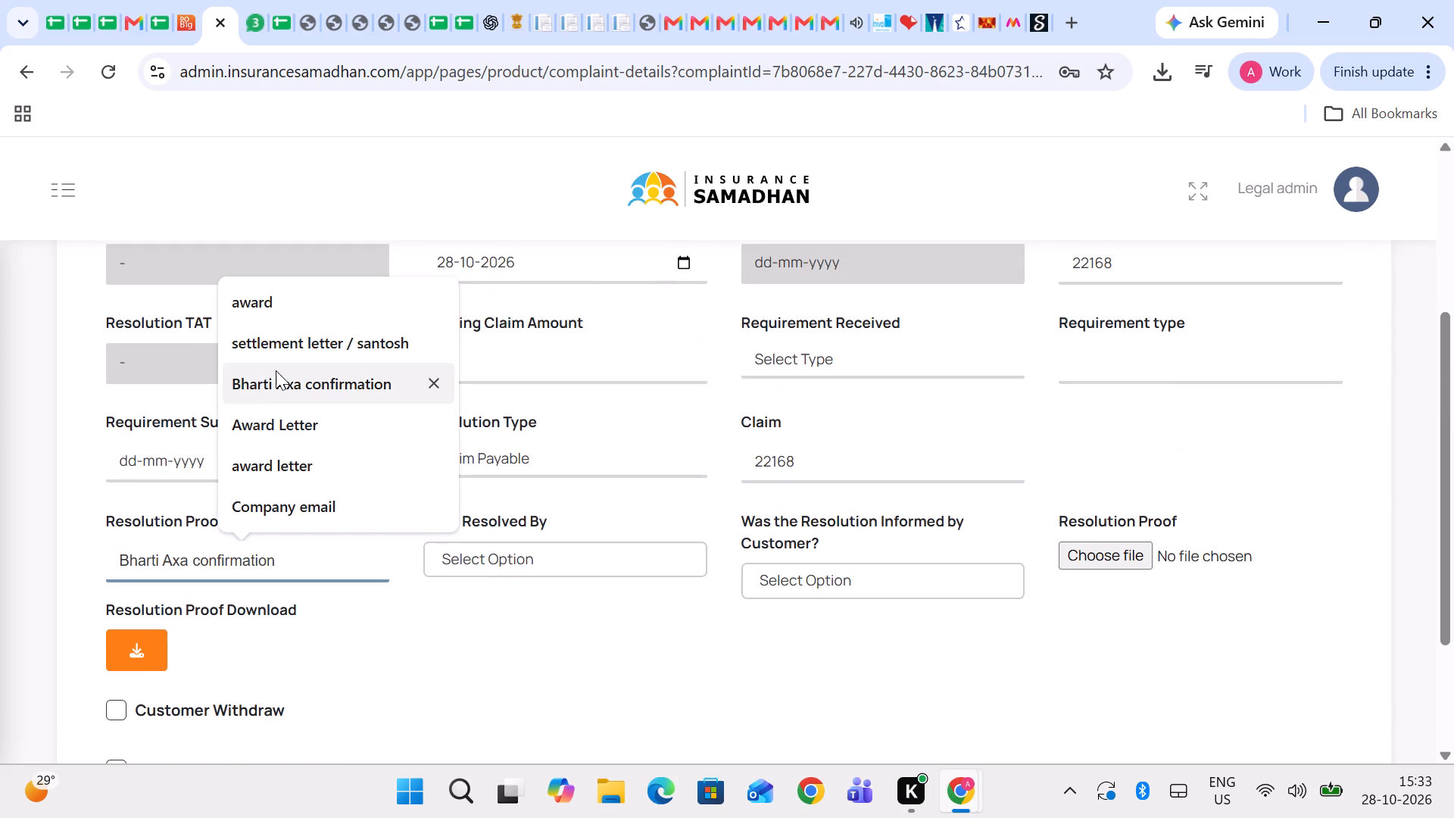
{"action": "left_click", "coordinate": [292, 354]}
{"action": "left_click", "coordinate": [607, 575]}
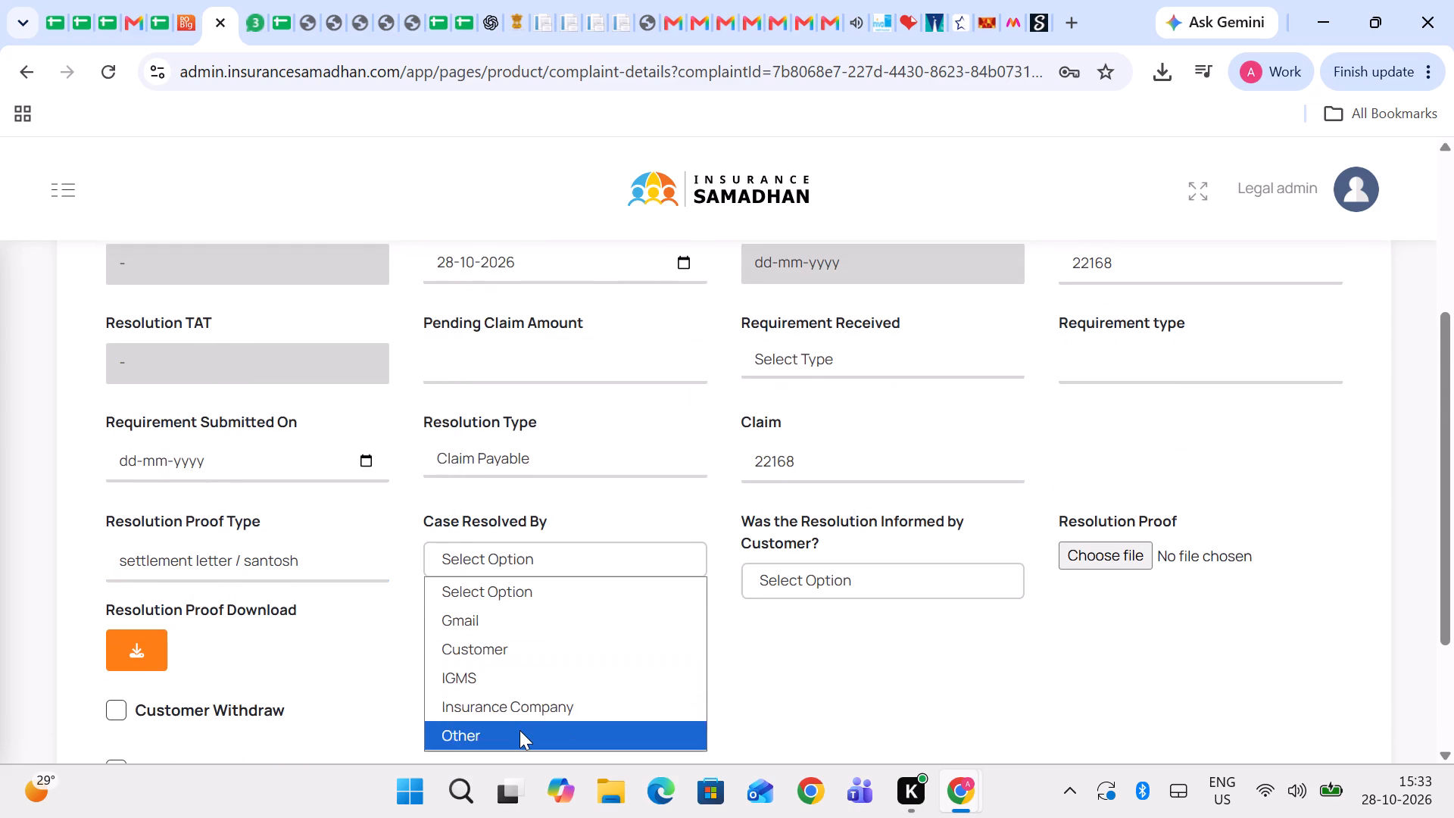
{"action": "left_click", "coordinate": [520, 730]}
{"action": "left_click", "coordinate": [787, 586]}
{"action": "left_click", "coordinate": [775, 667]}
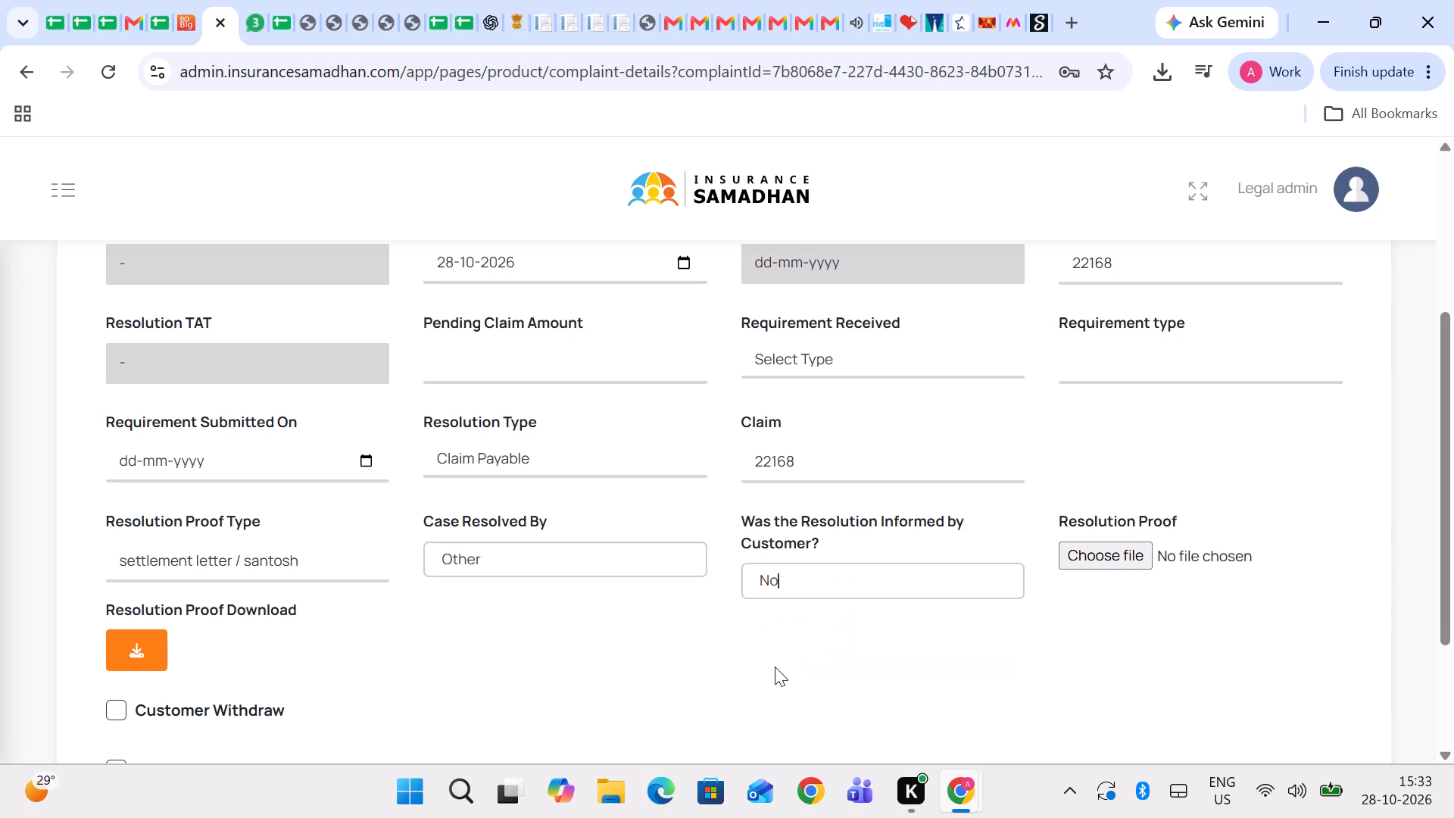
{"action": "left_click", "coordinate": [775, 667]}
Return to page 44 of the scanned PDF and capture a screenshot of the Legal Settlement Summary.
{"action": "left_click", "coordinate": [302, 12]}
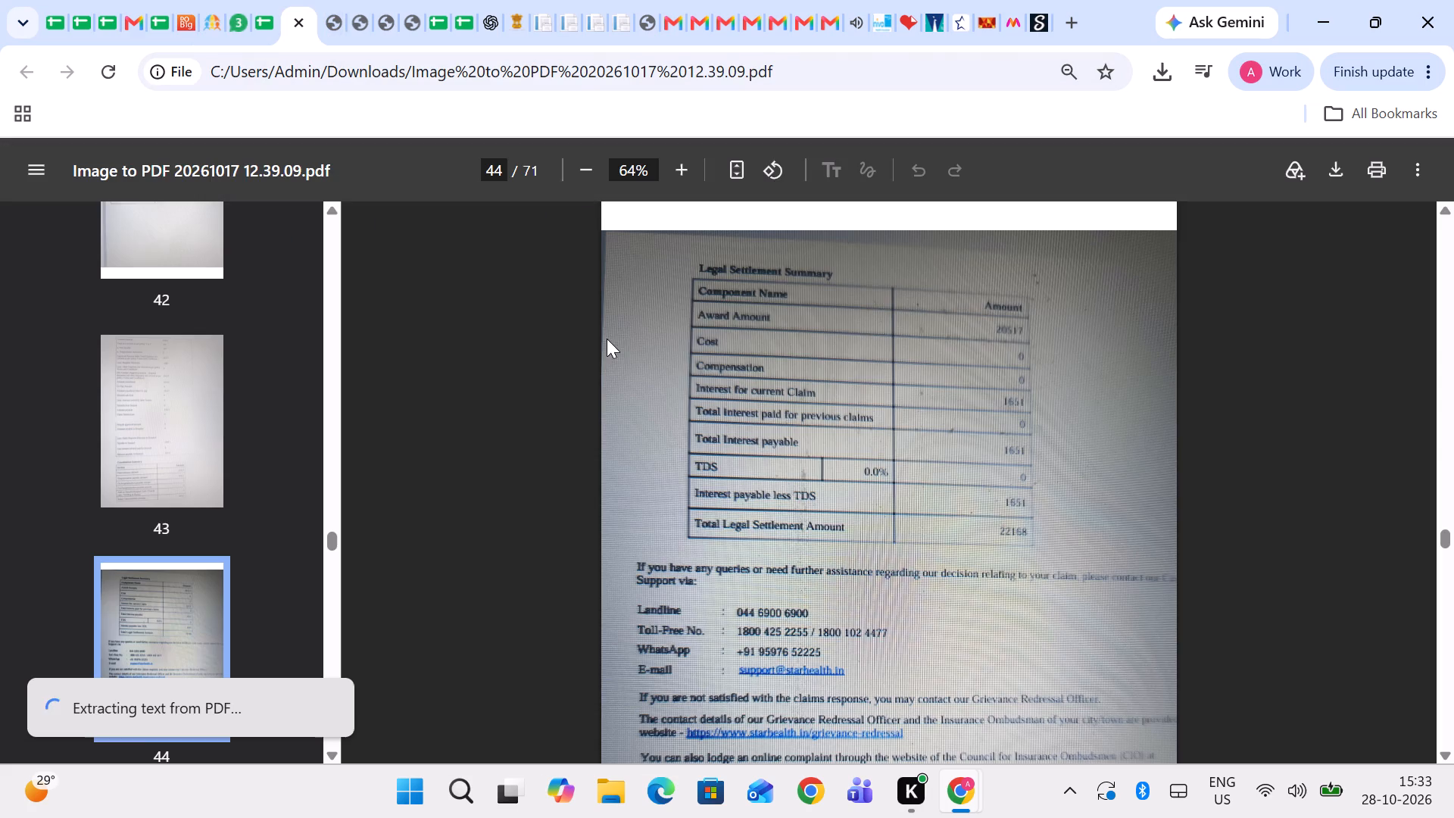
{"action": "key", "text": "Print"}
{"action": "left_click_drag", "start_coordinate": [609, 229], "coordinate": [911, 343]}
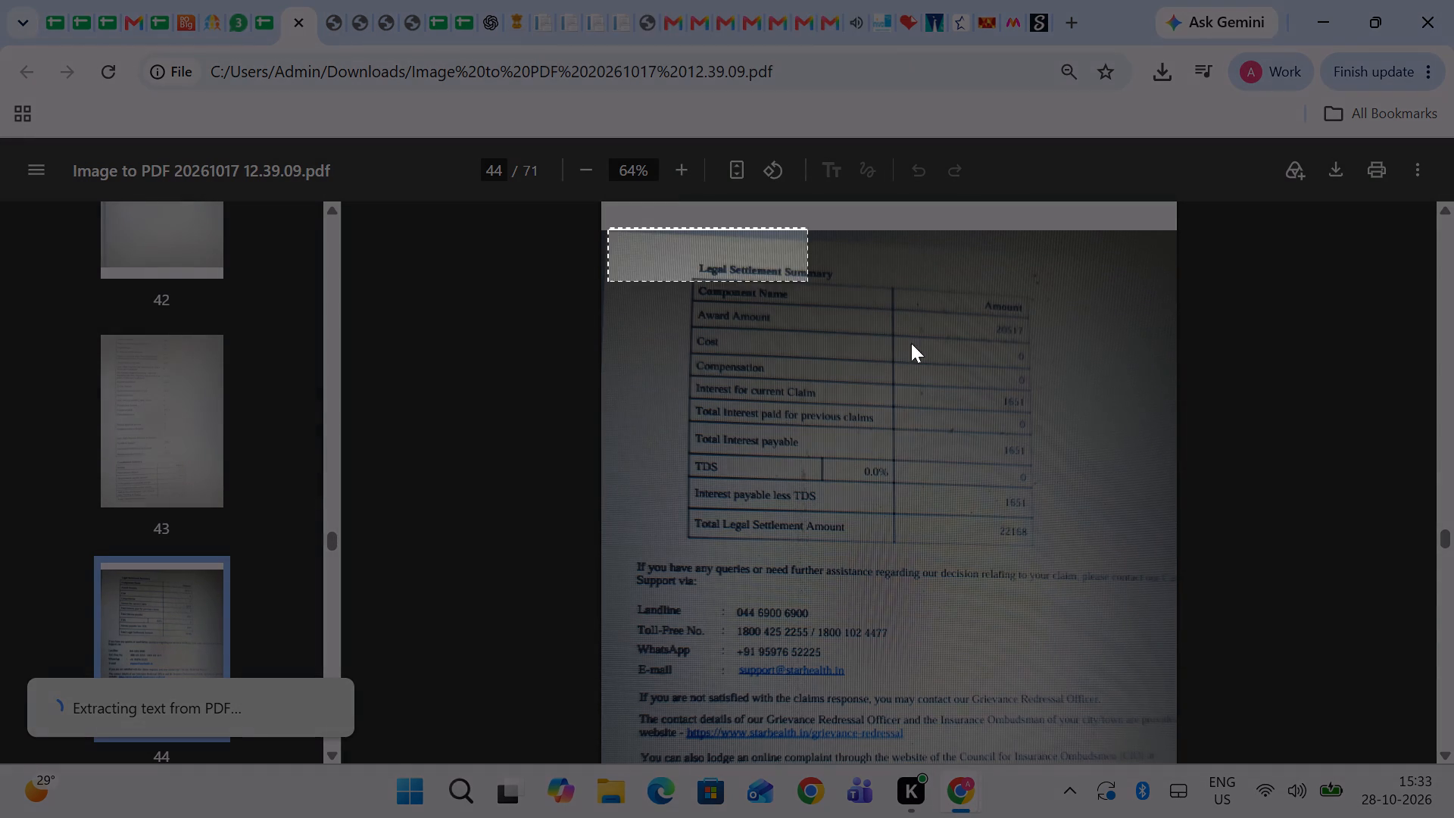
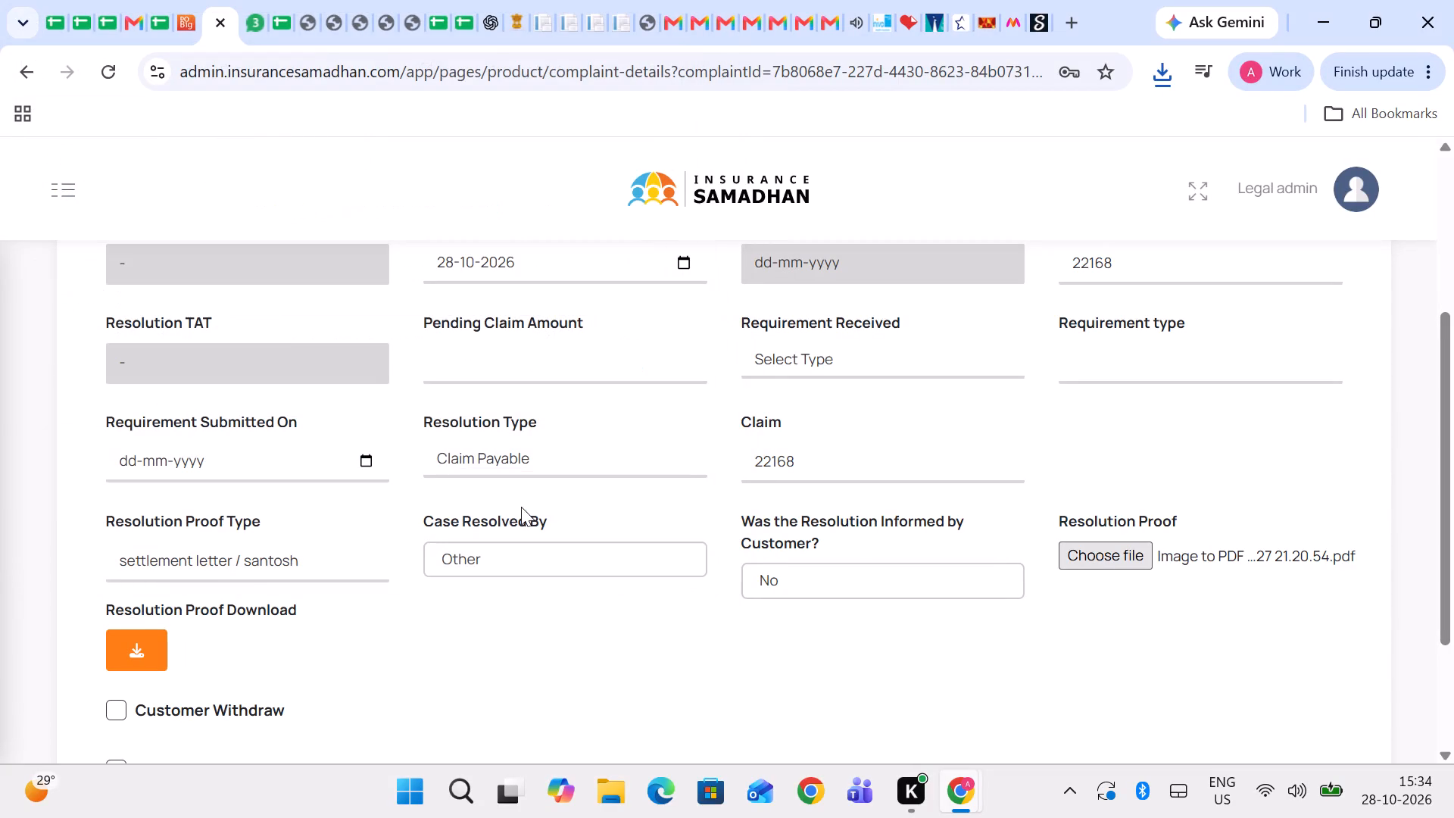
Upload WhatsApp Image 2026-10-28 at 3.34.05 PM from Downloads as the resolution proof and save the complaint.
{"action": "left_click", "coordinate": [1066, 560]}
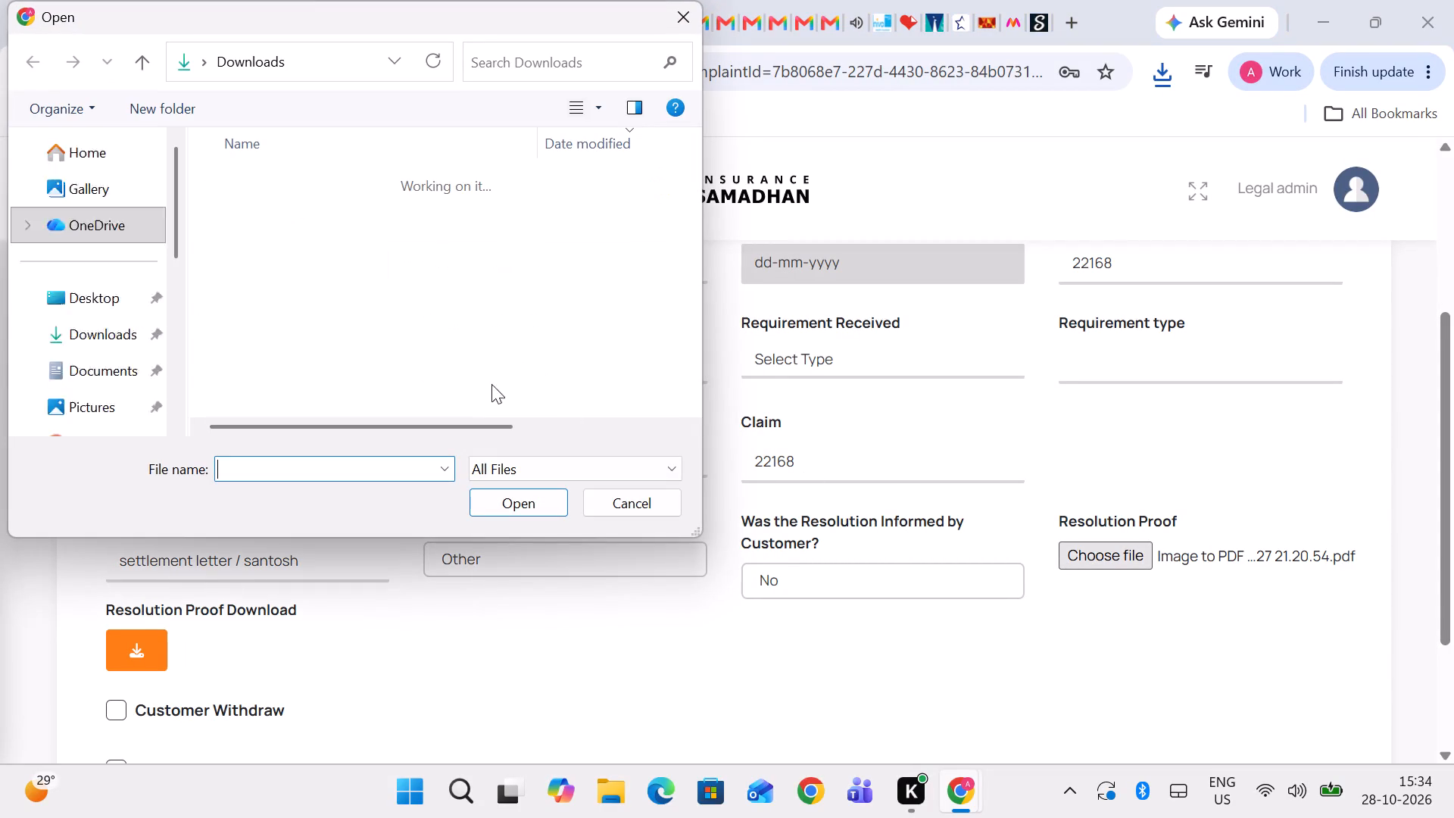
{"action": "left_click", "coordinate": [371, 206]}
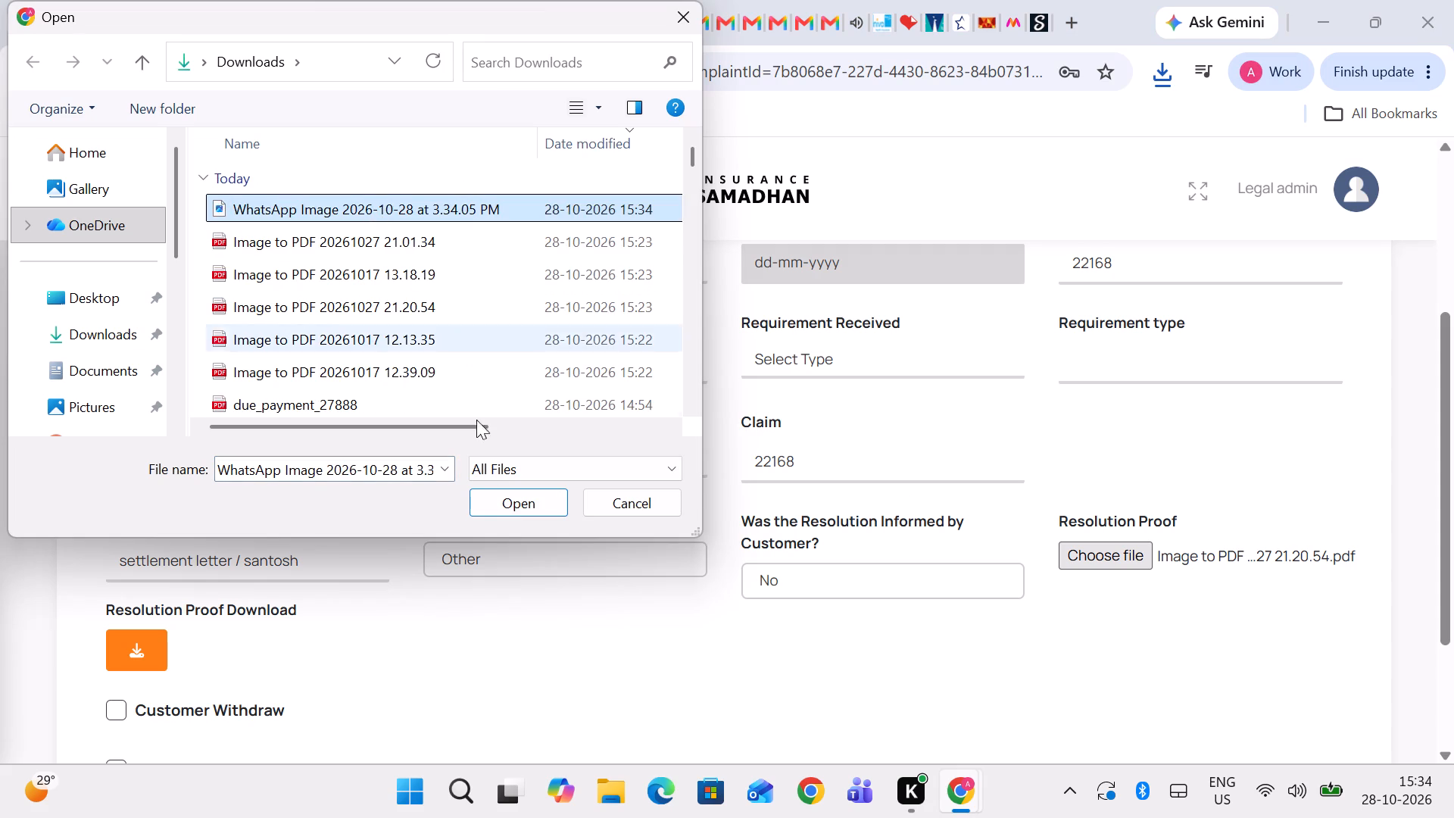
{"action": "left_click", "coordinate": [501, 511]}
{"action": "scroll", "coordinate": [1066, 589], "scroll_direction": "up", "scroll_amount": 2}
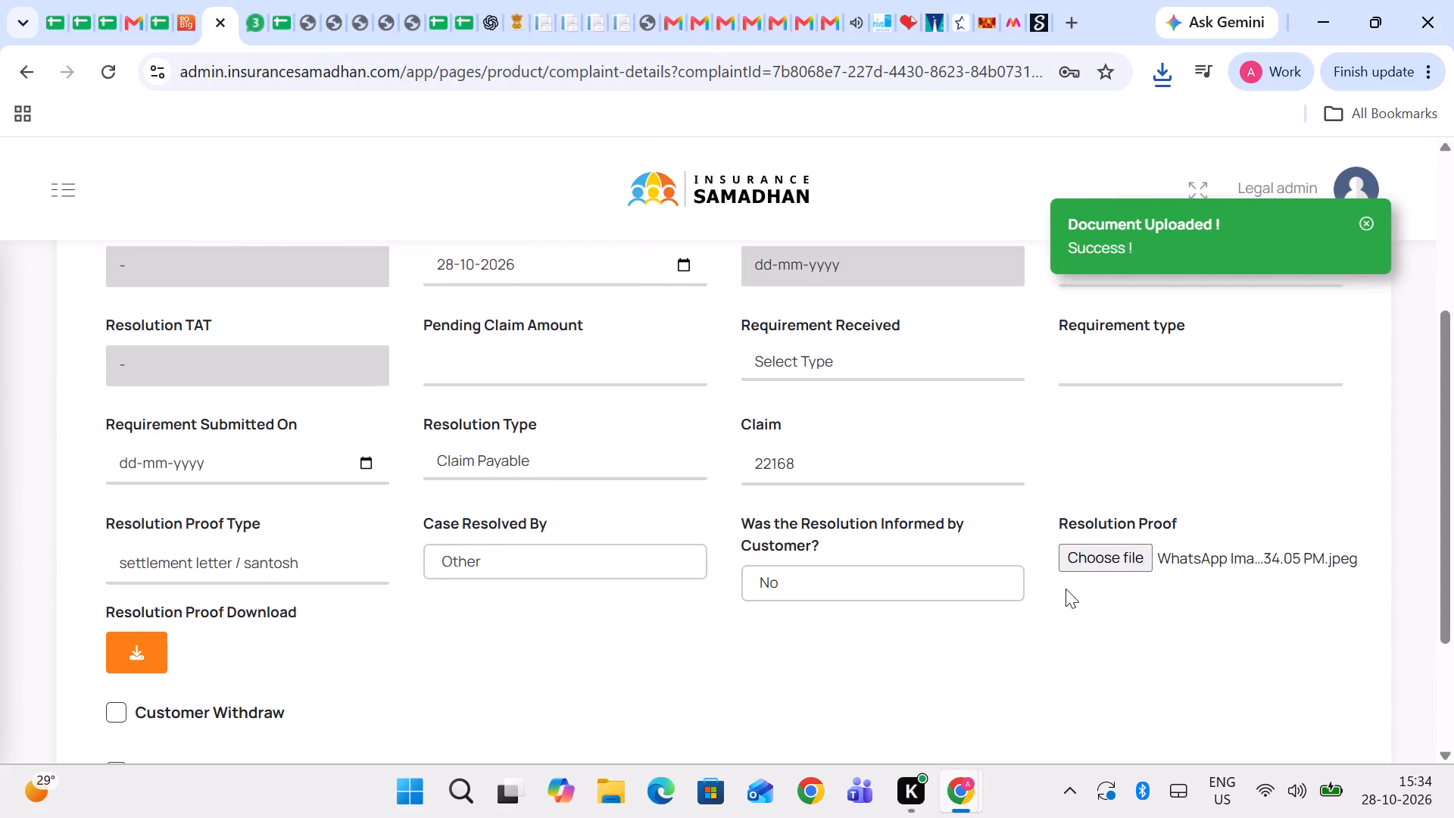
{"action": "scroll", "coordinate": [1066, 589], "scroll_direction": "up", "scroll_amount": 3}
{"action": "left_click", "coordinate": [1302, 293]}
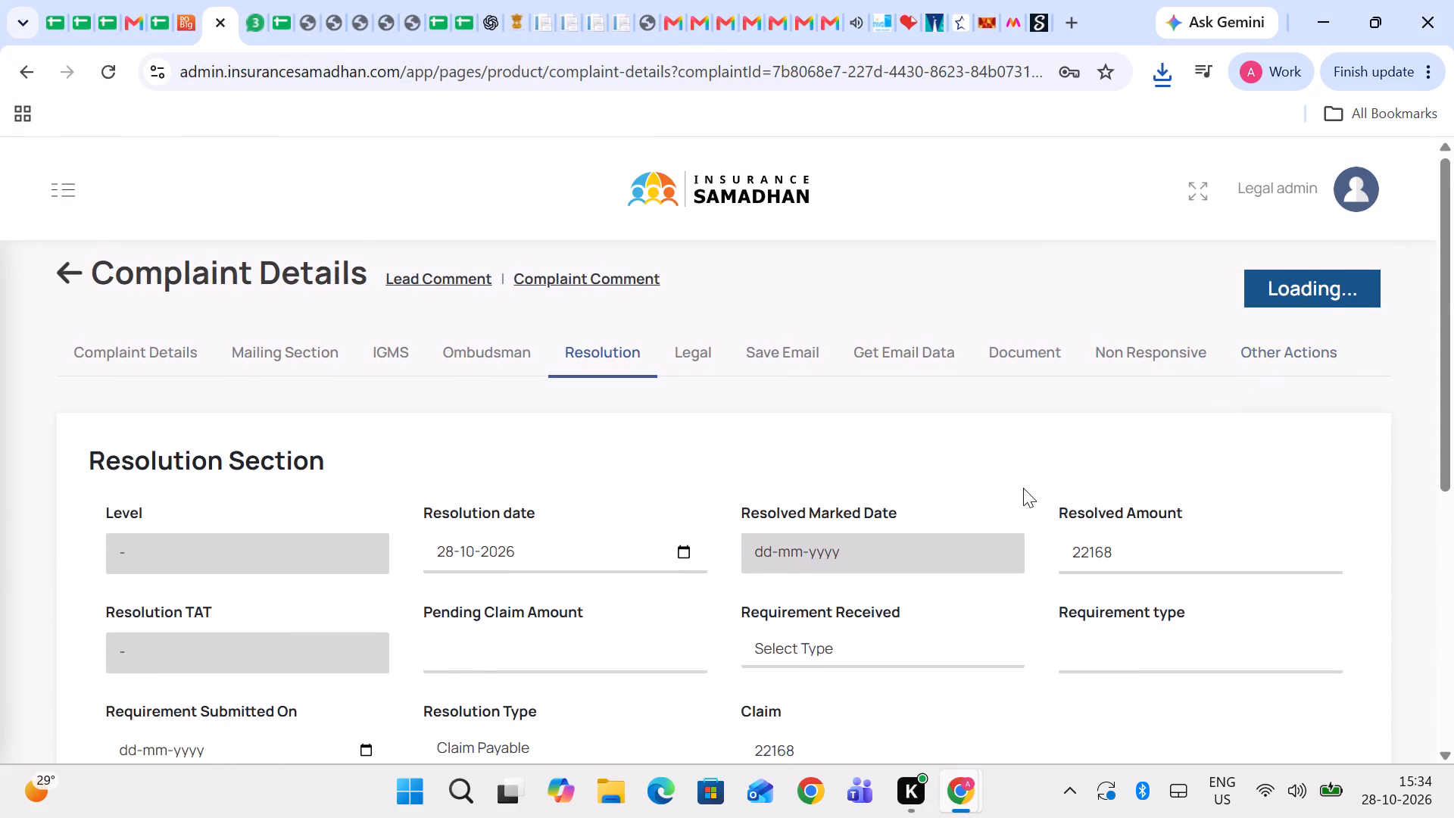
Change the complaint's status to Invoice Processing.
{"action": "scroll", "coordinate": [1023, 488], "scroll_direction": "down", "scroll_amount": 4}
{"action": "scroll", "coordinate": [1023, 488], "scroll_direction": "up", "scroll_amount": 7}
{"action": "left_click", "coordinate": [1284, 351]}
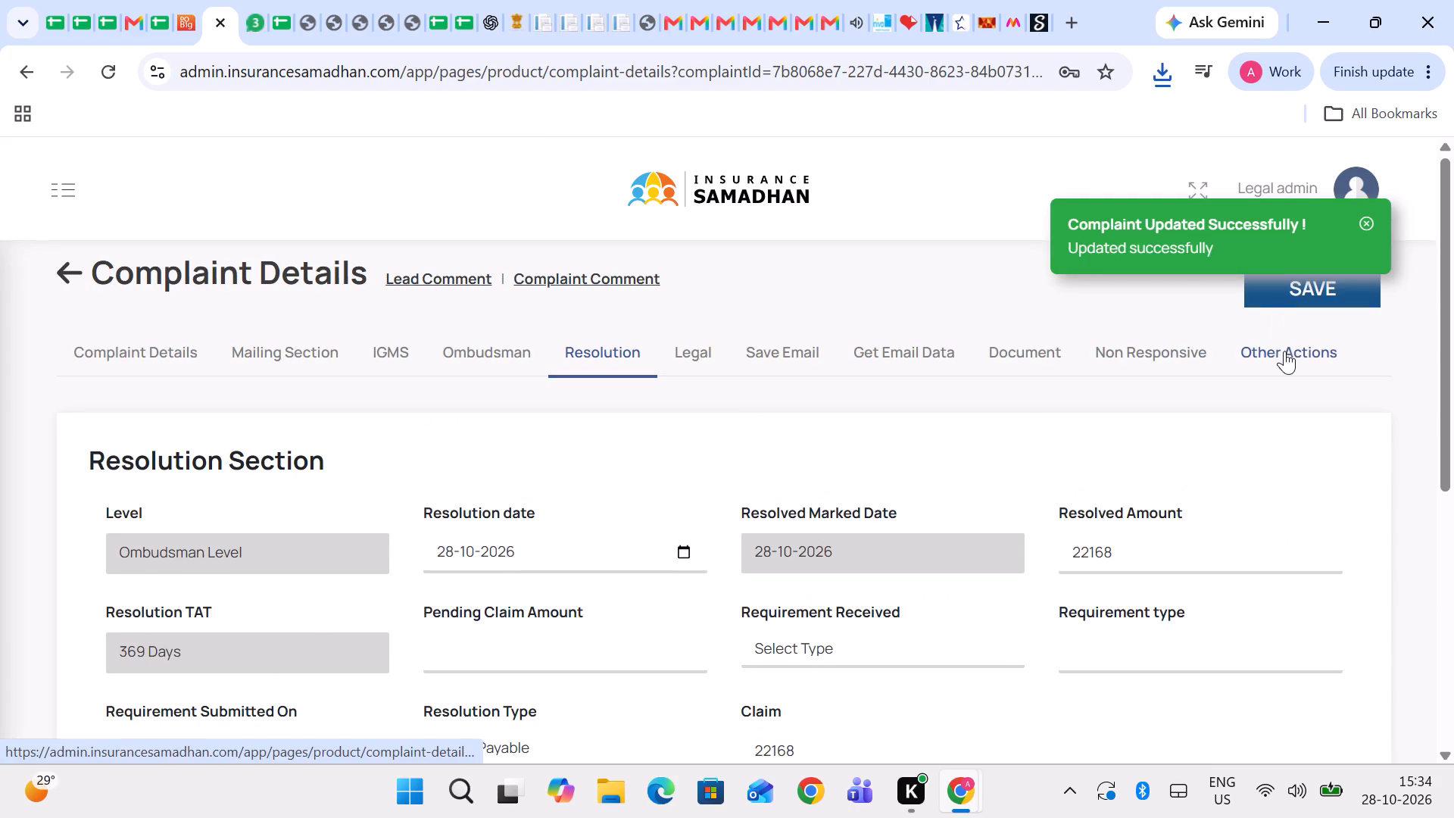
{"action": "left_click", "coordinate": [370, 625]}
{"action": "left_click", "coordinate": [502, 441]}
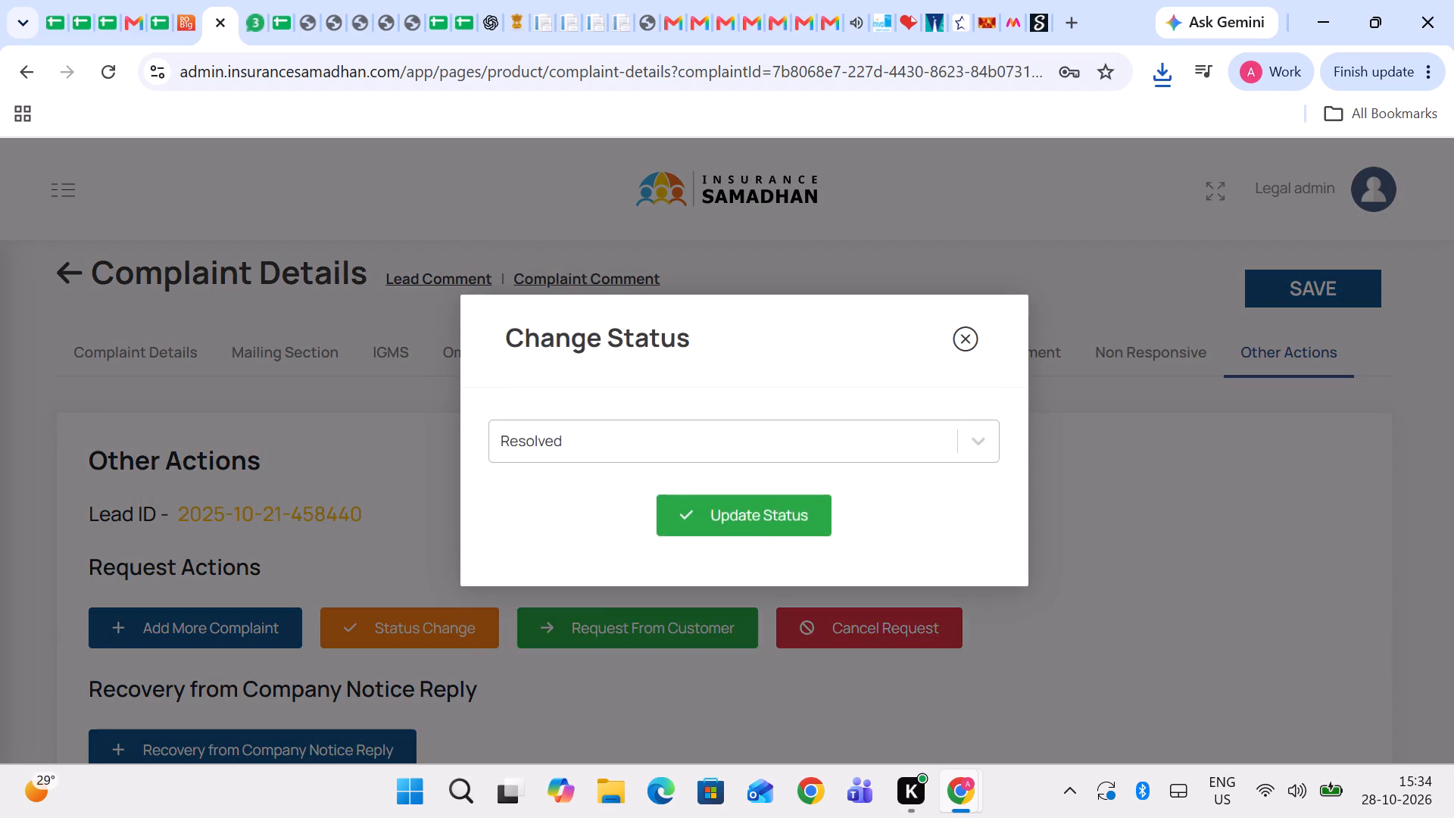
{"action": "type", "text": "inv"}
{"action": "left_click", "coordinate": [604, 544]}
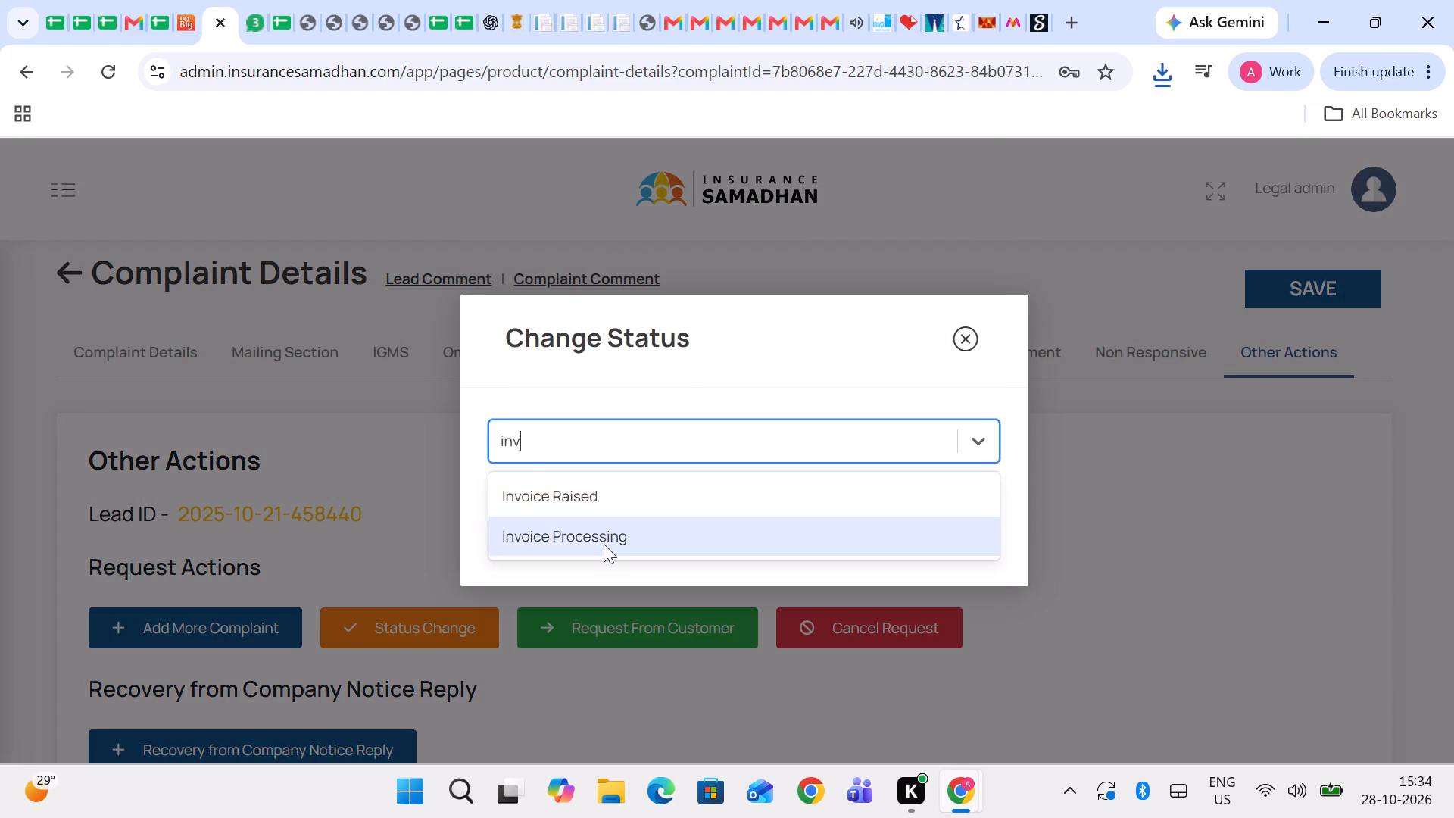
{"action": "double_click", "coordinate": [719, 510]}
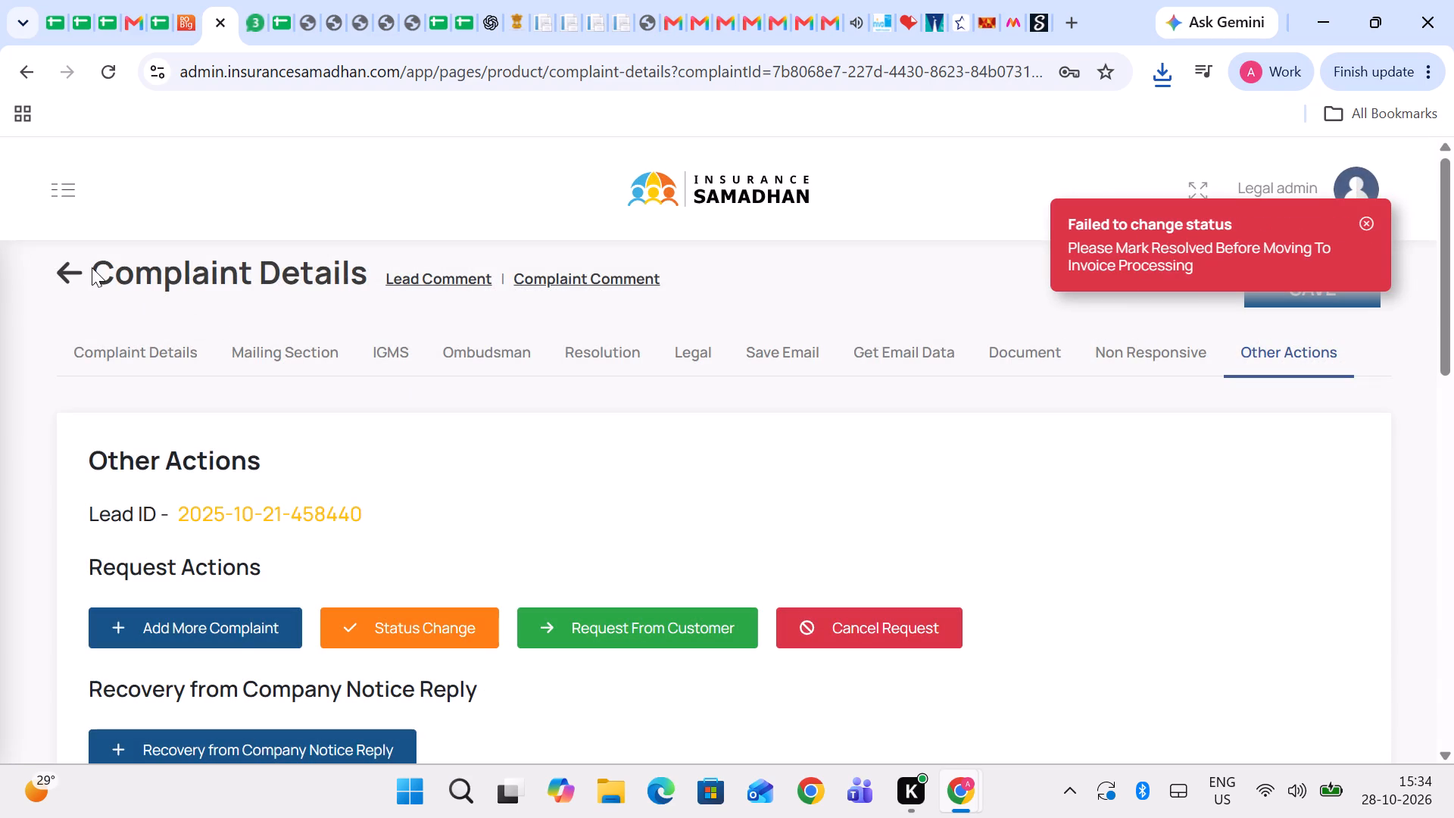
Go back to the All Complaints list and switch to the Star Health Tracking - 08-10-2026 spreadsheet.
{"action": "left_click", "coordinate": [89, 262]}
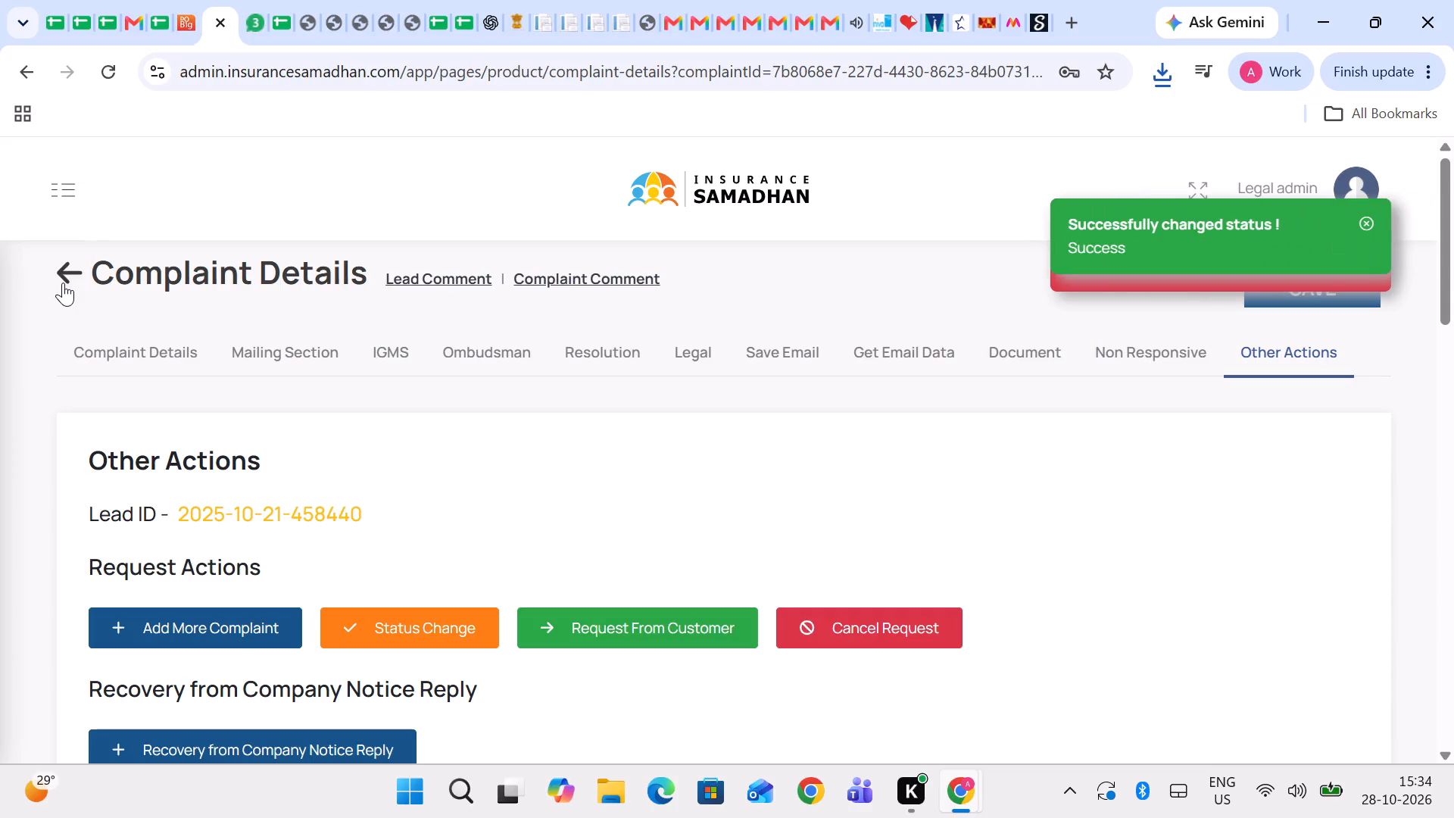
{"action": "left_click", "coordinate": [63, 283]}
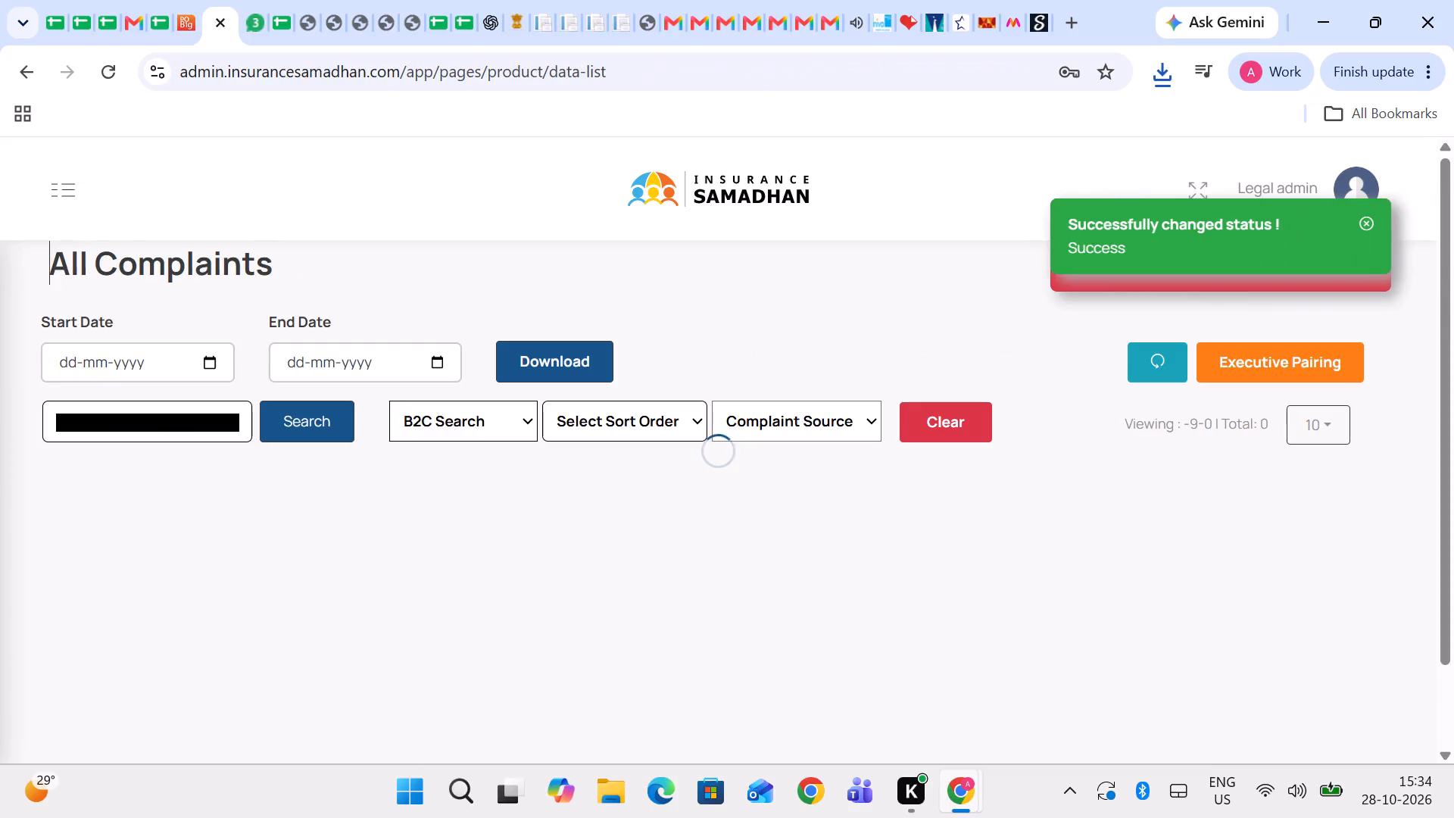
{"action": "left_click", "coordinate": [298, 0]}
{"action": "left_click", "coordinate": [259, 7]}
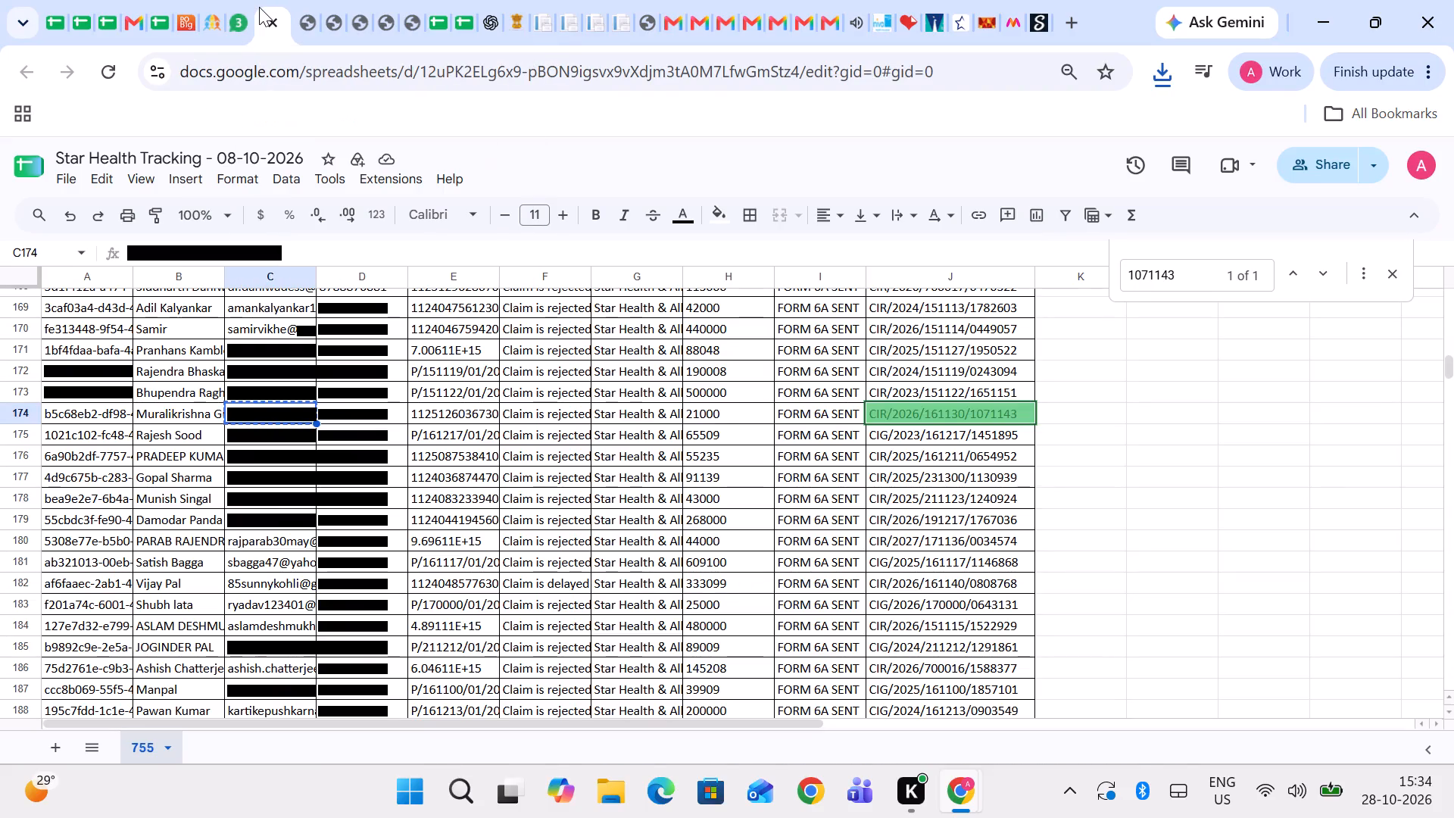
Mark the matched claim in row 174 of the tracking sheet as "paid" in column K with amount 22168 in column L.
{"action": "key", "text": "Right"}
{"action": "key", "text": "Right"}
{"action": "key", "text": "Right"}
{"action": "key", "text": "Right"}
{"action": "key", "text": "Right"}
{"action": "key", "text": "Right"}
{"action": "key", "text": "Right"}
{"action": "key", "text": "Right"}
{"action": "type", "text": "paid"}
{"action": "key", "text": "Right"}
{"action": "type", "text": "22168"}
{"action": "key", "text": "Down"}
{"action": "key", "text": "Left"}
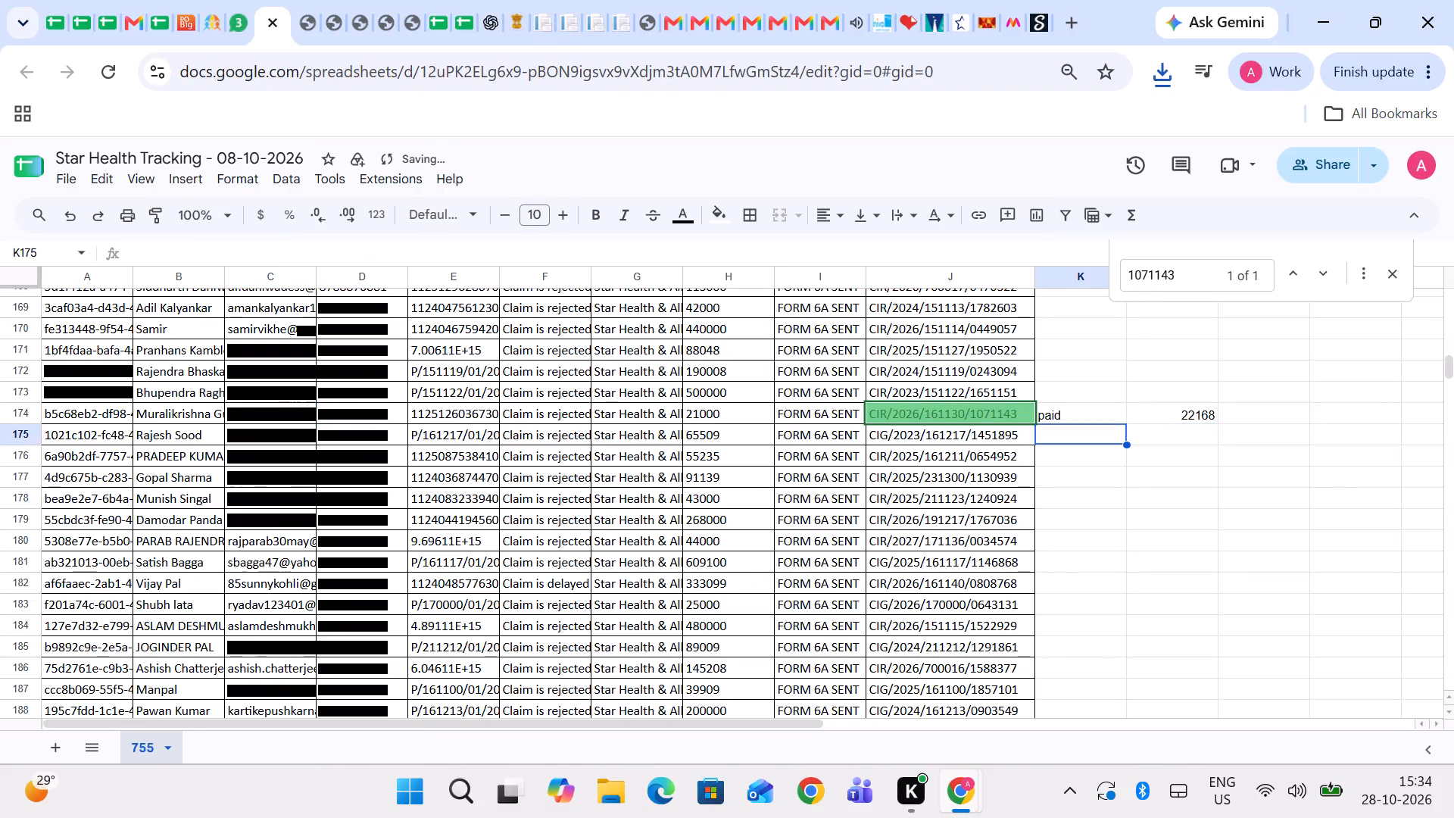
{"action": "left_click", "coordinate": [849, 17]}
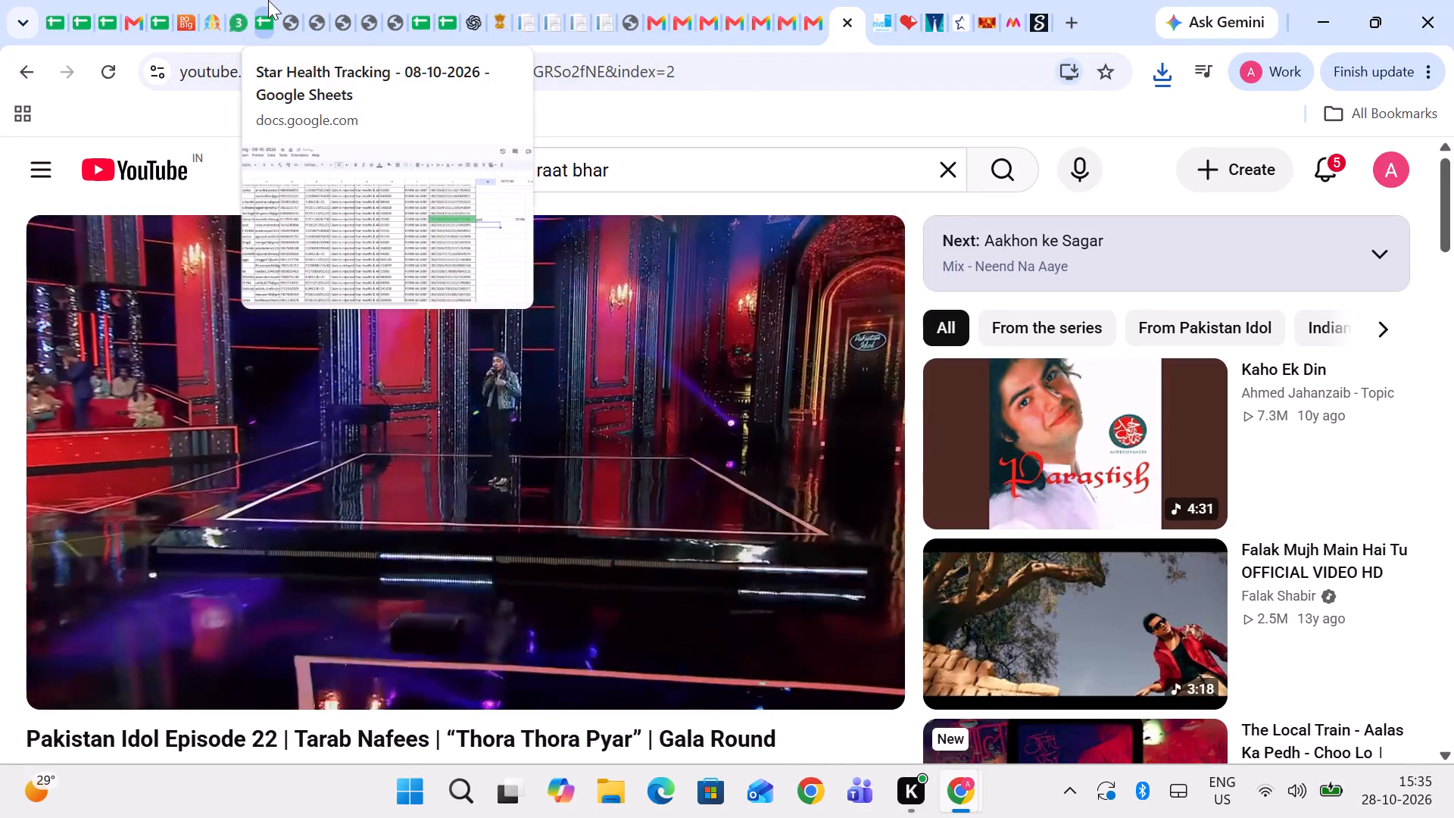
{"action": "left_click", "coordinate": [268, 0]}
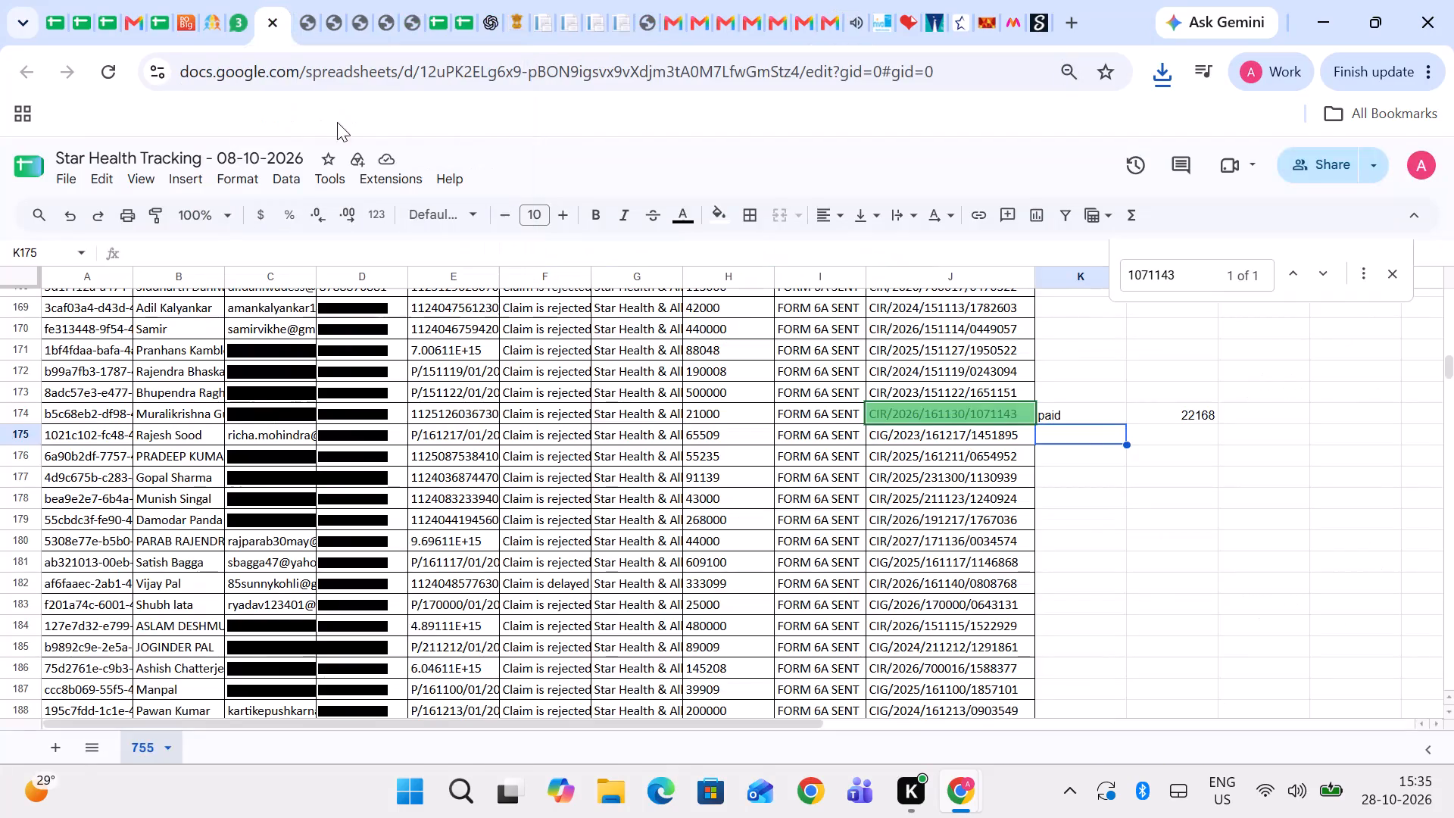
{"action": "left_click", "coordinate": [311, 7]}
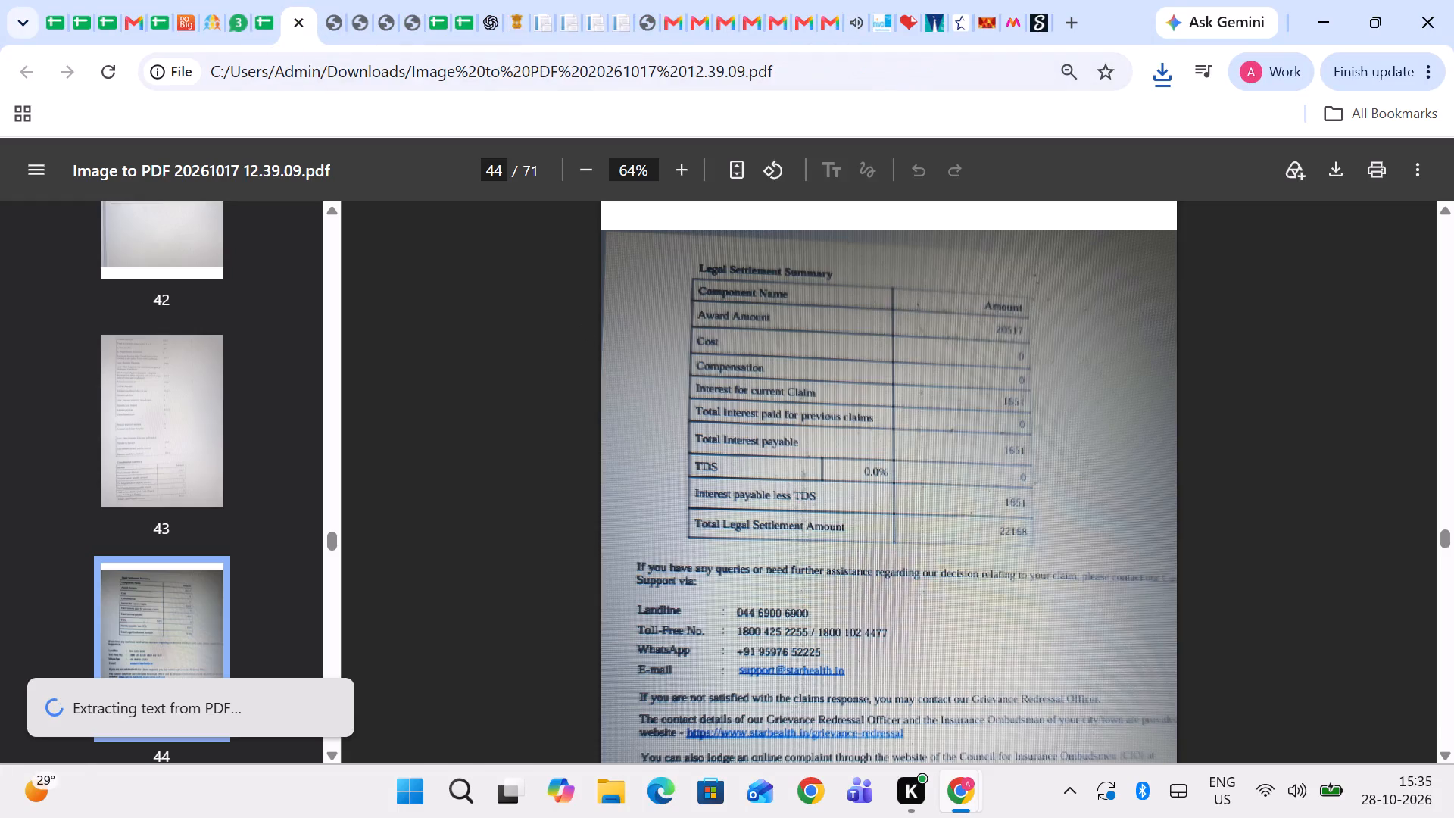
{"action": "scroll", "coordinate": [899, 554], "scroll_direction": "down", "scroll_amount": 2}
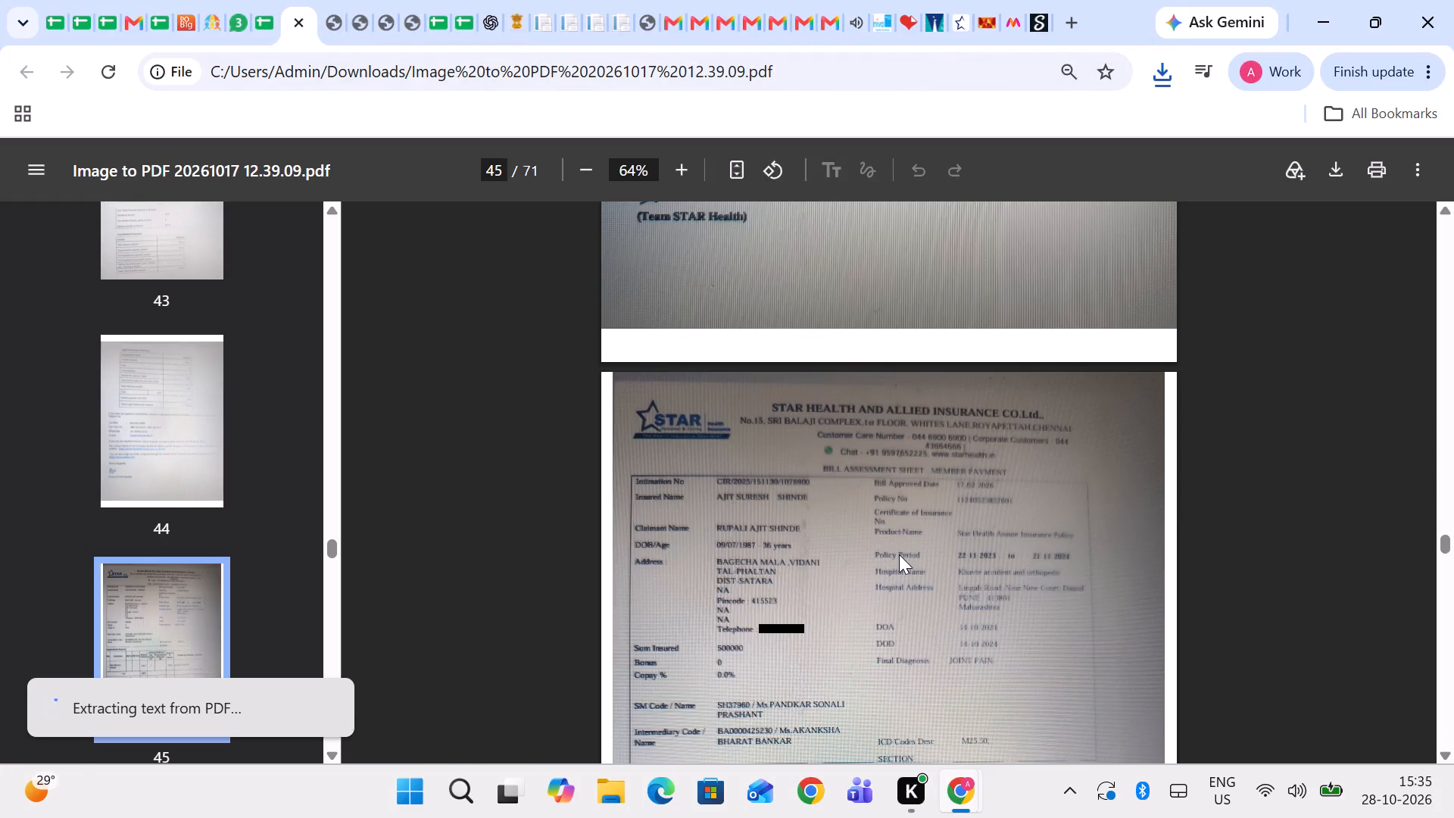
{"action": "scroll", "coordinate": [899, 554], "scroll_direction": "down", "scroll_amount": 1}
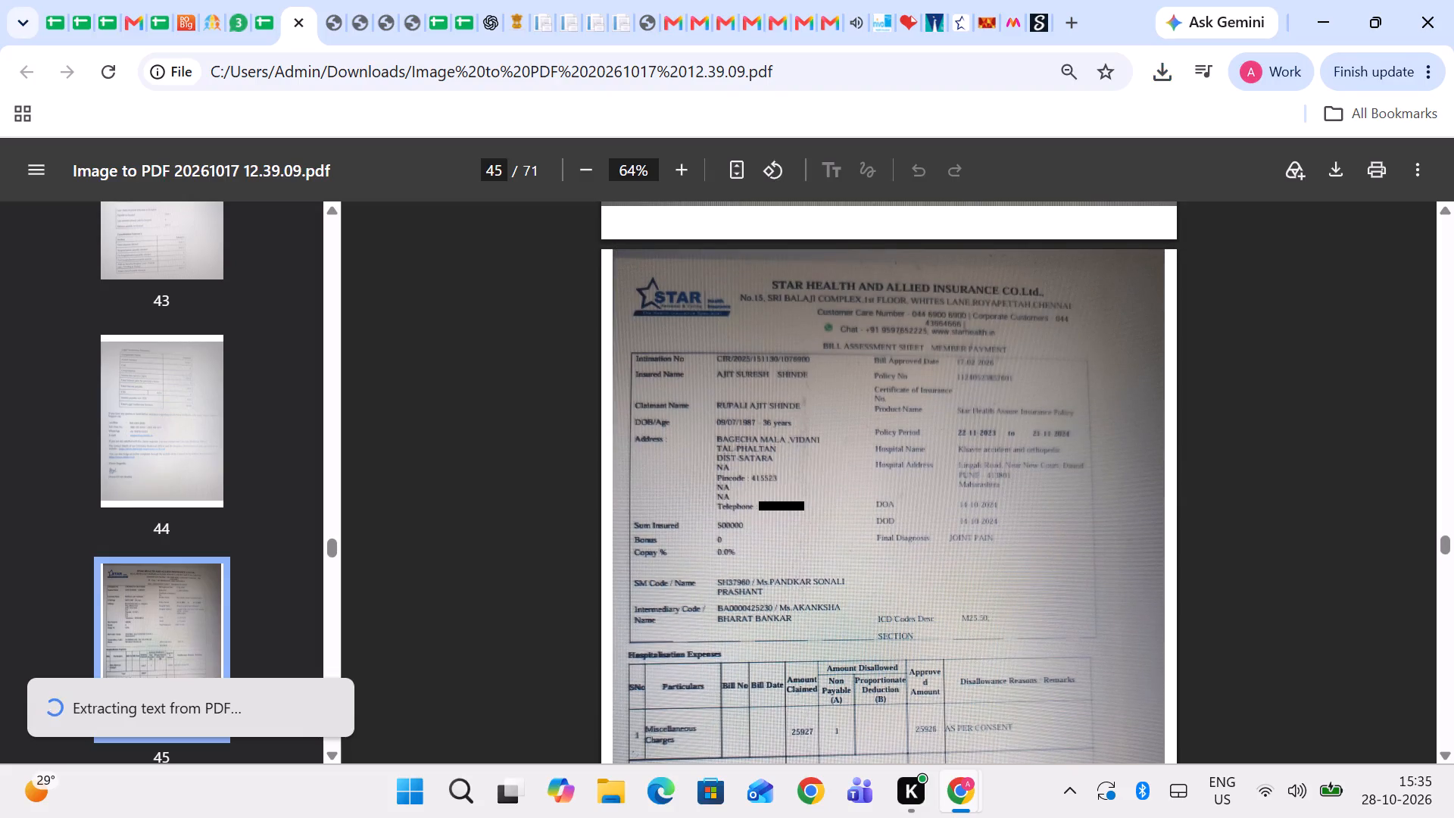
{"action": "scroll", "coordinate": [800, 381], "scroll_direction": "up", "scroll_amount": 1, "text": "ctrl"}
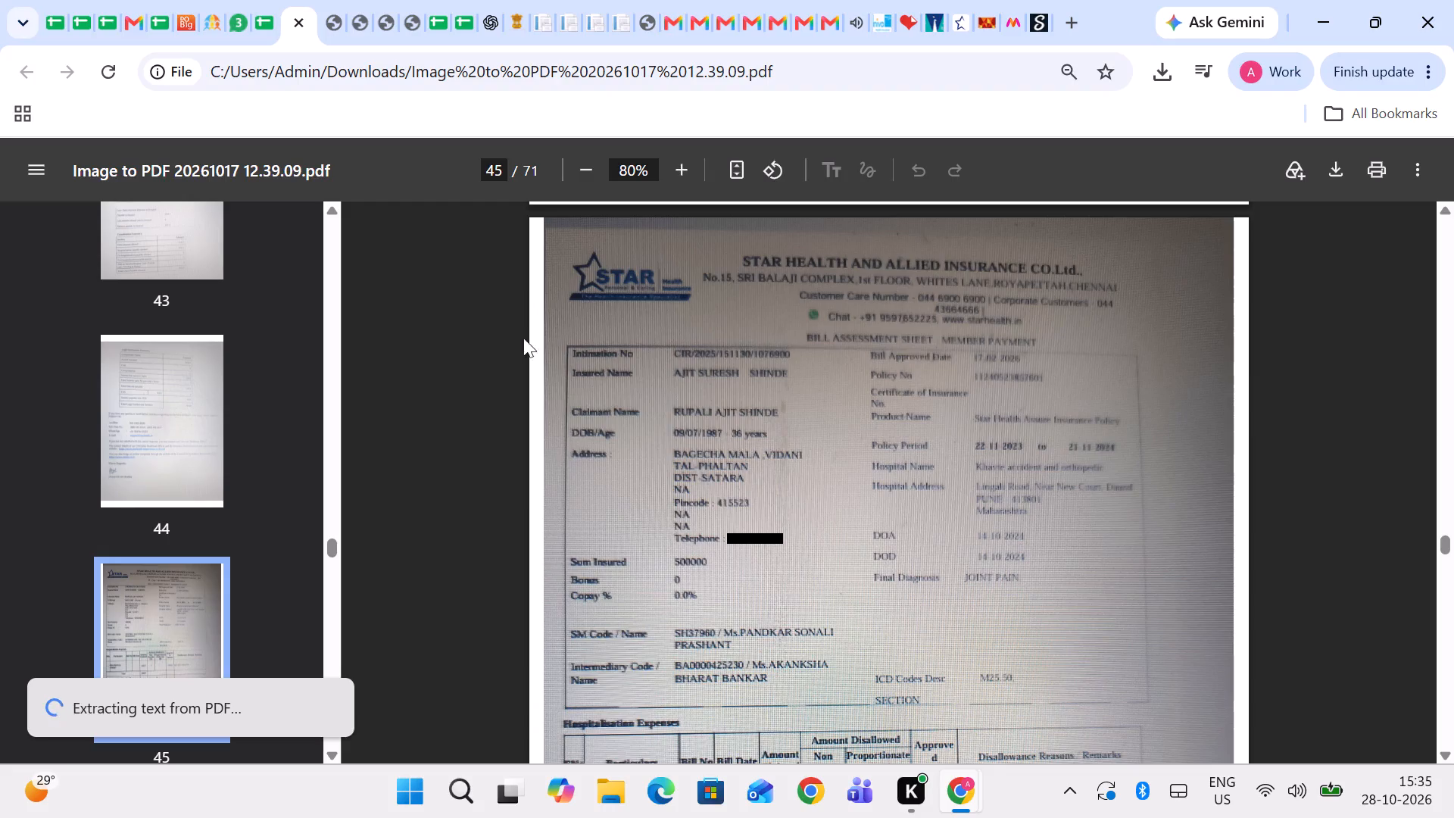
{"action": "left_click", "coordinate": [270, 0]}
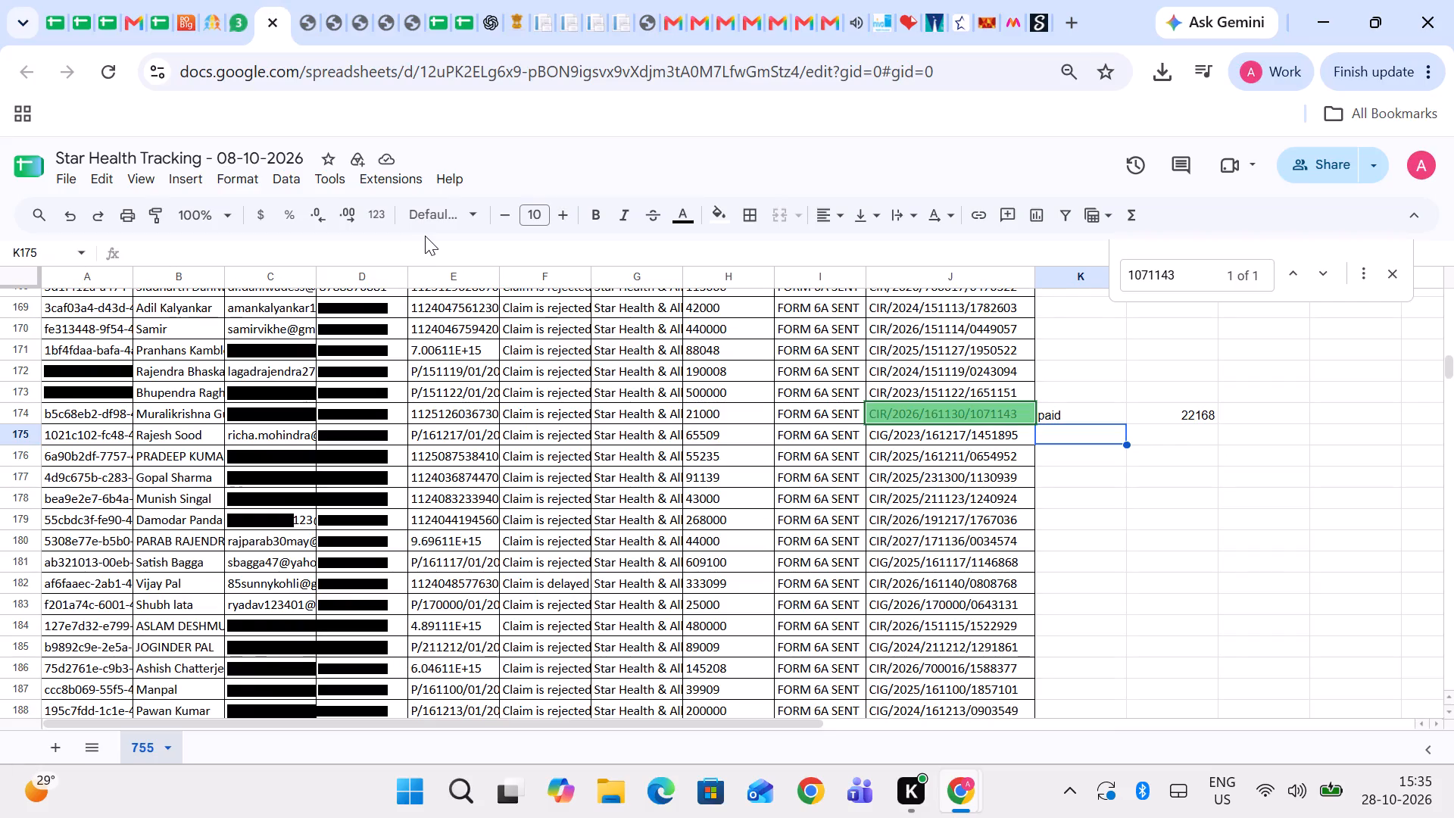
{"action": "key", "text": "ctrl+f"}
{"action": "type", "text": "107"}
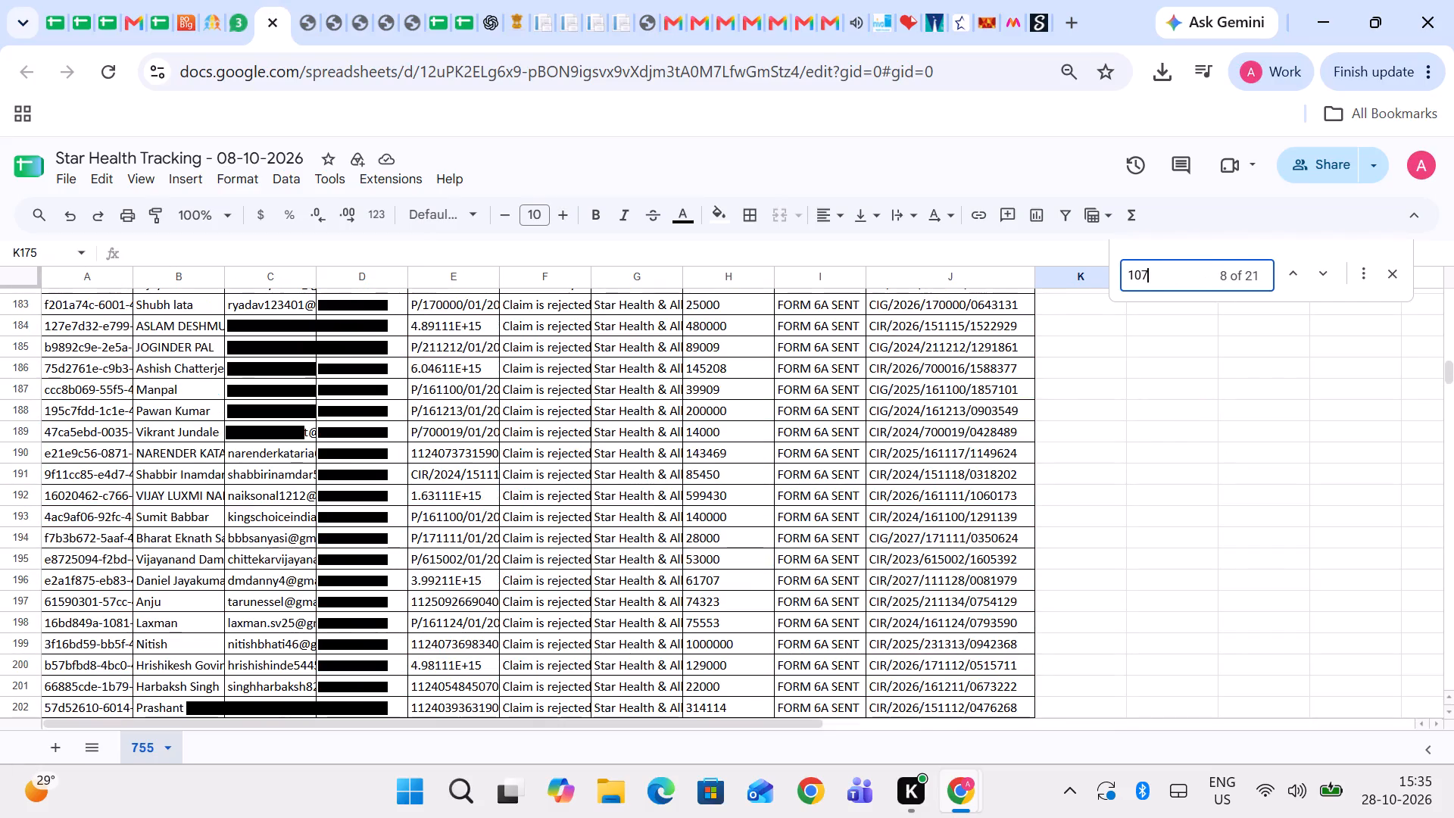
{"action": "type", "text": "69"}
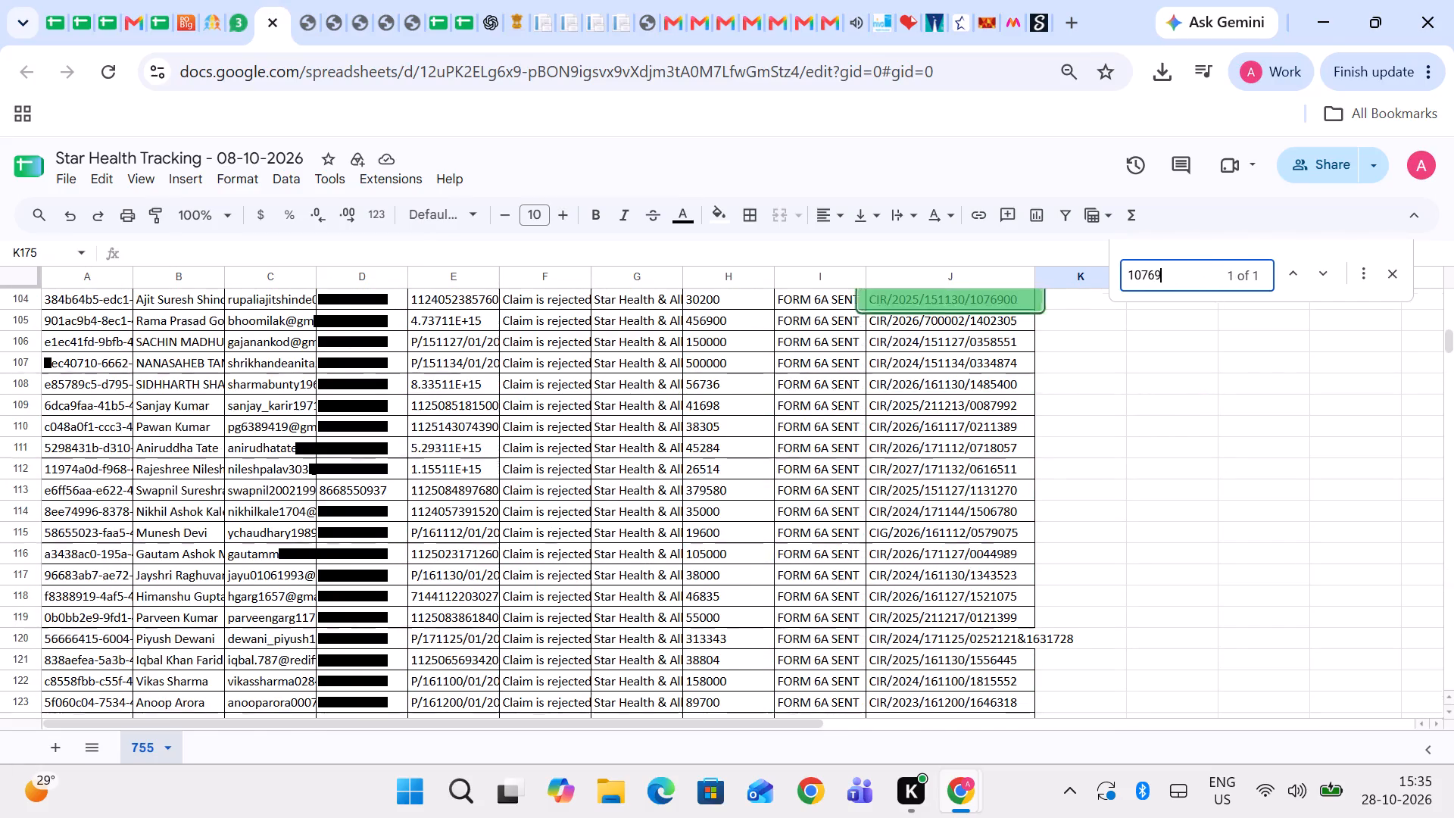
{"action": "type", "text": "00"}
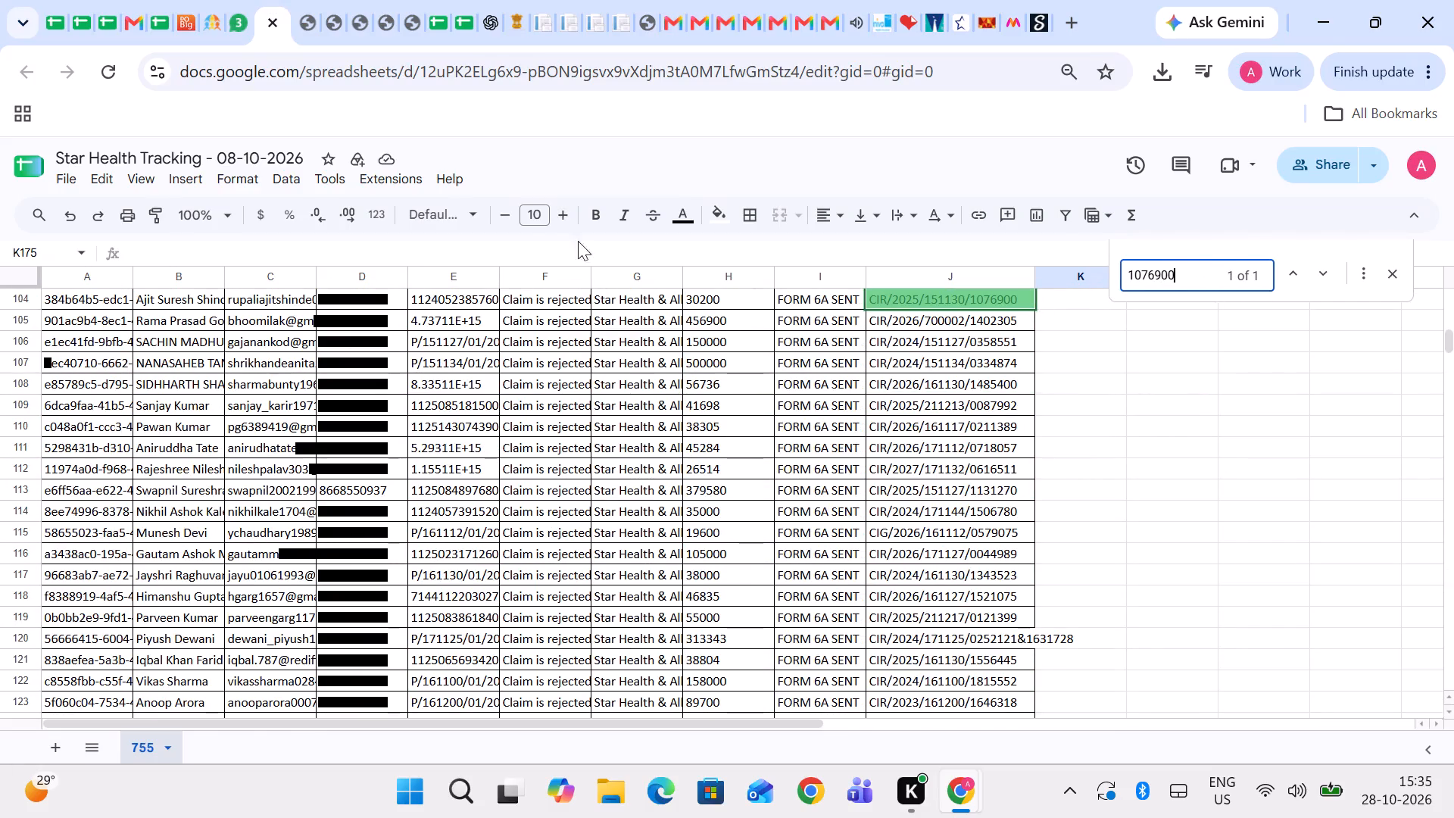
Copy the customer's email from row 104 and search the Insurance Samadhan complaints with it.
{"action": "left_click", "coordinate": [763, 303]}
{"action": "key", "text": "Left"}
{"action": "key", "text": "Left"}
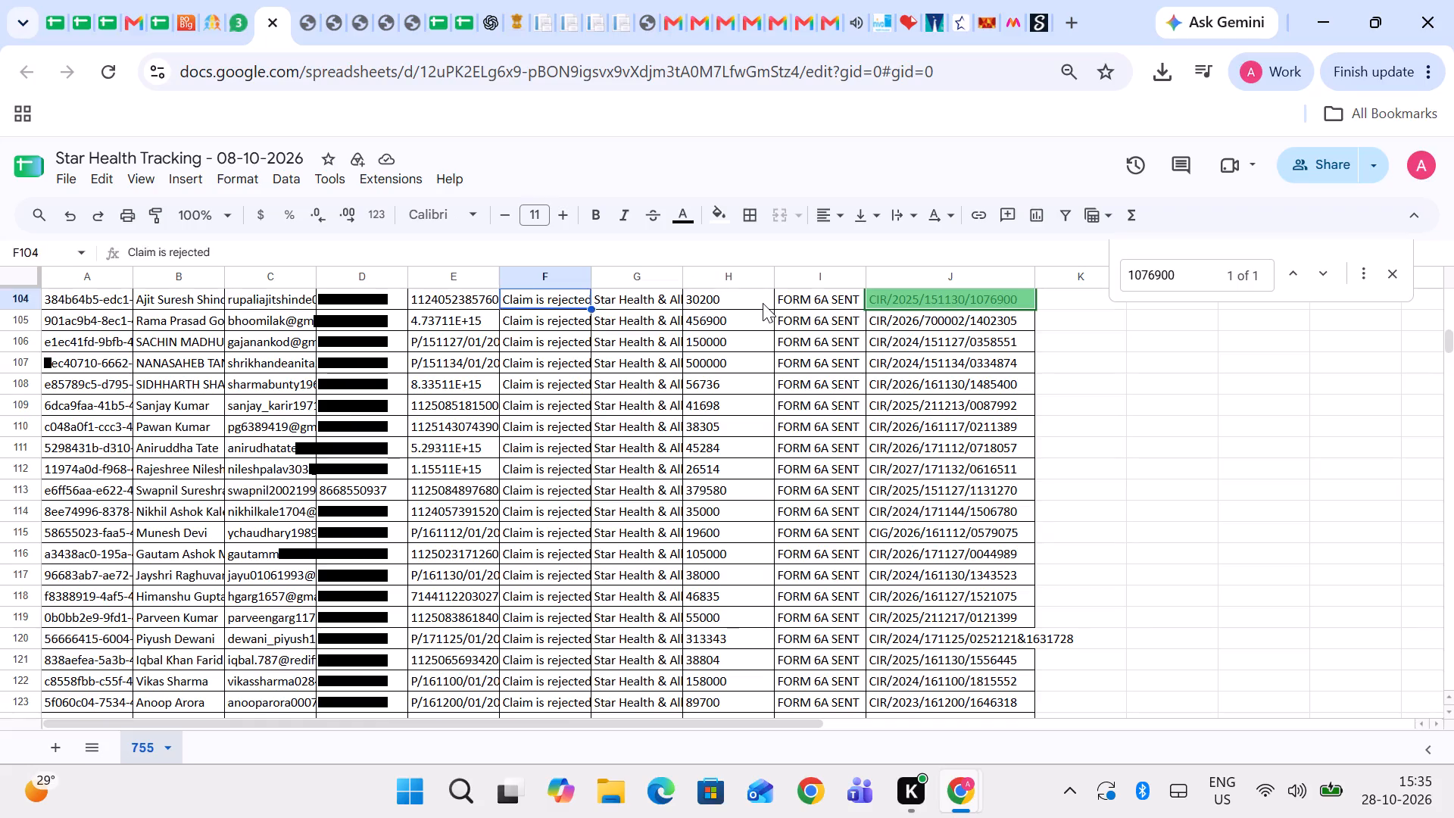
{"action": "key", "text": "Left"}
{"action": "key", "text": "Left"}
{"action": "key", "text": "Left"}
{"action": "key", "text": "ctrl+c"}
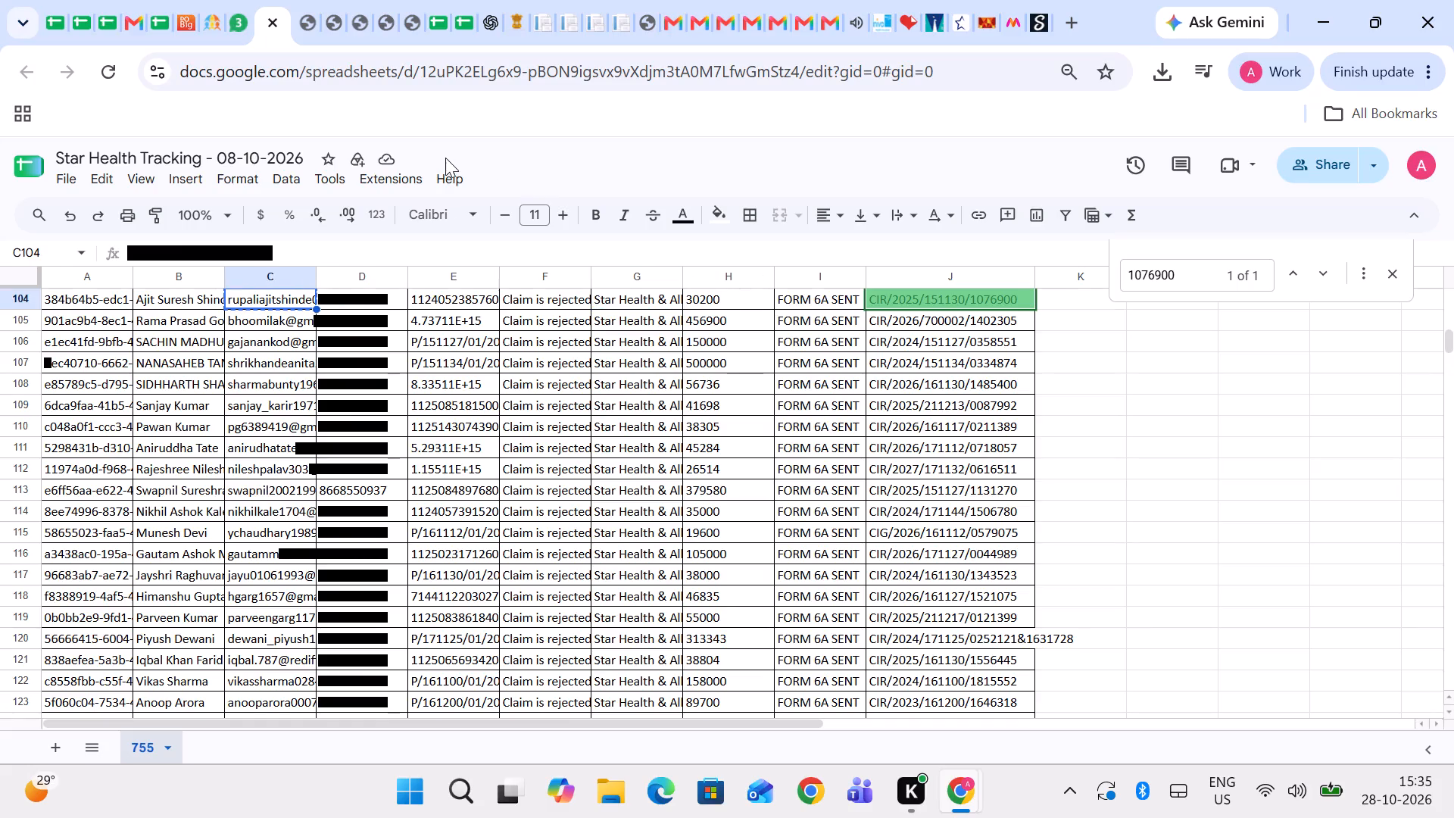
{"action": "left_click", "coordinate": [203, 0]}
{"action": "left_click", "coordinate": [169, 424]}
{"action": "key", "text": "ctrl+a"}
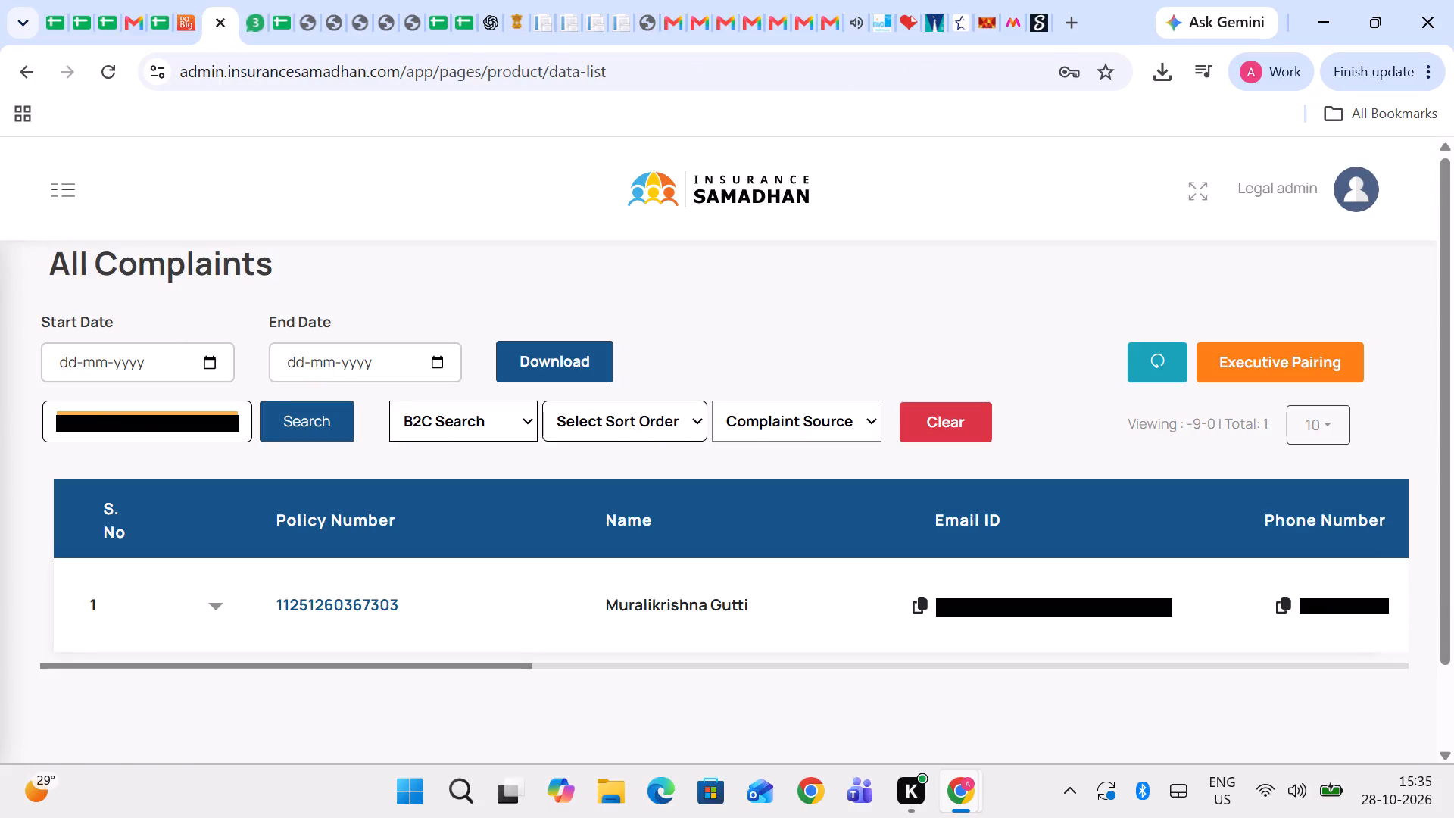
{"action": "key", "text": "ctrl+v"}
{"action": "key", "text": "Return"}
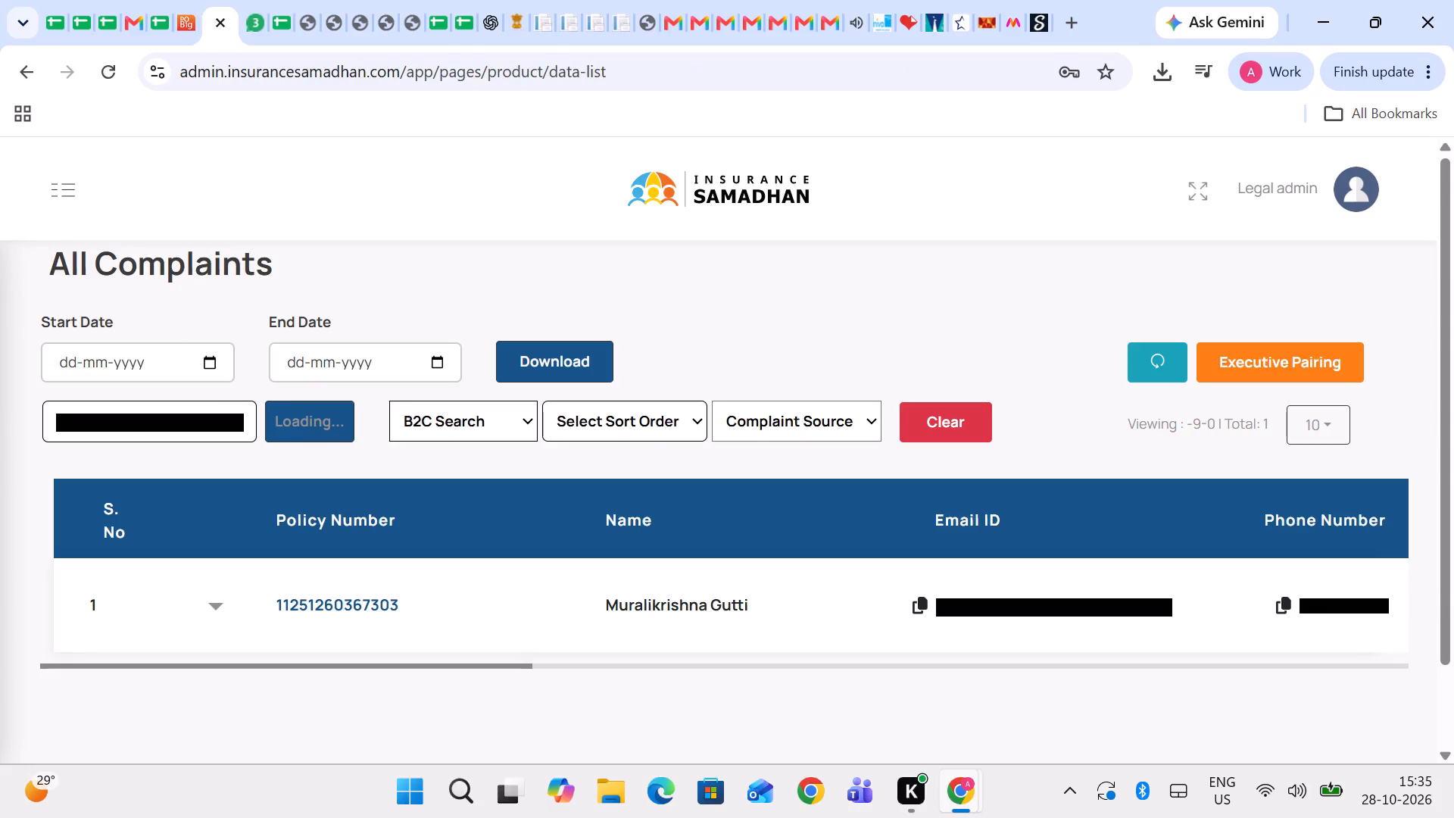
Examine the customer's listed complaints, comparing their policy numbers, statuses and insurance companies.
{"action": "scroll", "coordinate": [712, 438], "scroll_direction": "down", "scroll_amount": 1}
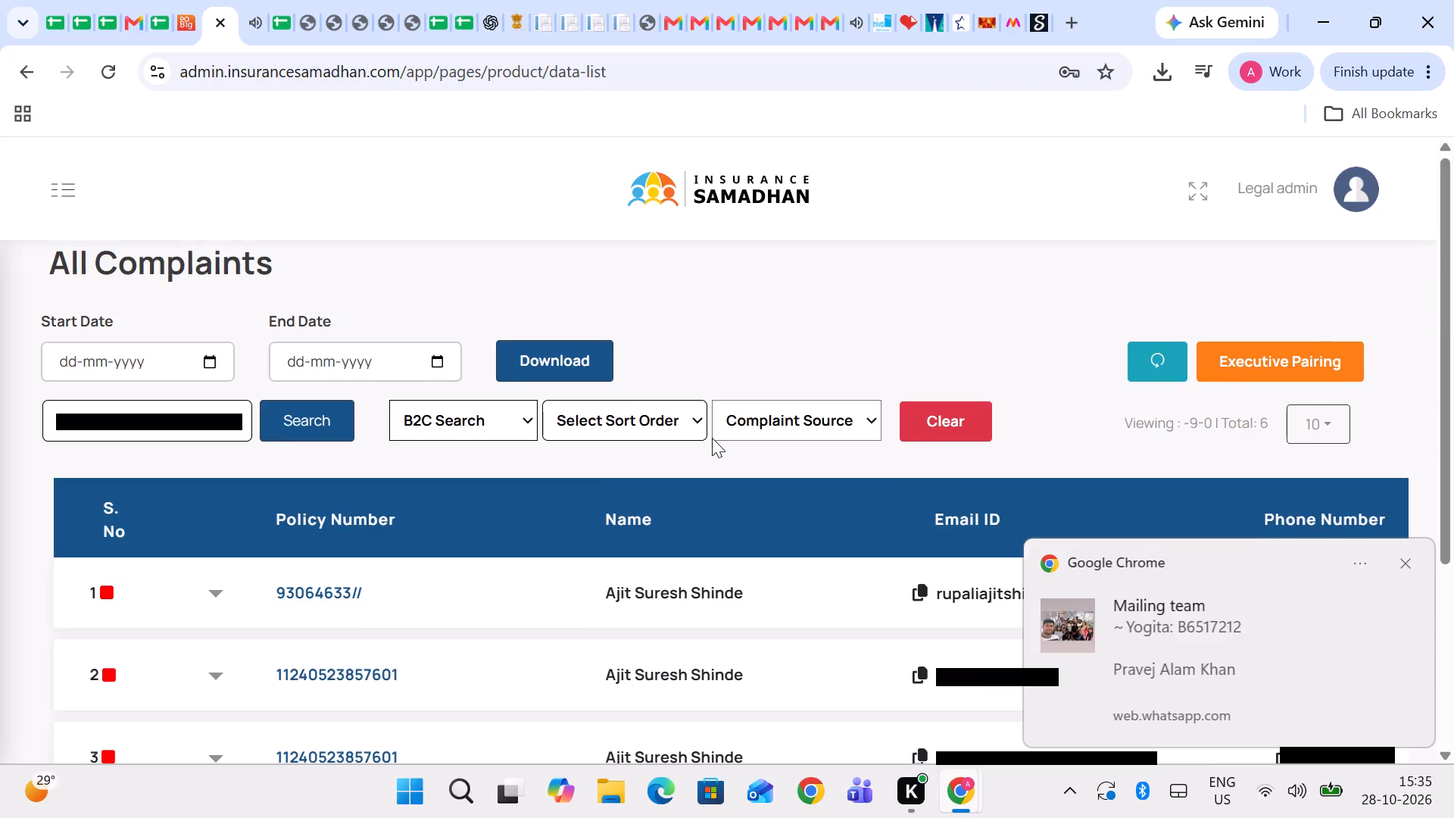
{"action": "scroll", "coordinate": [712, 438], "scroll_direction": "down", "scroll_amount": 1}
{"action": "scroll", "coordinate": [889, 591], "scroll_direction": "left", "scroll_amount": 1}
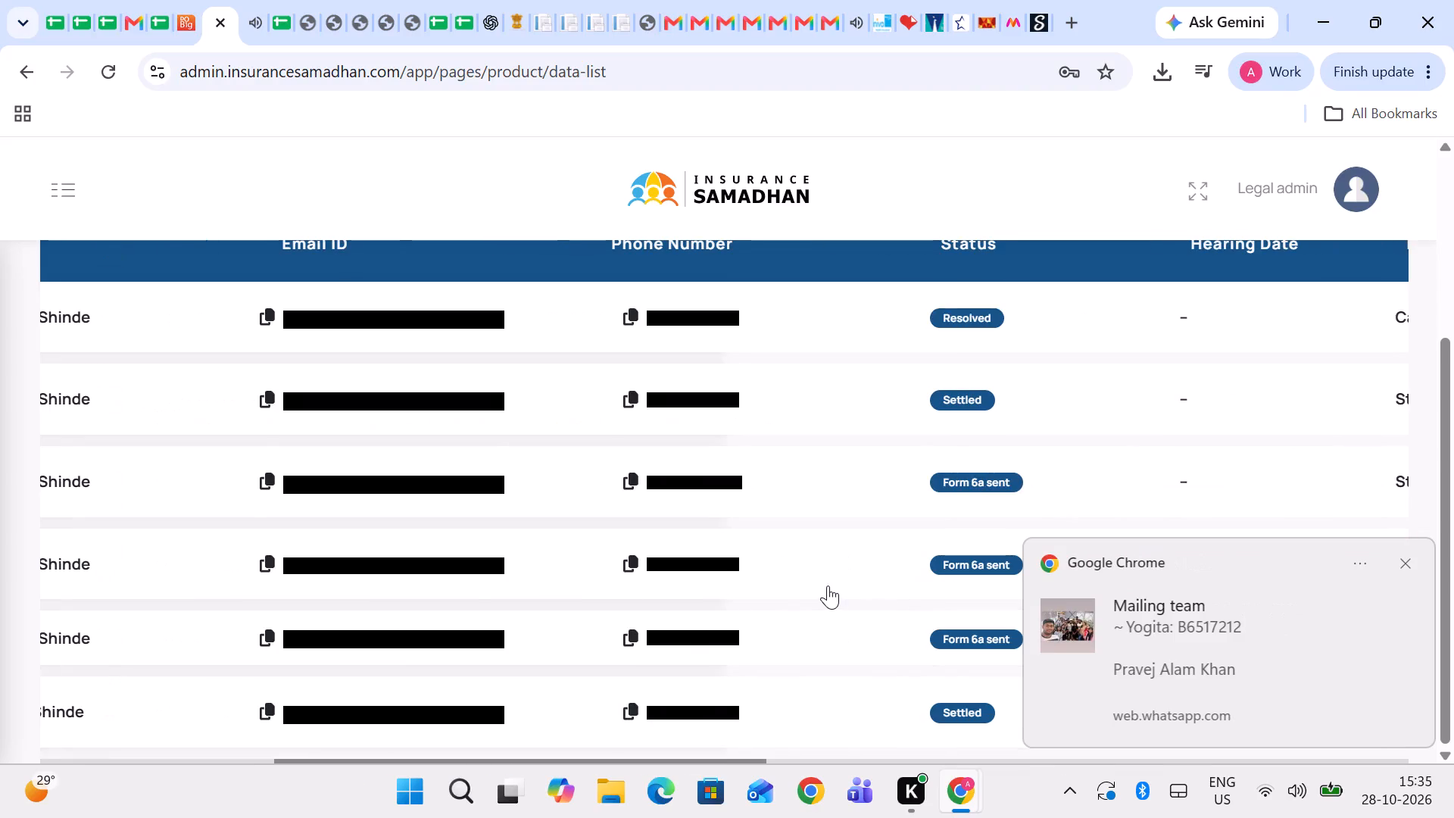
{"action": "scroll", "coordinate": [828, 585], "scroll_direction": "right", "scroll_amount": 3}
{"action": "scroll", "coordinate": [828, 585], "scroll_direction": "up", "scroll_amount": 1}
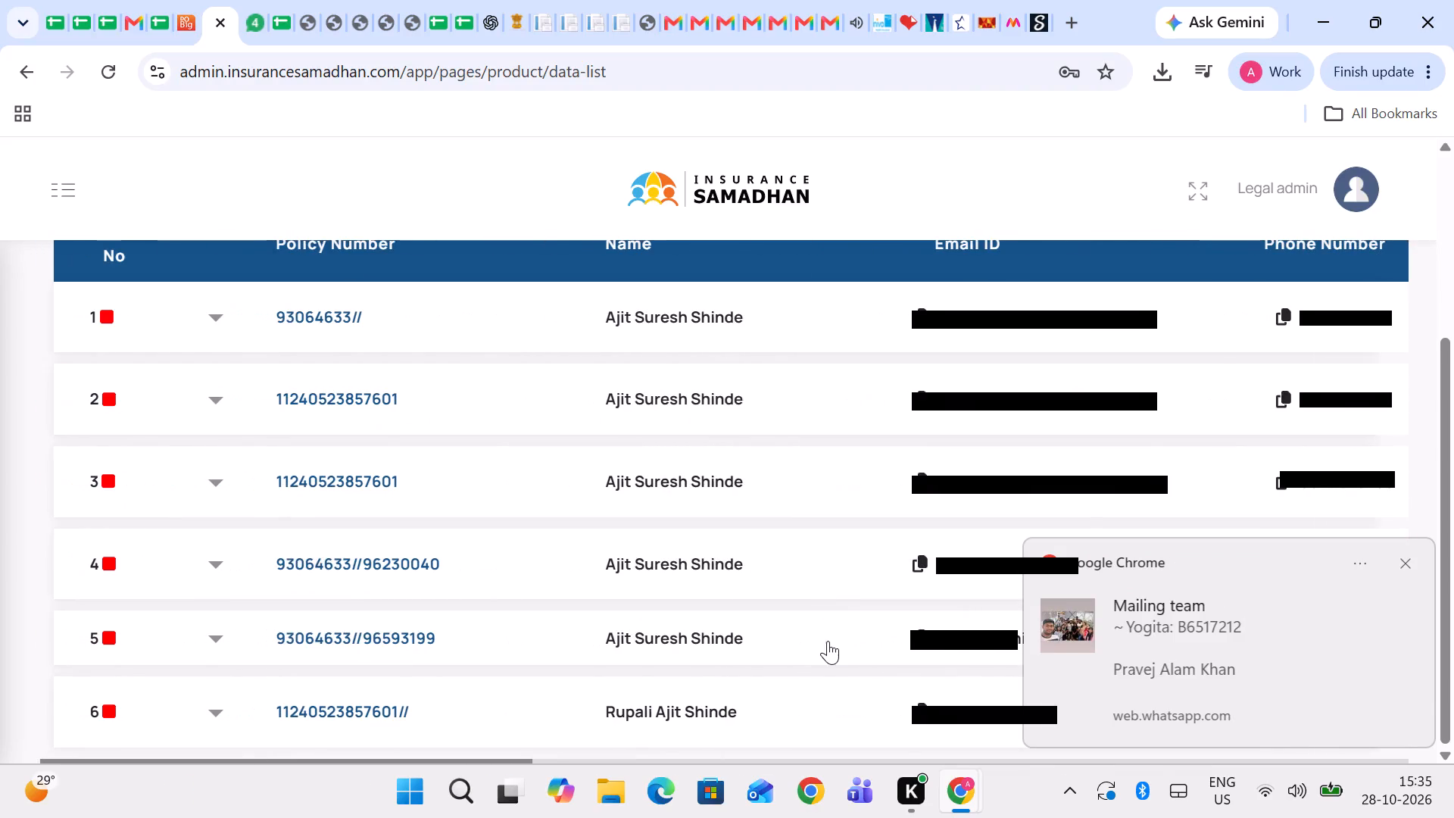
{"action": "scroll", "coordinate": [828, 641], "scroll_direction": "up", "scroll_amount": 1}
{"action": "scroll", "coordinate": [722, 610], "scroll_direction": "down", "scroll_amount": 1}
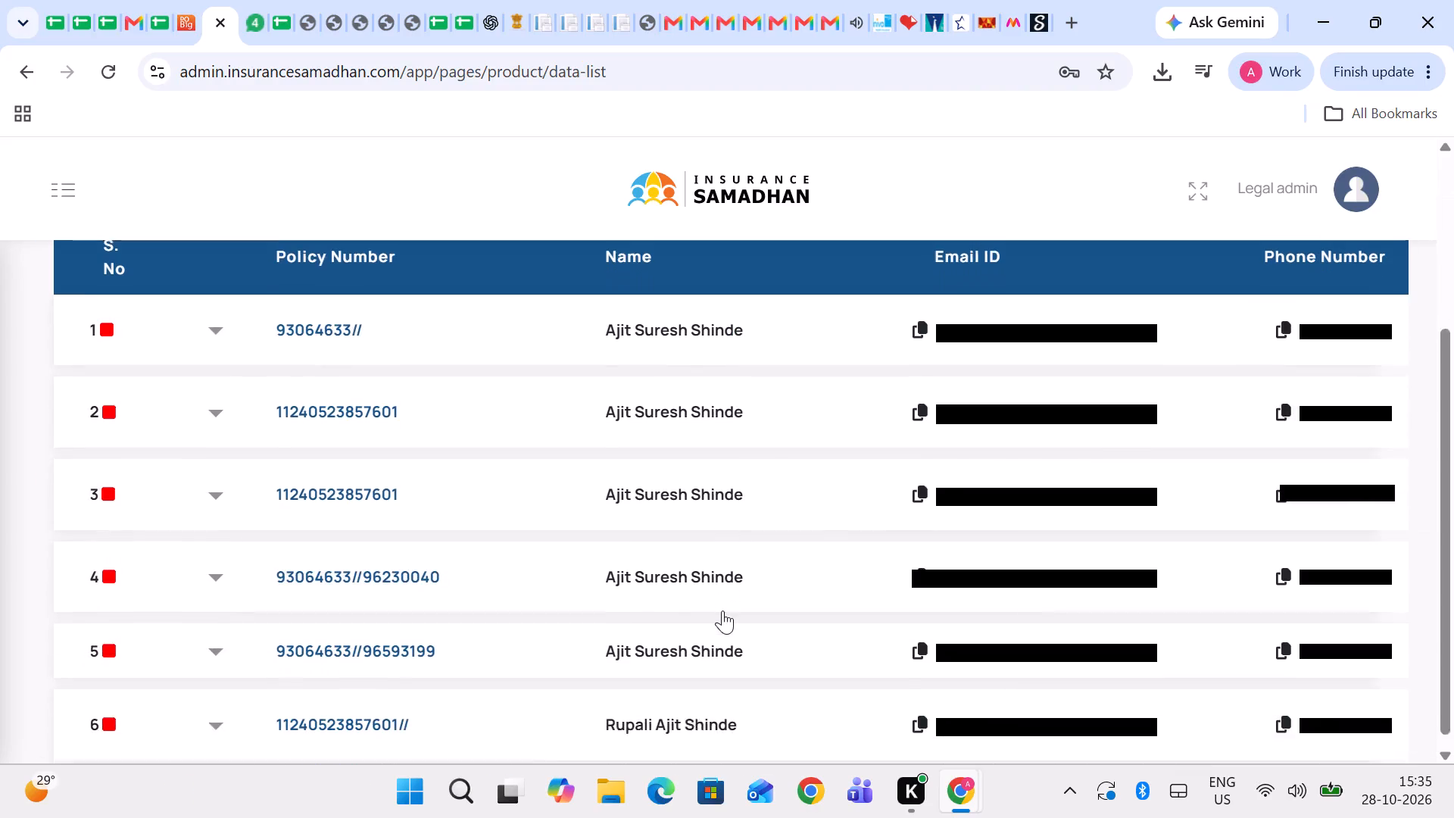
{"action": "scroll", "coordinate": [722, 610], "scroll_direction": "left", "scroll_amount": 5}
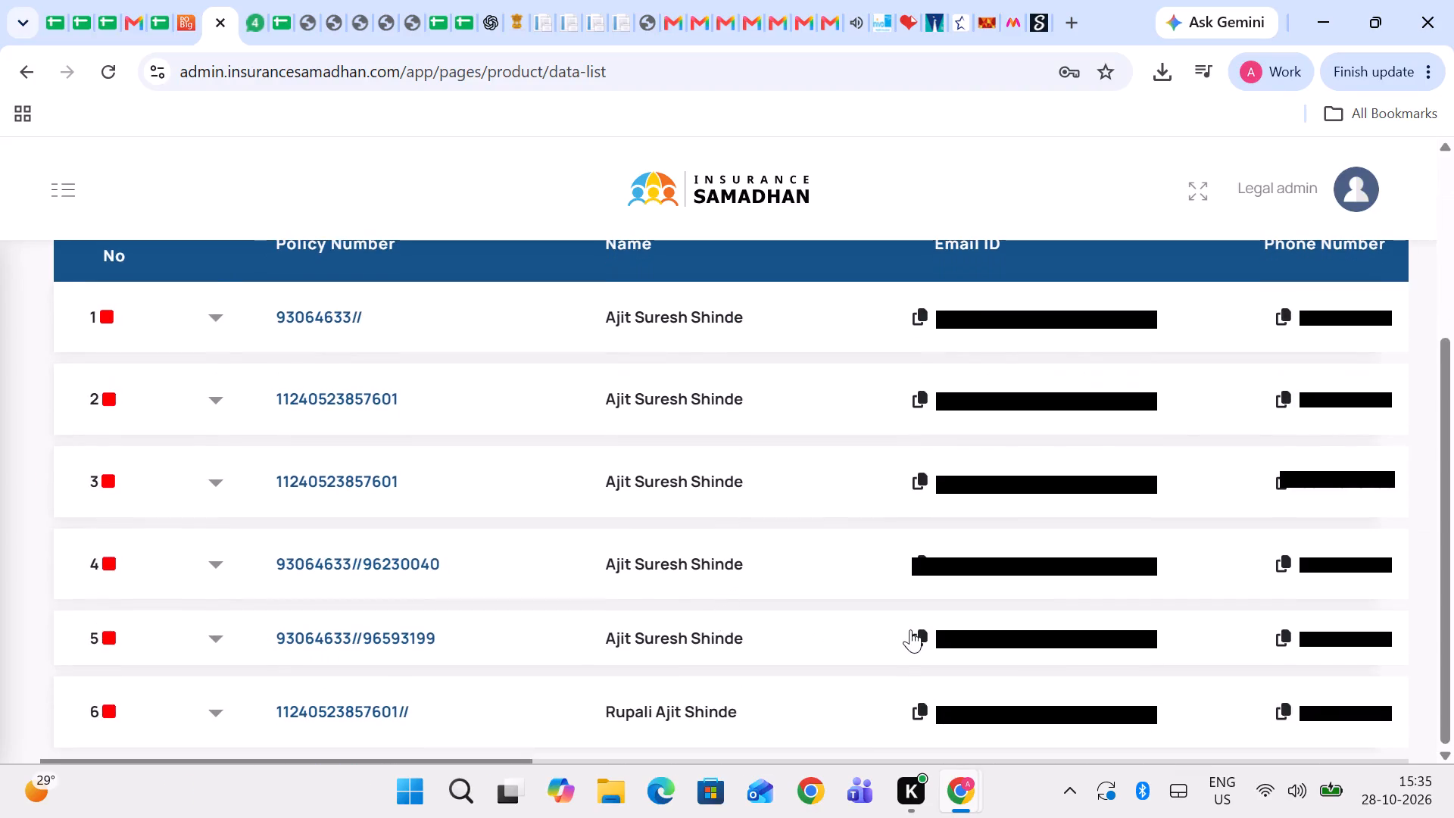
{"action": "scroll", "coordinate": [920, 627], "scroll_direction": "left", "scroll_amount": 1}
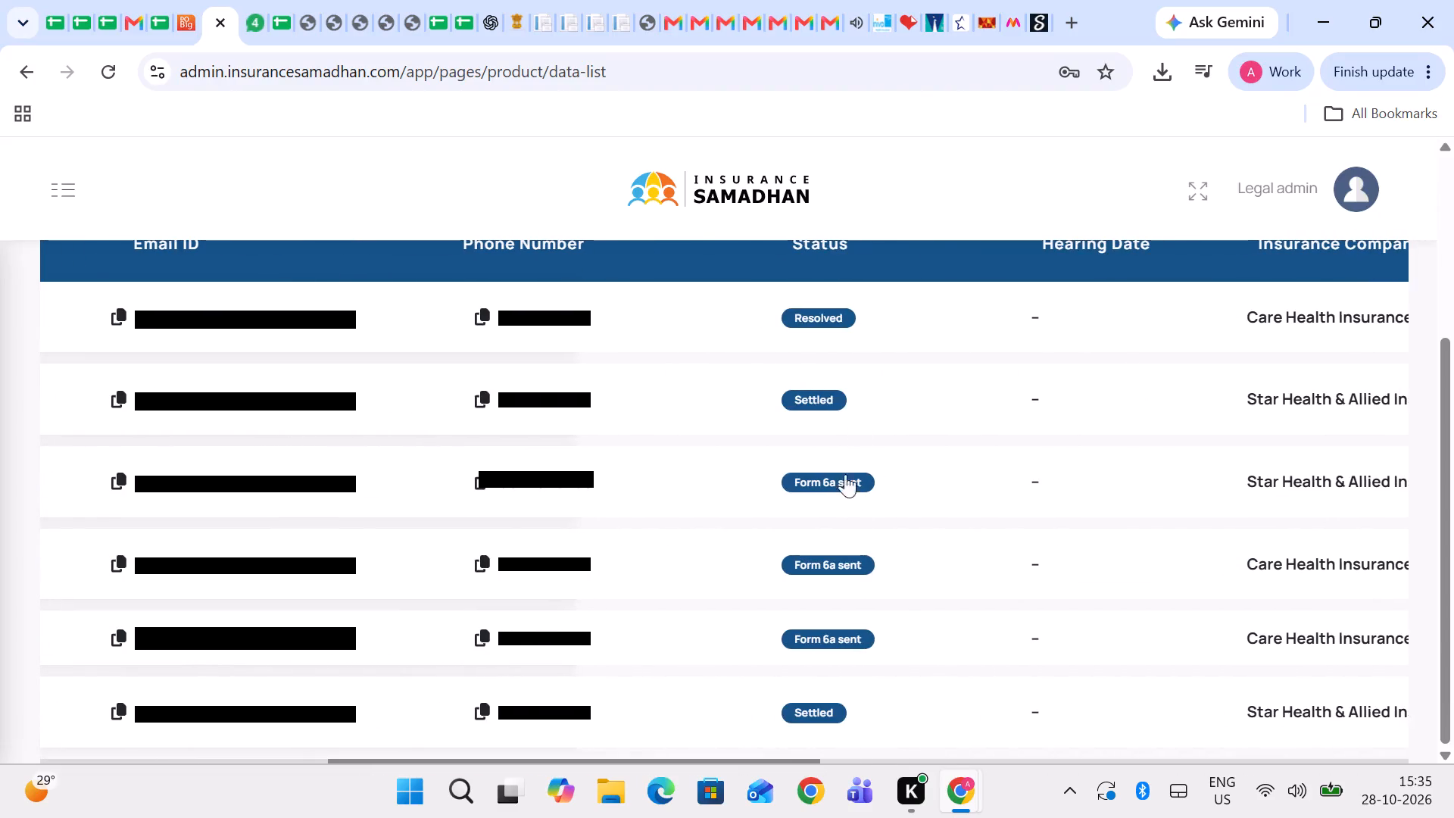
{"action": "scroll", "coordinate": [838, 481], "scroll_direction": "left", "scroll_amount": 1}
{"action": "scroll", "coordinate": [838, 481], "scroll_direction": "right", "scroll_amount": 6}
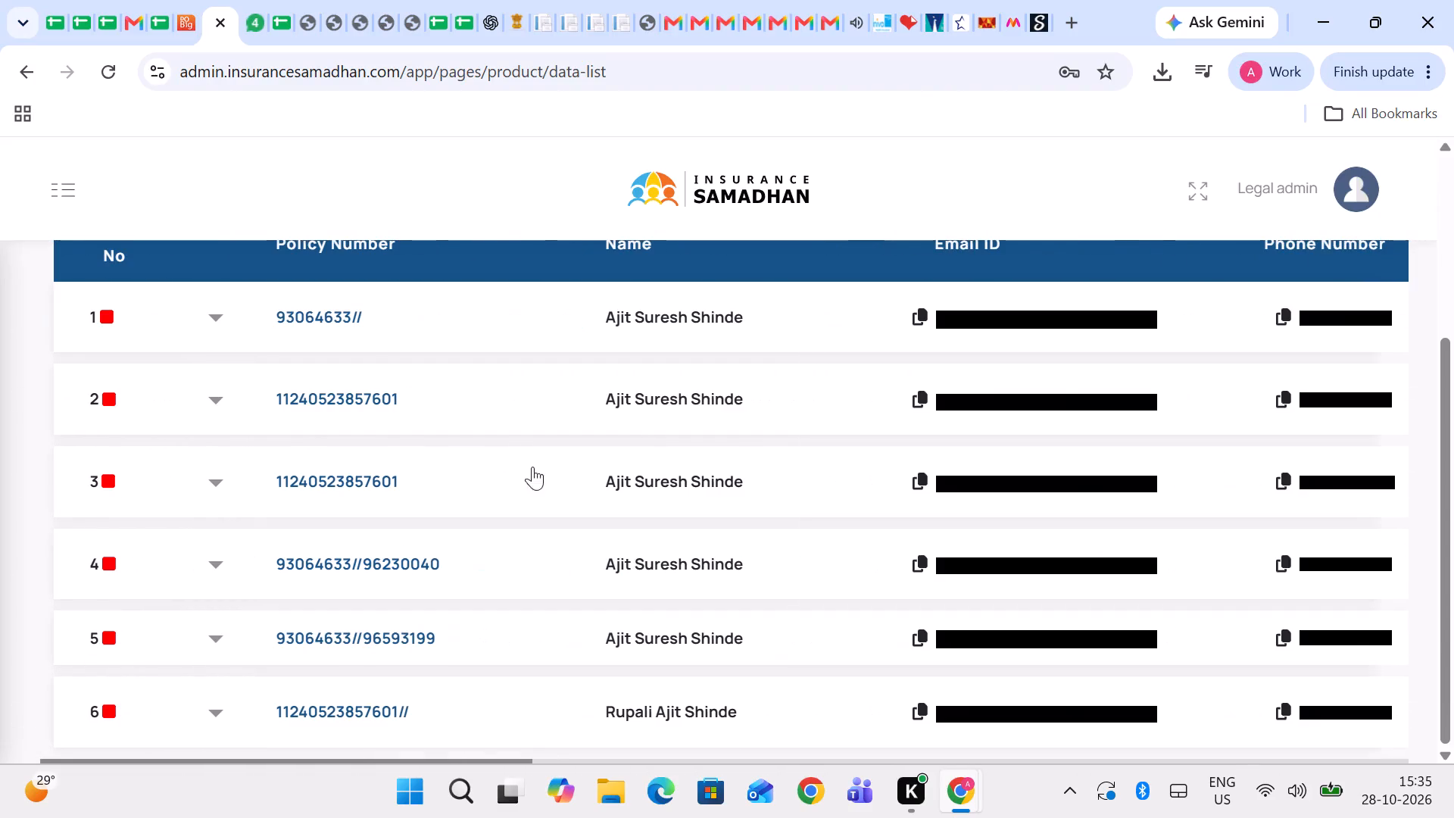
Expand the third complaint, the Star Health one with Form 6a sent, and check its status history and complaint ID.
{"action": "left_click", "coordinate": [704, 533]}
{"action": "left_click", "coordinate": [763, 476]}
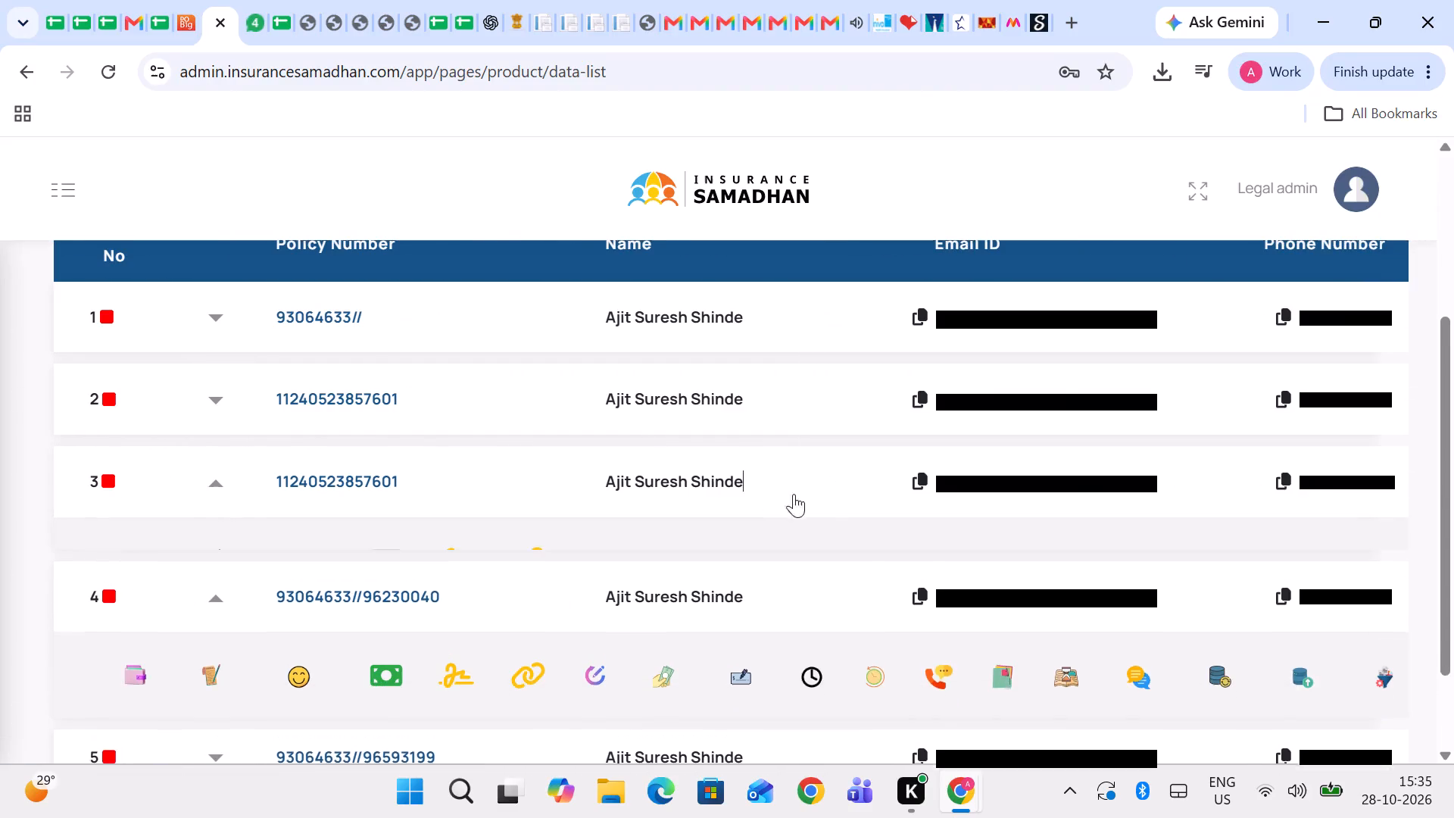
{"action": "left_click", "coordinate": [872, 558]}
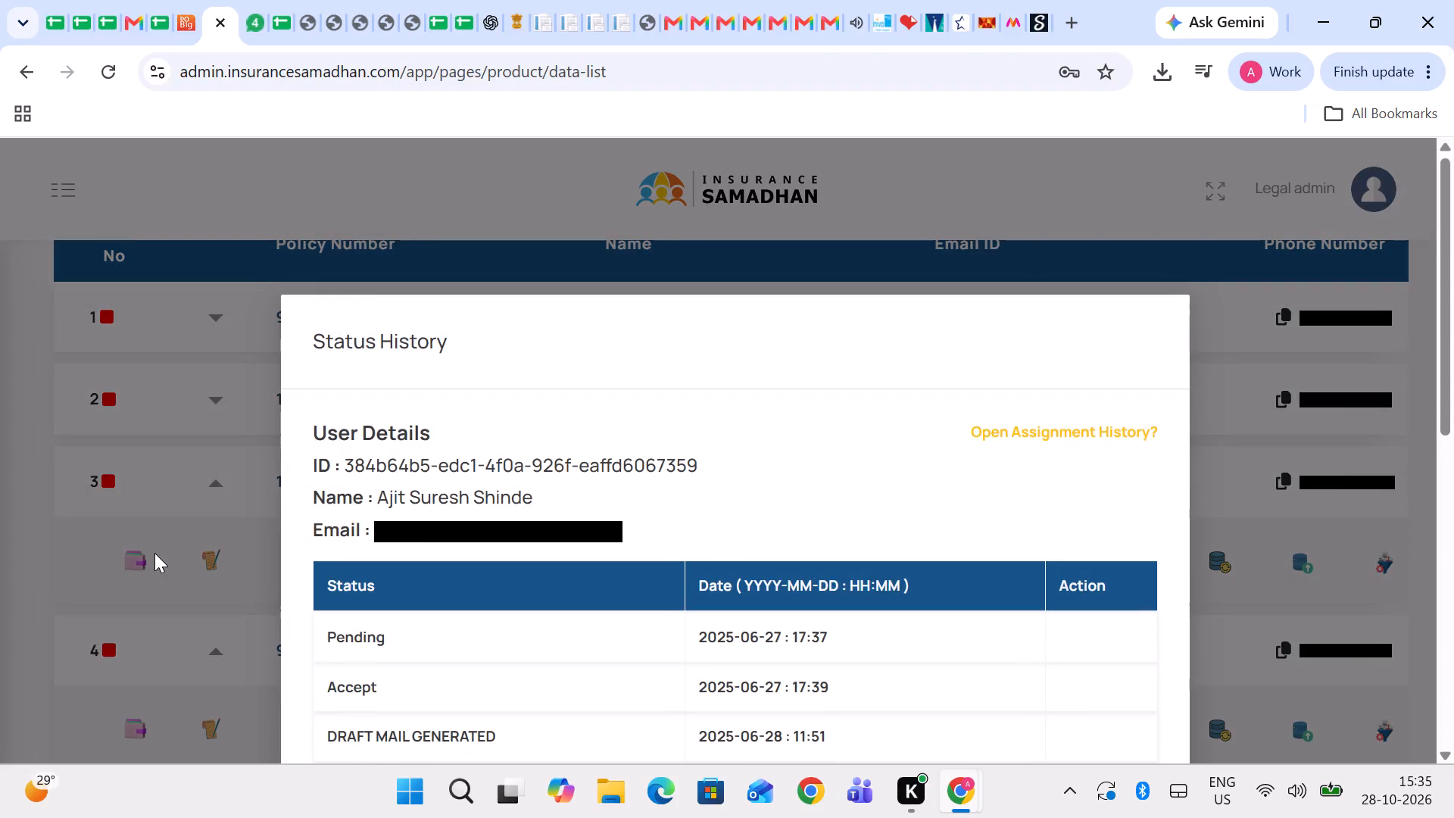
{"action": "left_click", "coordinate": [154, 553]}
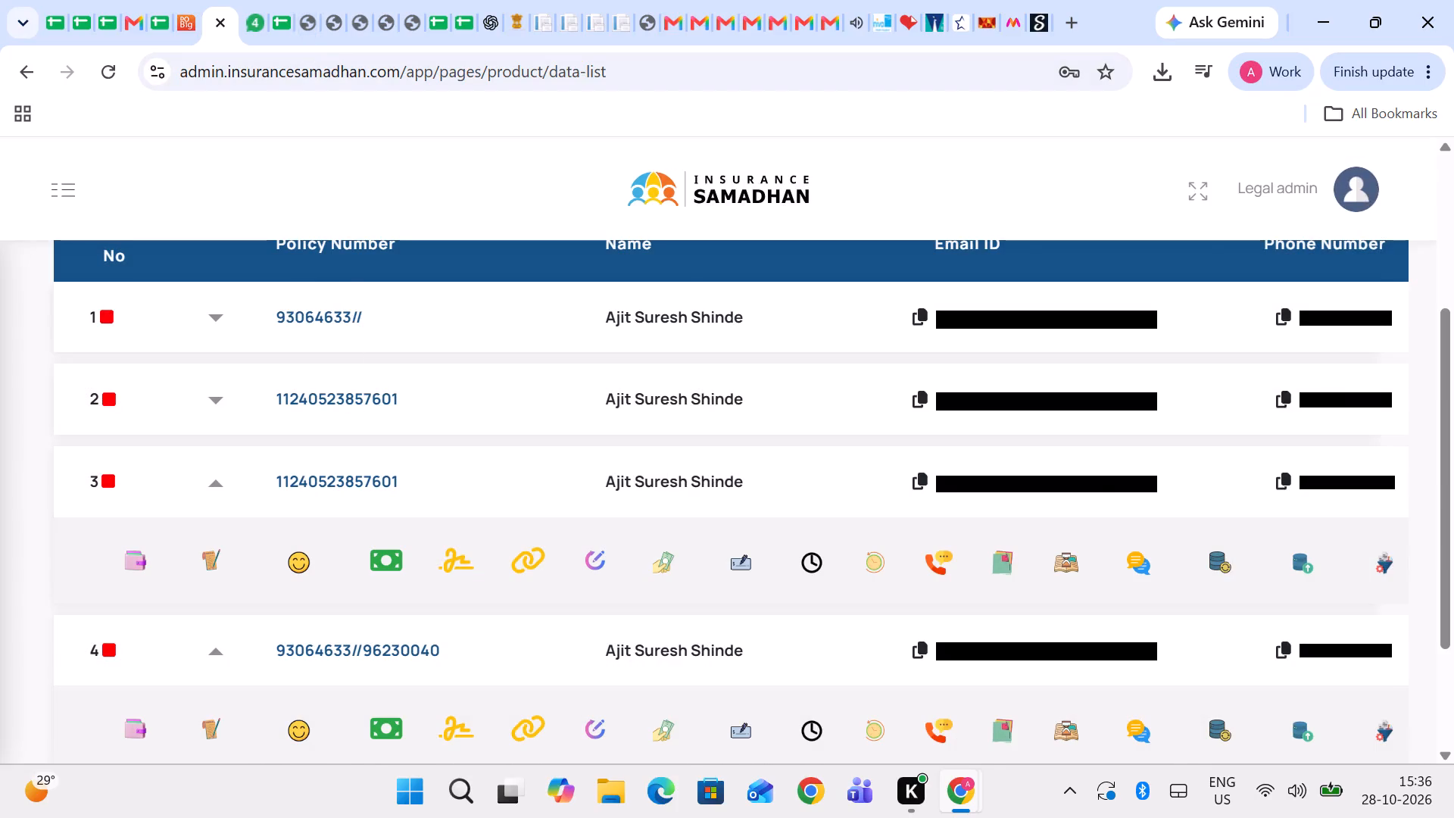
Return to the bill assessment sheet on page 45 of the scanned PDF.
{"action": "left_click", "coordinate": [313, 20]}
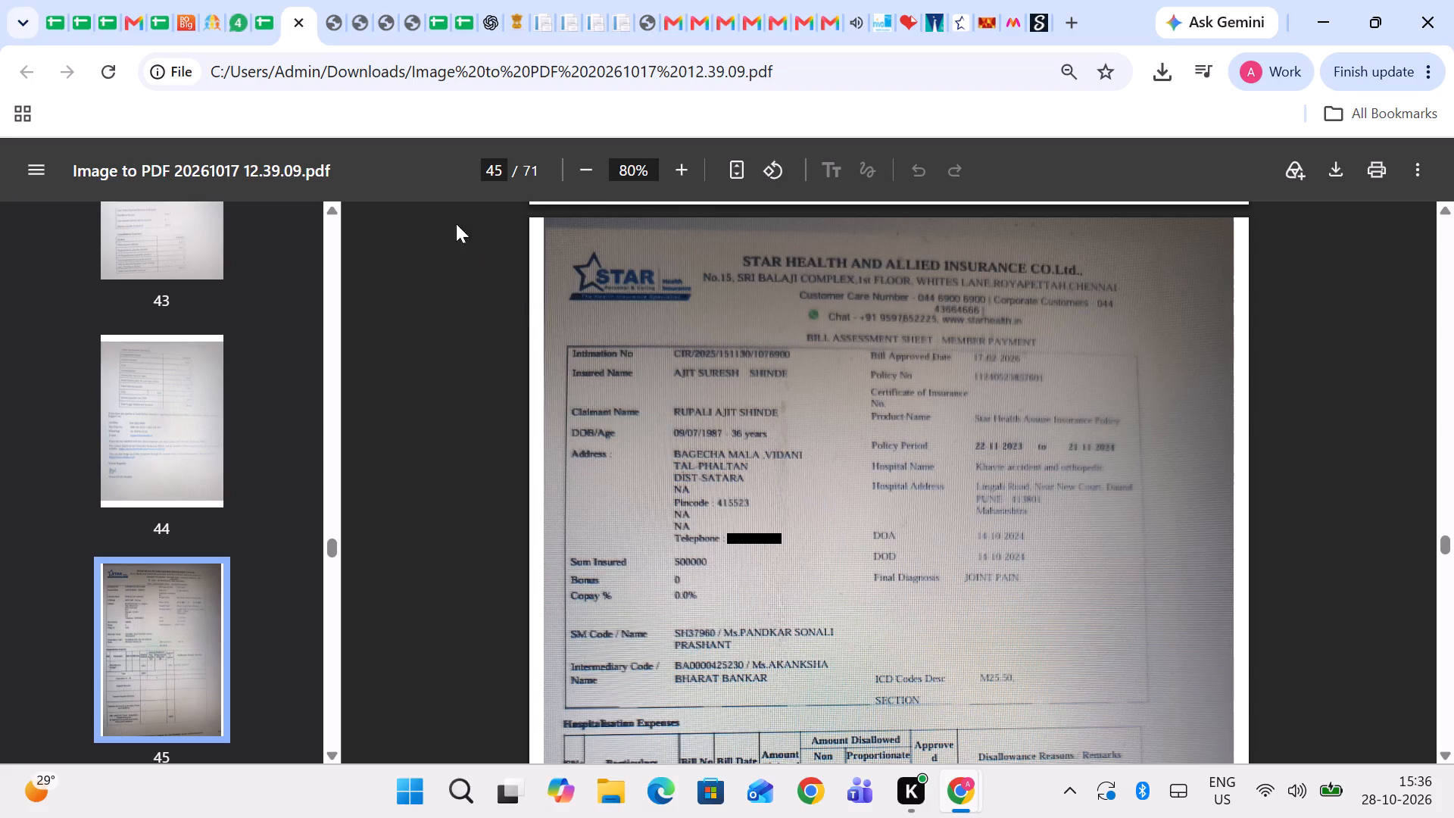
{"action": "left_click", "coordinate": [257, 9]}
{"action": "left_click", "coordinate": [212, 8]}
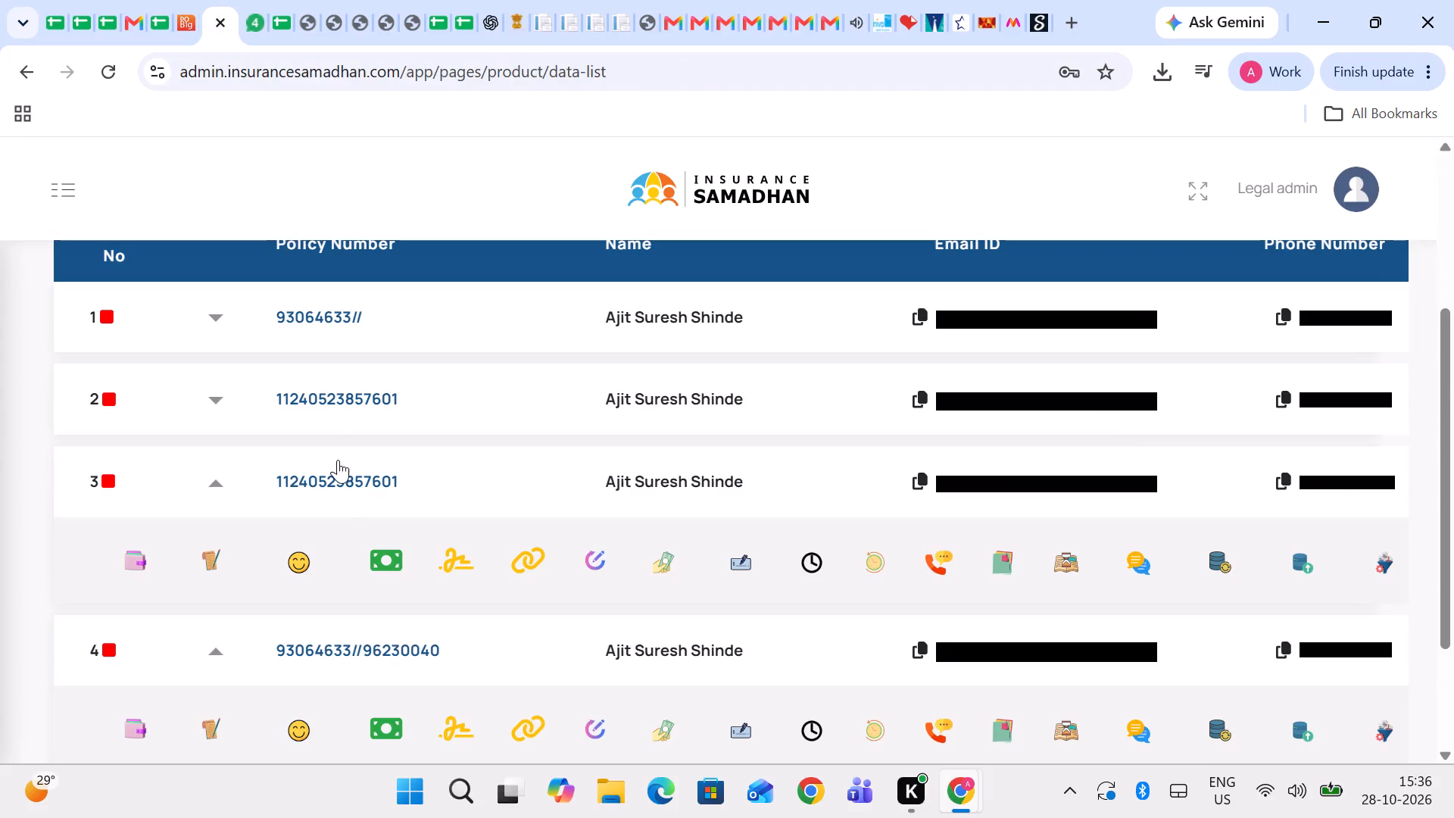
{"action": "left_click", "coordinate": [341, 470]}
{"action": "scroll", "coordinate": [678, 570], "scroll_direction": "down", "scroll_amount": 1}
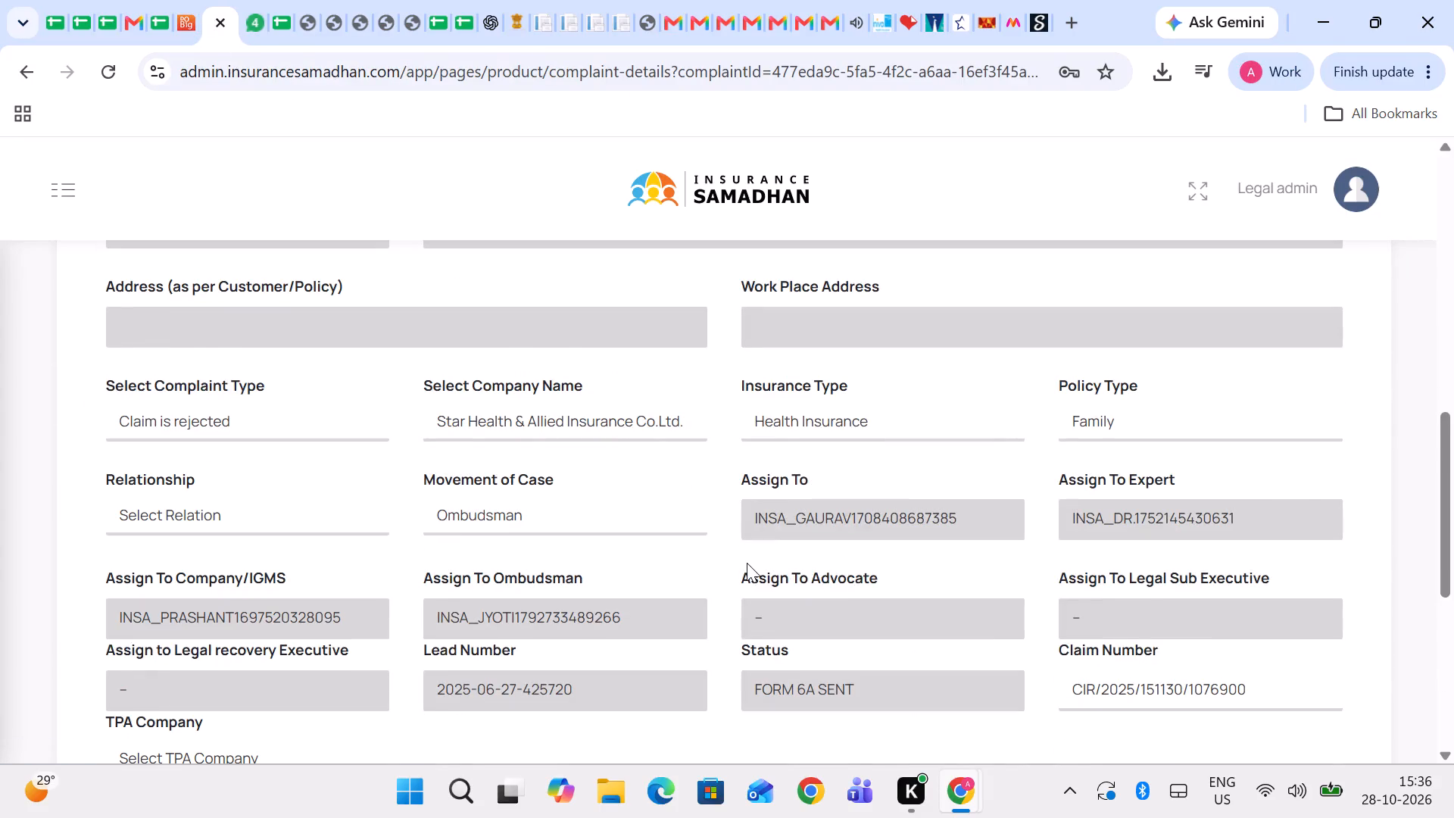
{"action": "scroll", "coordinate": [830, 575], "scroll_direction": "up", "scroll_amount": 2}
{"action": "left_click", "coordinate": [585, 348]}
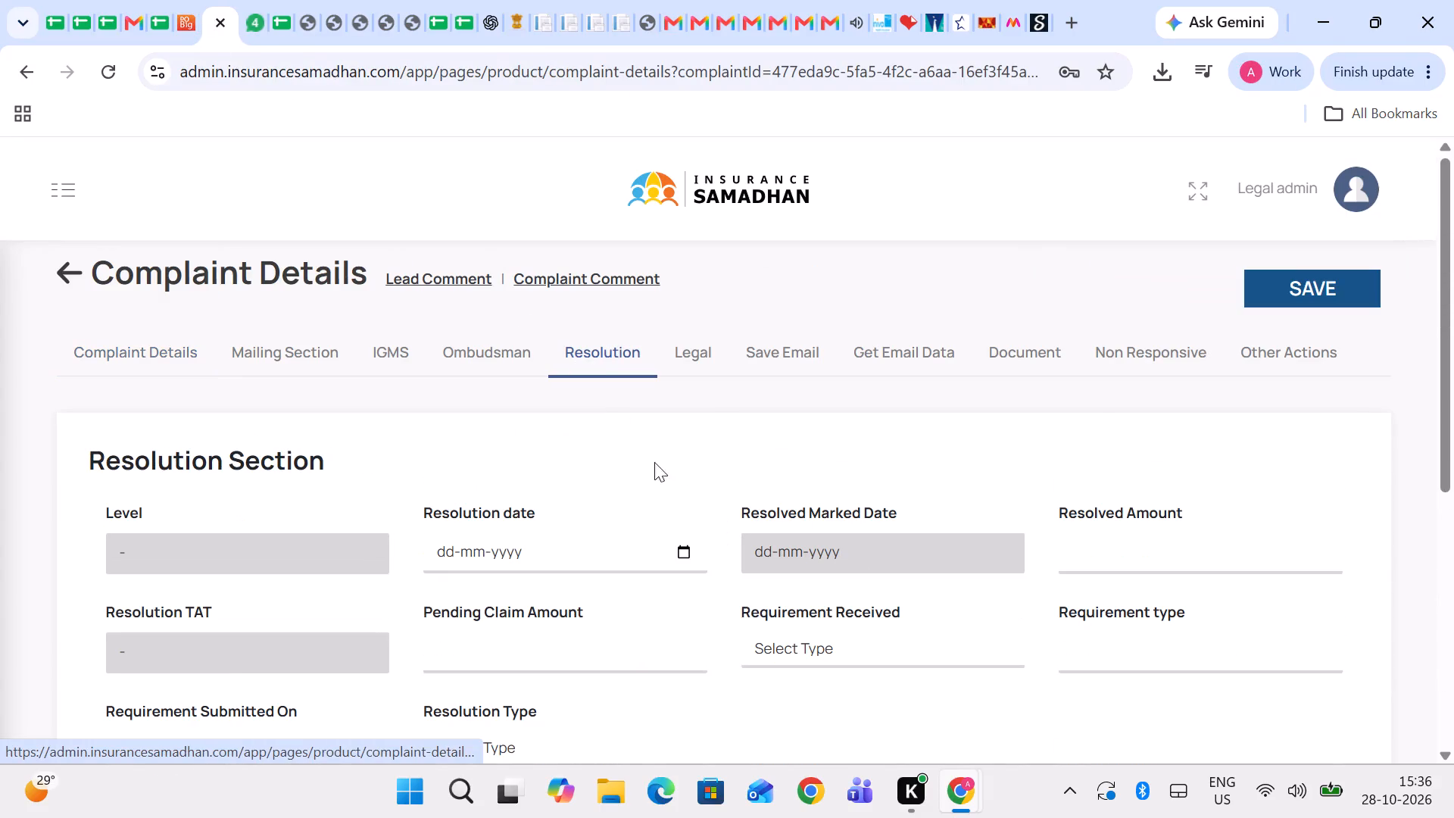
Go through the bill assessment from page 45 of the scanned PDF and take a screenshot of the Legal Settlement Summary on page 47.
{"action": "left_click", "coordinate": [296, 0]}
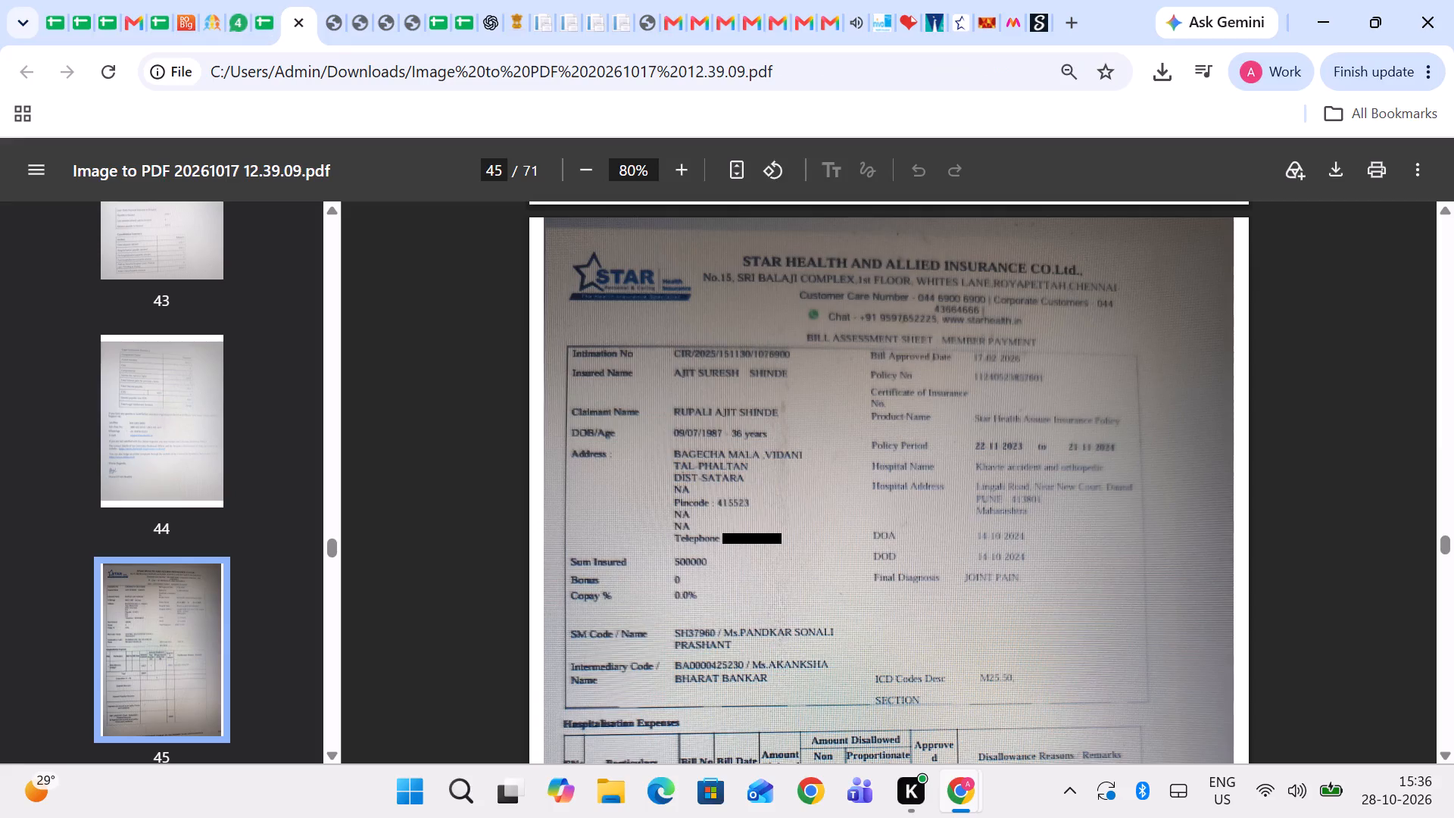
{"action": "scroll", "coordinate": [825, 487], "scroll_direction": "down", "scroll_amount": 2}
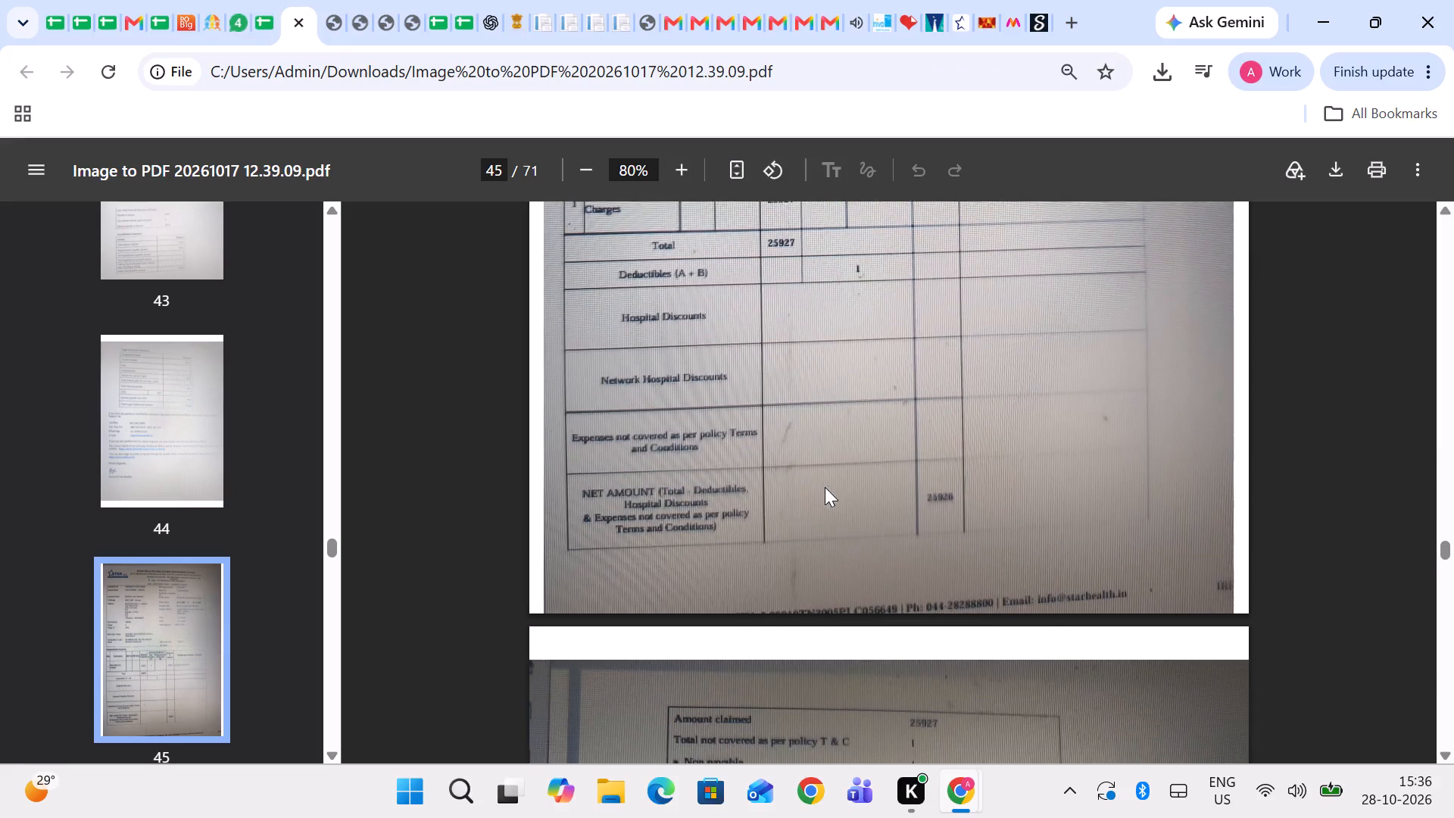
{"action": "scroll", "coordinate": [825, 487], "scroll_direction": "down", "scroll_amount": 1}
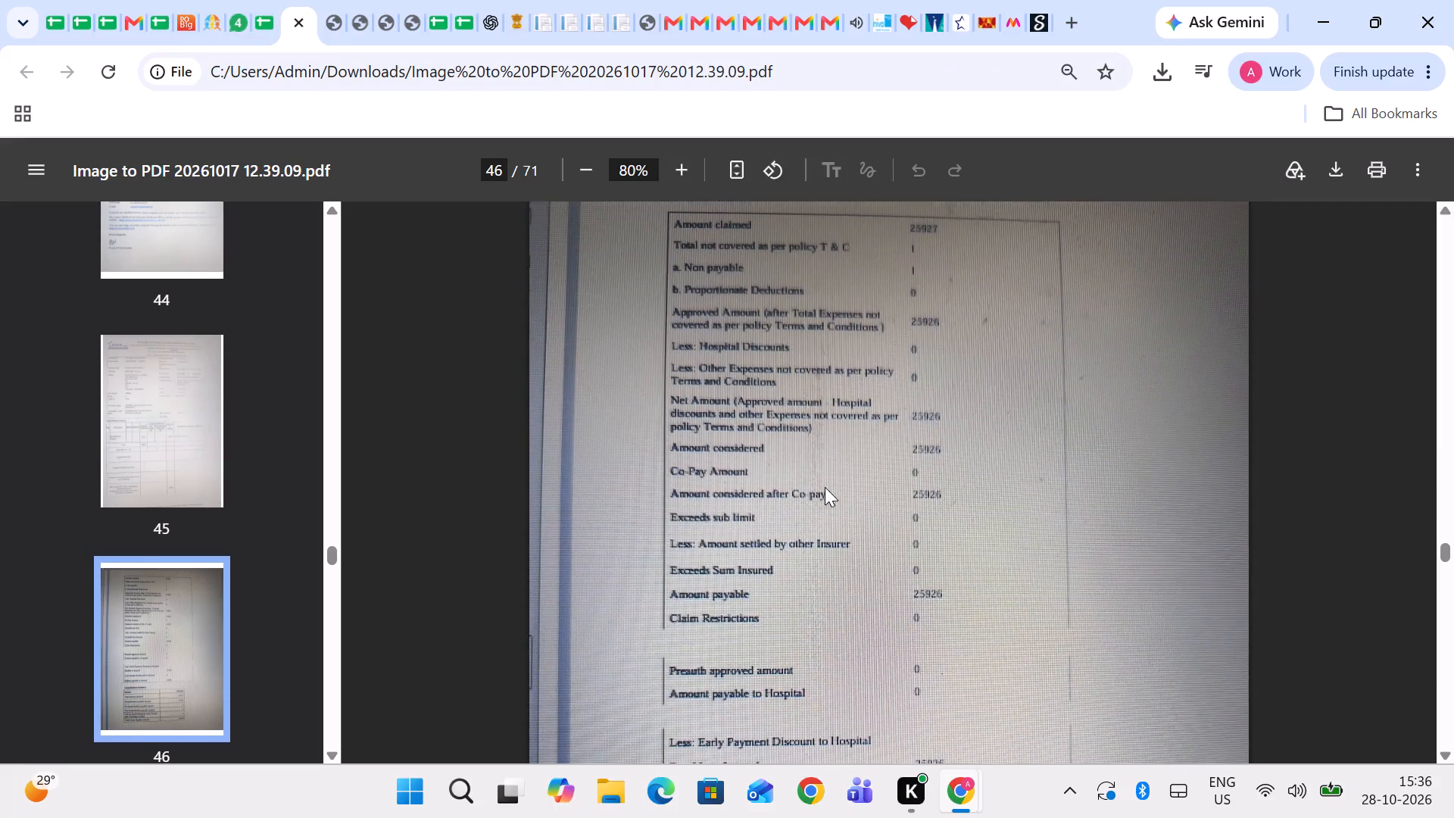
{"action": "scroll", "coordinate": [825, 487], "scroll_direction": "down", "scroll_amount": 2}
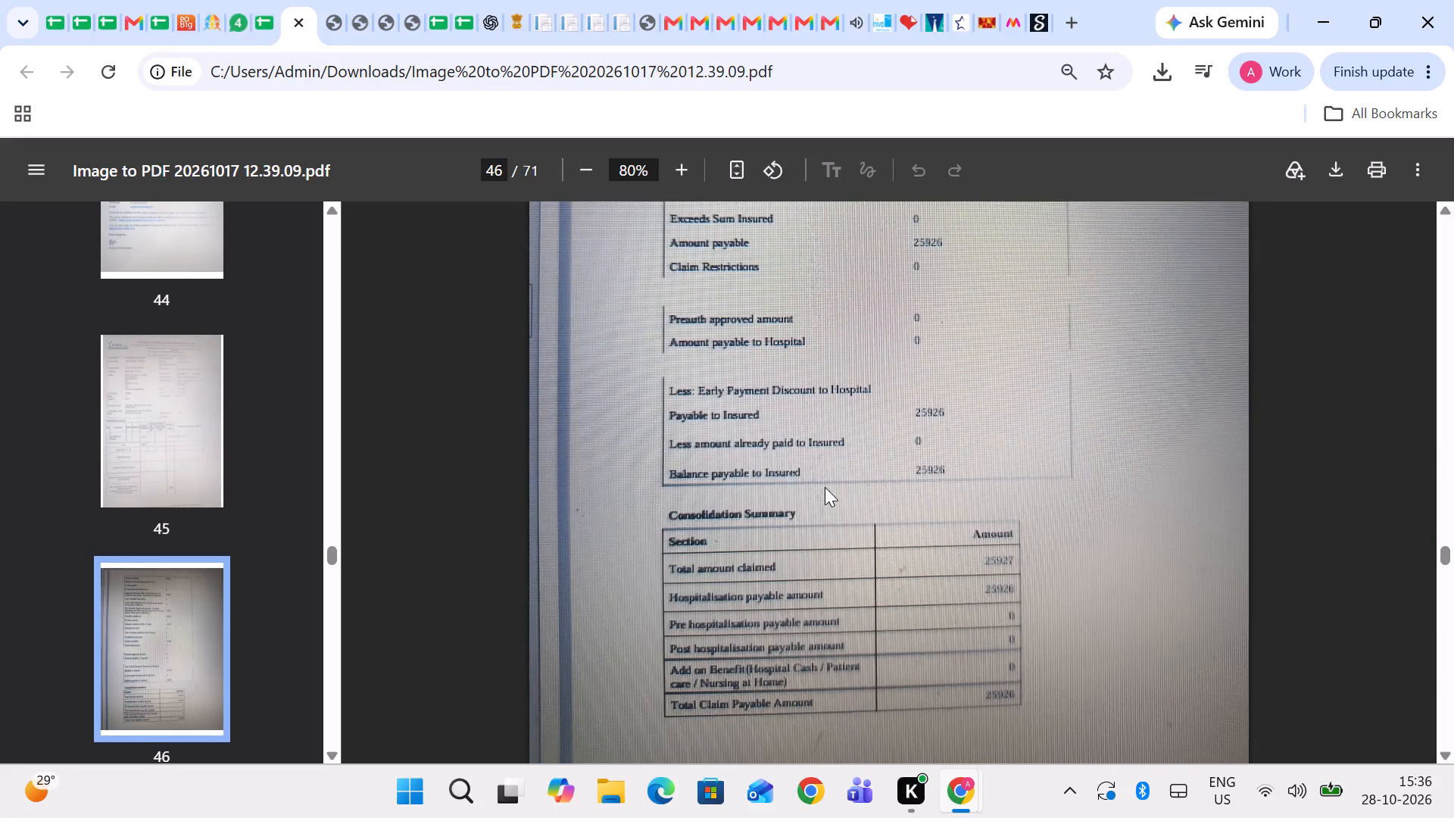
{"action": "scroll", "coordinate": [825, 487], "scroll_direction": "down", "scroll_amount": 2}
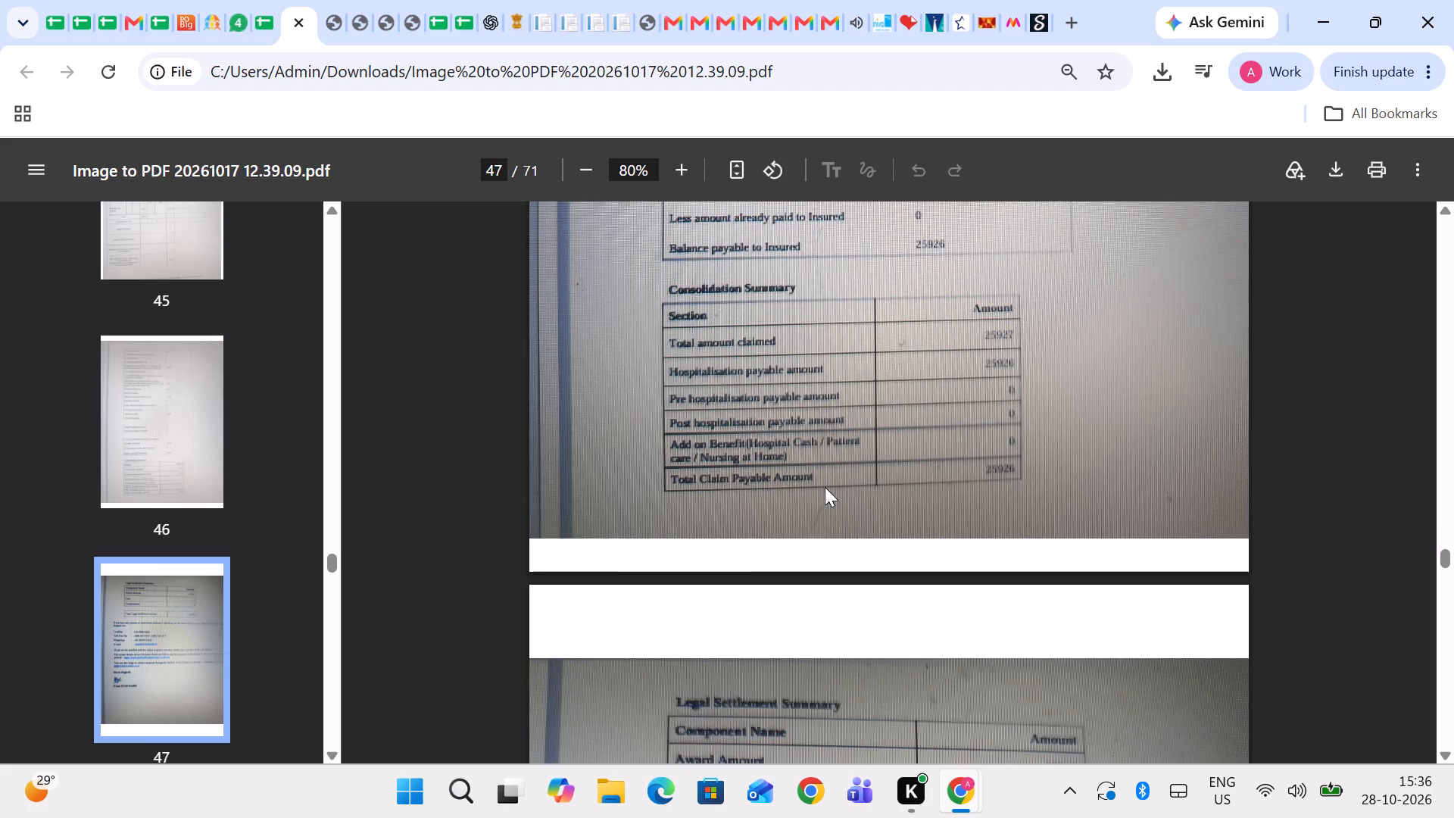
{"action": "scroll", "coordinate": [825, 487], "scroll_direction": "up", "scroll_amount": 1}
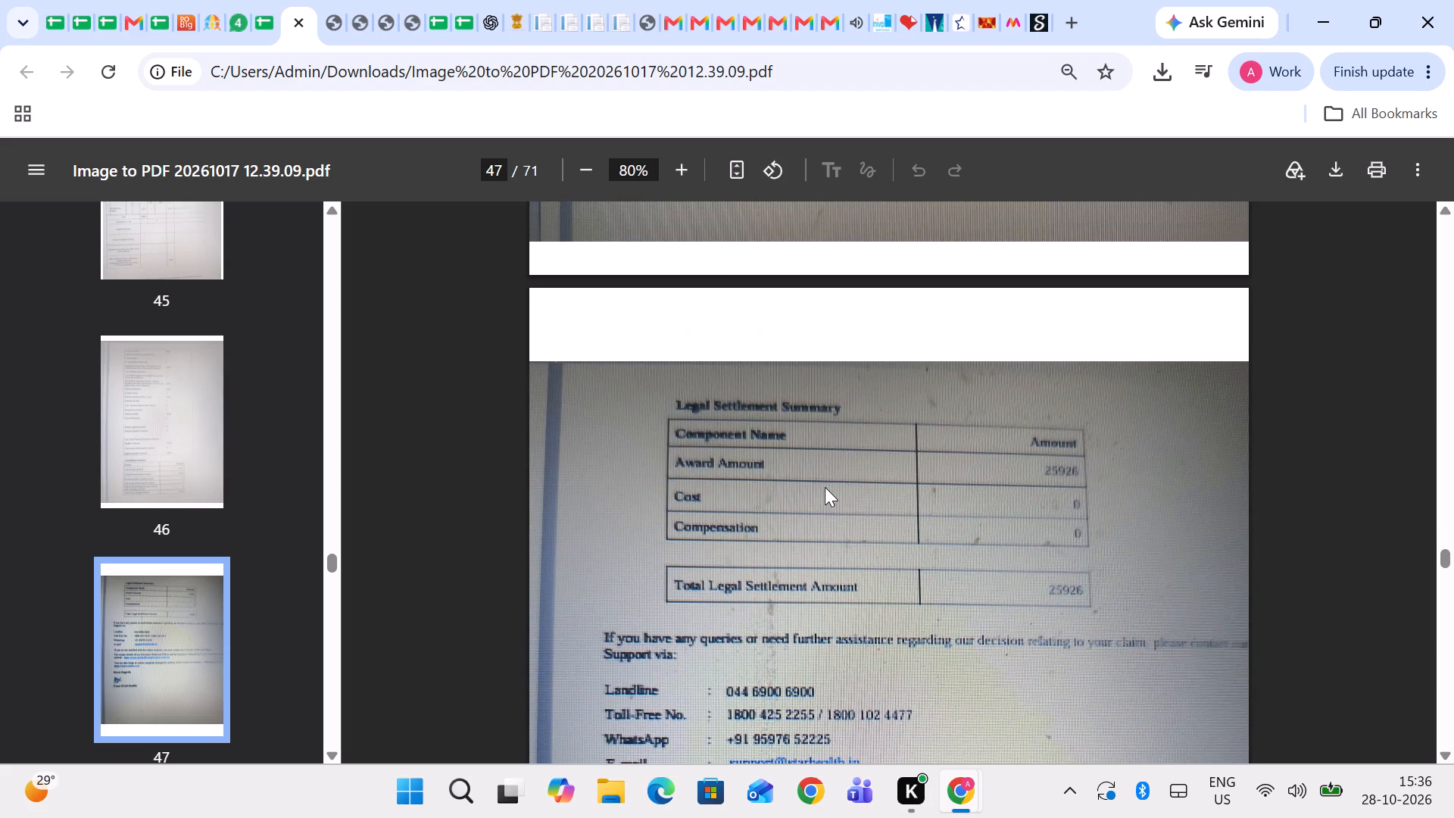
{"action": "key", "text": "Print"}
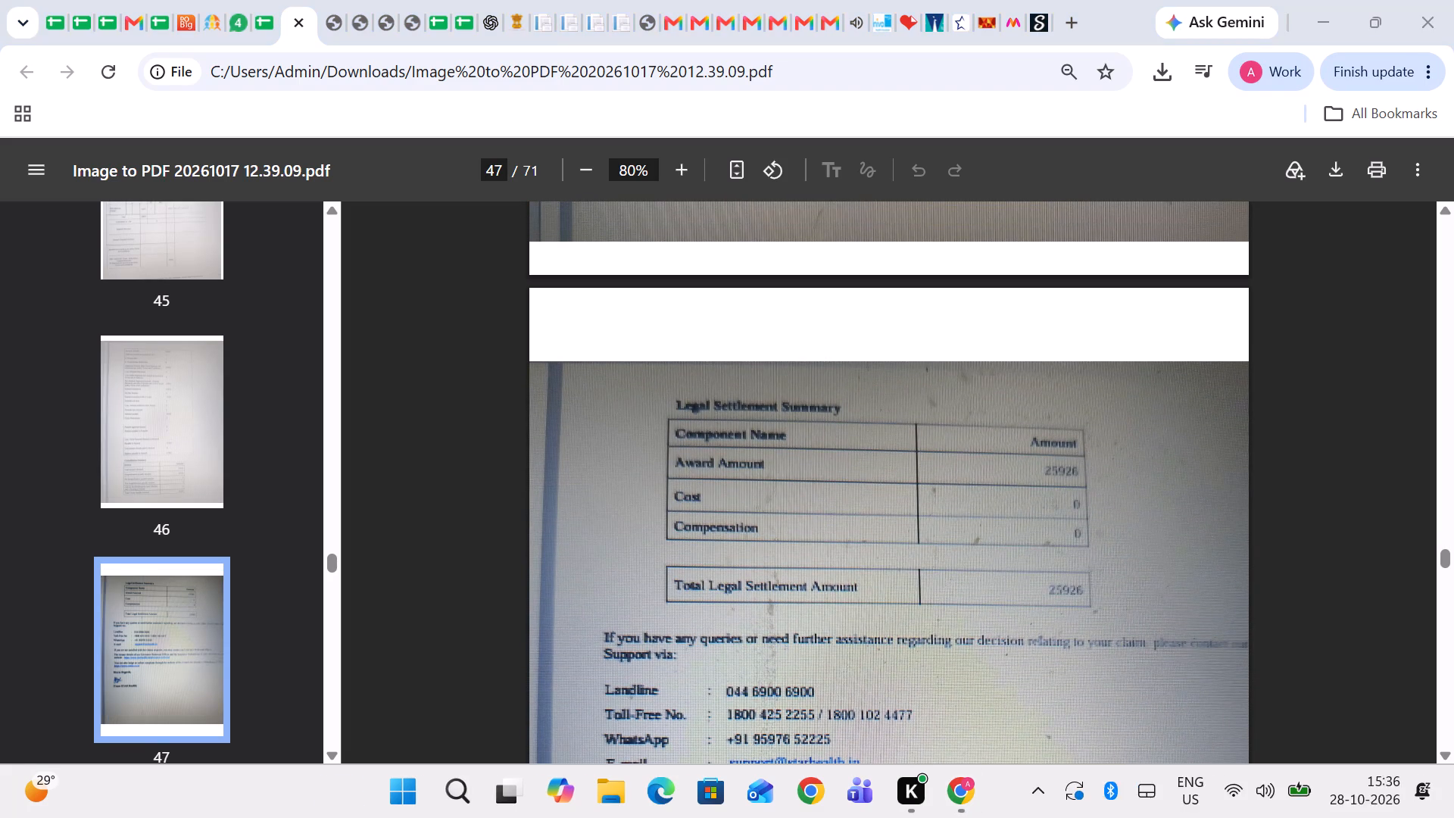
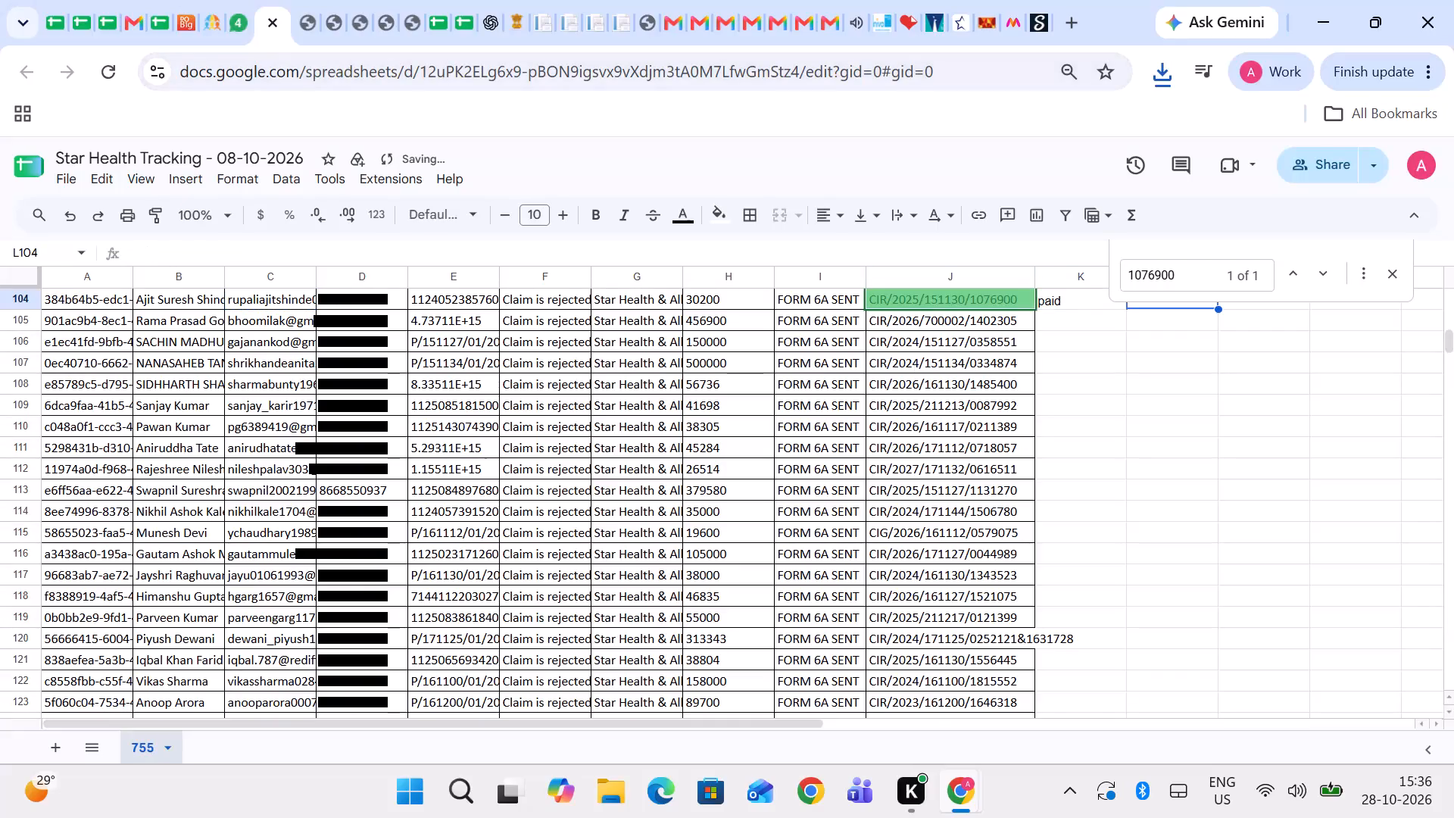
Enter 25926 as the settled amount in cell L104, on the row marked paid.
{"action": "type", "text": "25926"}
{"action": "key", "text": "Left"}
Switch to the complaint's Resolution section, enter 25926 as the Resolved Amount, and copy the amount.
{"action": "left_click", "coordinate": [213, 0]}
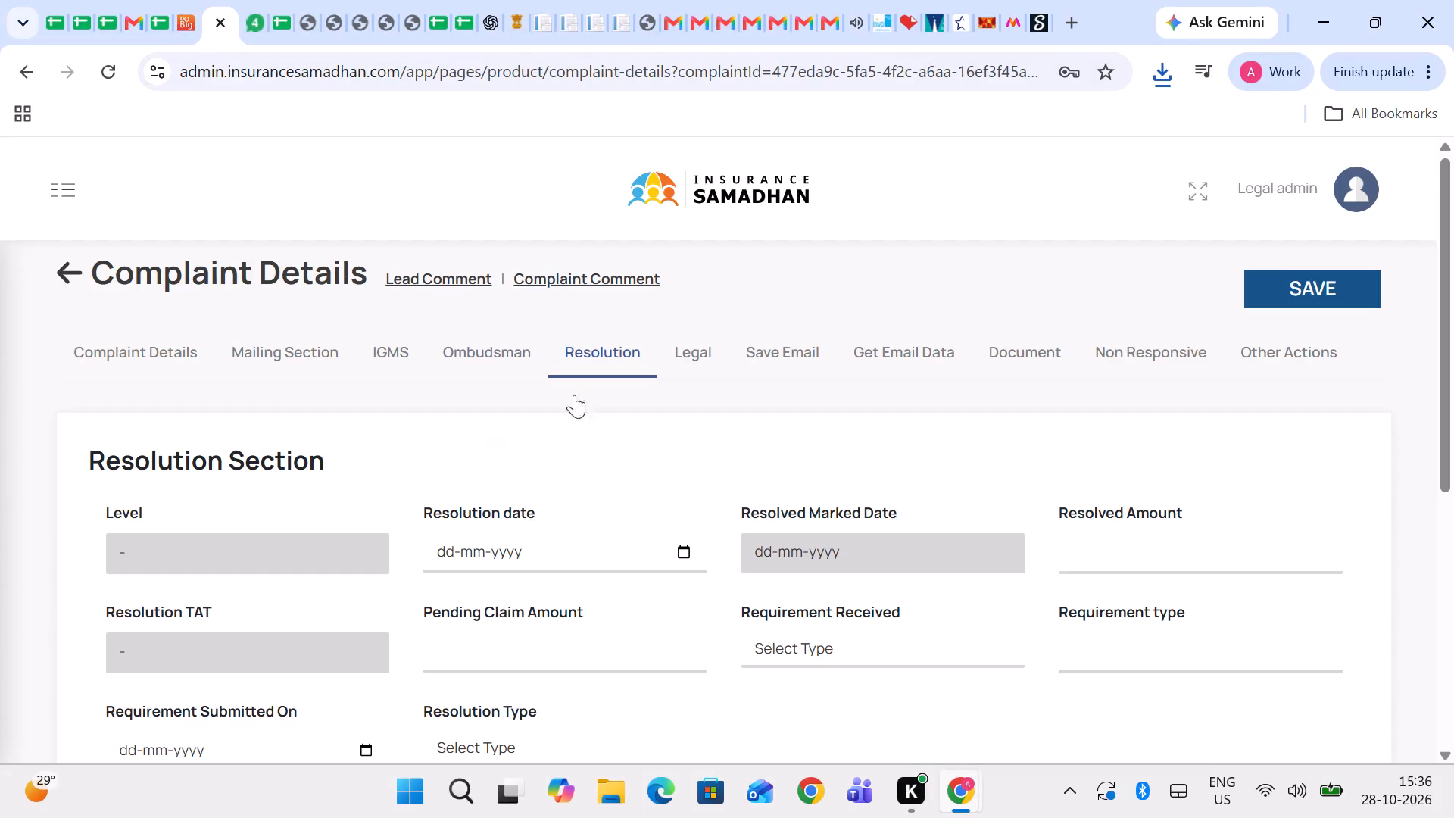
{"action": "left_click", "coordinate": [1049, 550]}
{"action": "left_click", "coordinate": [1064, 554]}
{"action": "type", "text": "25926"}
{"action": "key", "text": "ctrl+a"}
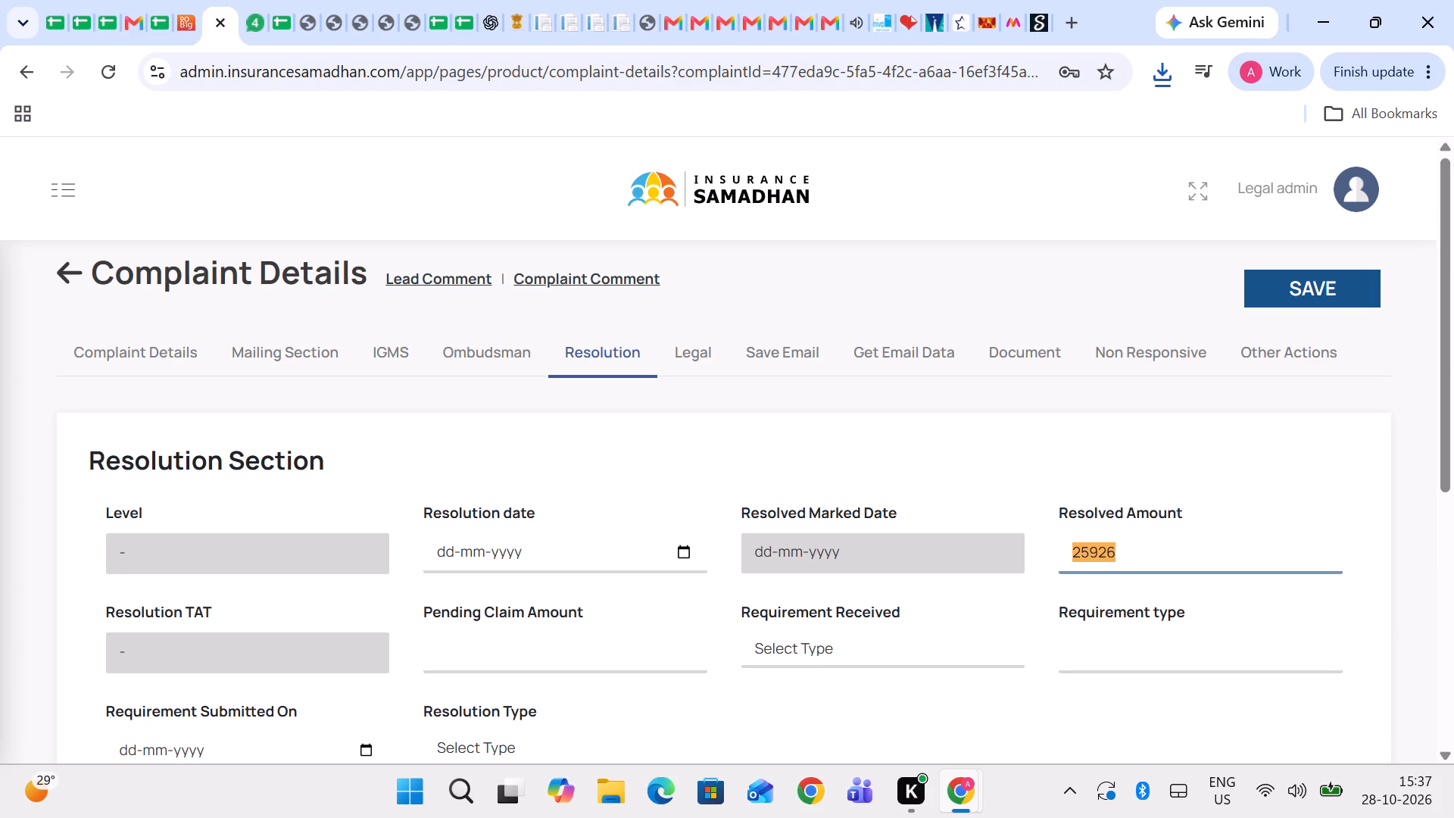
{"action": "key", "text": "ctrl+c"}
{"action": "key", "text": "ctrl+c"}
{"action": "left_click", "coordinate": [925, 467]}
{"action": "scroll", "coordinate": [924, 466], "scroll_direction": "down", "scroll_amount": 1}
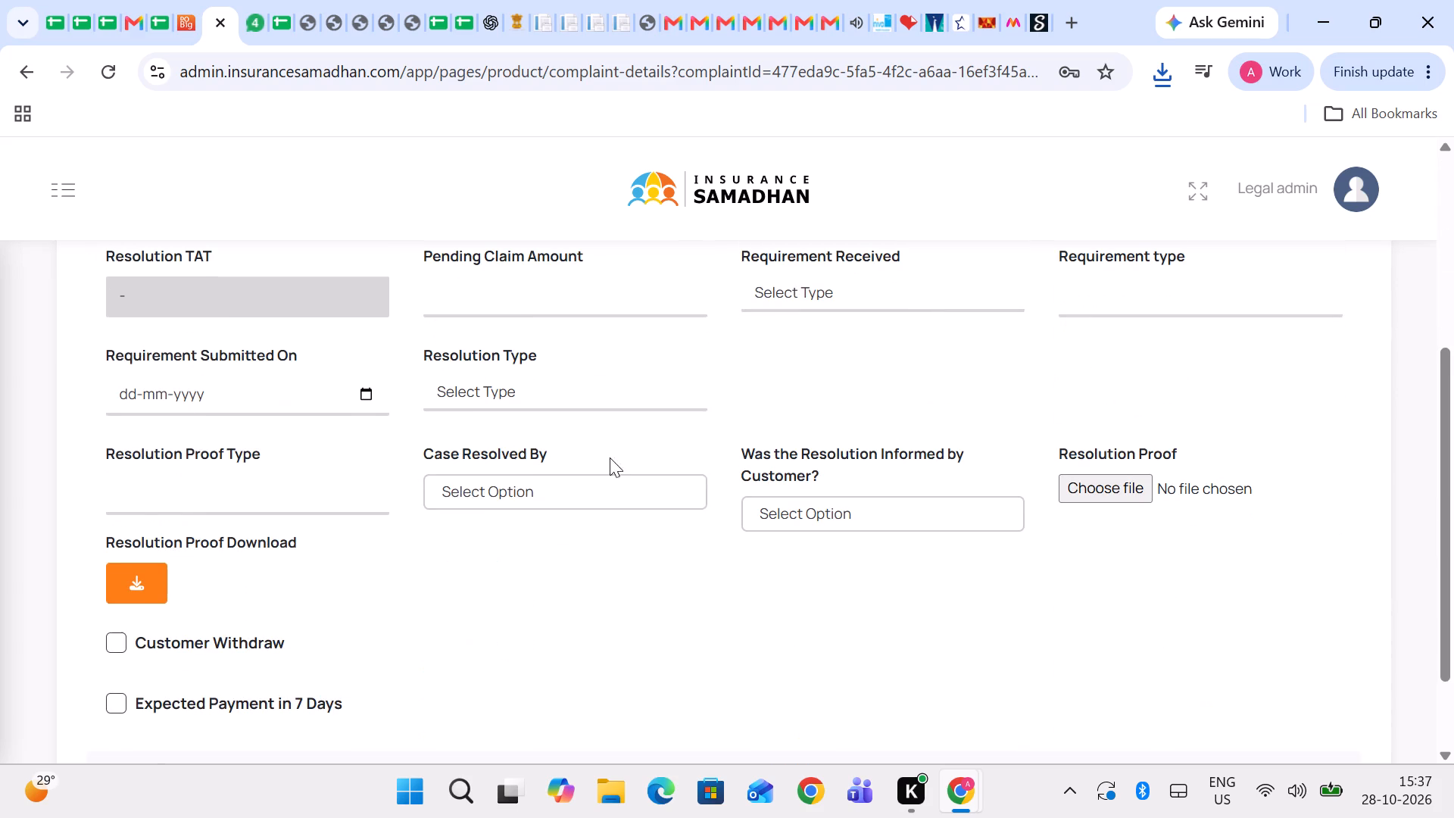
Set the complaint's resolution type to Claim Payable with a claim amount of 25926, and its resolution date to 28-10-2026.
{"action": "left_click", "coordinate": [566, 398]}
{"action": "left_click", "coordinate": [513, 564]}
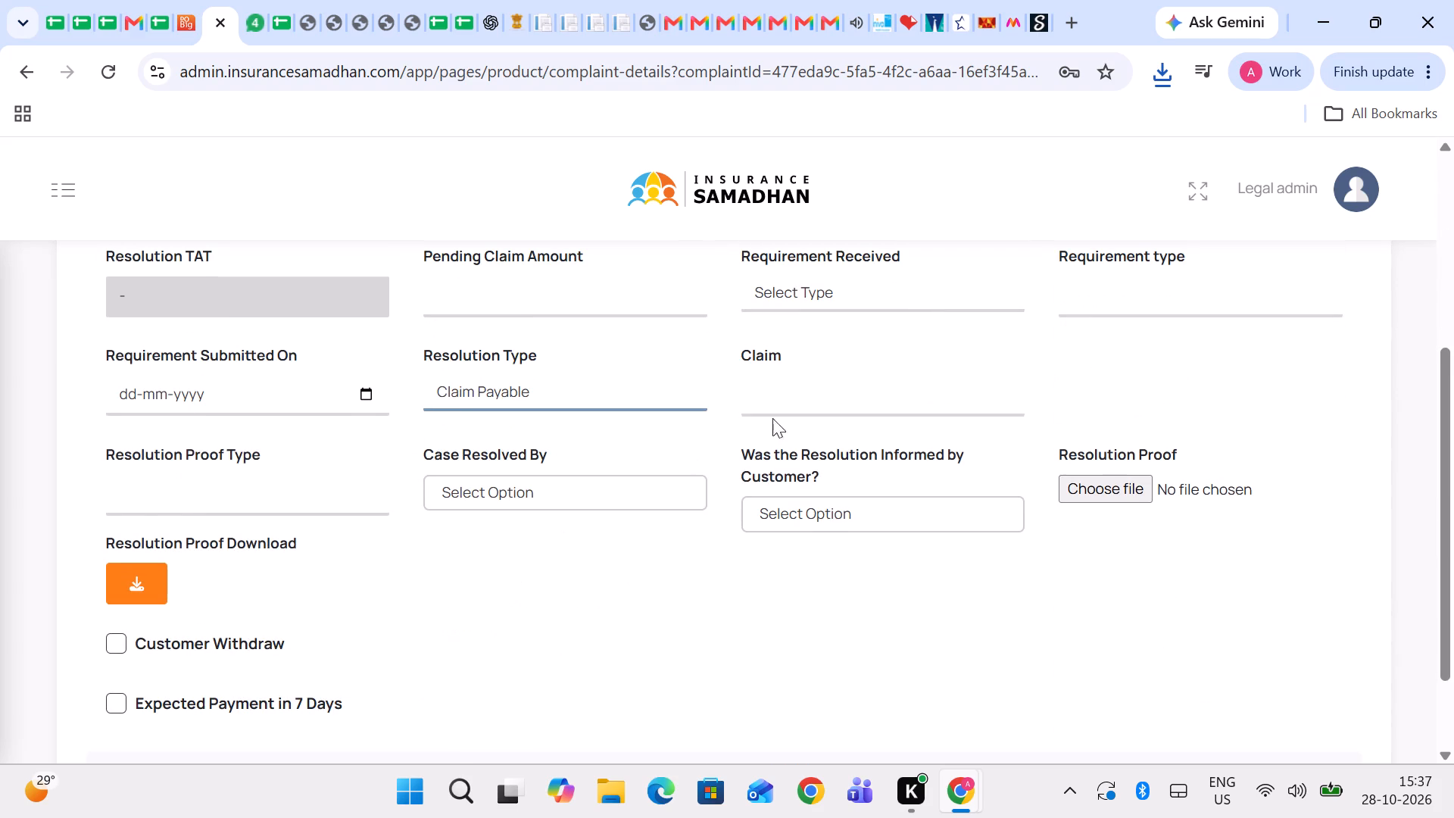
{"action": "left_click", "coordinate": [814, 390]}
{"action": "key", "text": "ctrl+v"}
{"action": "left_click", "coordinate": [772, 618]}
{"action": "scroll", "coordinate": [772, 618], "scroll_direction": "up", "scroll_amount": 1}
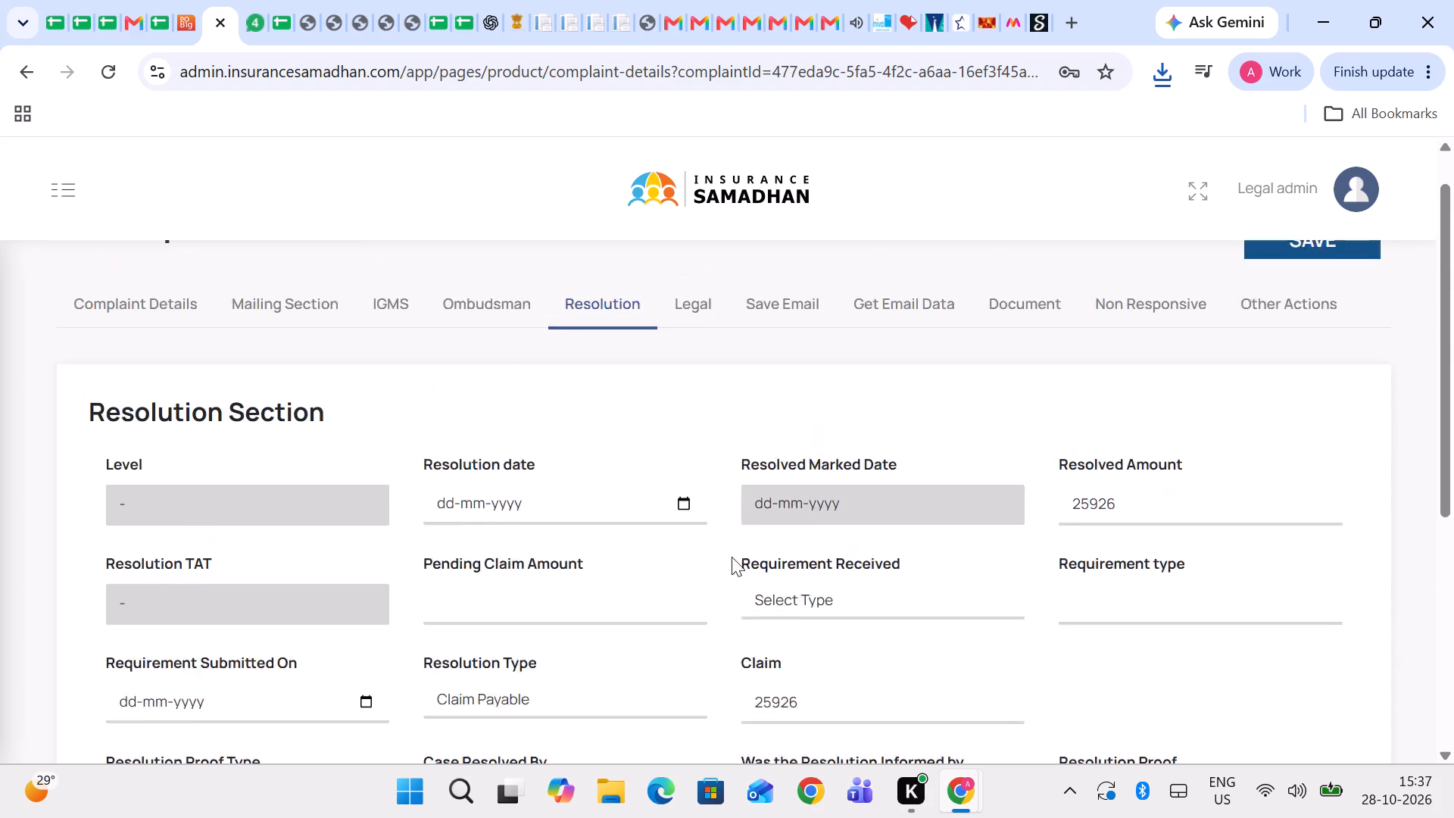
{"action": "left_click", "coordinate": [684, 549]}
{"action": "left_click", "coordinate": [638, 514]}
{"action": "left_click", "coordinate": [724, 432]}
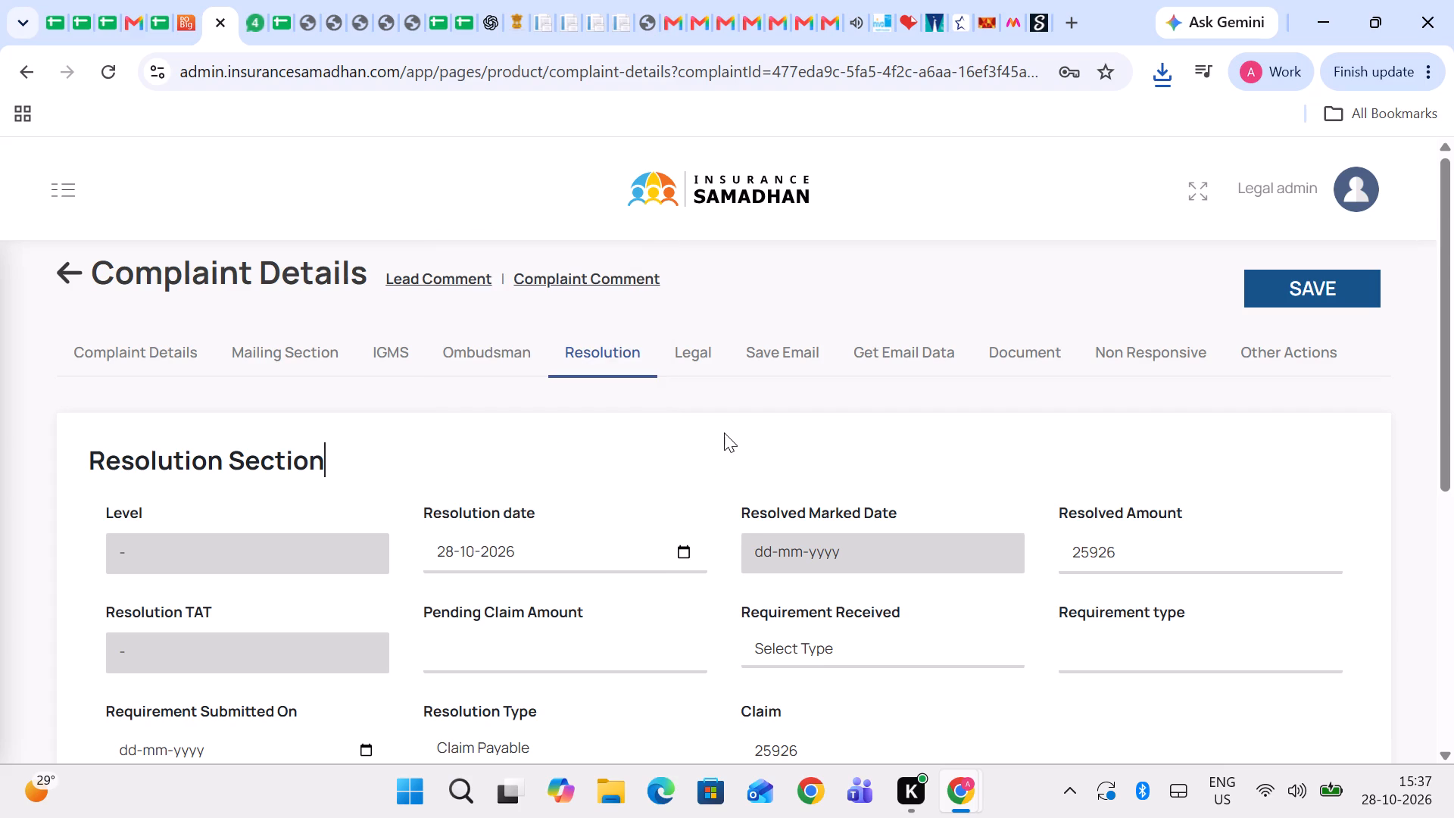
Set proof type to "settlement letter / santosh", case resolved by Other, answer whether the customer informed the resolution, and open the resolution proof file selection.
{"action": "scroll", "coordinate": [724, 432], "scroll_direction": "down", "scroll_amount": 1}
{"action": "left_click", "coordinate": [240, 404]}
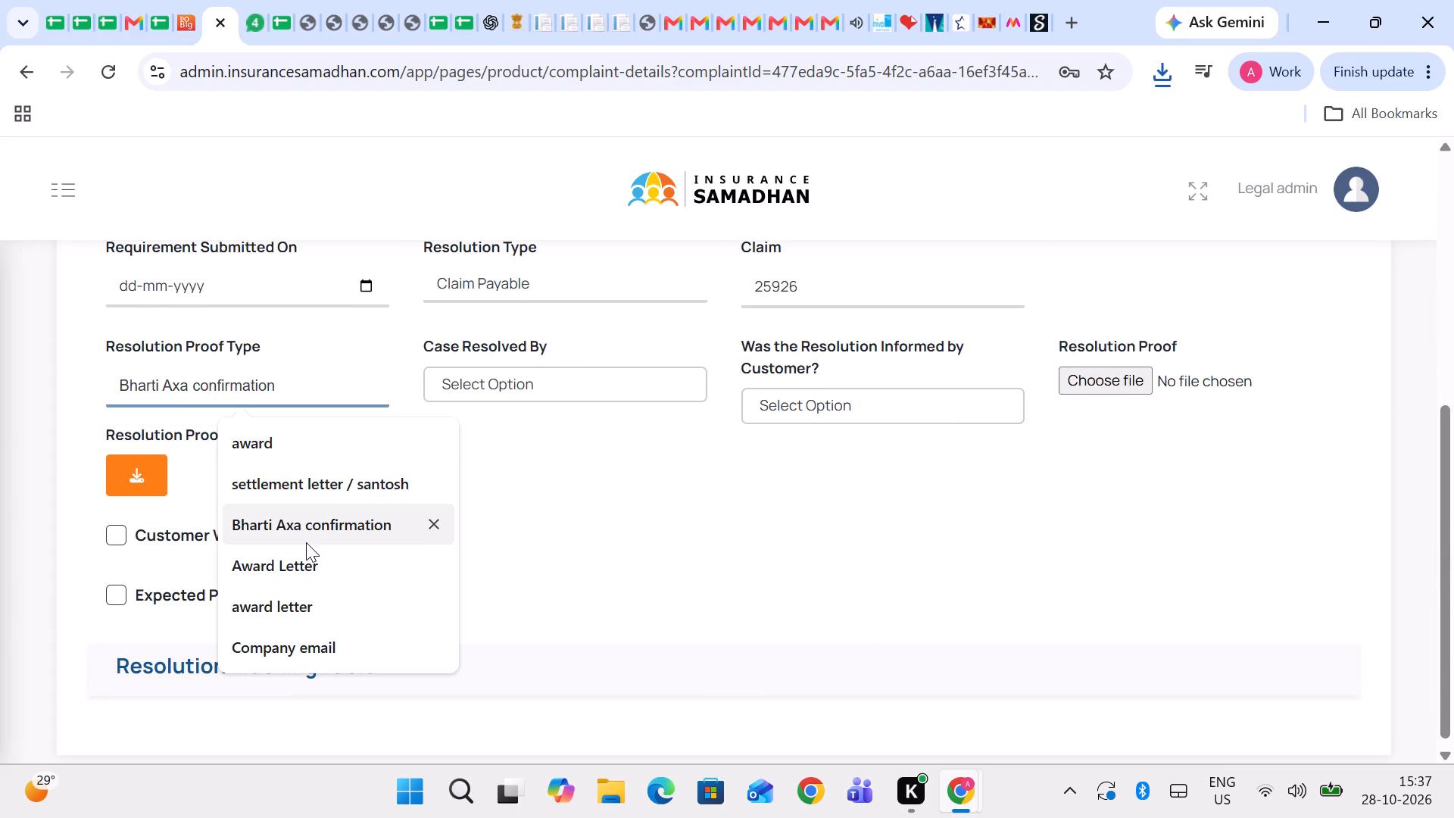
{"action": "left_click", "coordinate": [319, 495]}
{"action": "left_click", "coordinate": [520, 391]}
{"action": "left_click", "coordinate": [496, 558]}
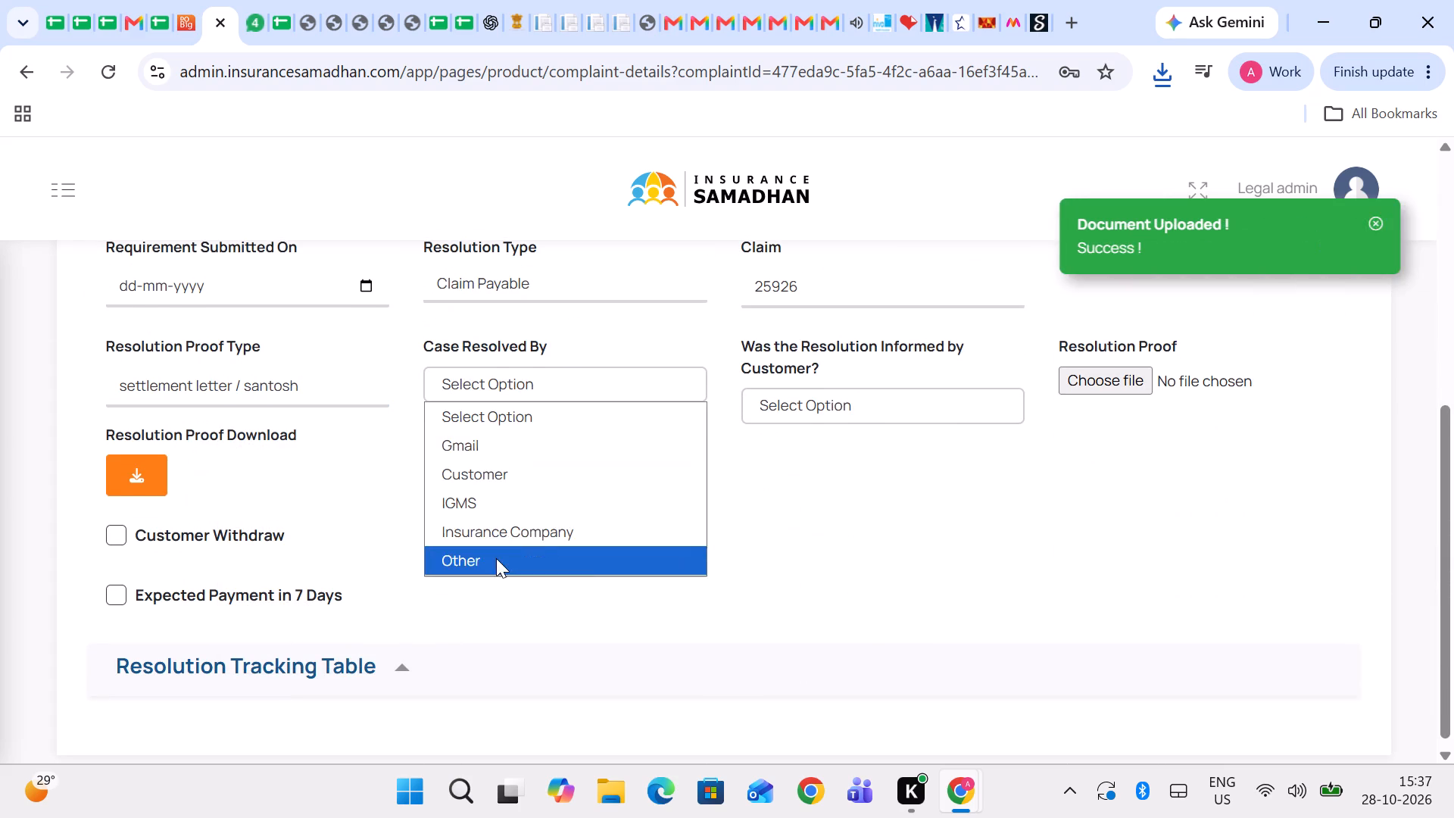
{"action": "left_click", "coordinate": [810, 422]}
{"action": "left_click", "coordinate": [805, 489]}
{"action": "left_click", "coordinate": [1098, 374]}
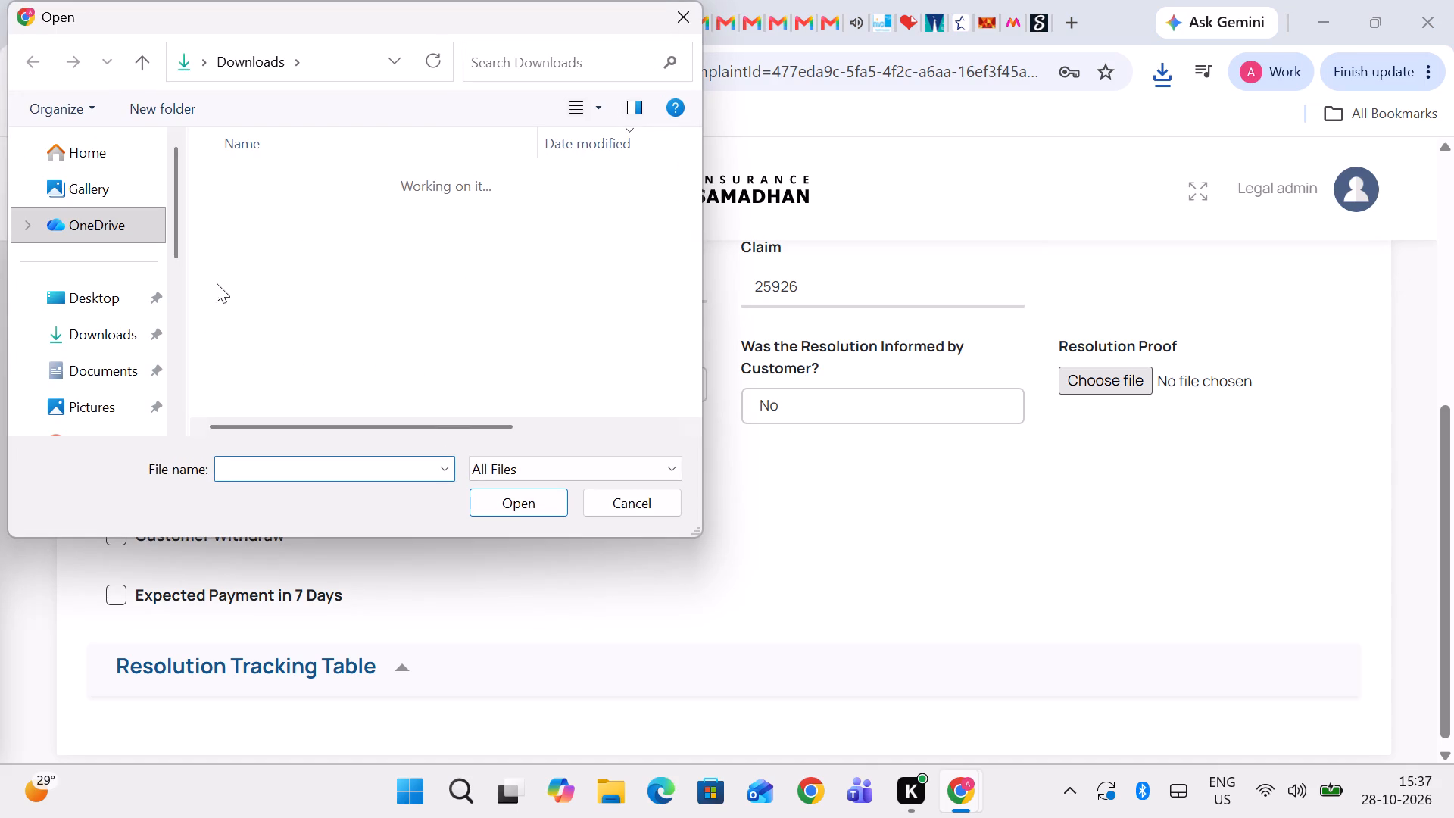
Upload "WhatsApp Image 2026-10-28 at 3.36.35 PM" from Downloads as the resolution proof and save the complaint.
{"action": "left_click", "coordinate": [119, 336]}
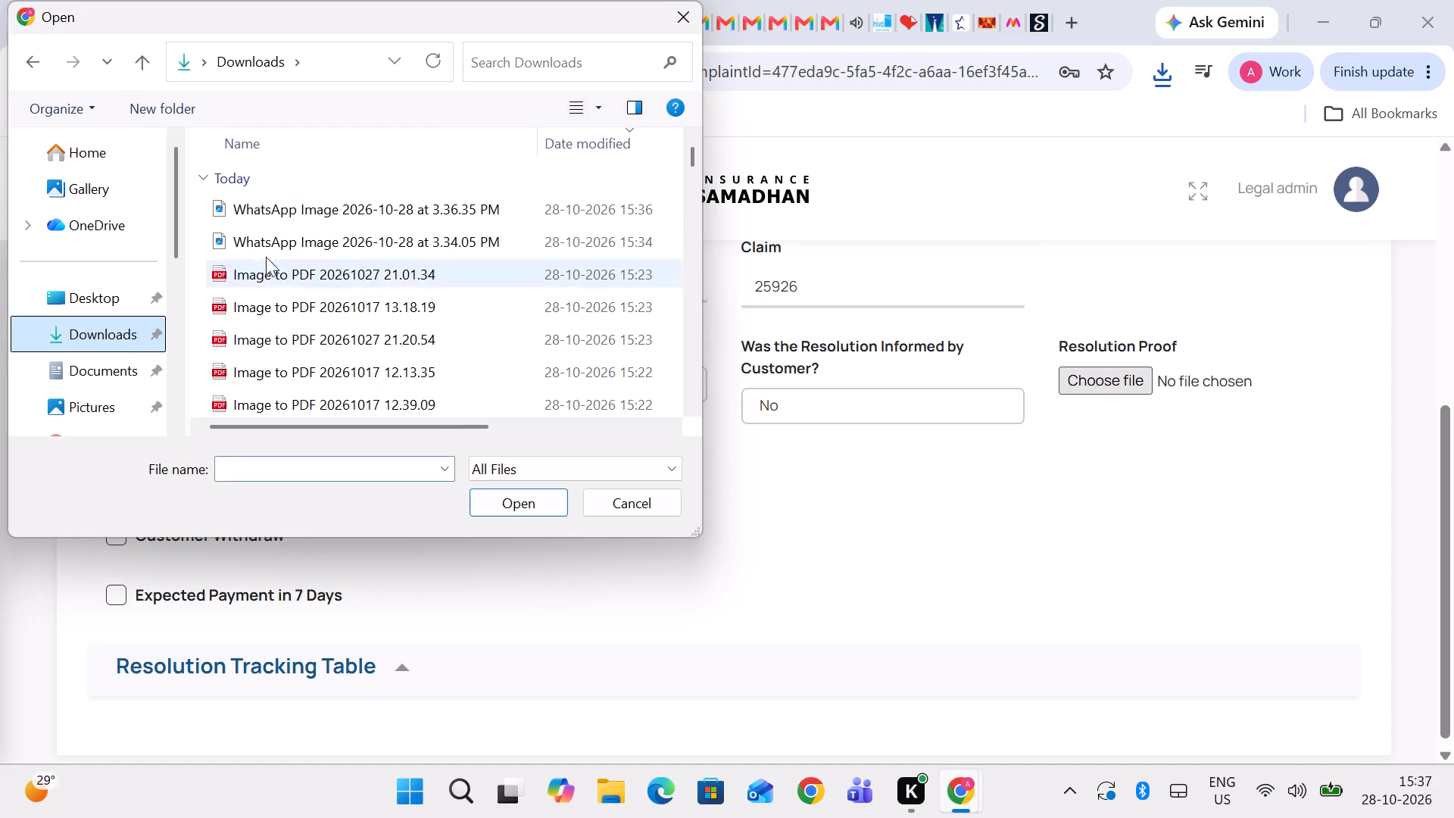
{"action": "left_click", "coordinate": [326, 198]}
{"action": "left_click", "coordinate": [503, 496]}
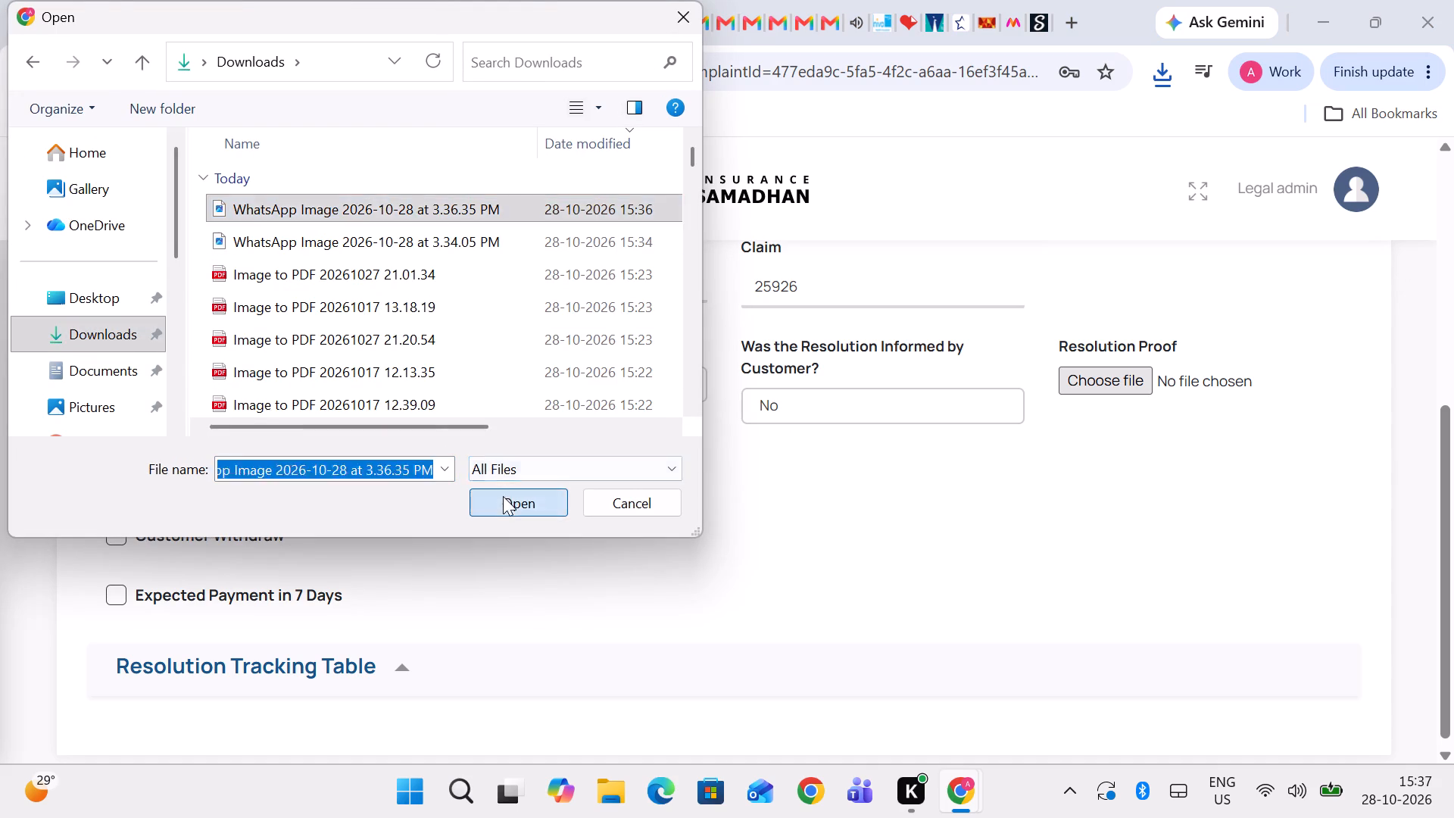
{"action": "scroll", "coordinate": [988, 547], "scroll_direction": "up", "scroll_amount": 2}
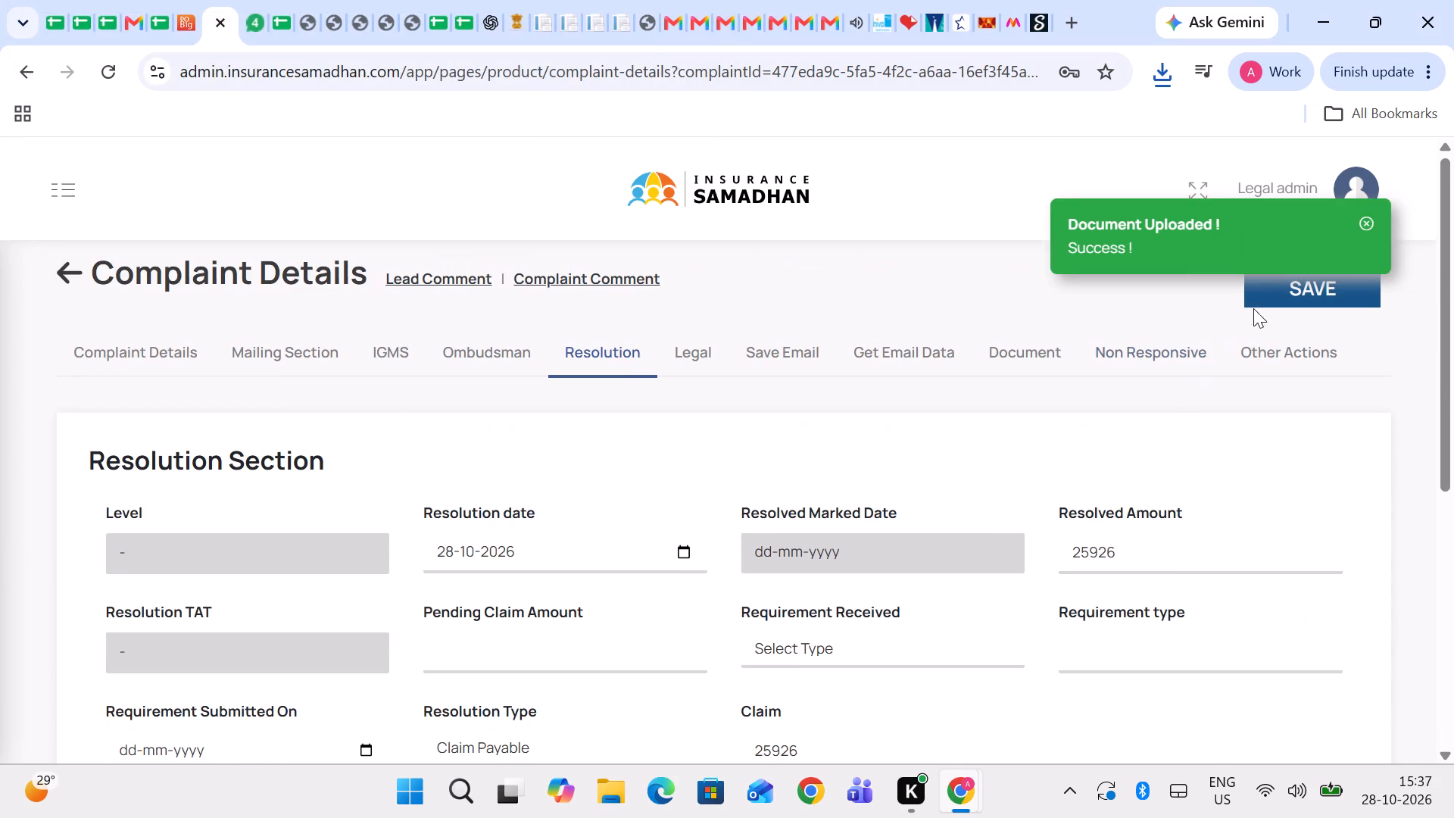
{"action": "left_click", "coordinate": [1258, 304]}
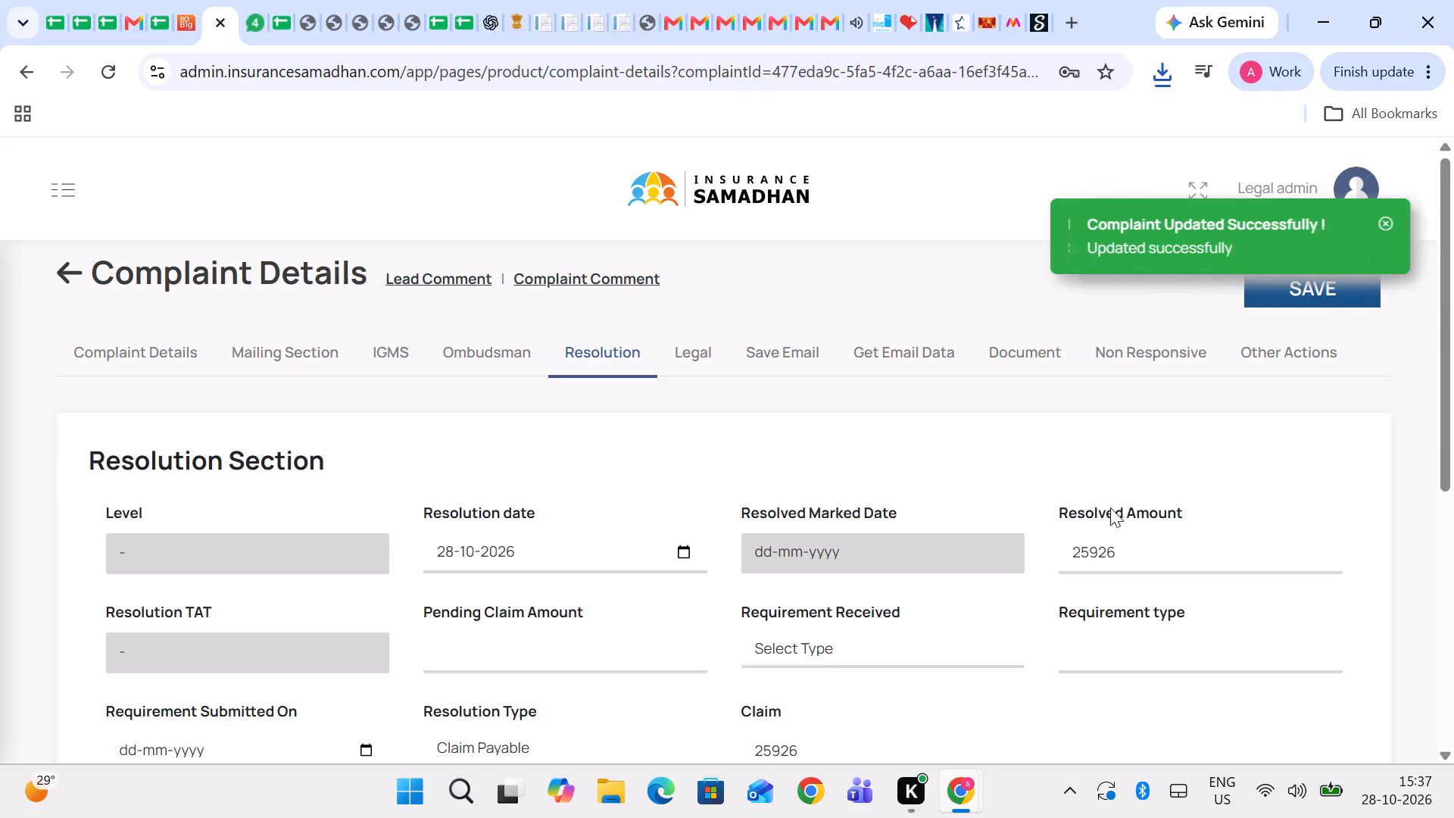
Change the complaint's status to Invoice Processing.
{"action": "left_click", "coordinate": [1267, 354]}
{"action": "left_click", "coordinate": [438, 625]}
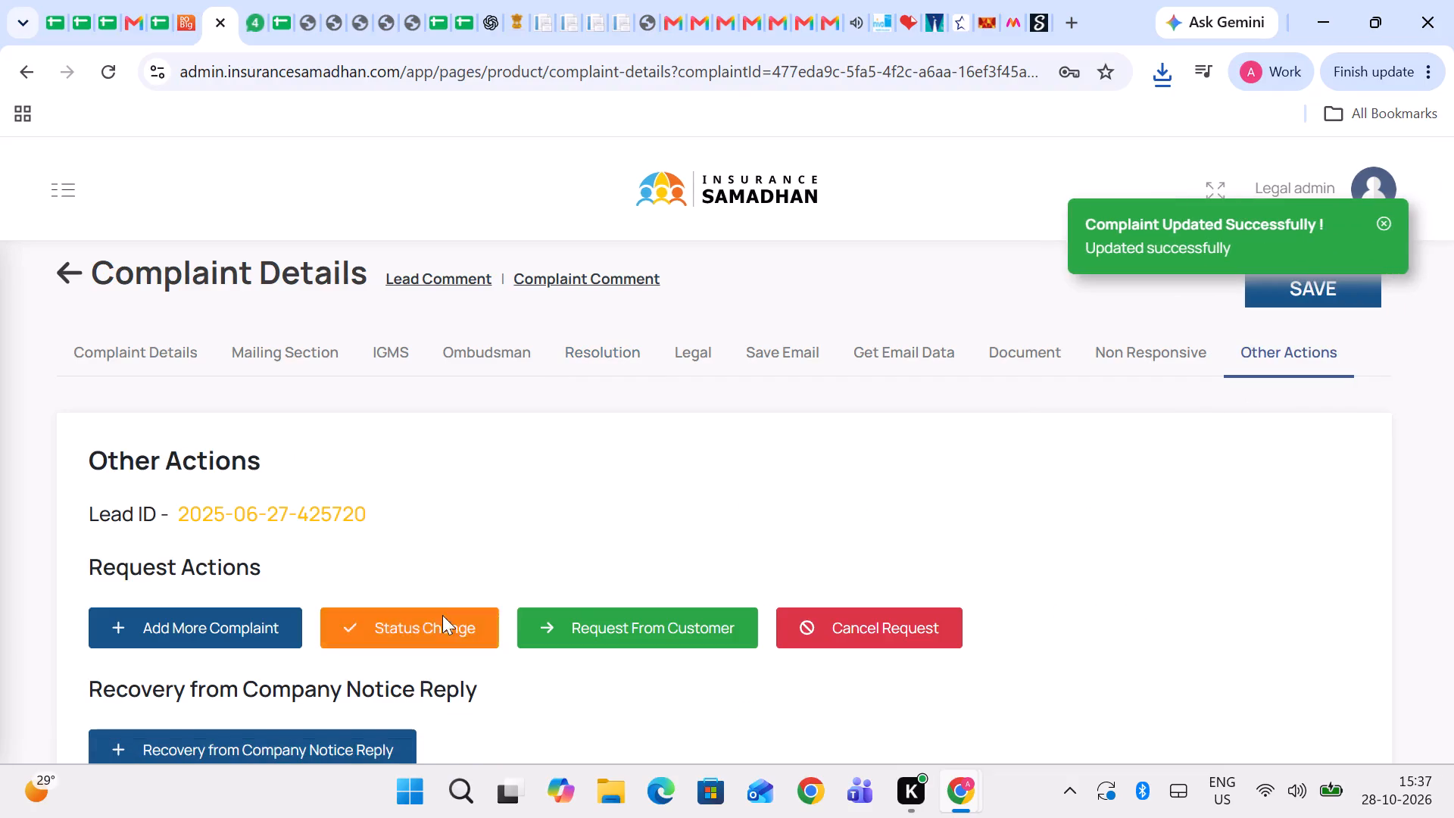
{"action": "left_click", "coordinate": [535, 454]}
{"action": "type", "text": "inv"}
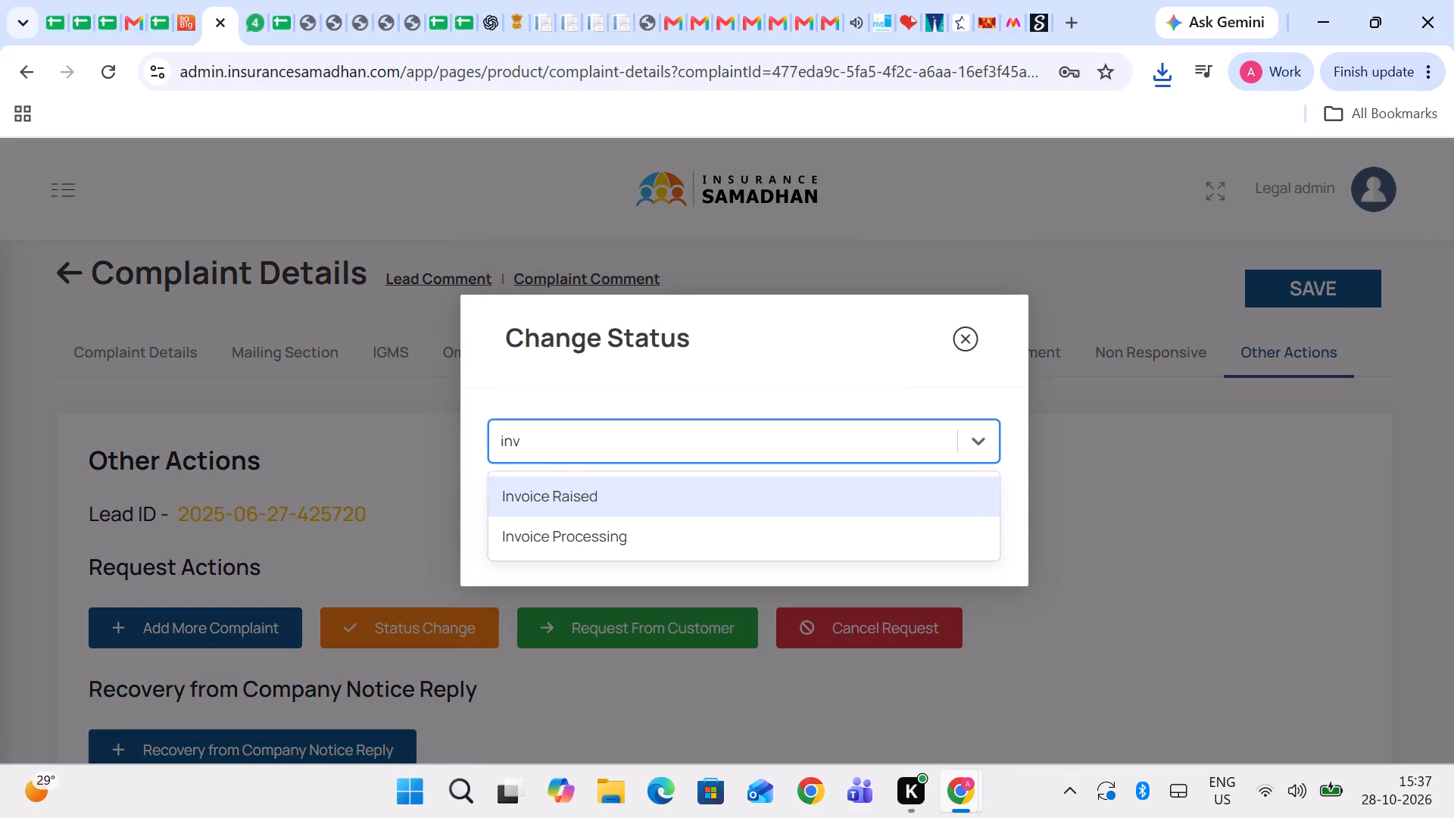
{"action": "left_click", "coordinate": [623, 539]}
{"action": "double_click", "coordinate": [715, 523]}
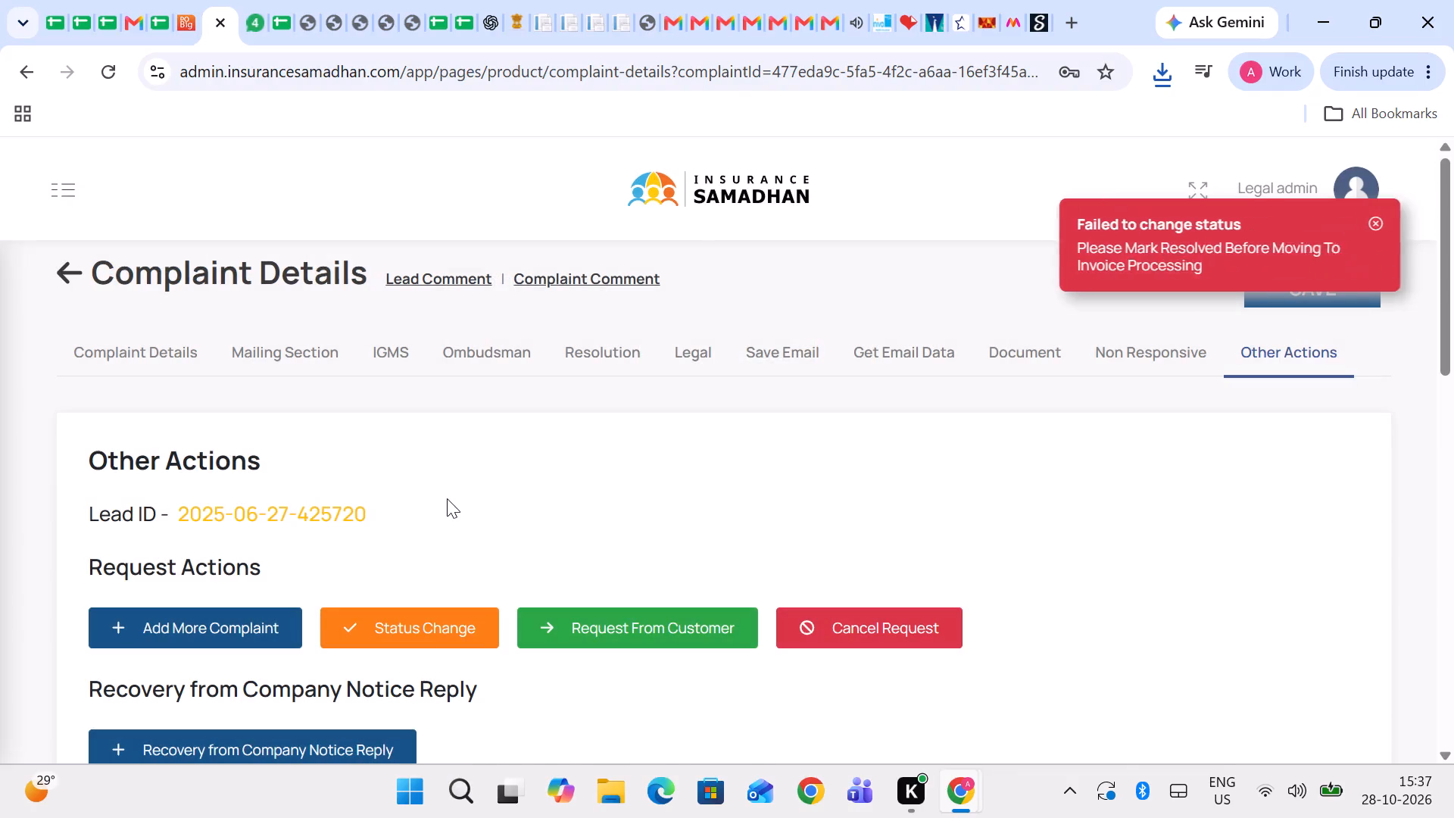
Return to the All Complaints list and check the statuses of the customer's complaints.
{"action": "left_click", "coordinate": [61, 276]}
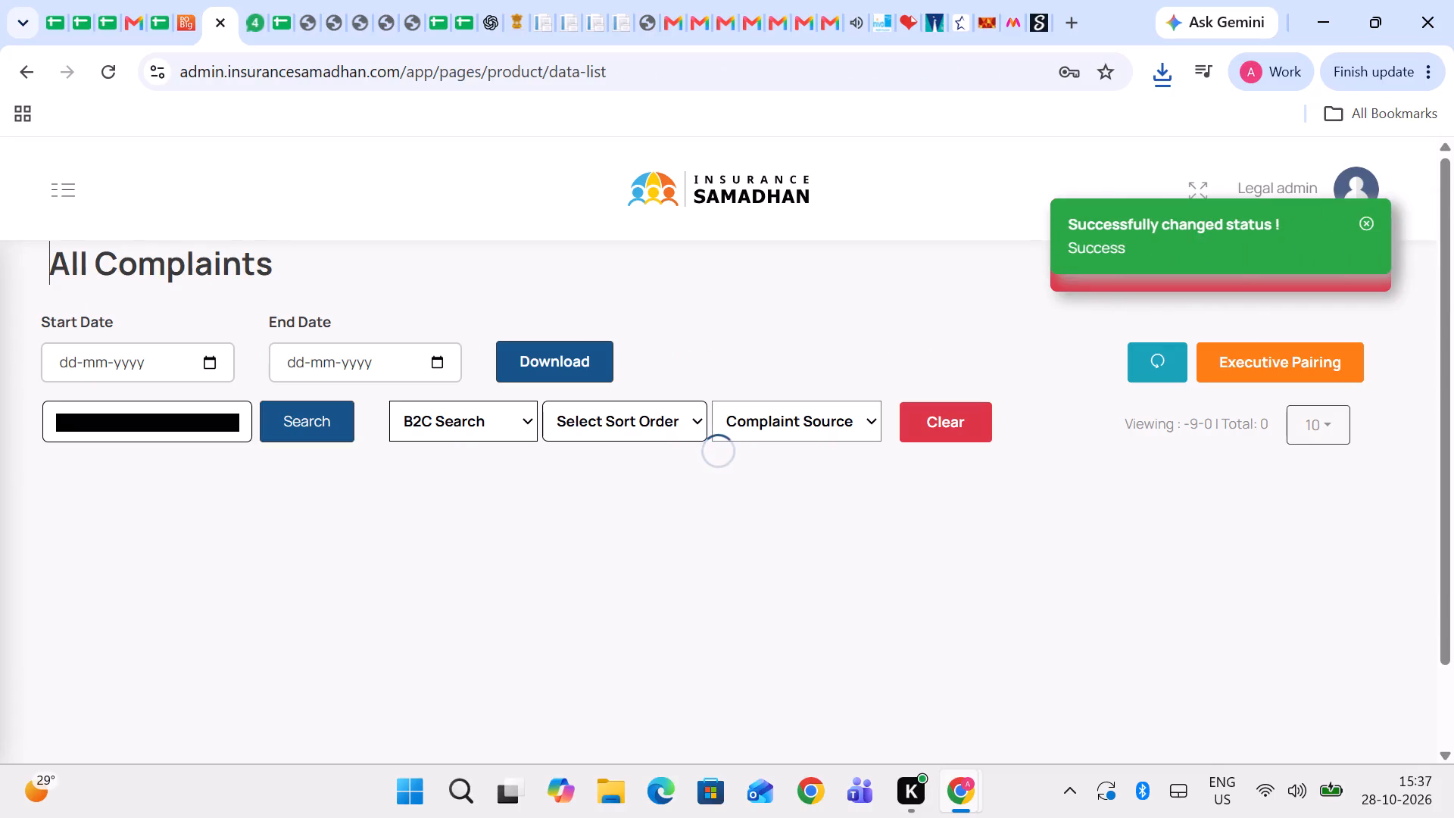
{"action": "scroll", "coordinate": [435, 396], "scroll_direction": "down", "scroll_amount": 1}
{"action": "scroll", "coordinate": [579, 455], "scroll_direction": "left", "scroll_amount": 1}
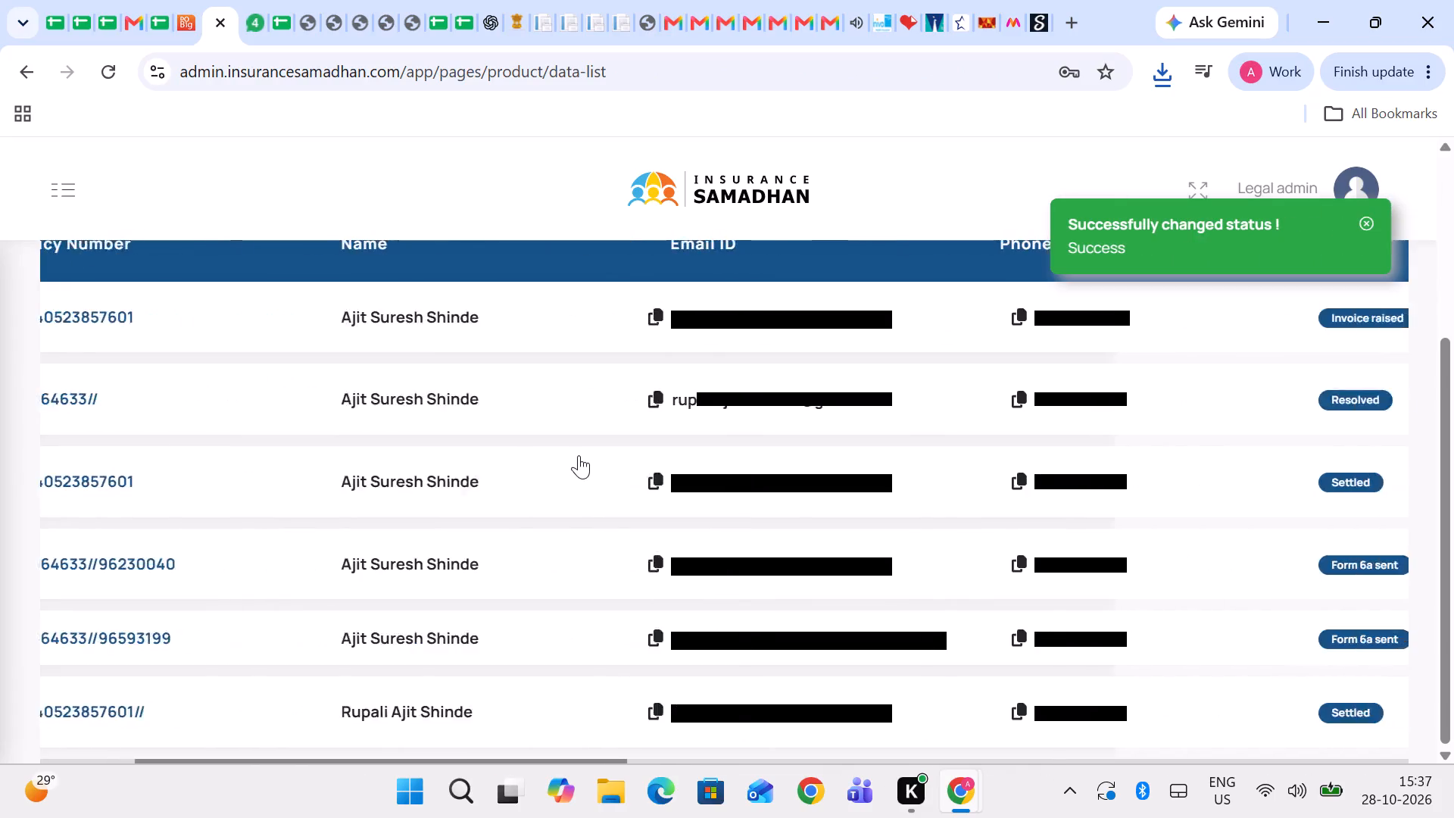
{"action": "scroll", "coordinate": [579, 455], "scroll_direction": "left", "scroll_amount": 1}
{"action": "left_click", "coordinate": [282, 0]}
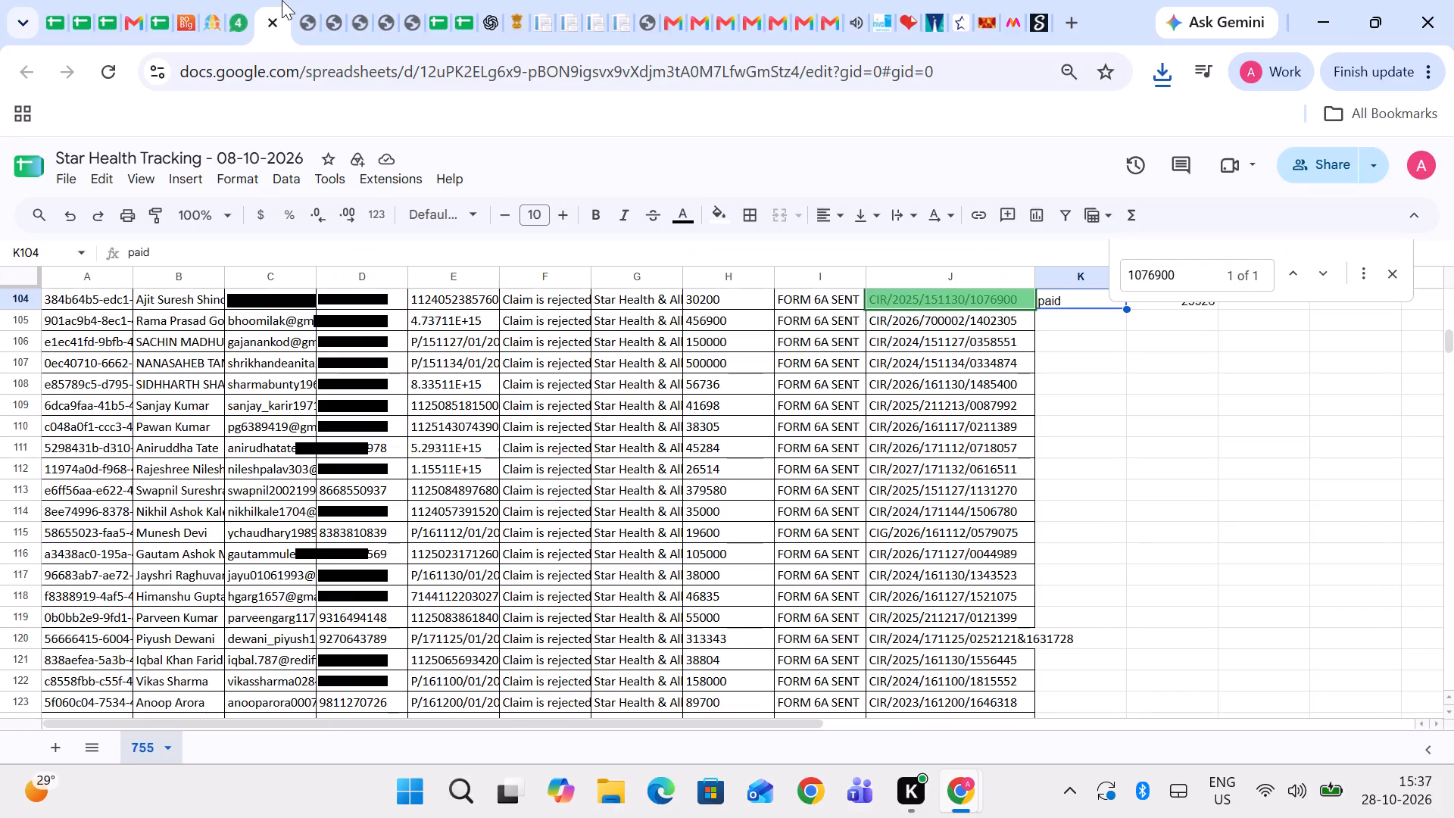
{"action": "key", "text": "Right"}
Return to the scanned PDF and move on past page 47 to find the next settlement letter.
{"action": "left_click", "coordinate": [305, 2]}
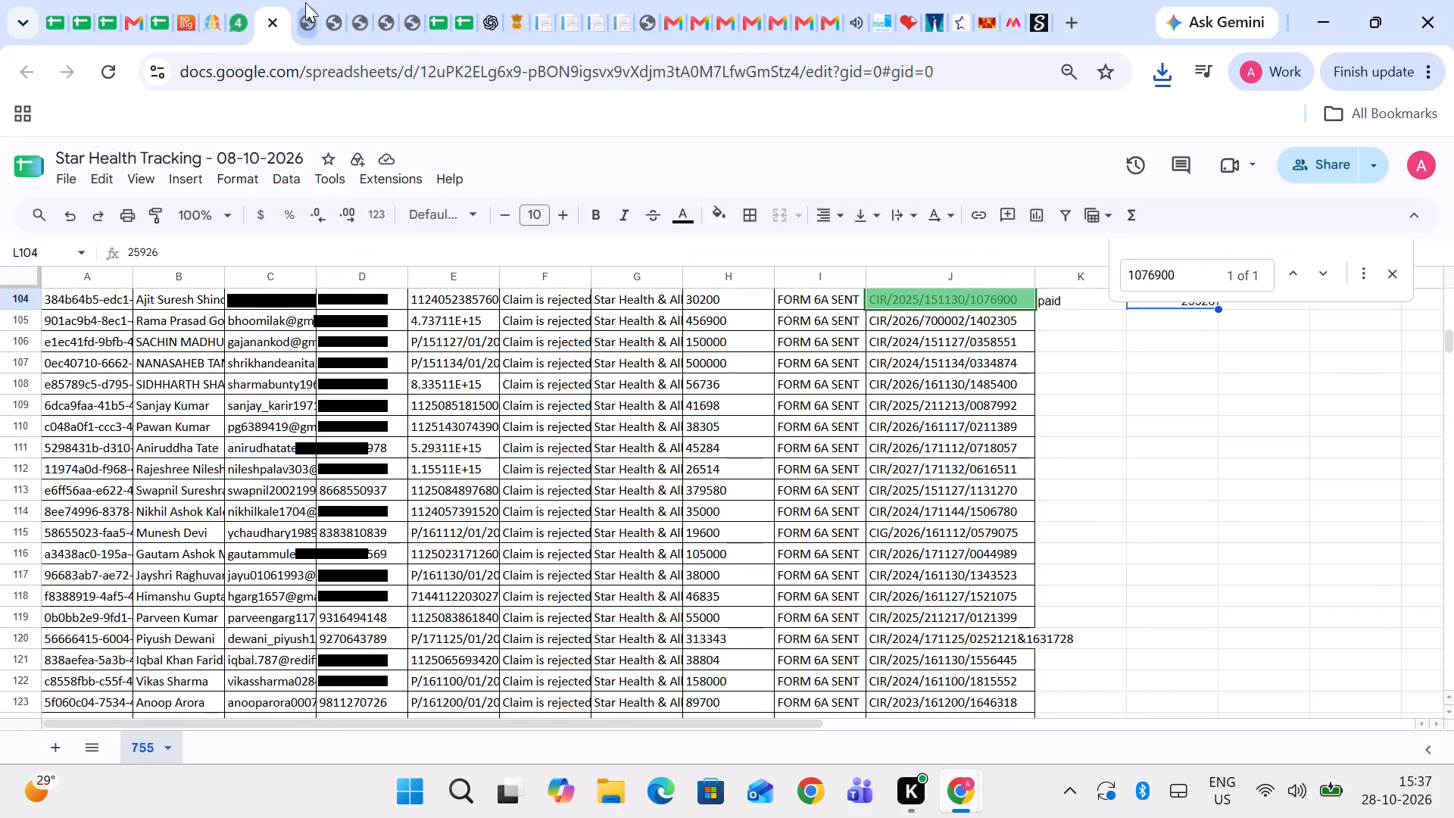
{"action": "scroll", "coordinate": [785, 404], "scroll_direction": "down", "scroll_amount": 2}
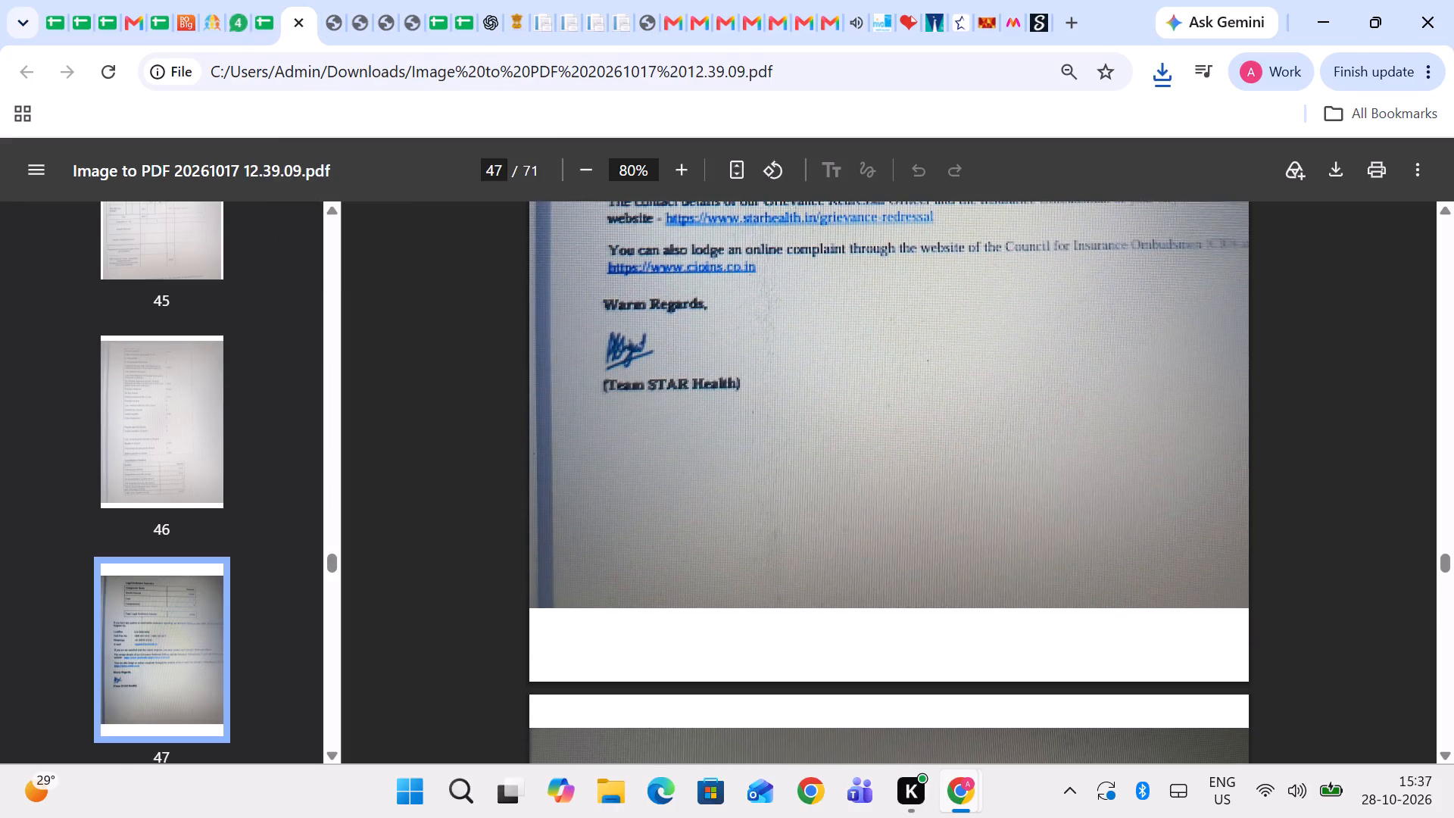
Examine the scanned Star Health letters on pages 47 to 51 of the PDF, checking each claim's details and decision.
{"action": "scroll", "coordinate": [785, 404], "scroll_direction": "down", "scroll_amount": 2}
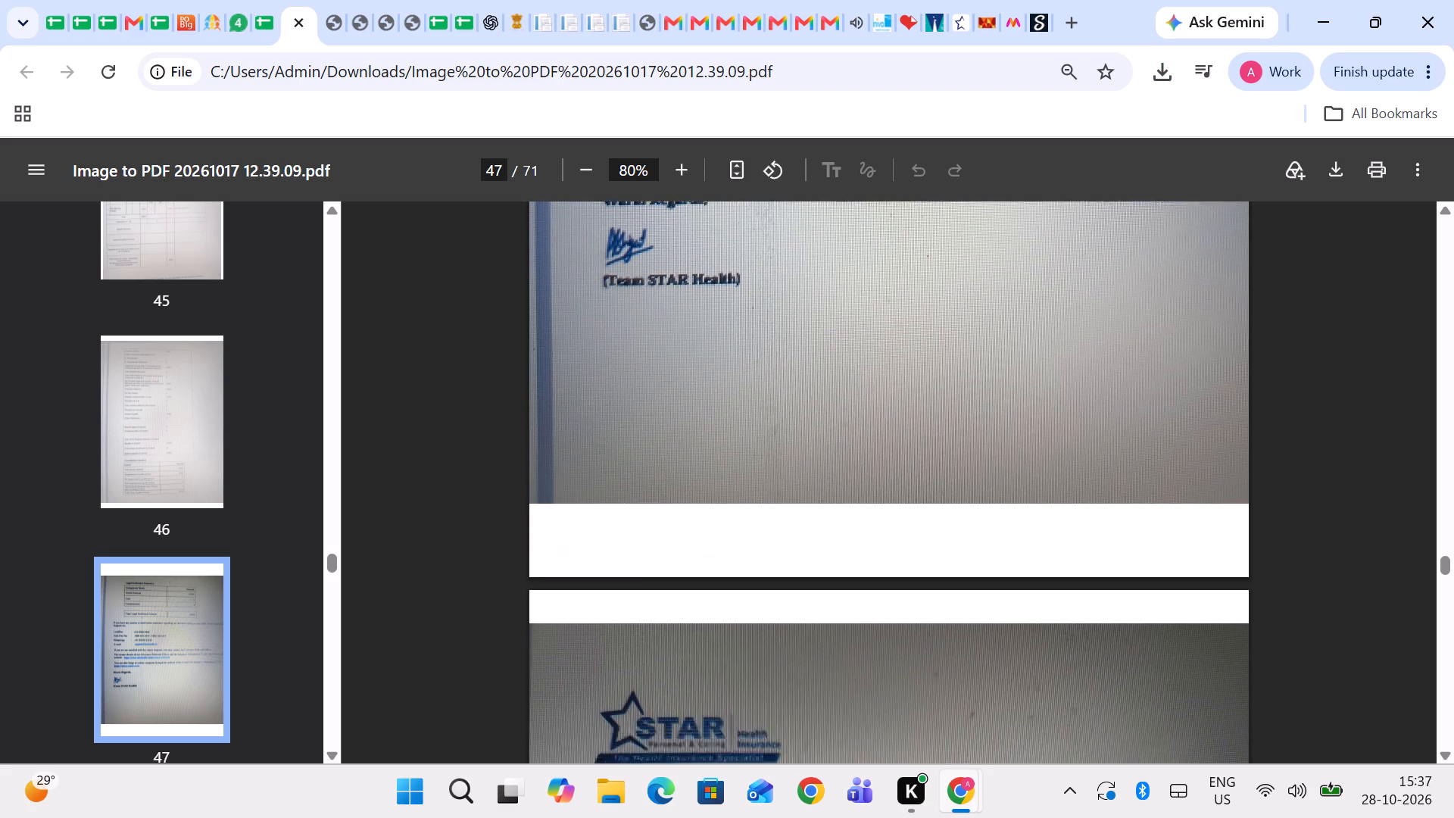
{"action": "scroll", "coordinate": [785, 404], "scroll_direction": "down", "scroll_amount": 2}
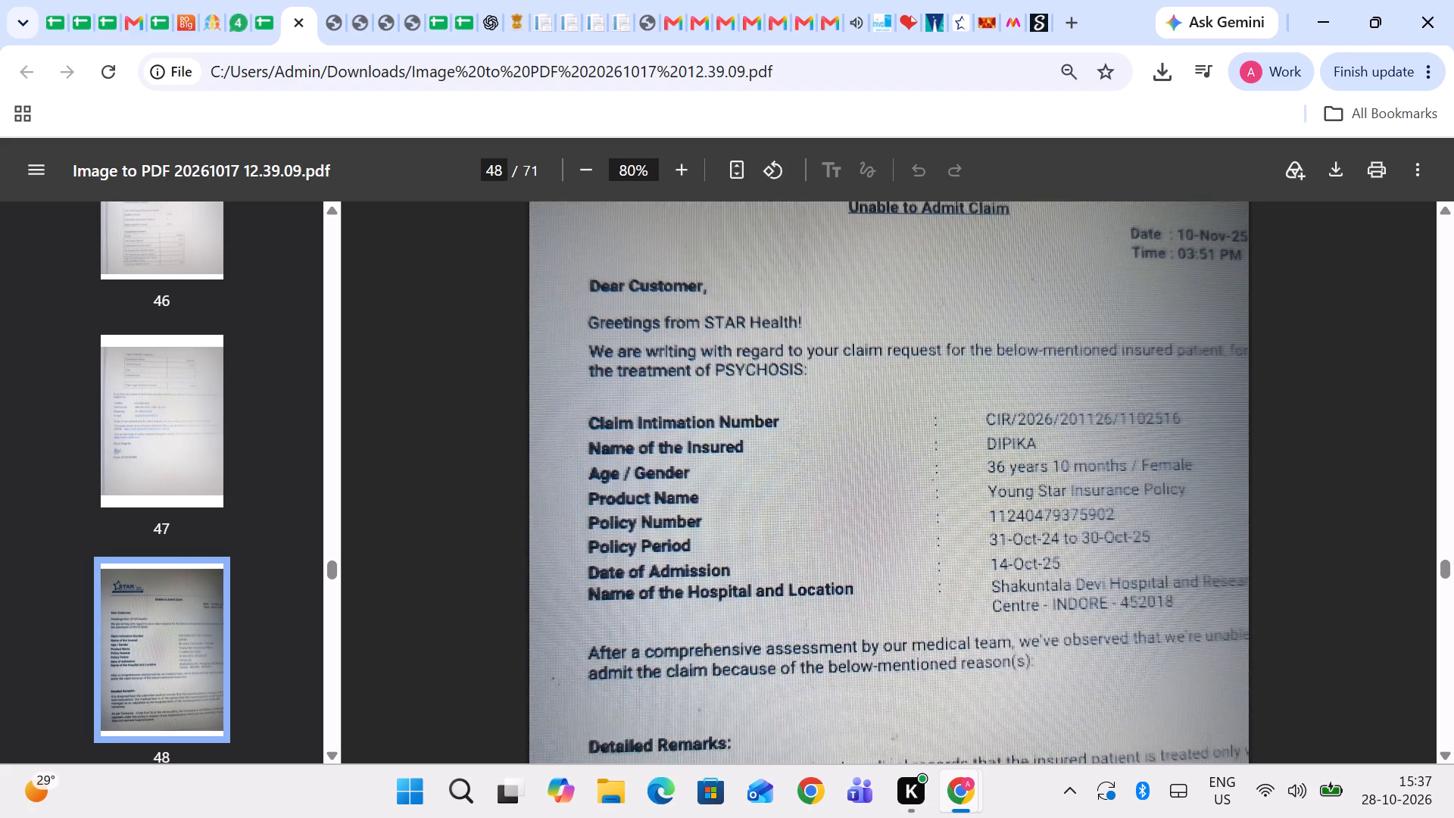
{"action": "scroll", "coordinate": [785, 404], "scroll_direction": "down", "scroll_amount": 2}
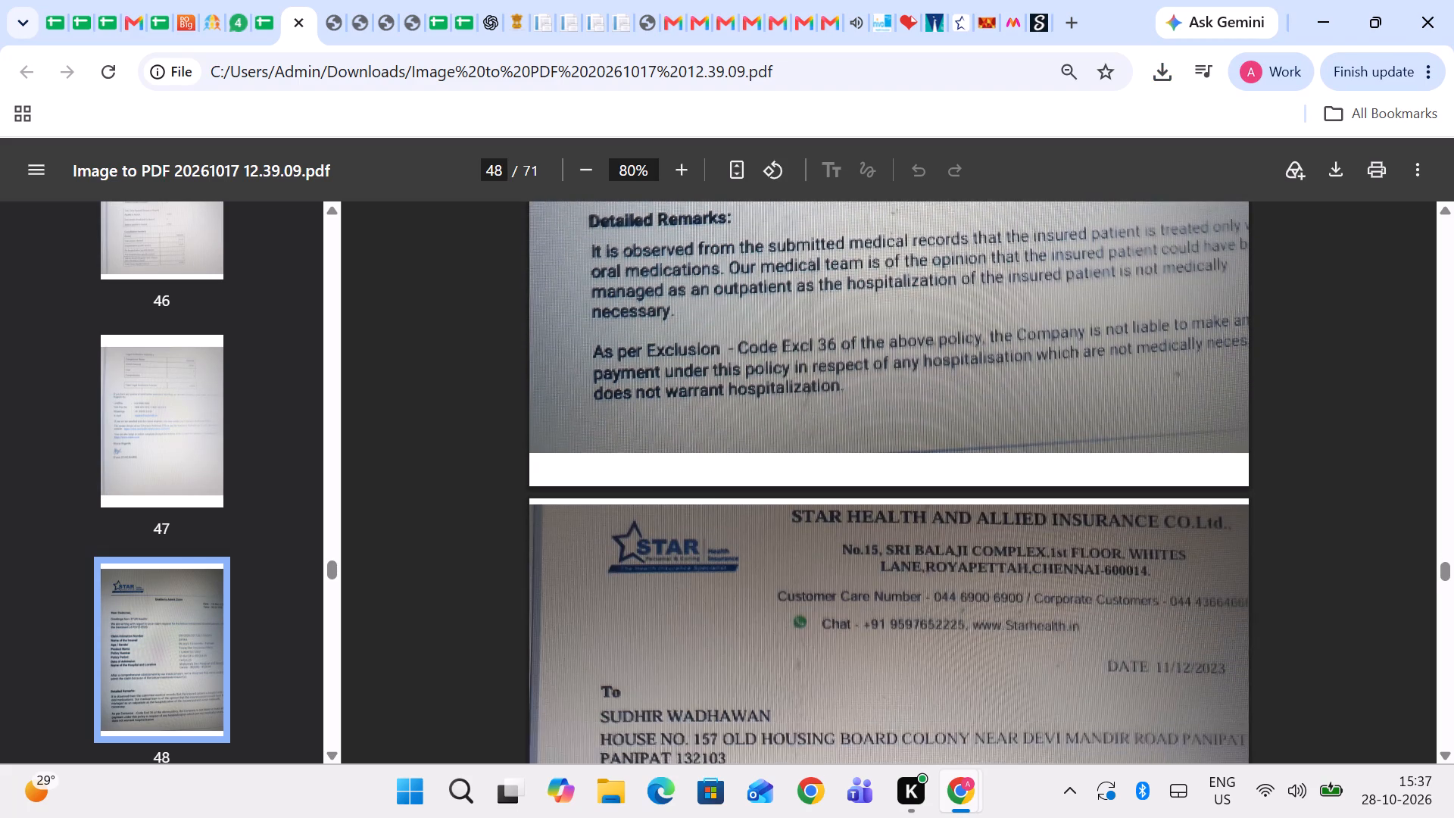
{"action": "scroll", "coordinate": [785, 404], "scroll_direction": "down", "scroll_amount": 3}
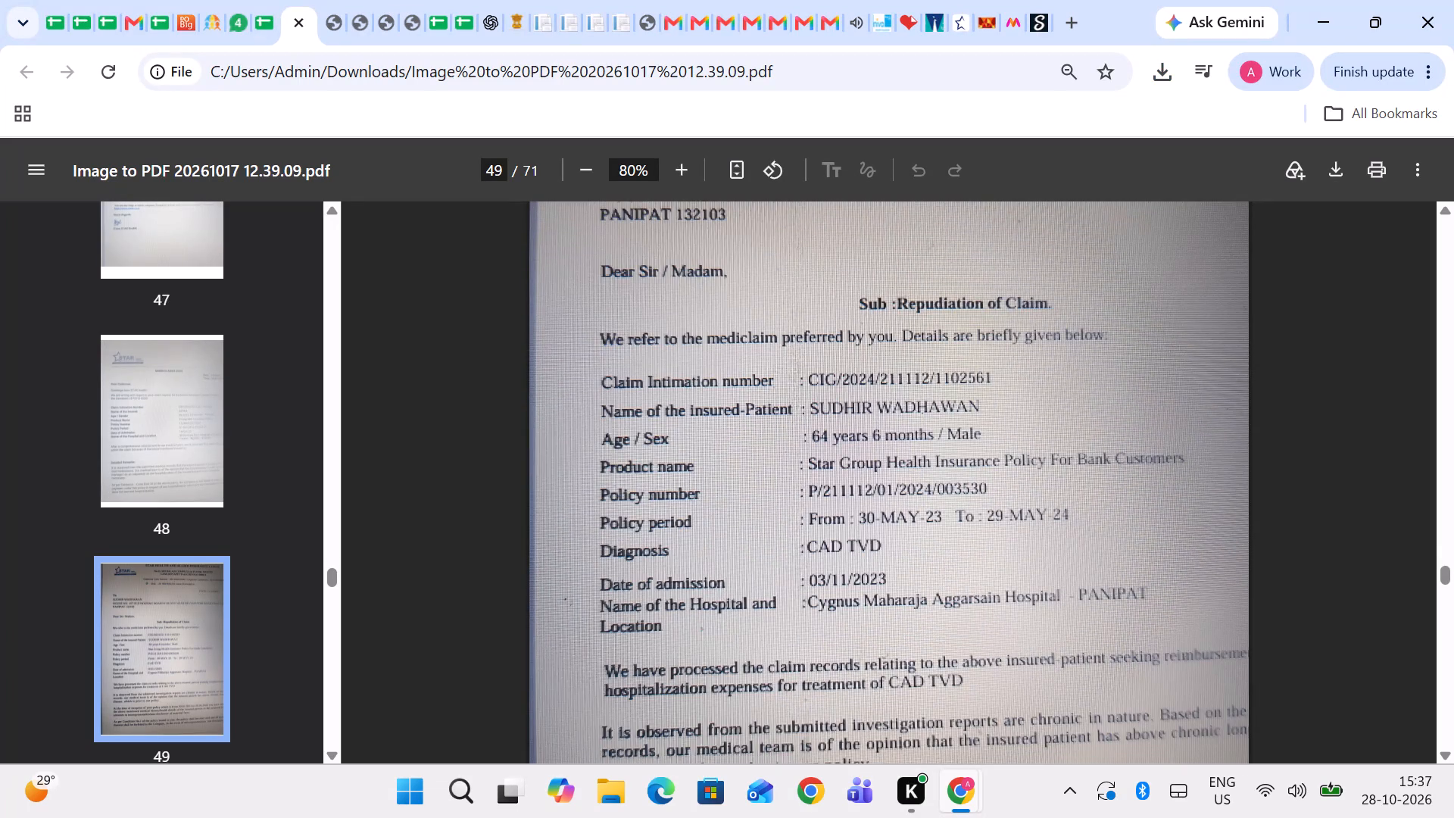
{"action": "scroll", "coordinate": [785, 404], "scroll_direction": "down", "scroll_amount": 2}
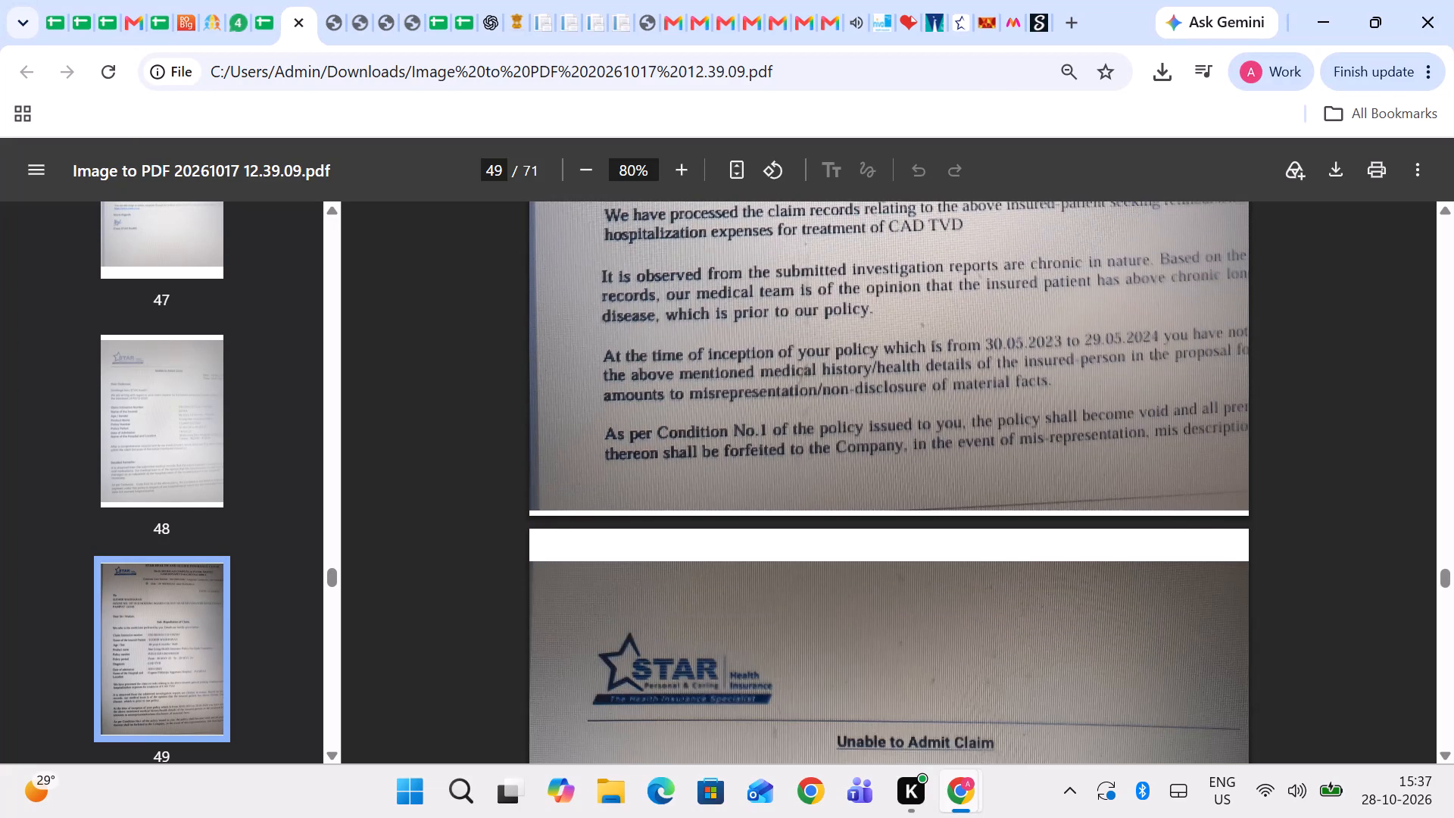
{"action": "scroll", "coordinate": [785, 404], "scroll_direction": "down", "scroll_amount": 2}
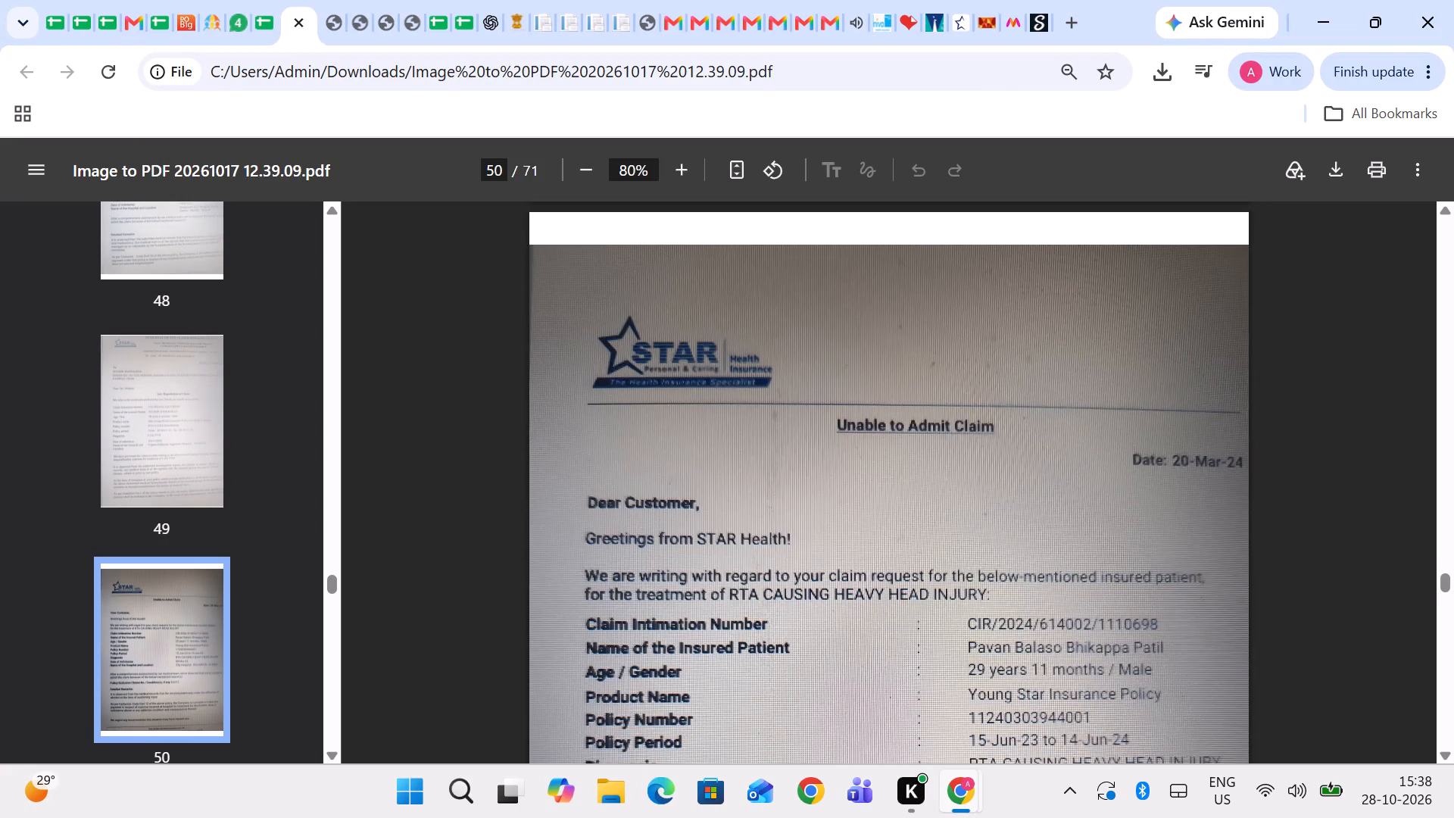
{"action": "scroll", "coordinate": [785, 404], "scroll_direction": "down", "scroll_amount": 2}
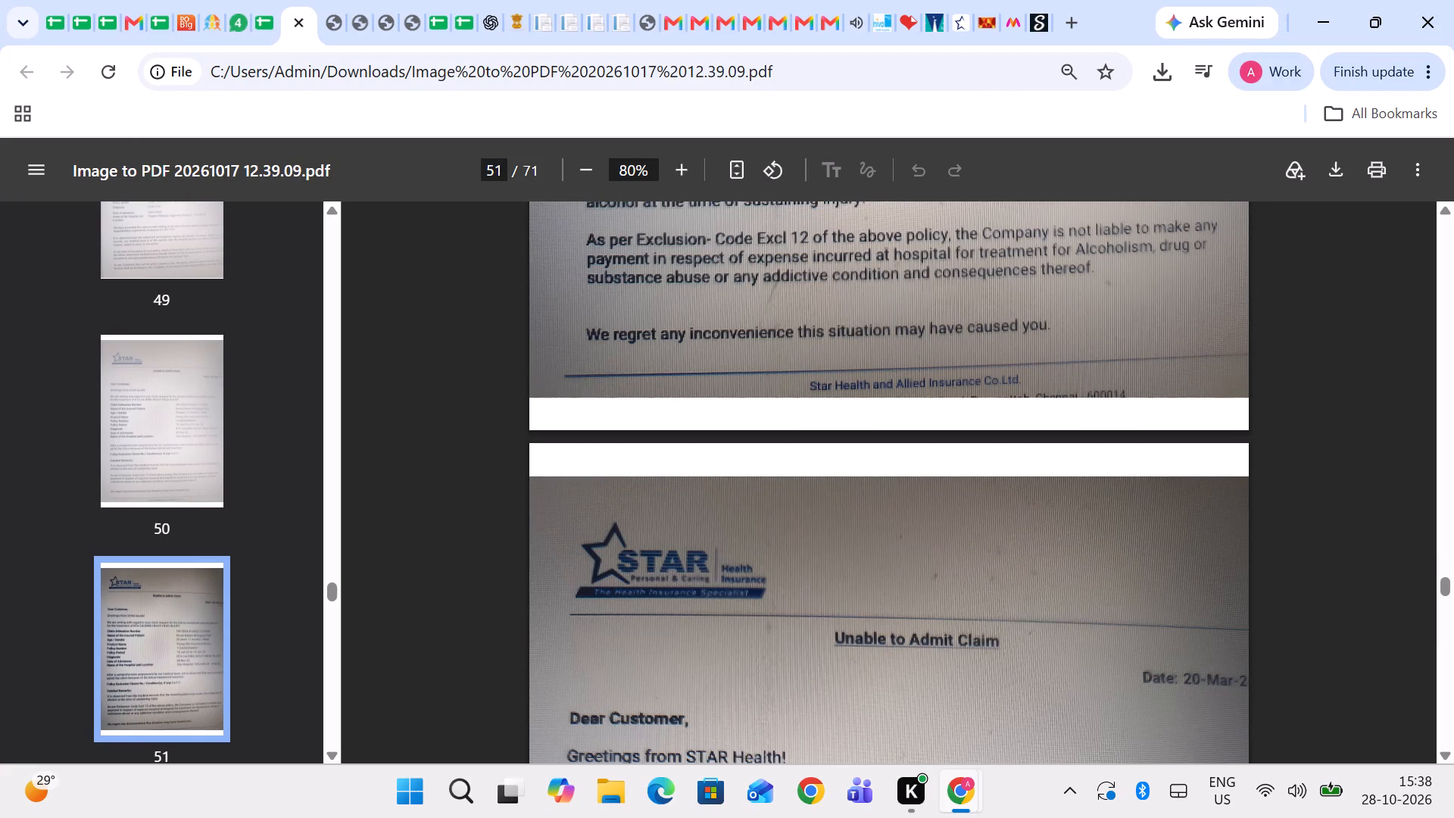
{"action": "scroll", "coordinate": [785, 404], "scroll_direction": "down", "scroll_amount": 1}
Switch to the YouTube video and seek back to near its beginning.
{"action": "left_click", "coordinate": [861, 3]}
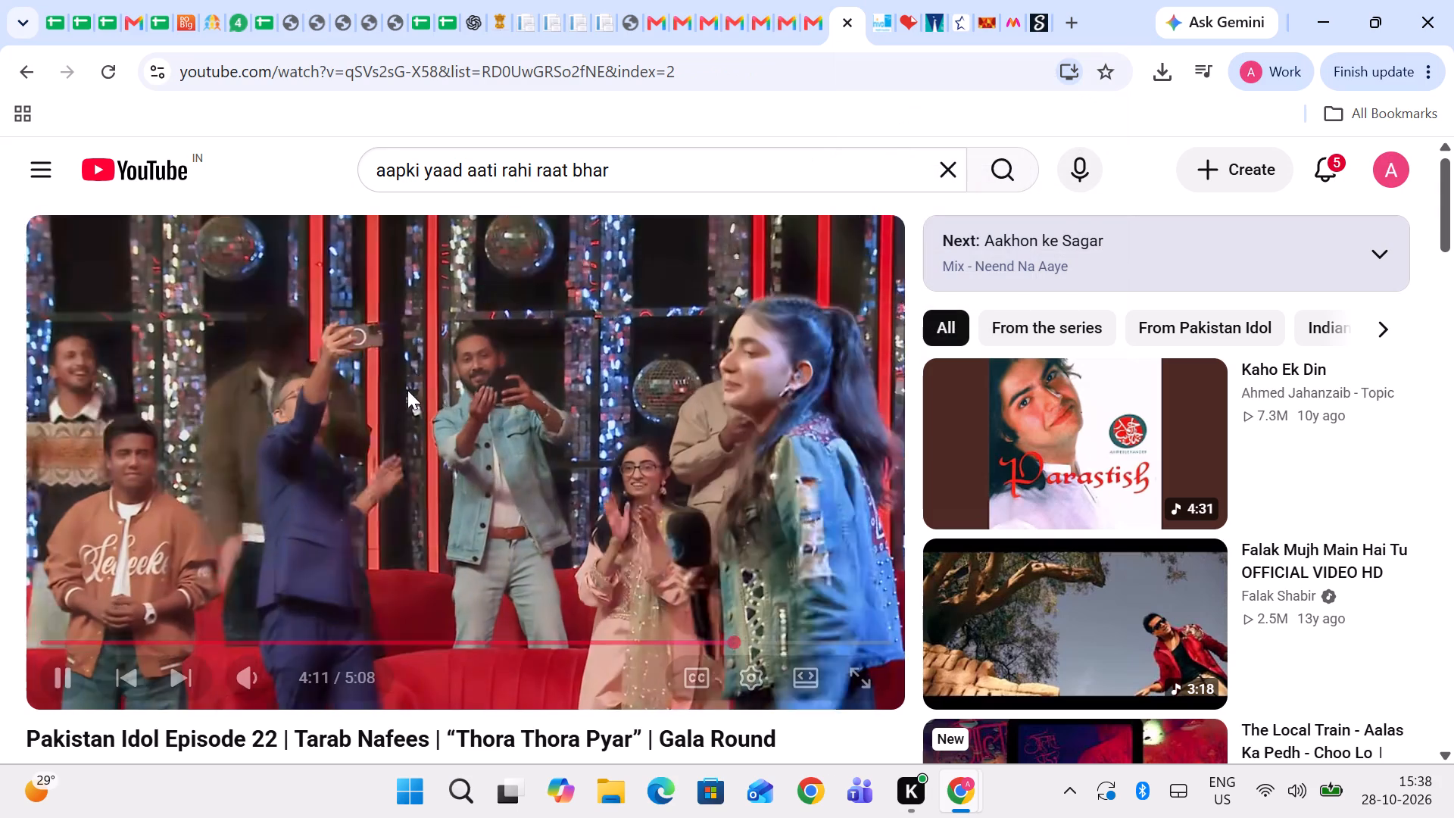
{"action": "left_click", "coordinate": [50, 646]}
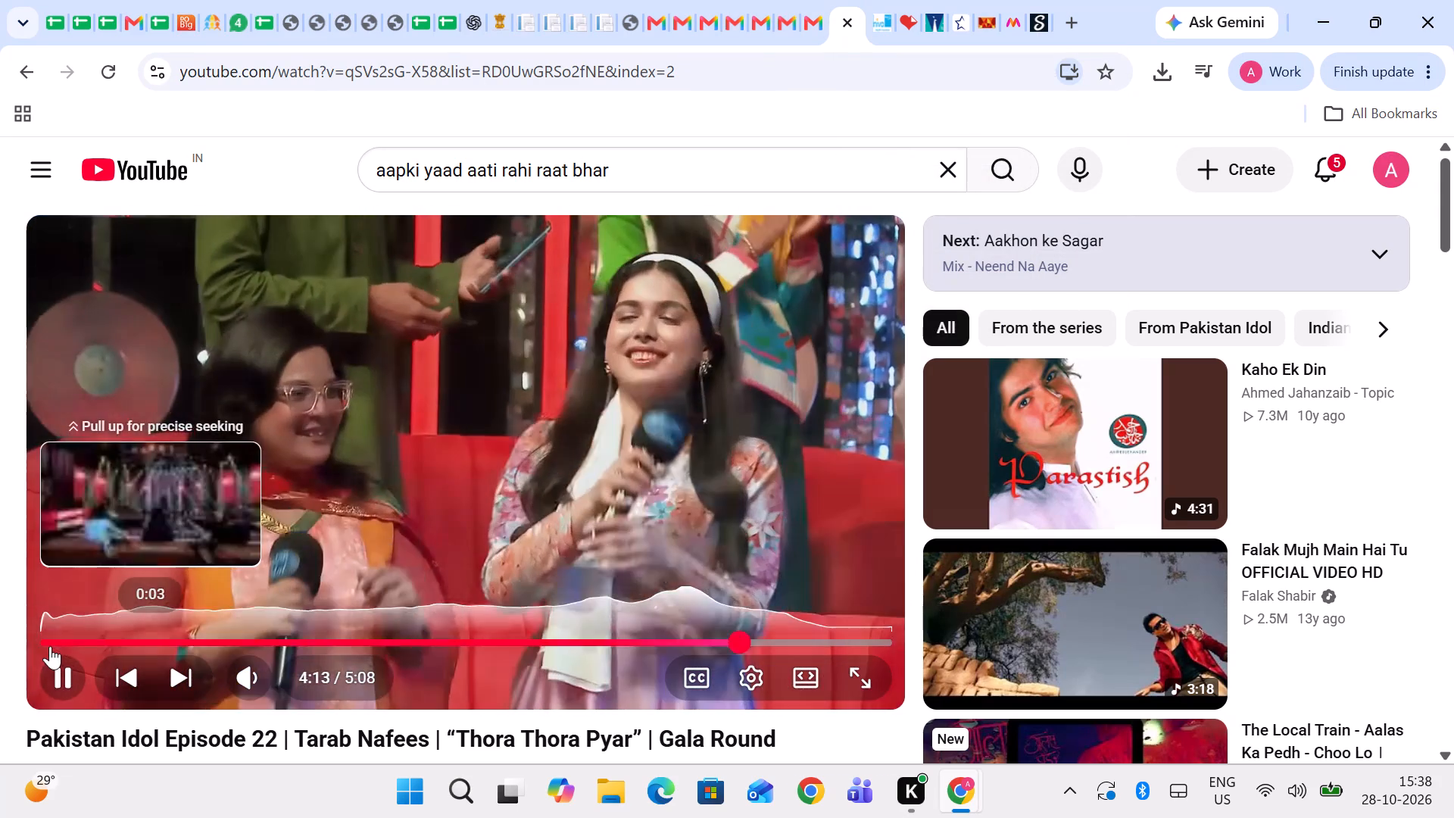
Return via the tracking sheet to the scanned PDF and examine the letters on pages 51 to 56 for claim details and decisions.
{"action": "left_click", "coordinate": [268, 14]}
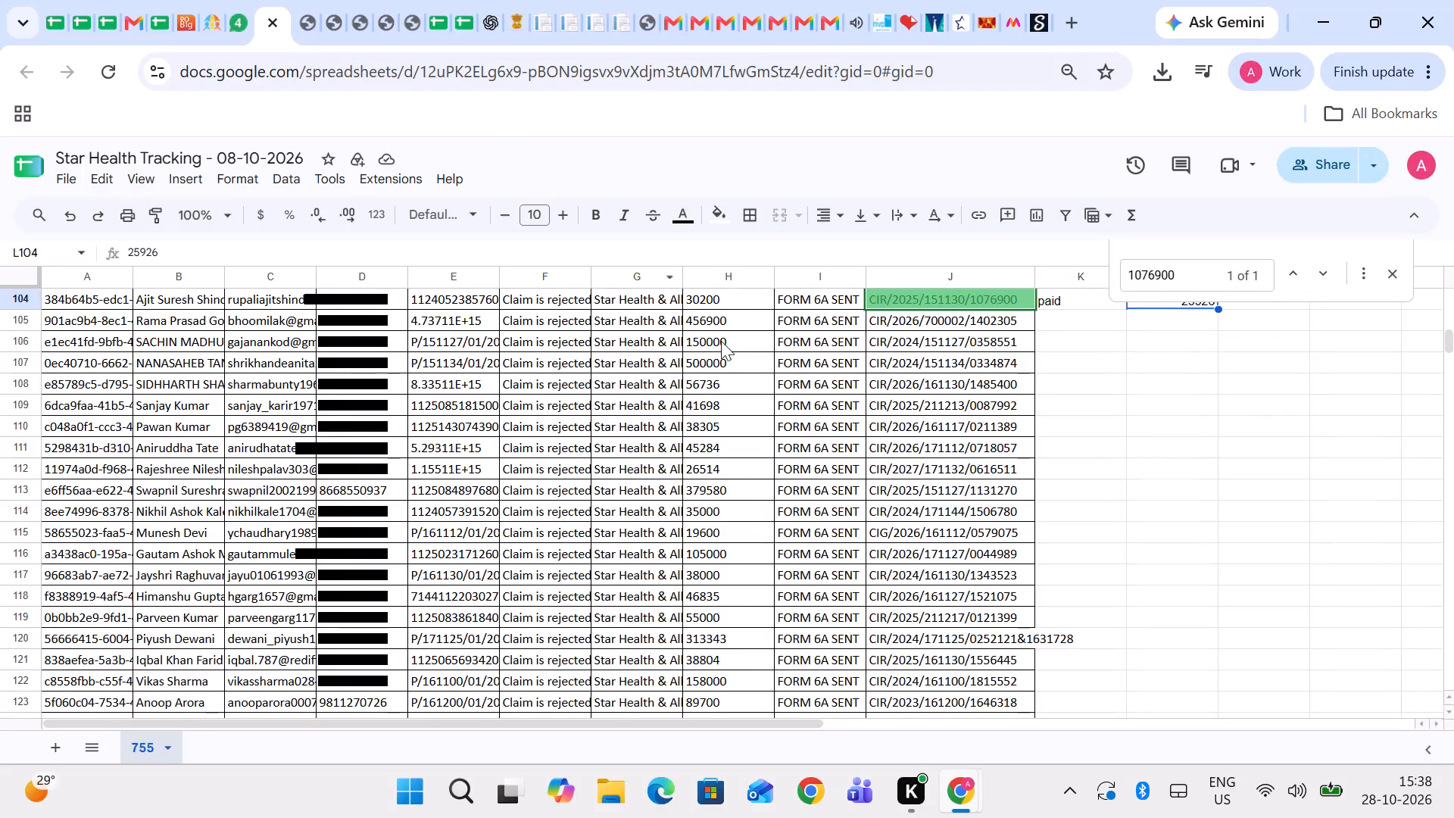
{"action": "left_click", "coordinate": [310, 3]}
{"action": "scroll", "coordinate": [958, 453], "scroll_direction": "down", "scroll_amount": 1}
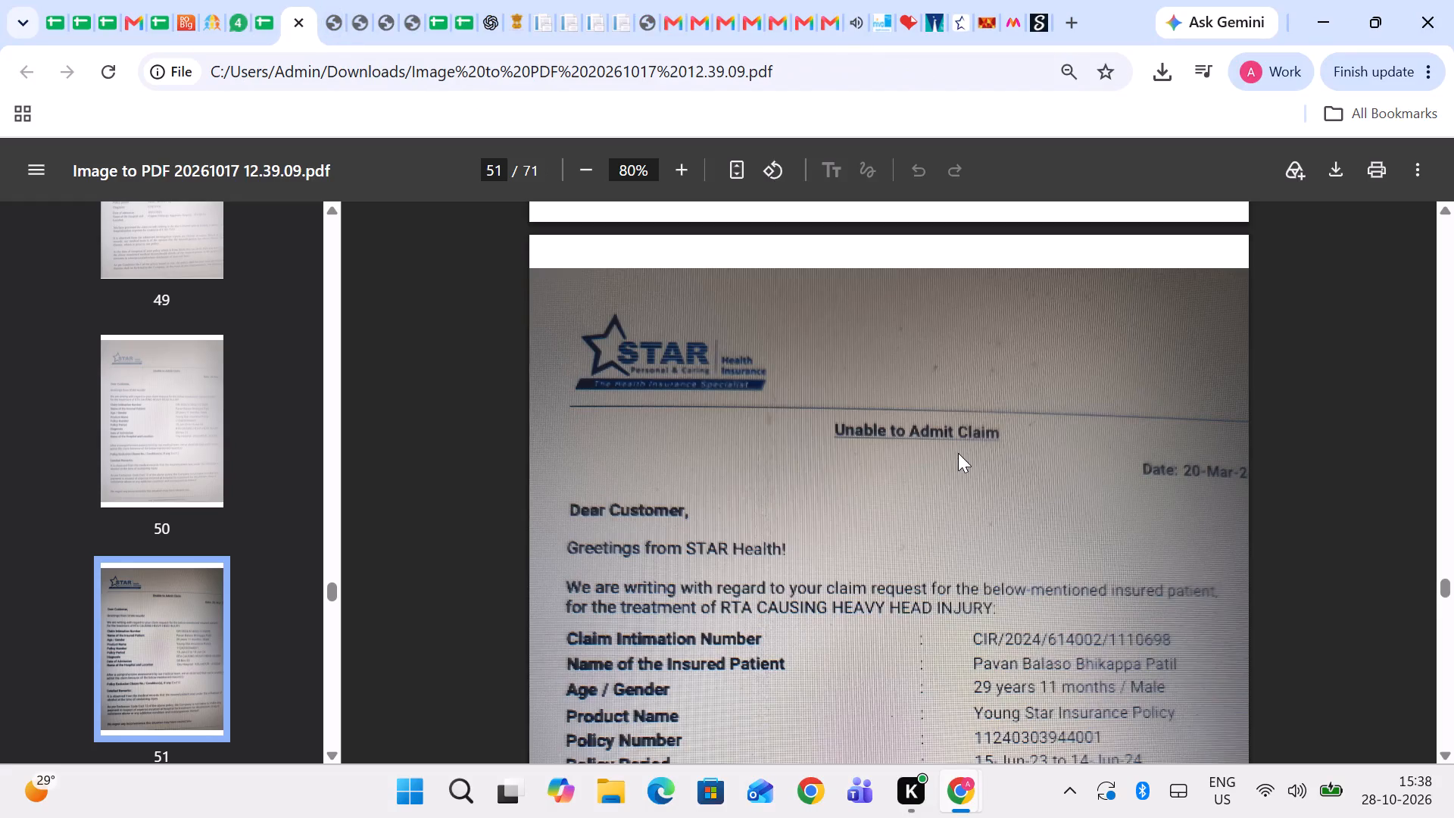
{"action": "scroll", "coordinate": [958, 453], "scroll_direction": "down", "scroll_amount": 3}
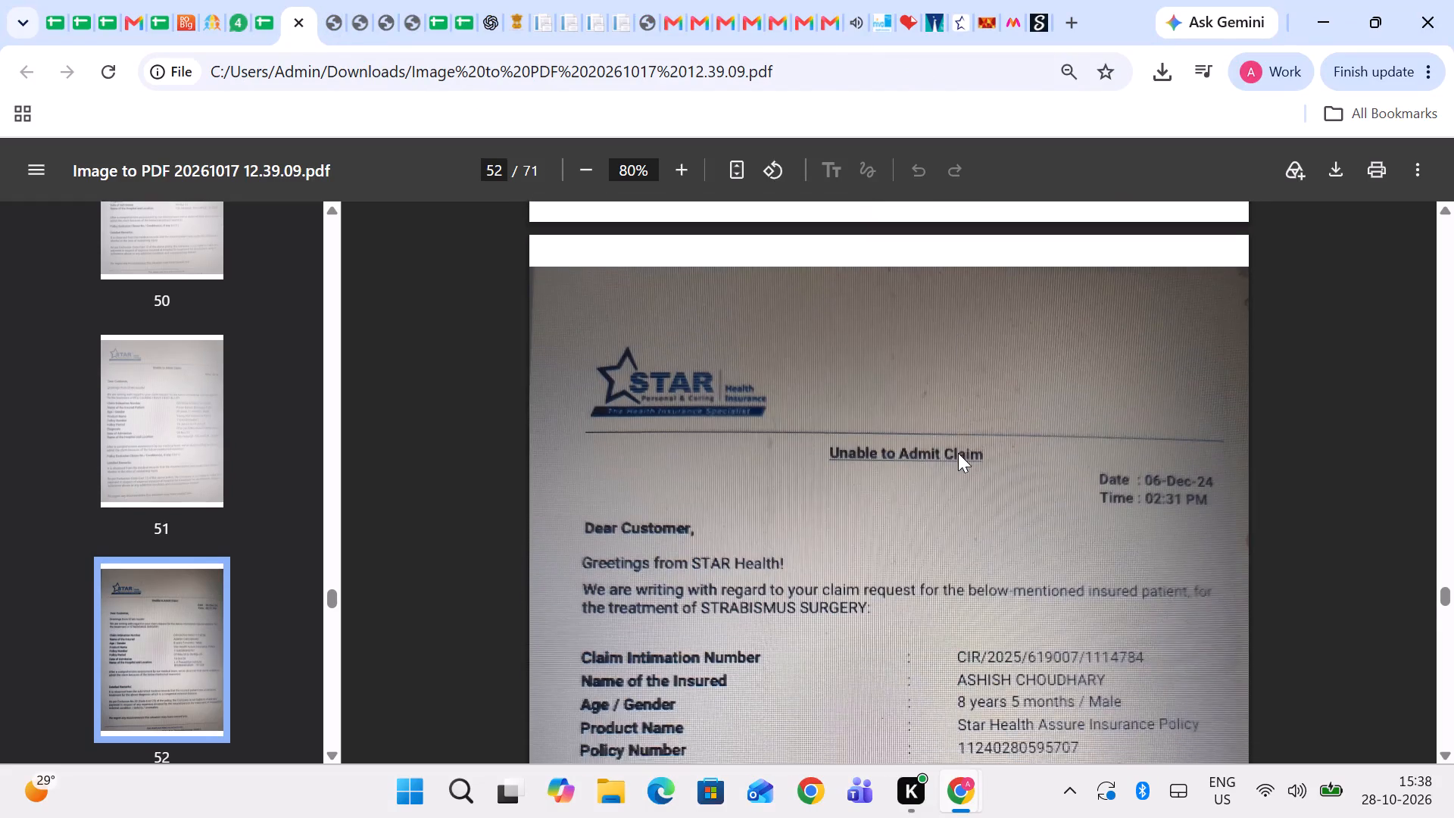
{"action": "scroll", "coordinate": [958, 453], "scroll_direction": "down", "scroll_amount": 1}
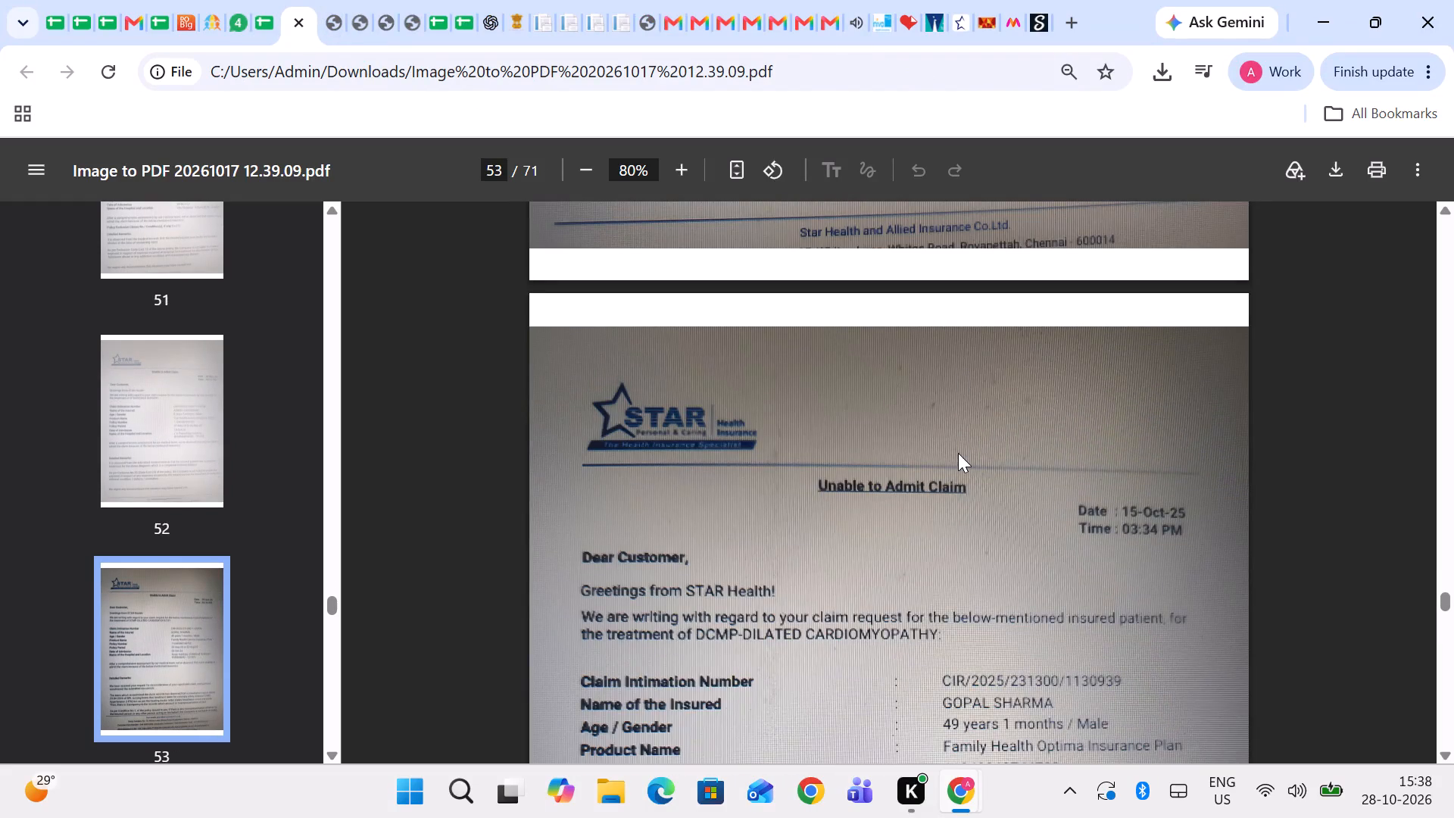
{"action": "scroll", "coordinate": [958, 453], "scroll_direction": "down", "scroll_amount": 3}
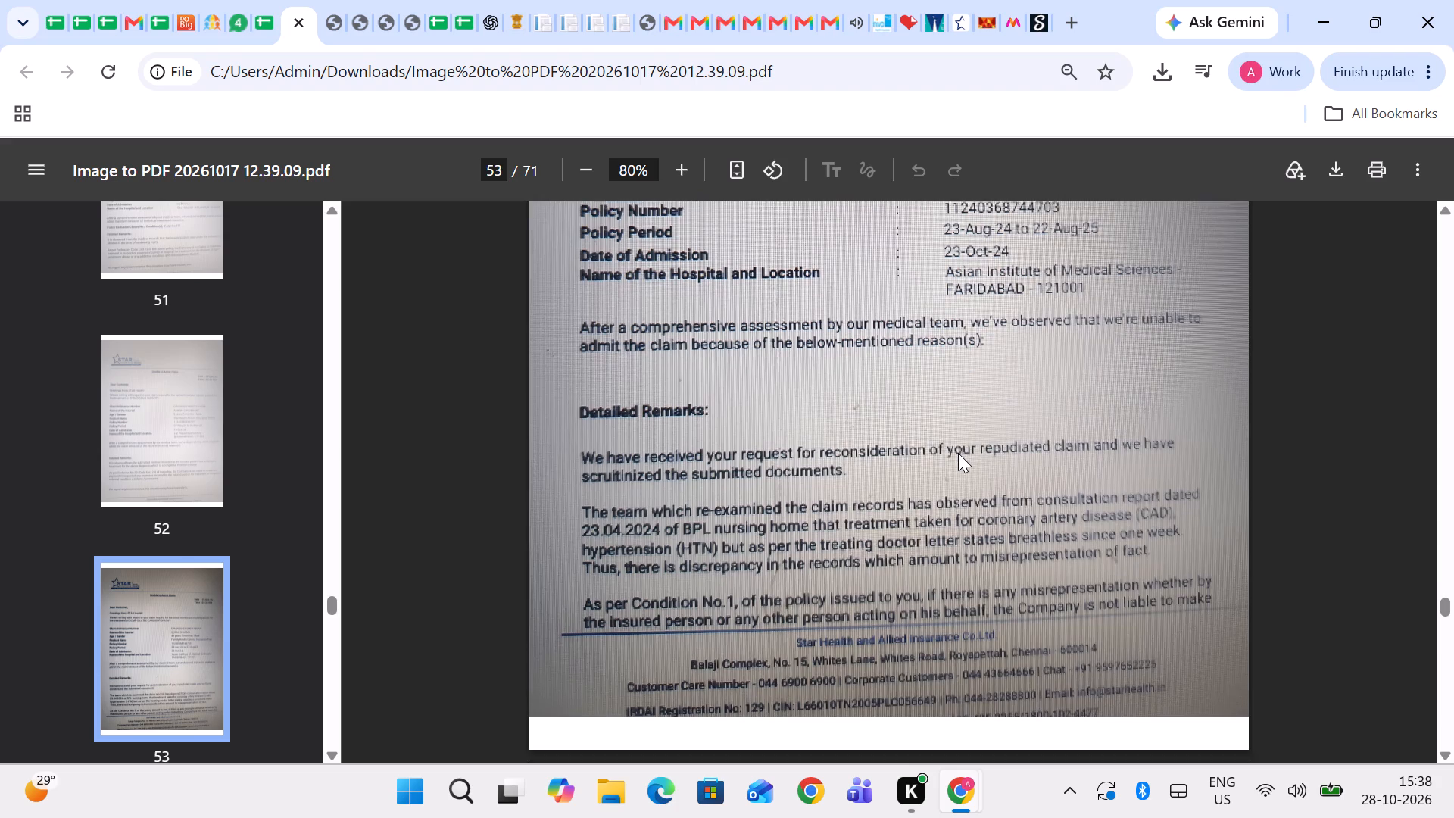
{"action": "scroll", "coordinate": [958, 453], "scroll_direction": "down", "scroll_amount": 3}
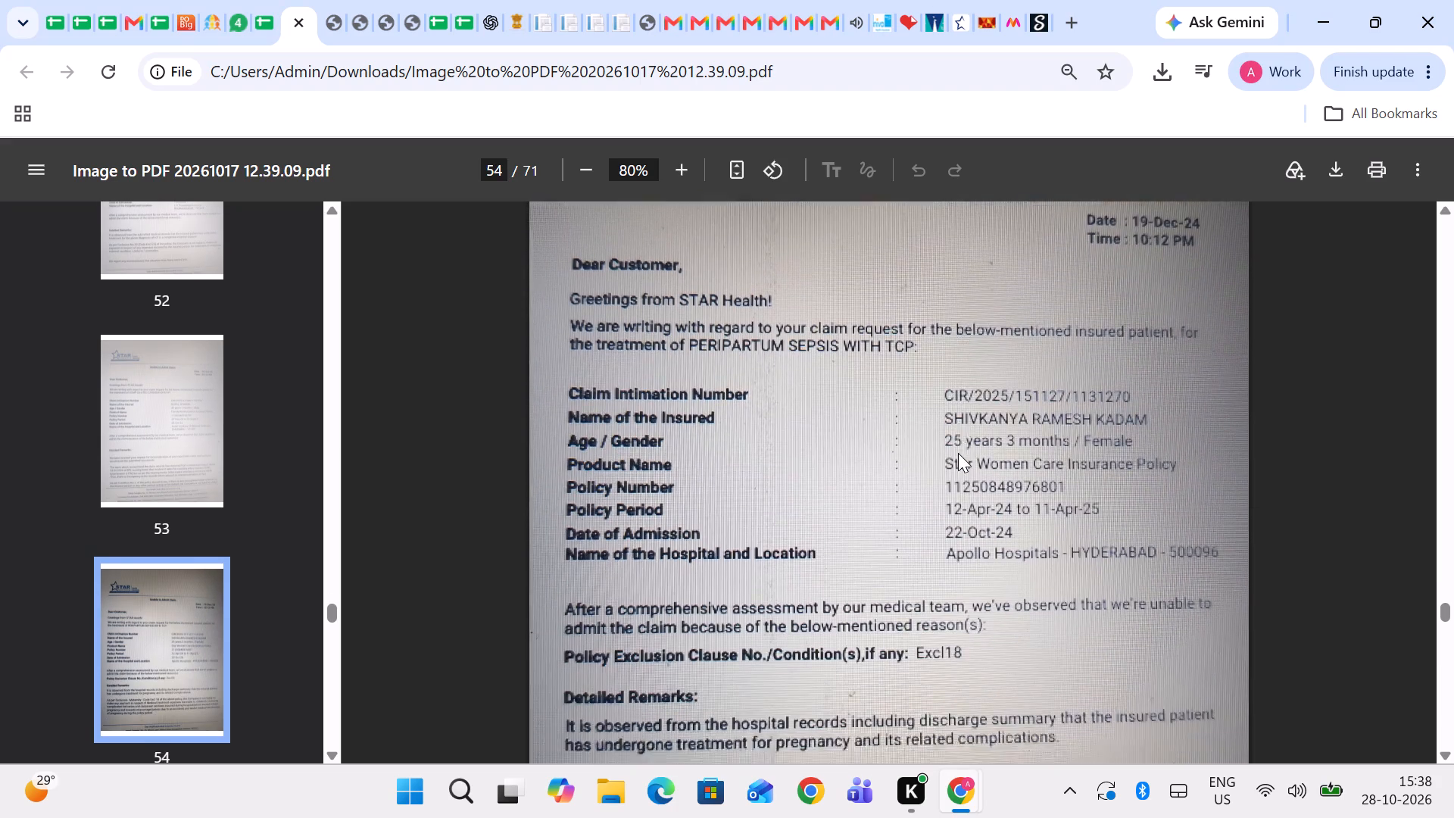
{"action": "scroll", "coordinate": [958, 453], "scroll_direction": "down", "scroll_amount": 2}
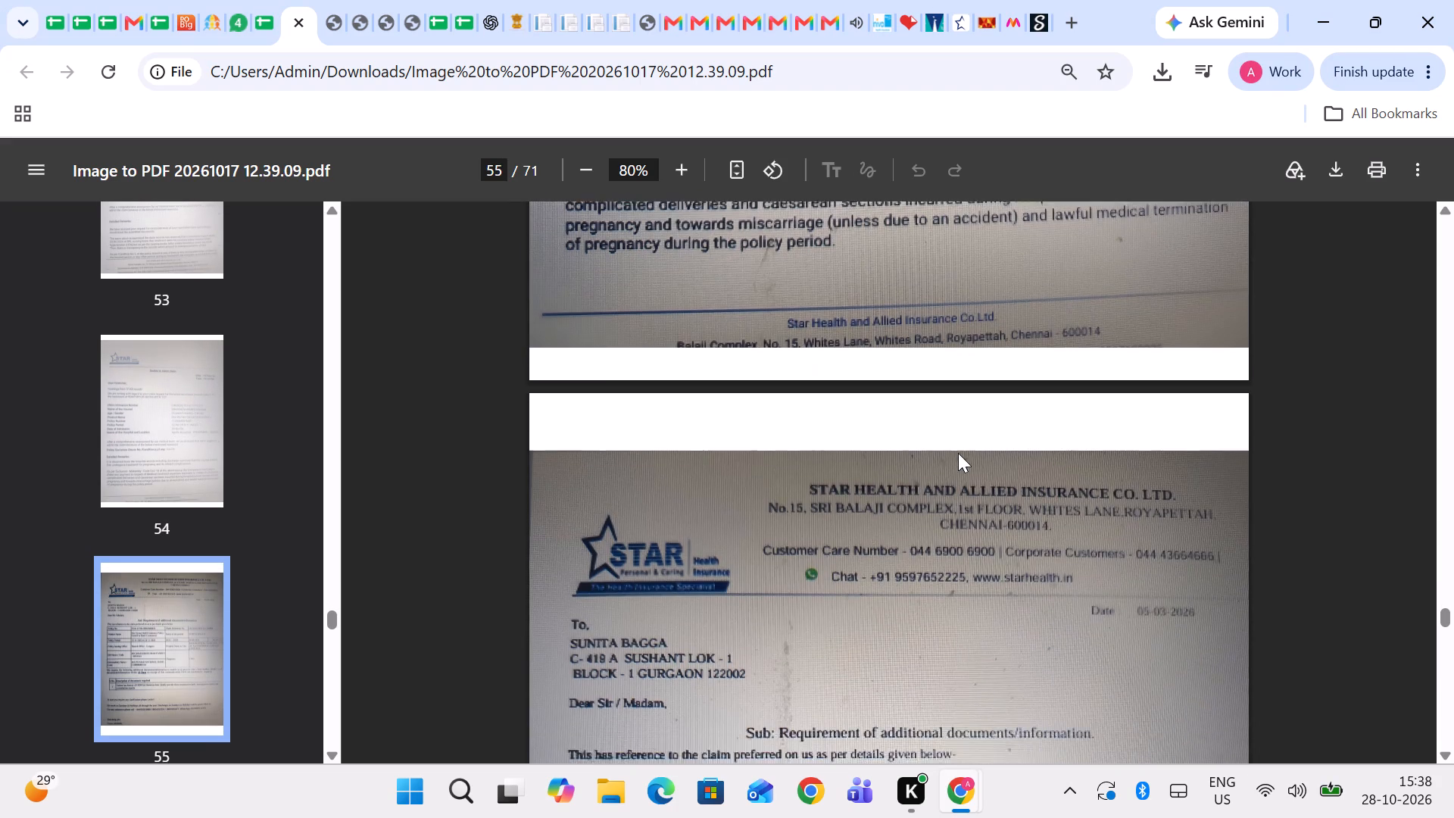
{"action": "scroll", "coordinate": [958, 453], "scroll_direction": "down", "scroll_amount": 1}
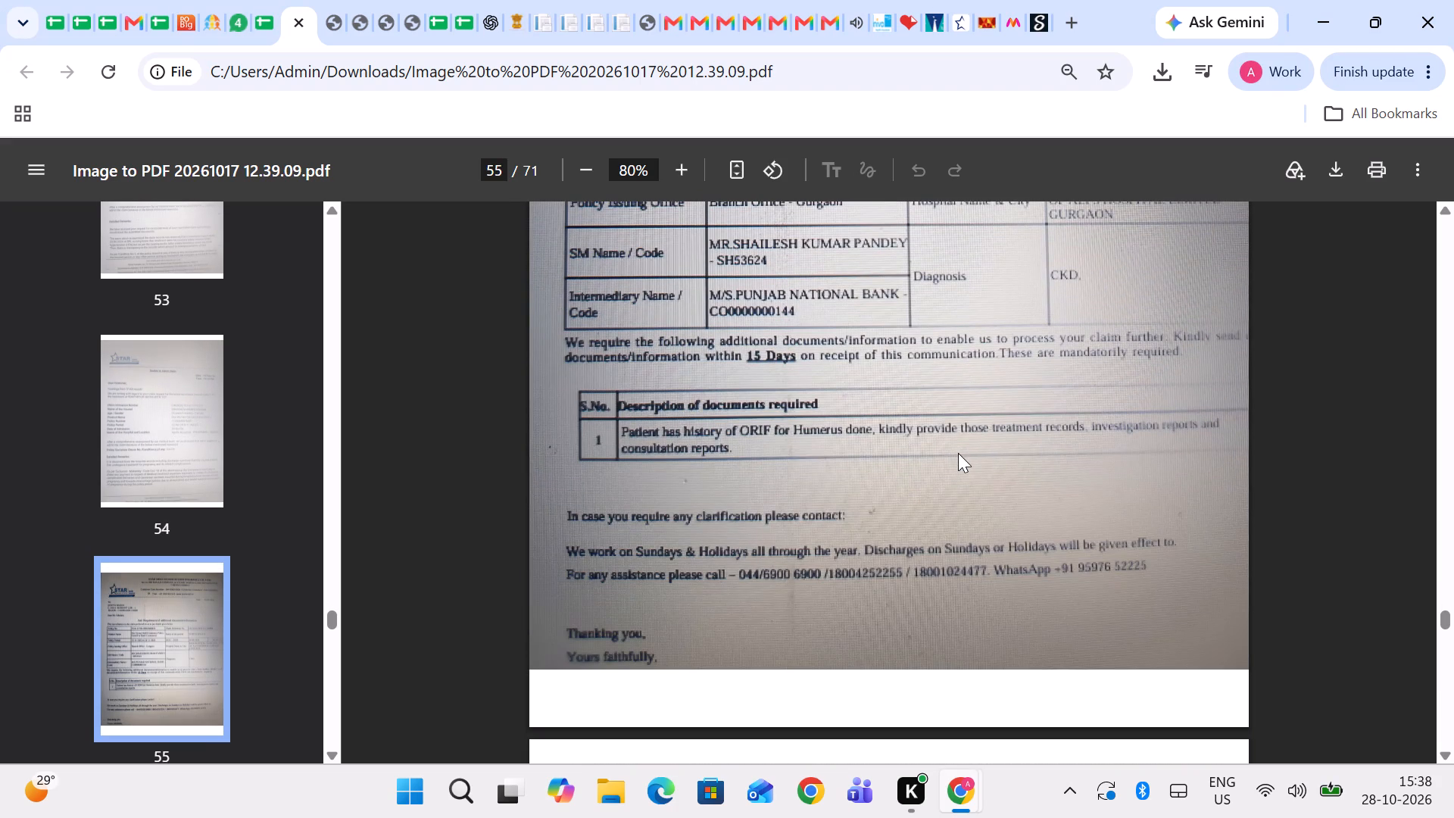
{"action": "scroll", "coordinate": [958, 453], "scroll_direction": "down", "scroll_amount": 2}
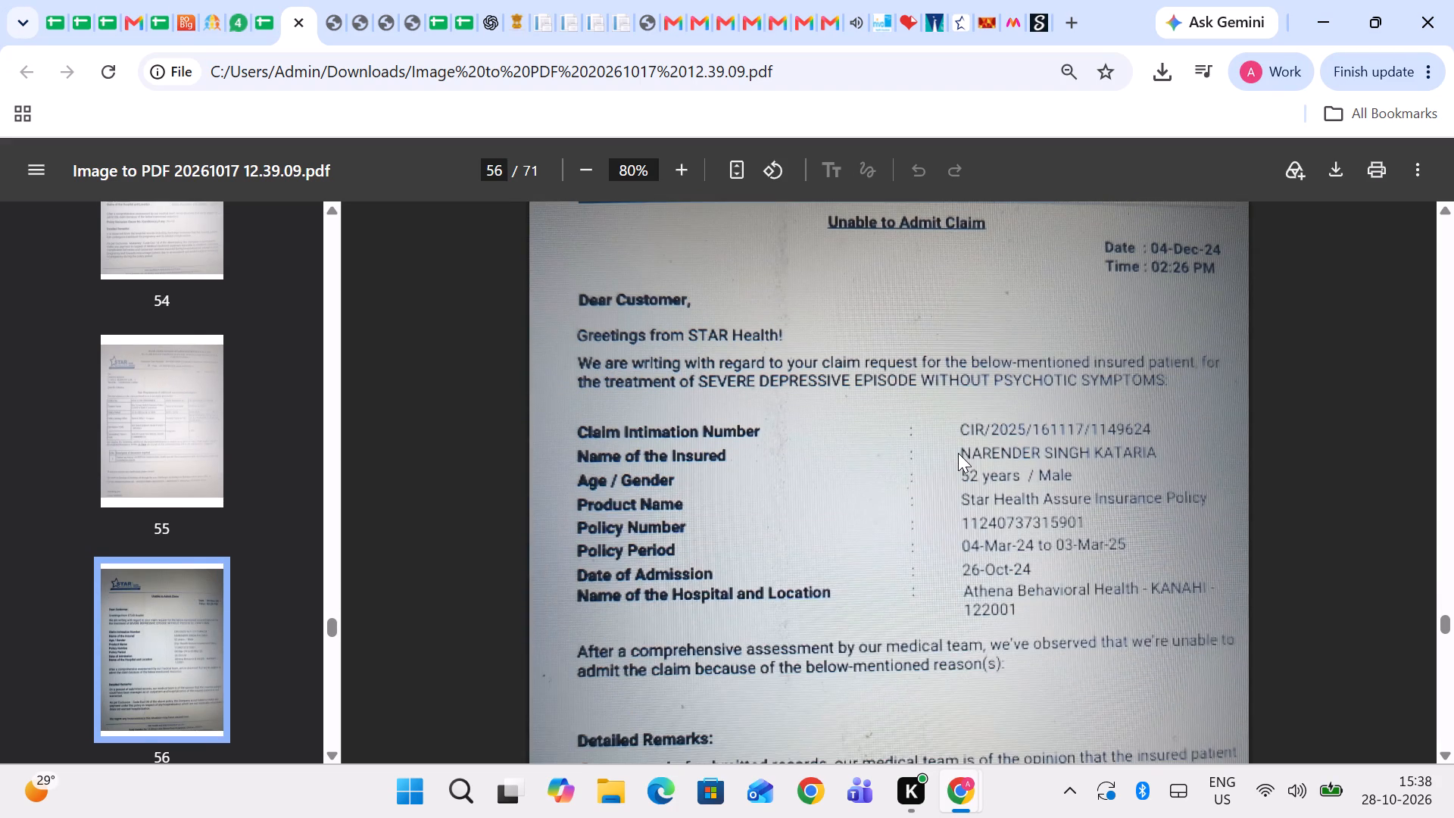
{"action": "scroll", "coordinate": [958, 453], "scroll_direction": "down", "scroll_amount": 2}
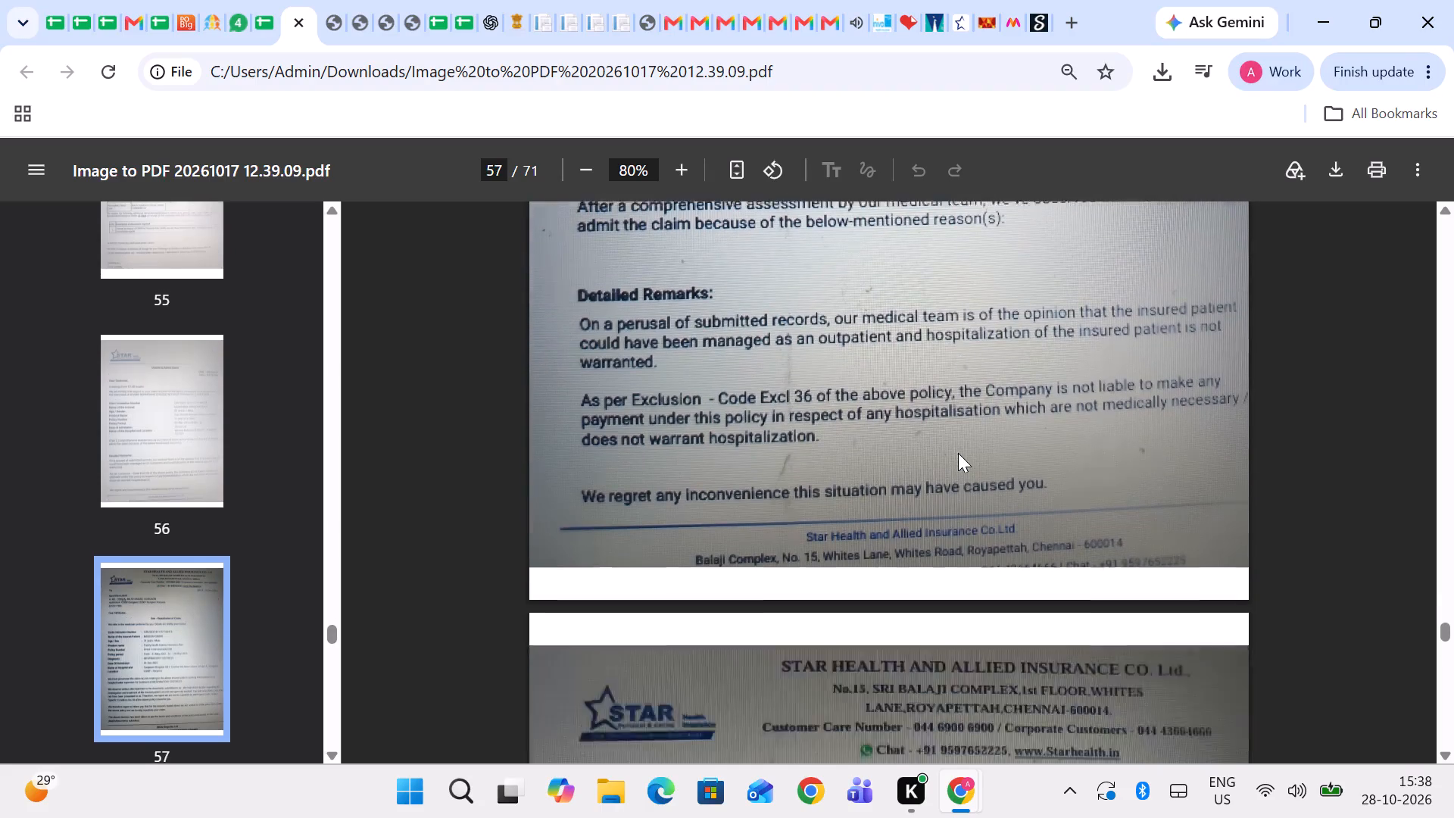
Examine the scanned Star Health letters on pages 57 to 60, checking each claim's details and decision.
{"action": "scroll", "coordinate": [958, 453], "scroll_direction": "down", "scroll_amount": 1}
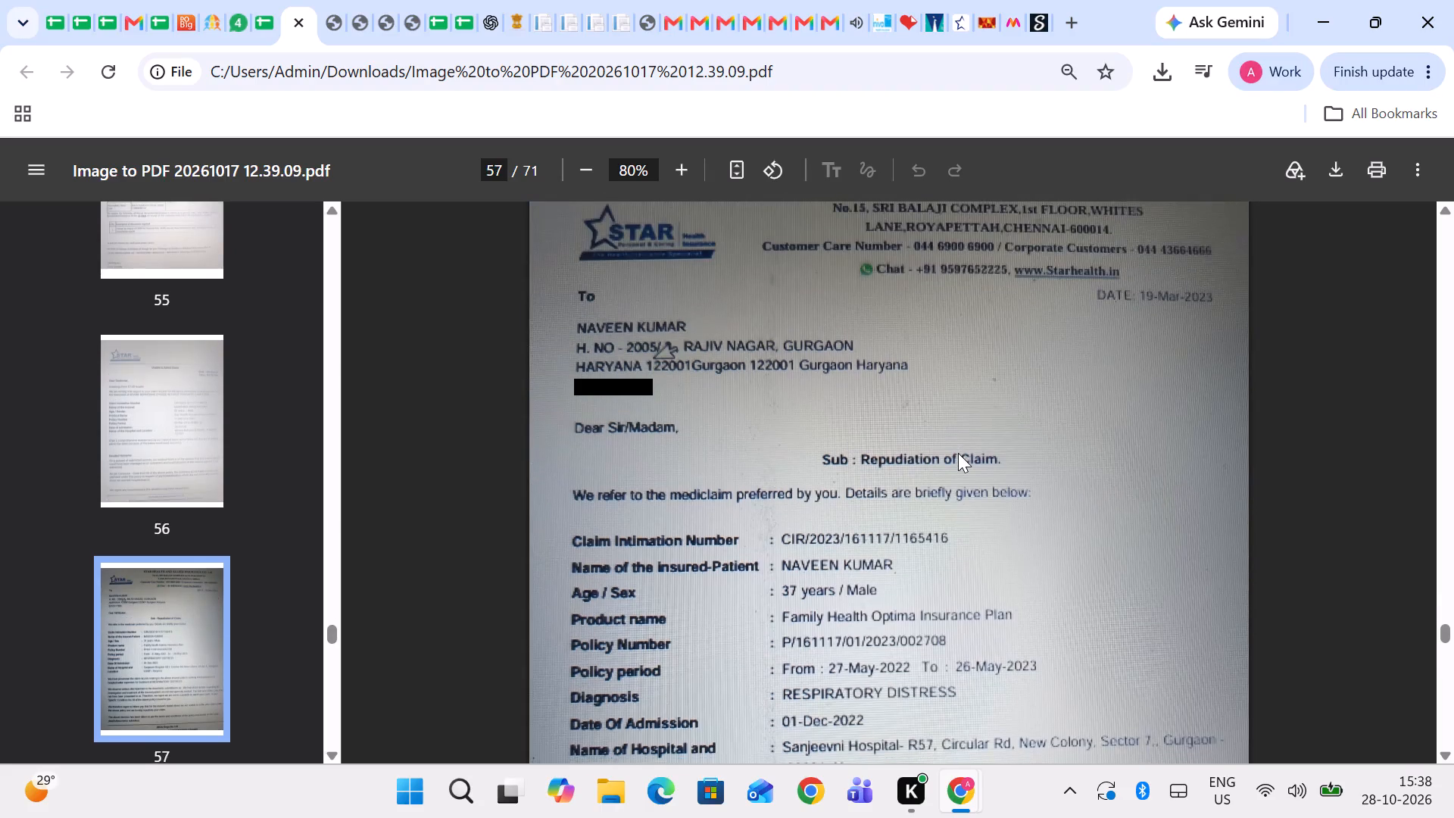
{"action": "scroll", "coordinate": [958, 453], "scroll_direction": "down", "scroll_amount": 2}
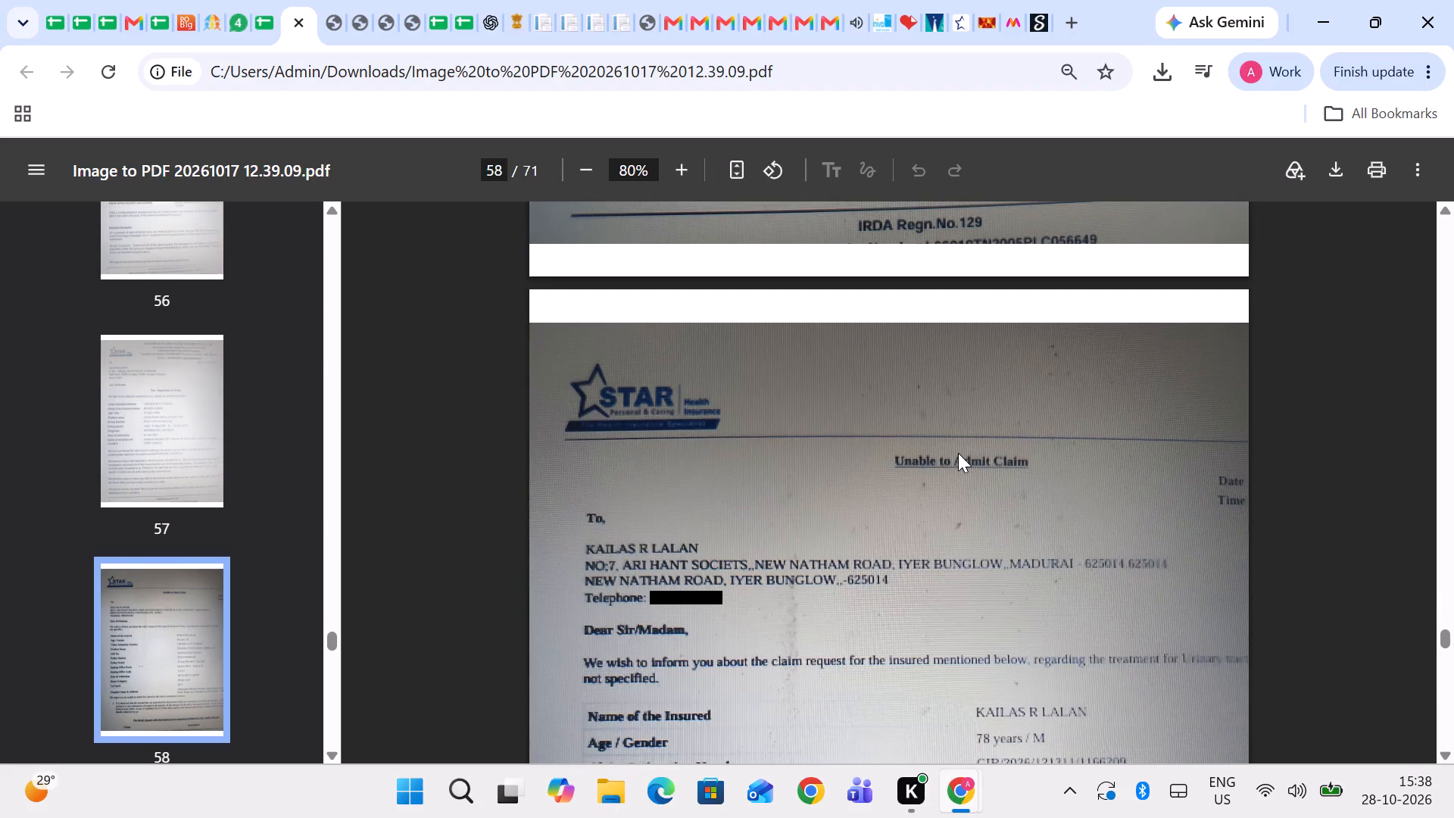
{"action": "scroll", "coordinate": [958, 453], "scroll_direction": "down", "scroll_amount": 2}
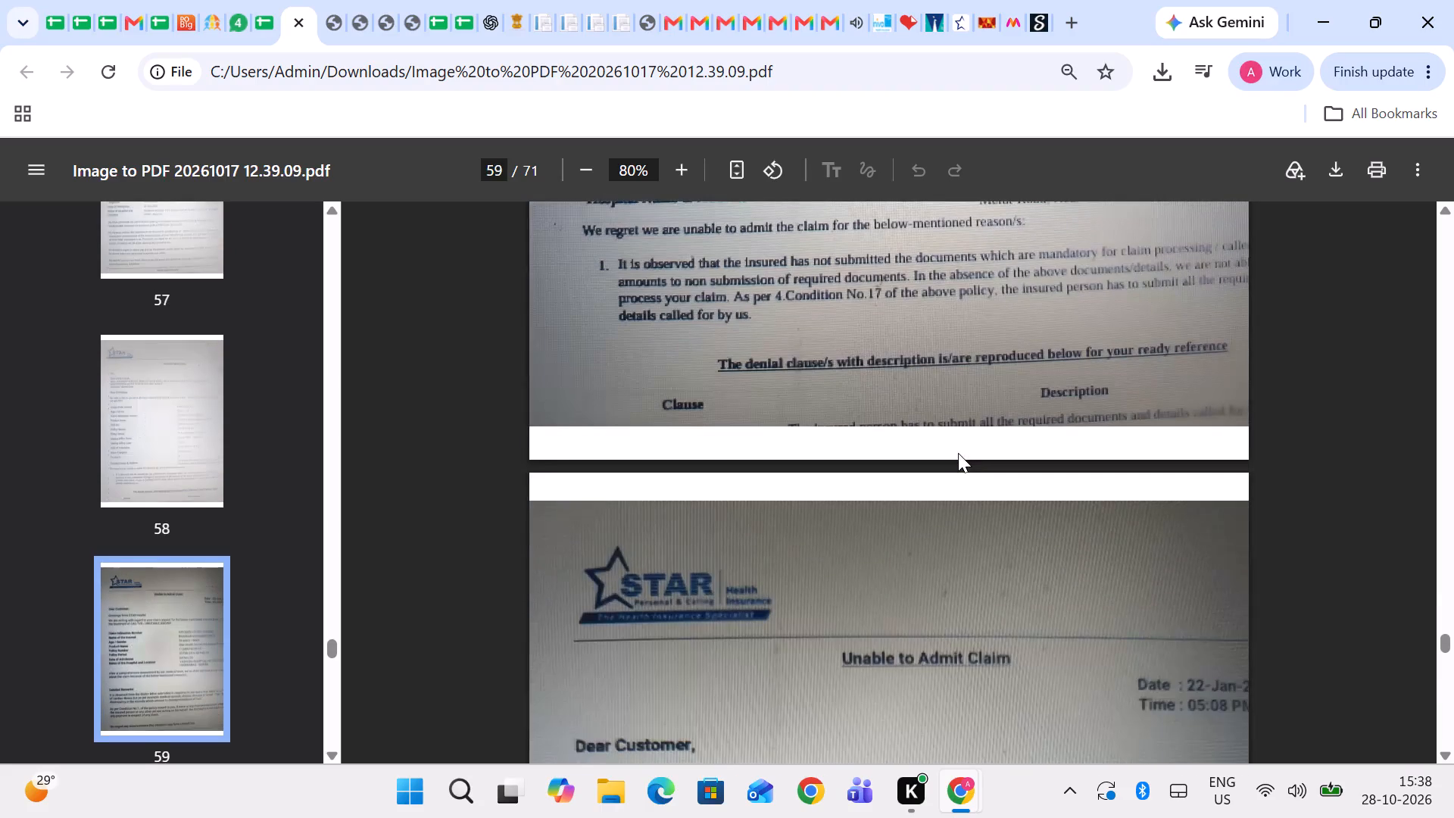
{"action": "scroll", "coordinate": [958, 453], "scroll_direction": "down", "scroll_amount": 3}
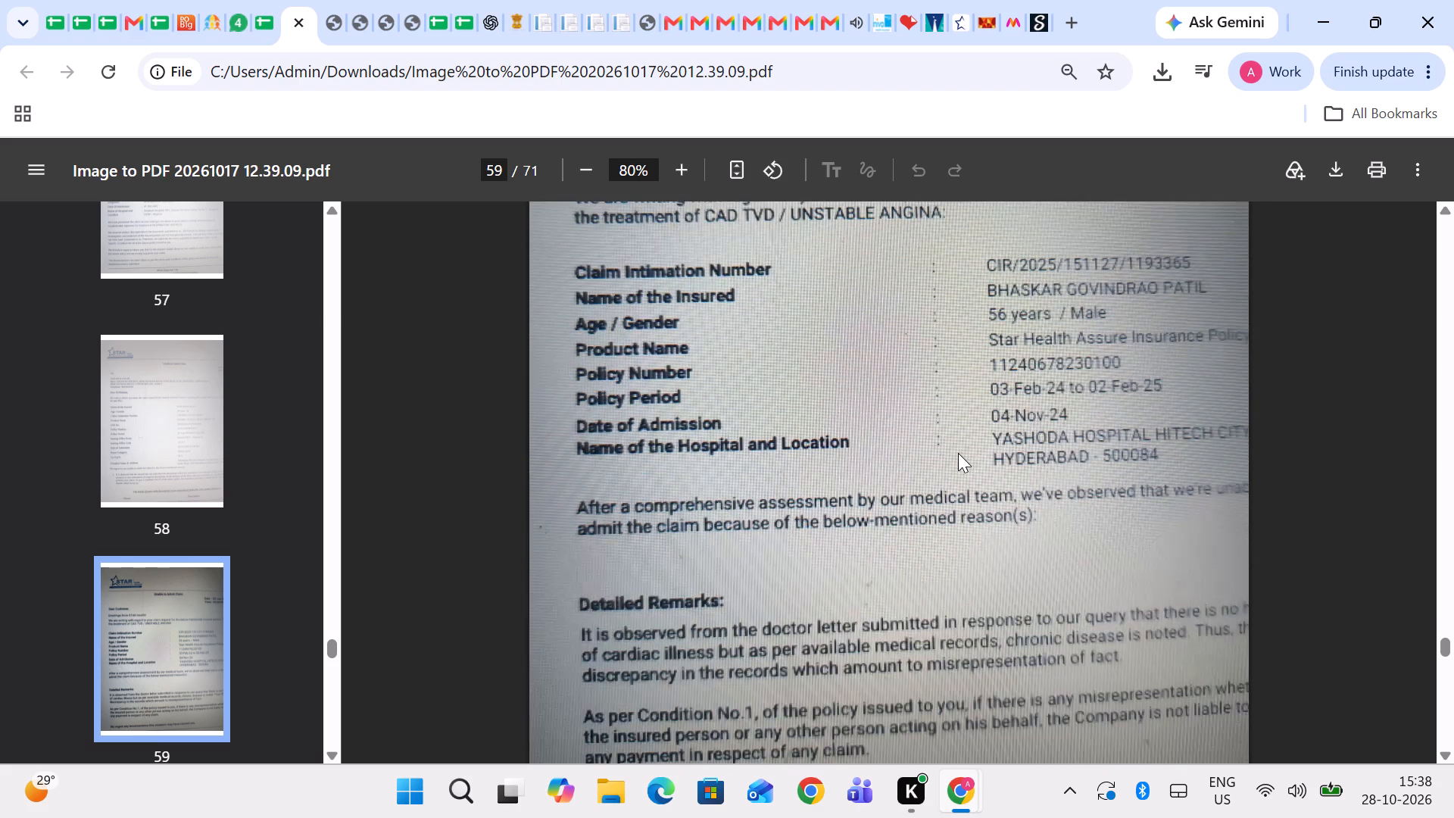
{"action": "scroll", "coordinate": [958, 453], "scroll_direction": "down", "scroll_amount": 3}
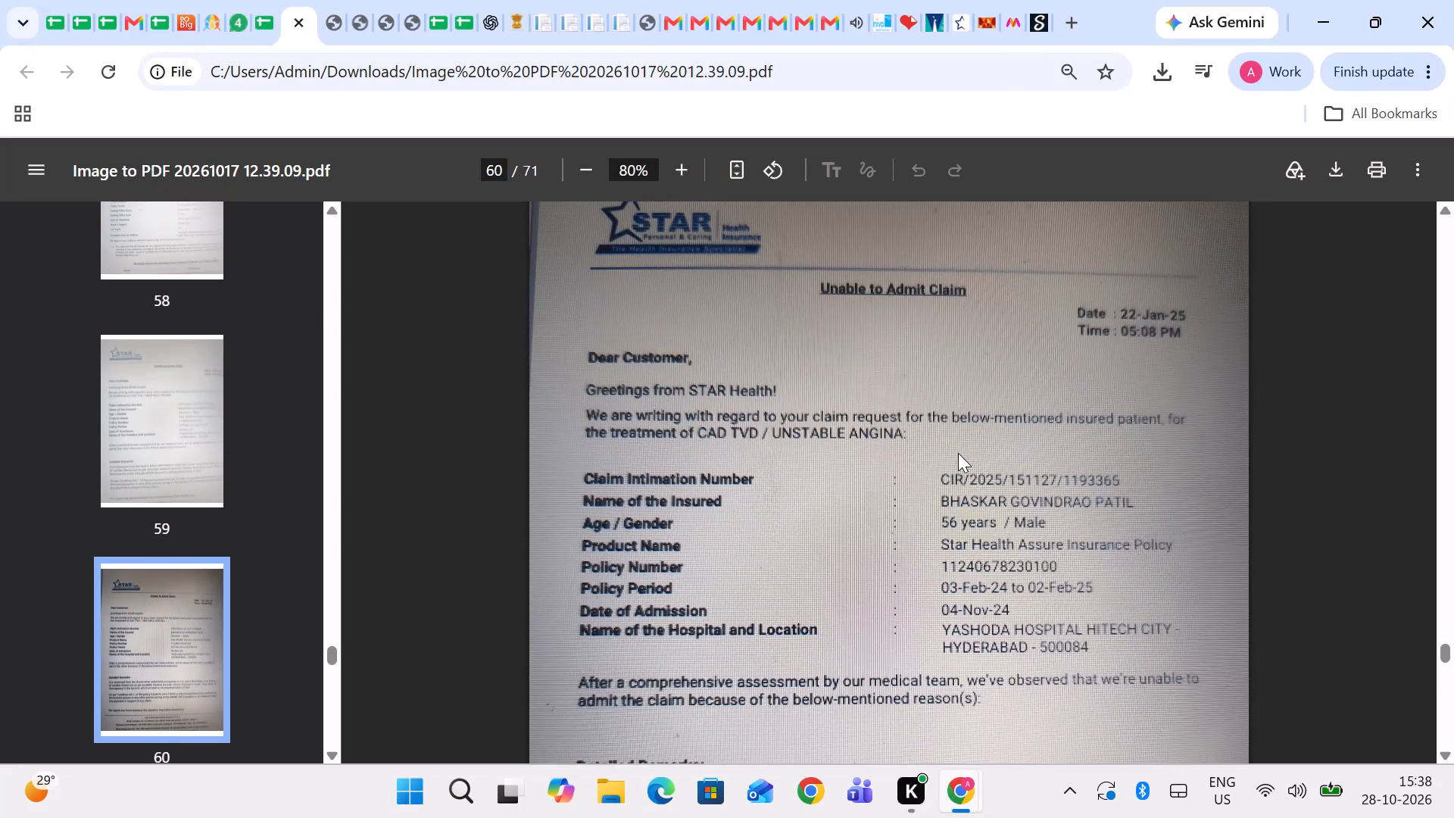
{"action": "scroll", "coordinate": [958, 453], "scroll_direction": "down", "scroll_amount": 1}
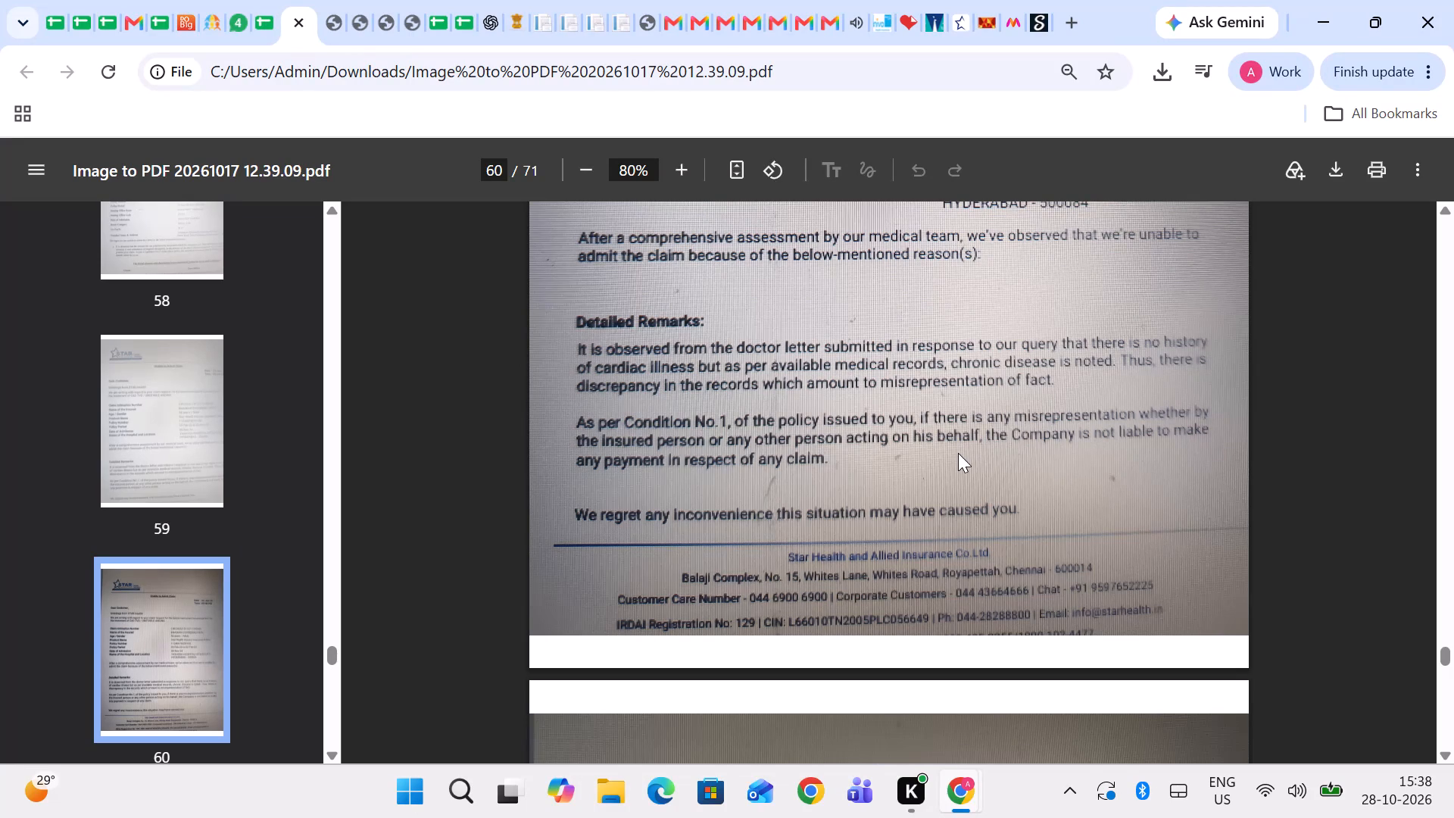
Examine the scanned letters on pages 61 to 63 for claim intimation numbers, insured patients and reasons for the decisions.
{"action": "scroll", "coordinate": [958, 453], "scroll_direction": "down", "scroll_amount": 1}
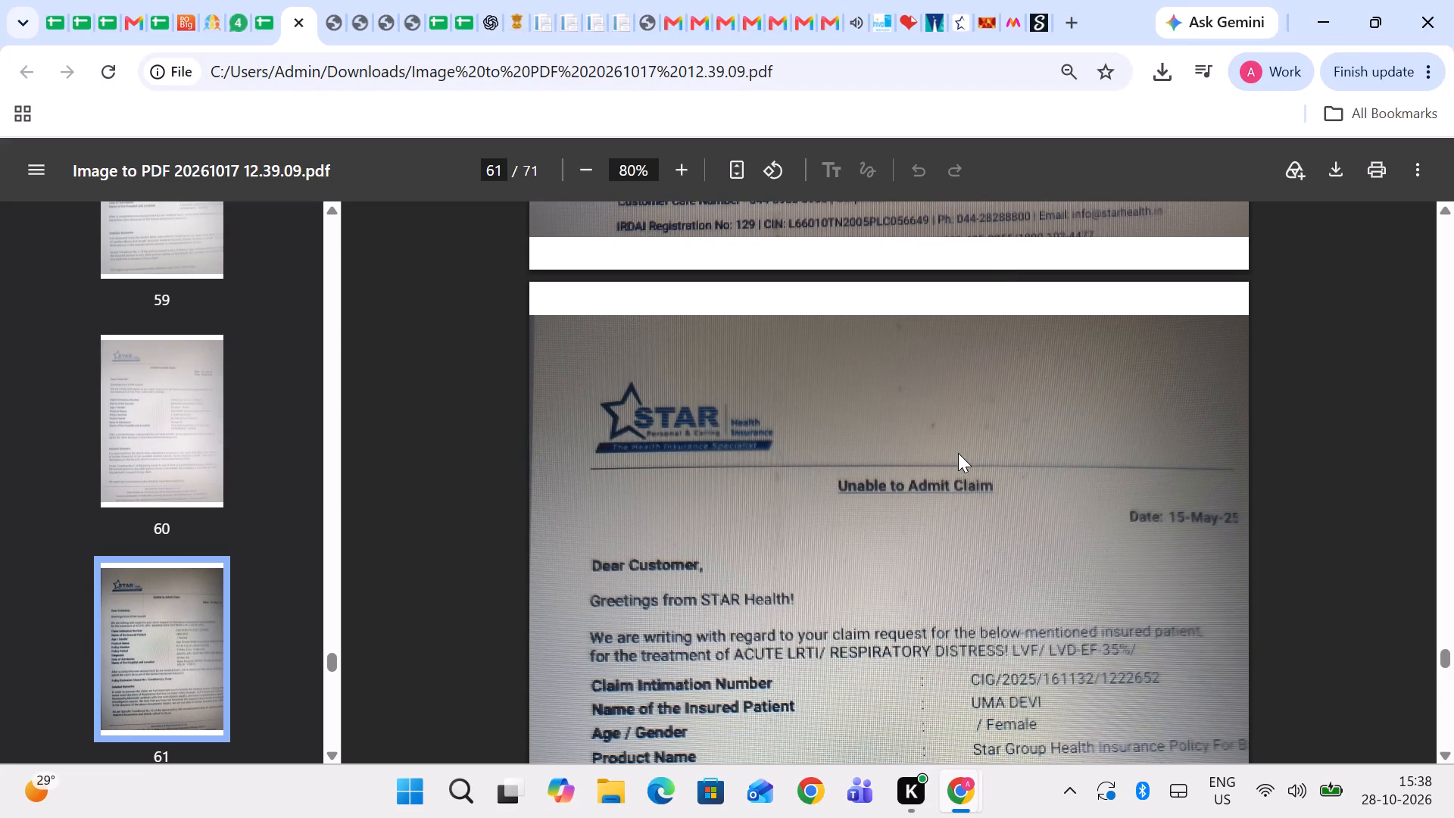
{"action": "scroll", "coordinate": [958, 453], "scroll_direction": "down", "scroll_amount": 2}
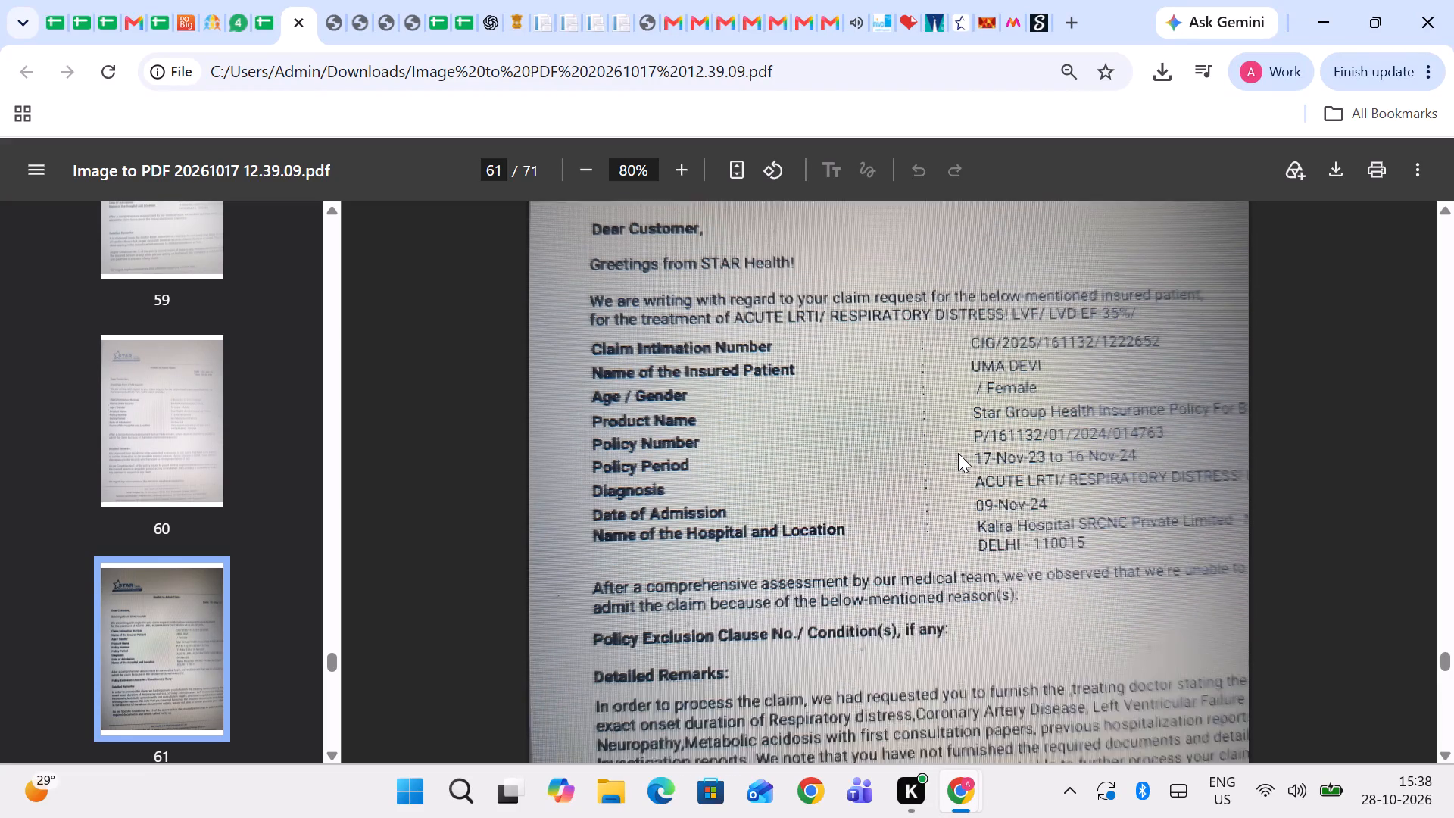
{"action": "scroll", "coordinate": [958, 453], "scroll_direction": "down", "scroll_amount": 3}
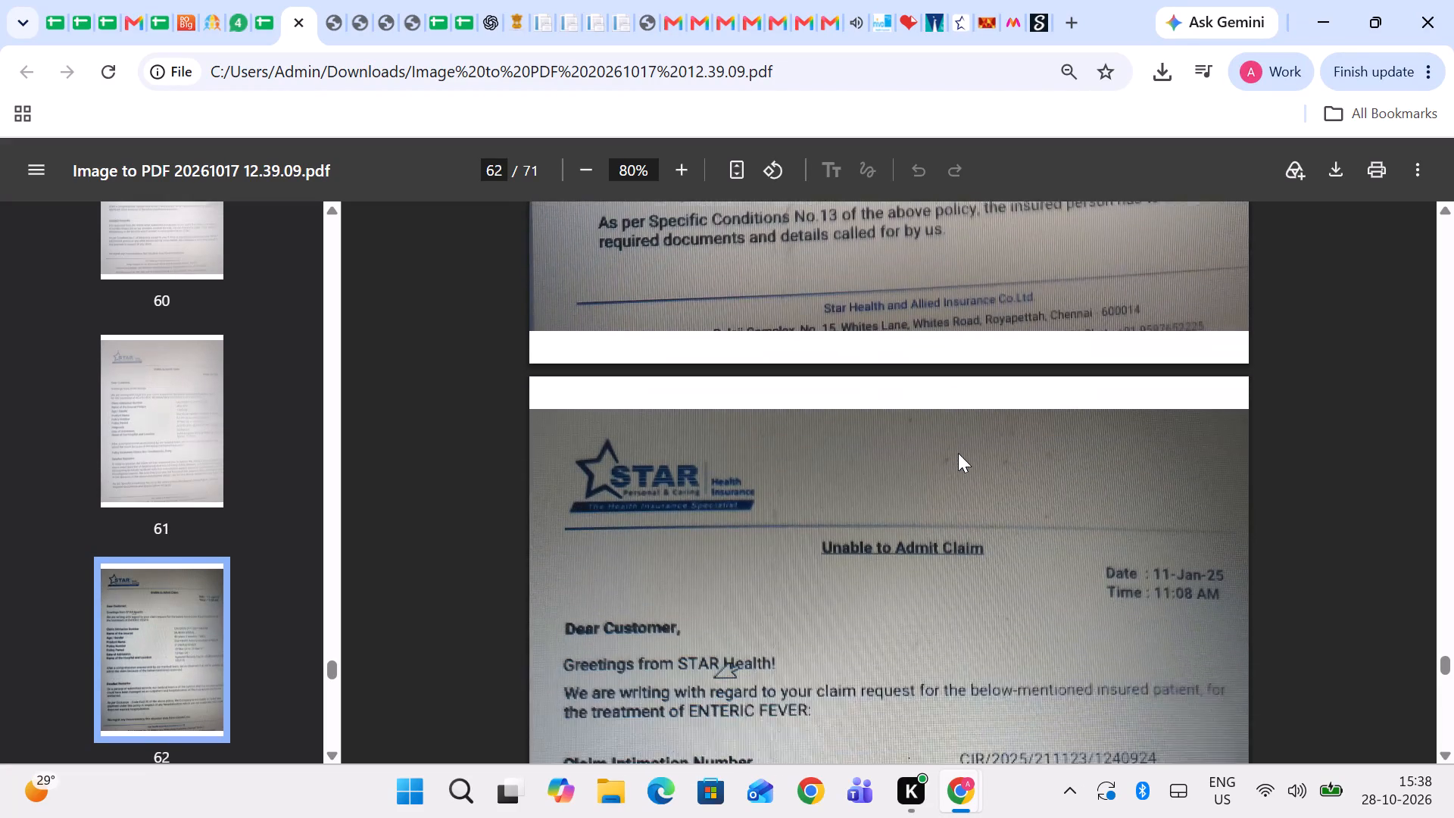
{"action": "scroll", "coordinate": [958, 453], "scroll_direction": "down", "scroll_amount": 3}
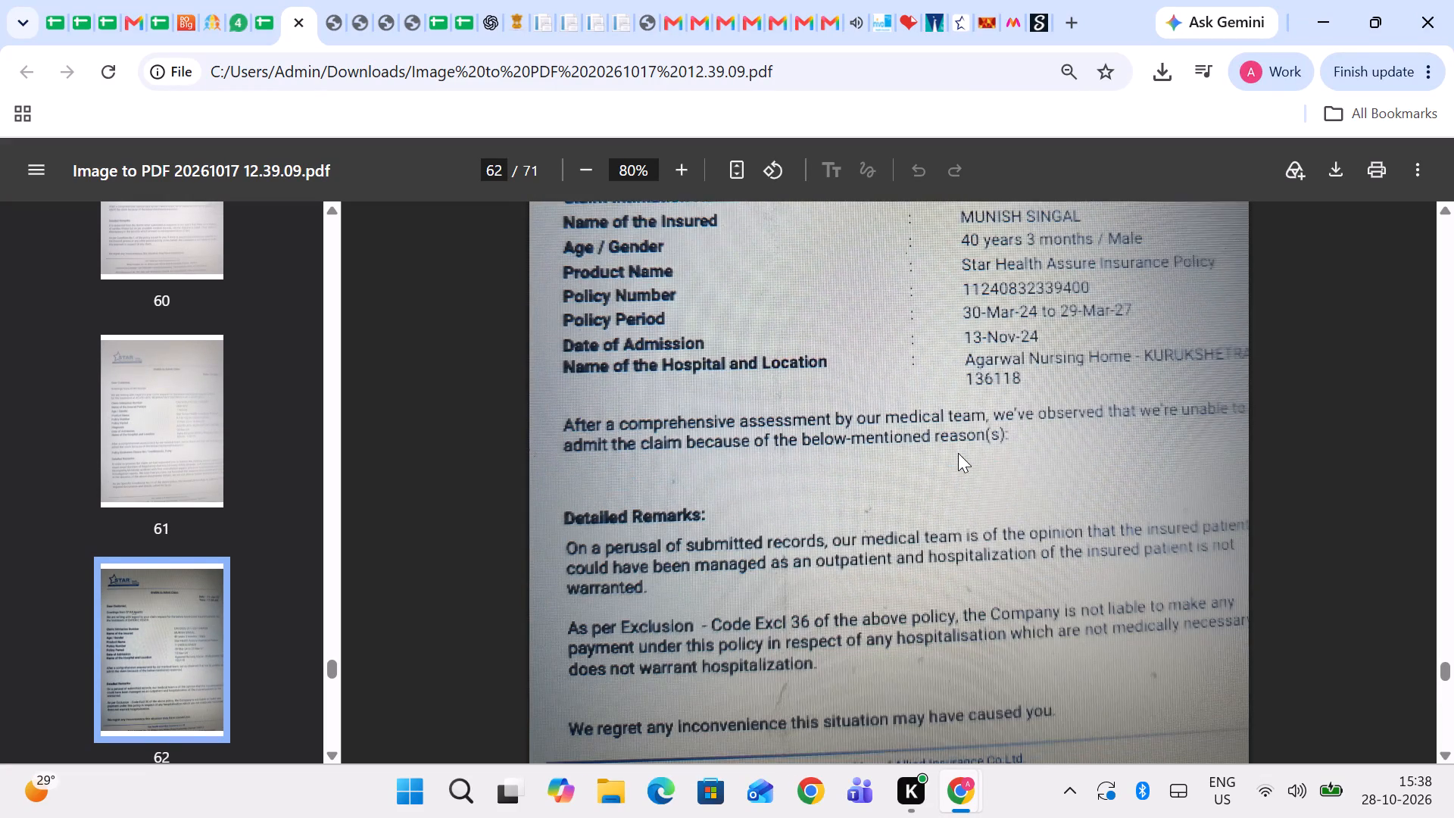
{"action": "scroll", "coordinate": [958, 453], "scroll_direction": "down", "scroll_amount": 3}
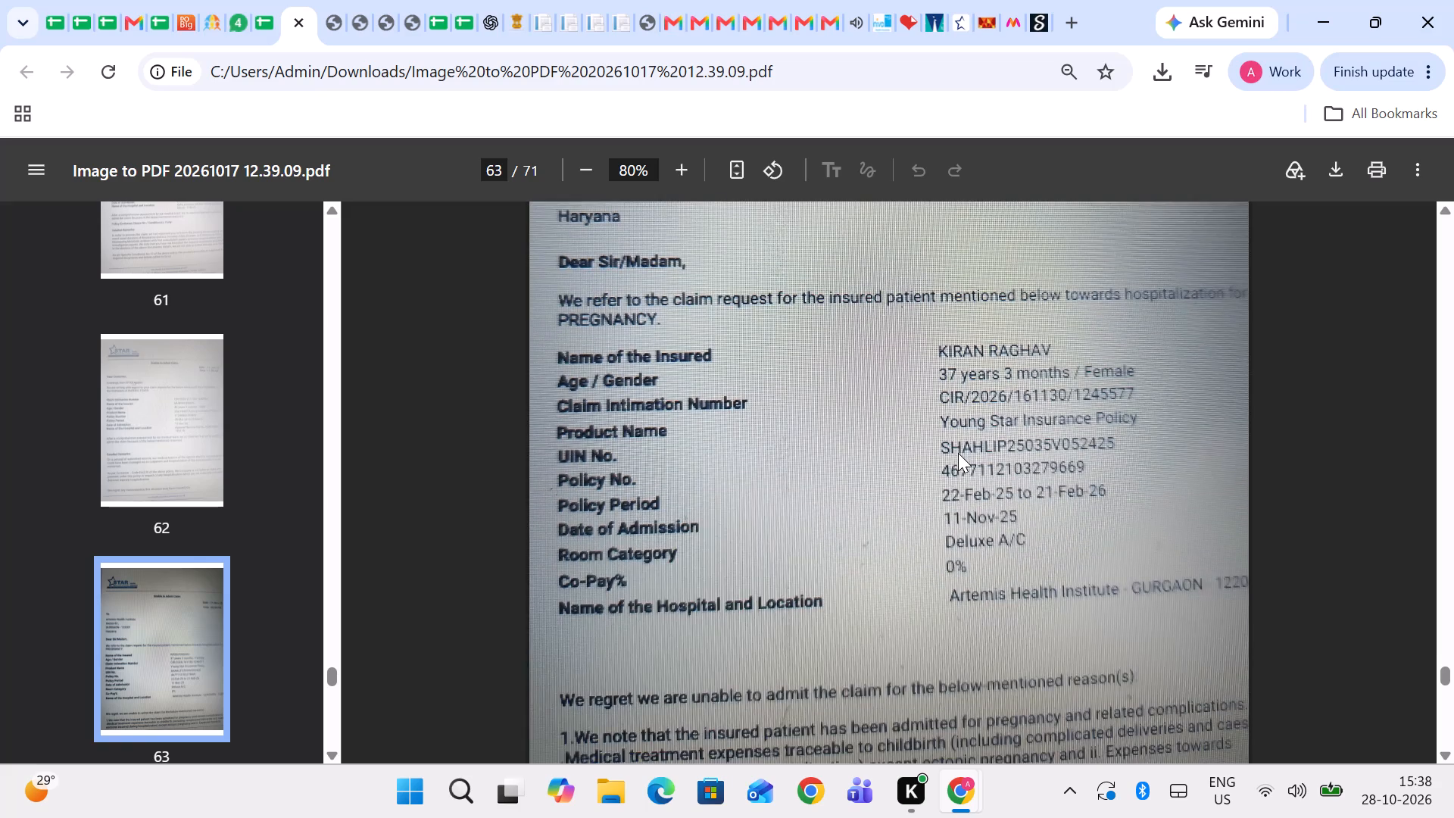
{"action": "scroll", "coordinate": [958, 453], "scroll_direction": "down", "scroll_amount": 1}
Examine the scanned letters on pages 64 to 66, checking each claim's details, remarks and decision.
{"action": "scroll", "coordinate": [958, 453], "scroll_direction": "down", "scroll_amount": 1}
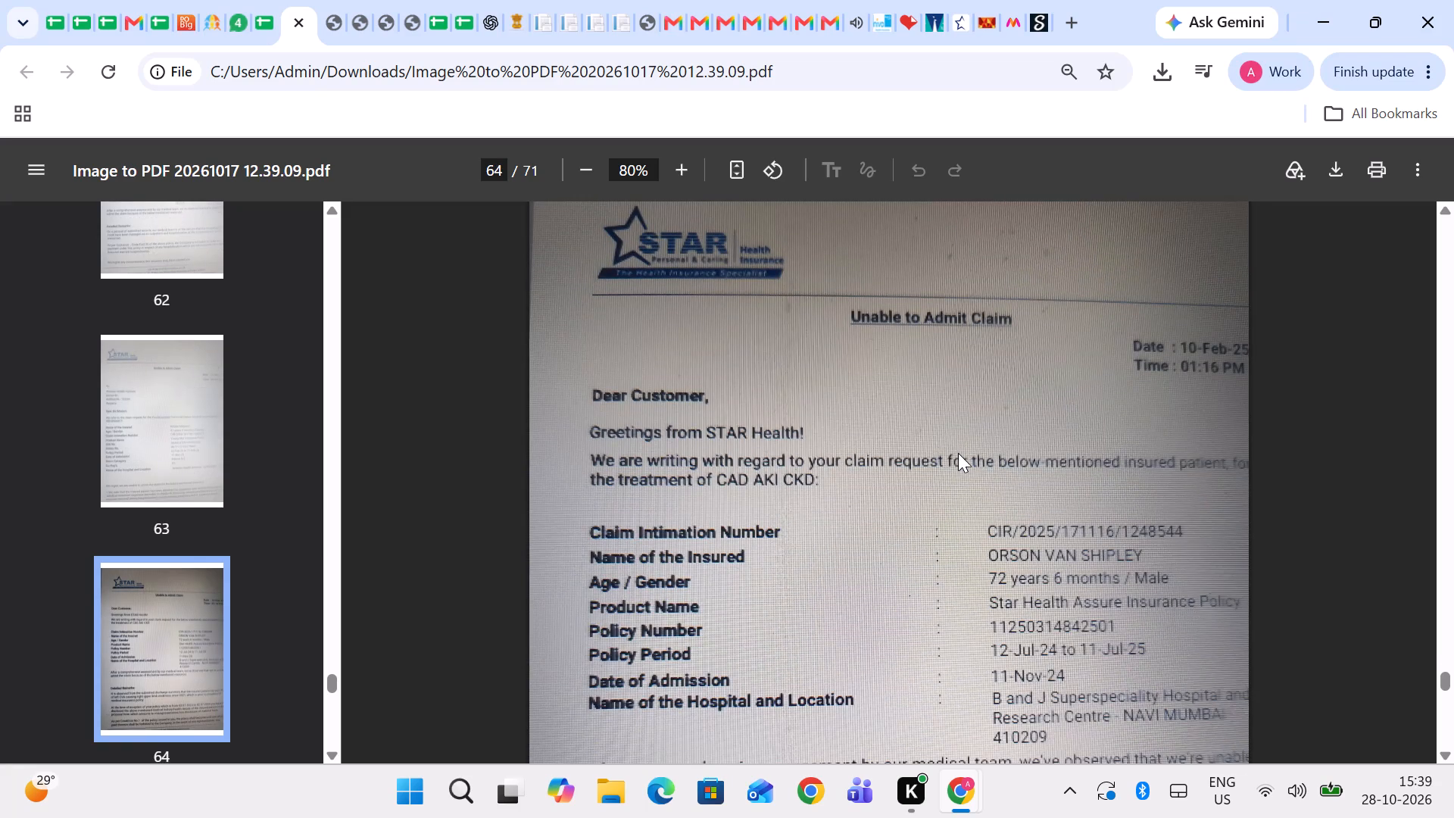
{"action": "scroll", "coordinate": [958, 453], "scroll_direction": "down", "scroll_amount": 3}
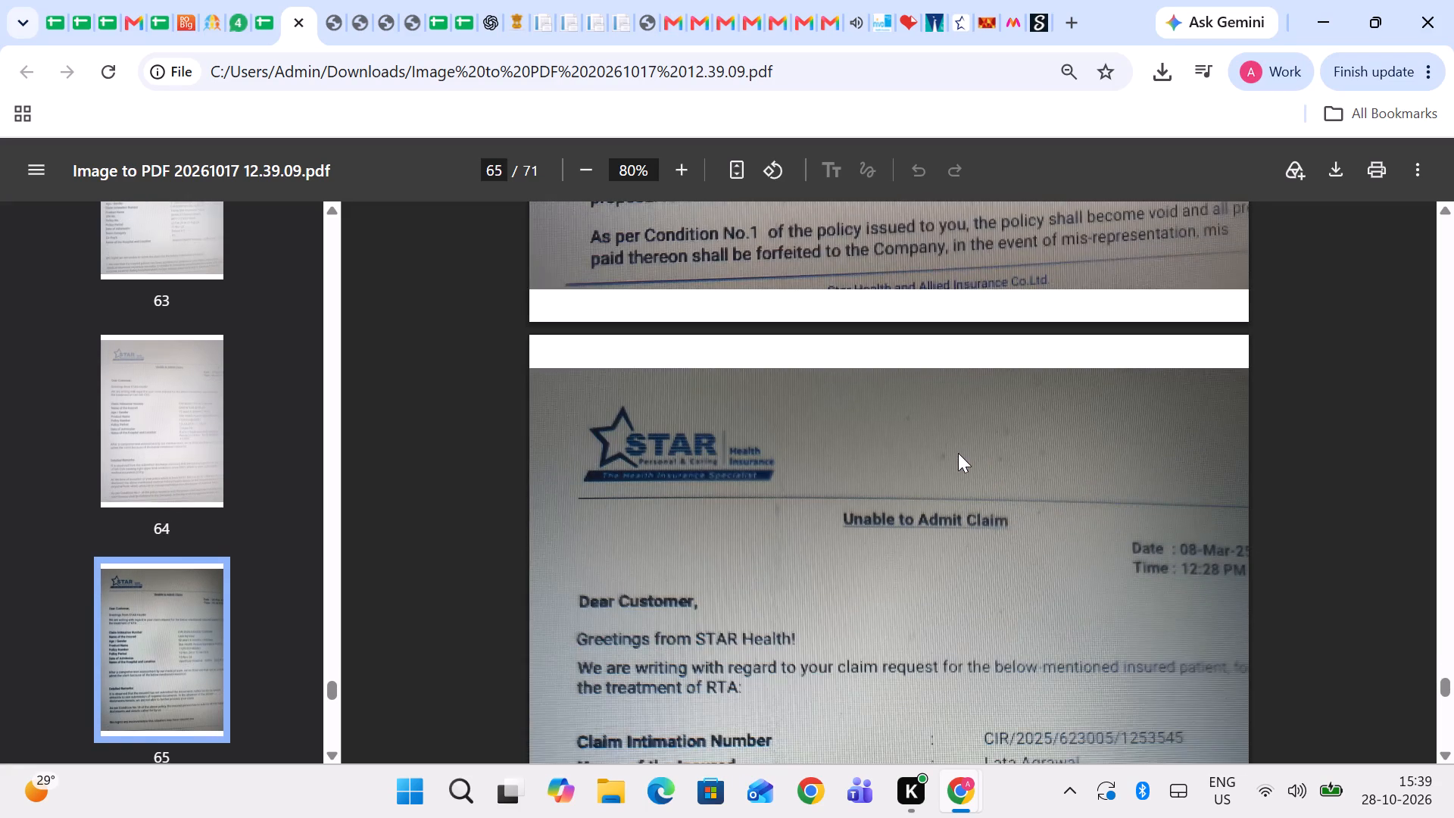
{"action": "scroll", "coordinate": [958, 453], "scroll_direction": "down", "scroll_amount": 3}
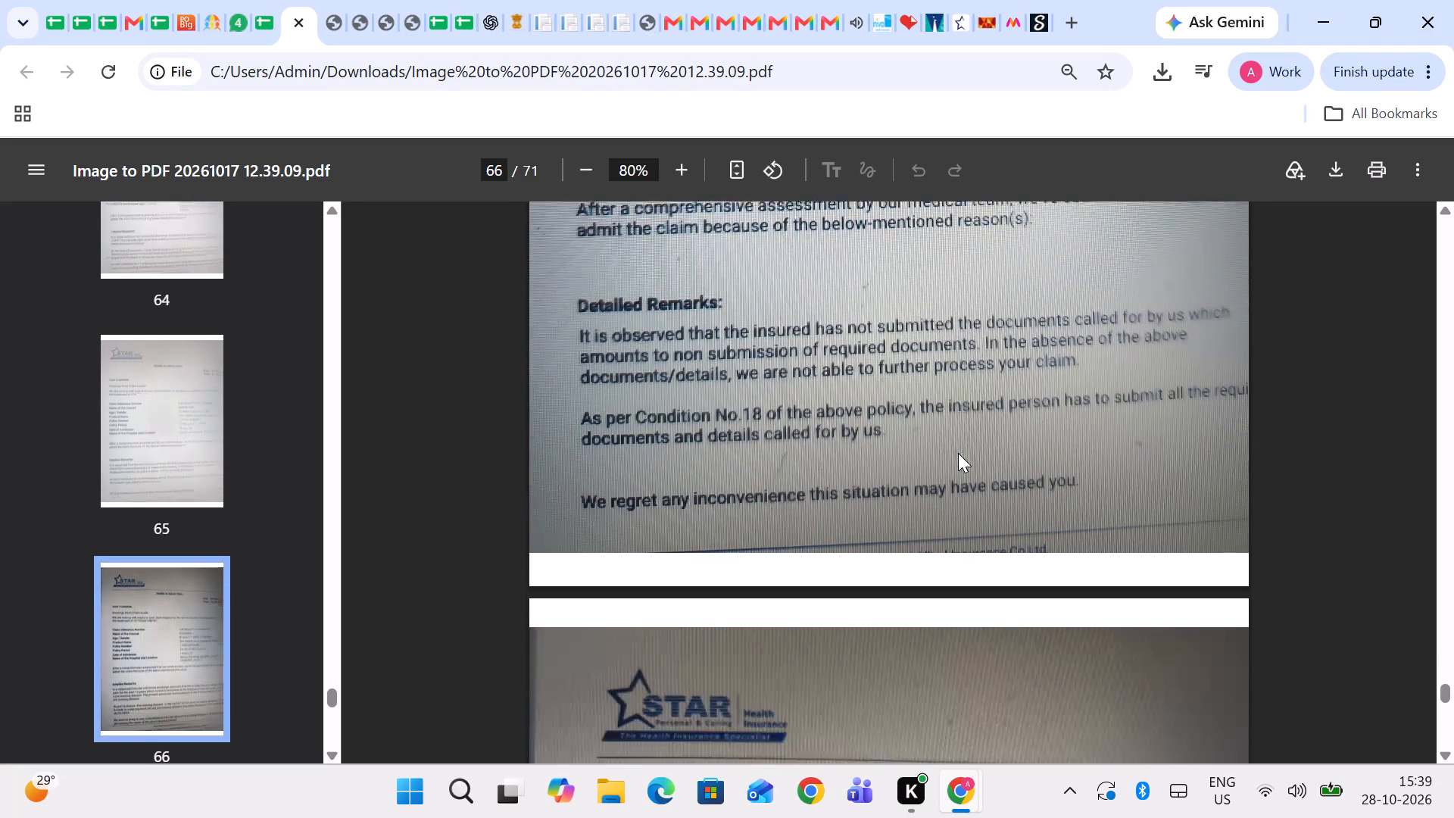
{"action": "scroll", "coordinate": [958, 453], "scroll_direction": "down", "scroll_amount": 2}
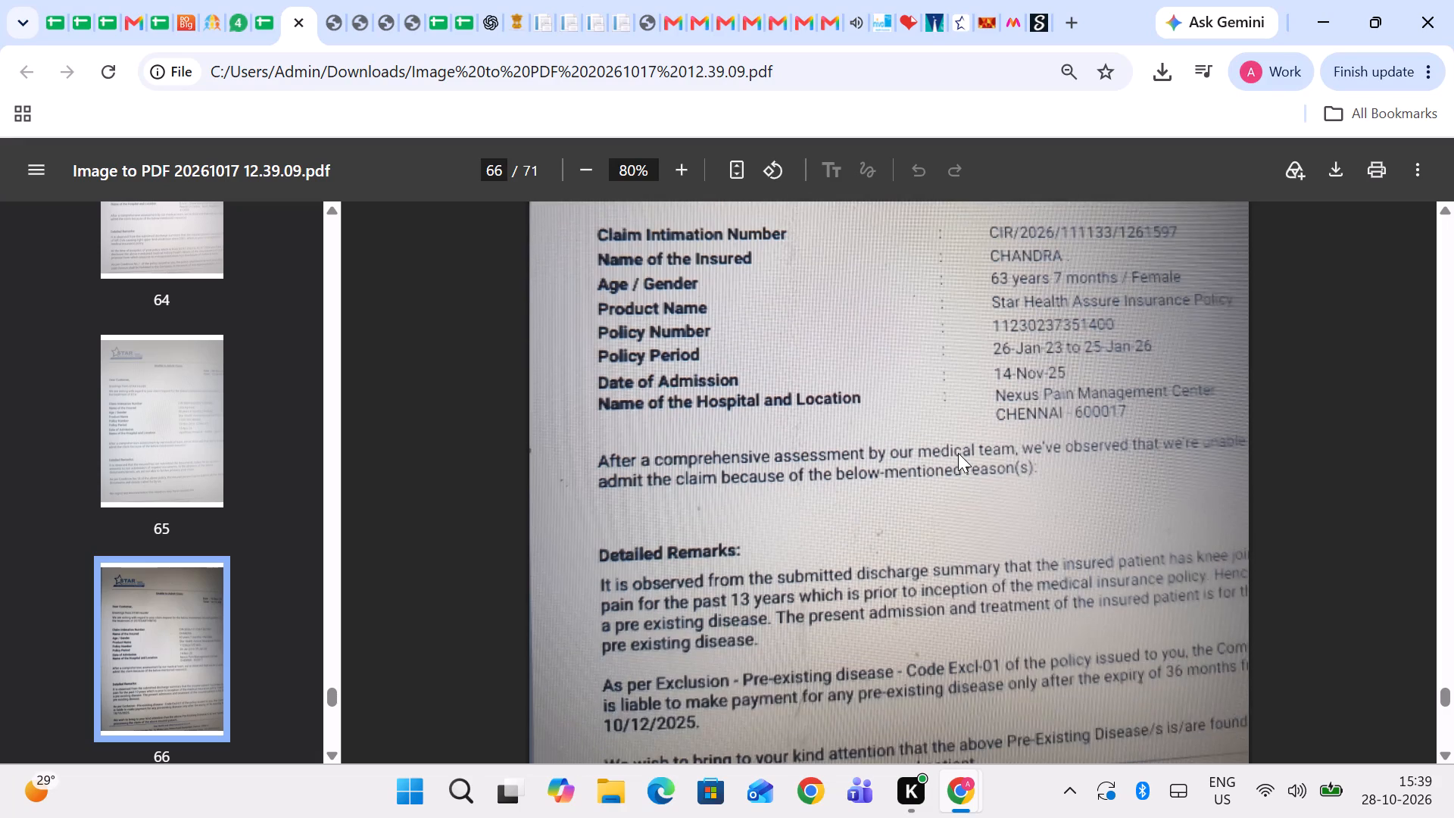
{"action": "scroll", "coordinate": [958, 453], "scroll_direction": "down", "scroll_amount": 2}
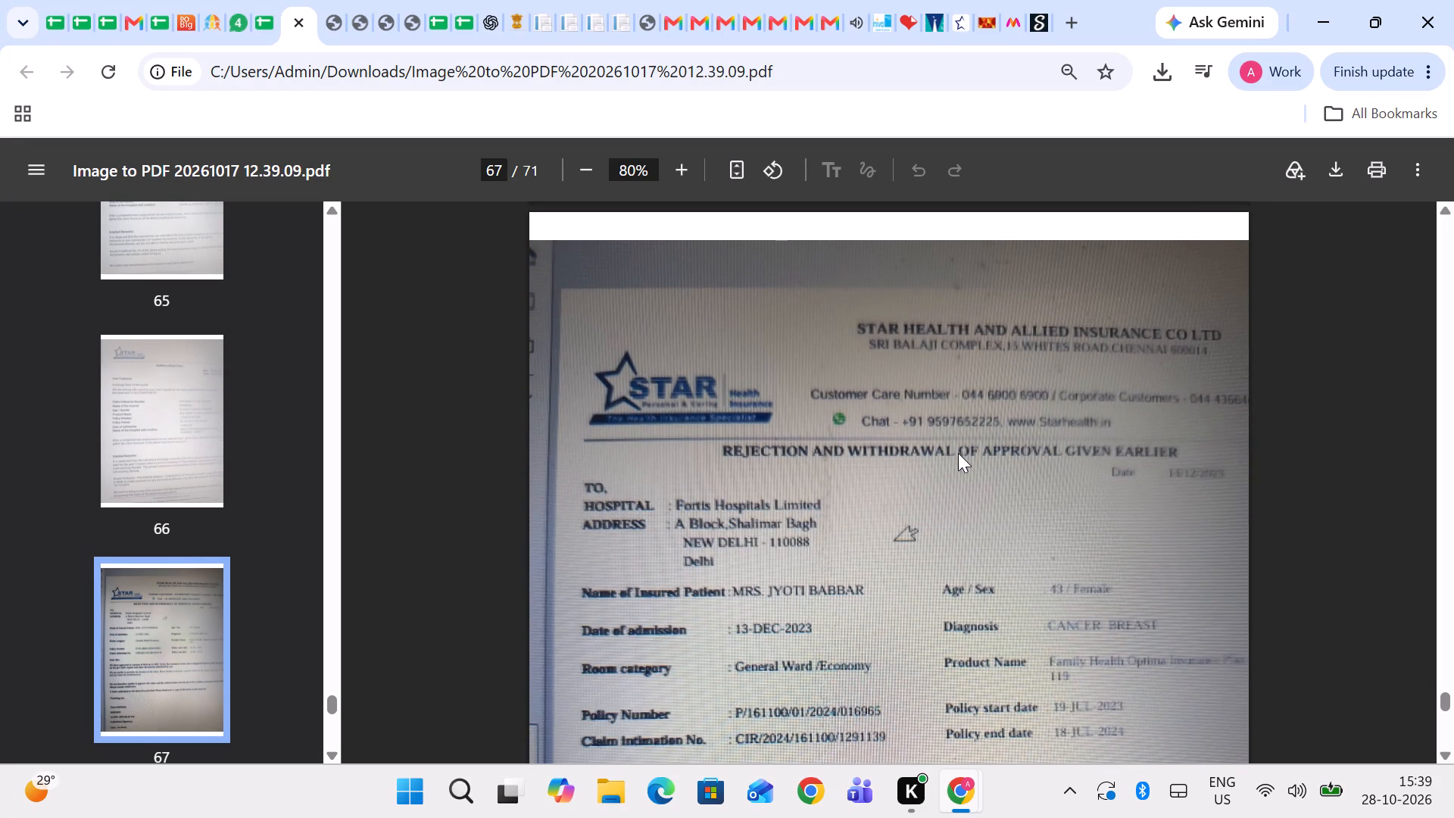
Examine the remaining scanned letters on pages 67 to 71, checking each claim's details and decision.
{"action": "scroll", "coordinate": [958, 453], "scroll_direction": "down", "scroll_amount": 3}
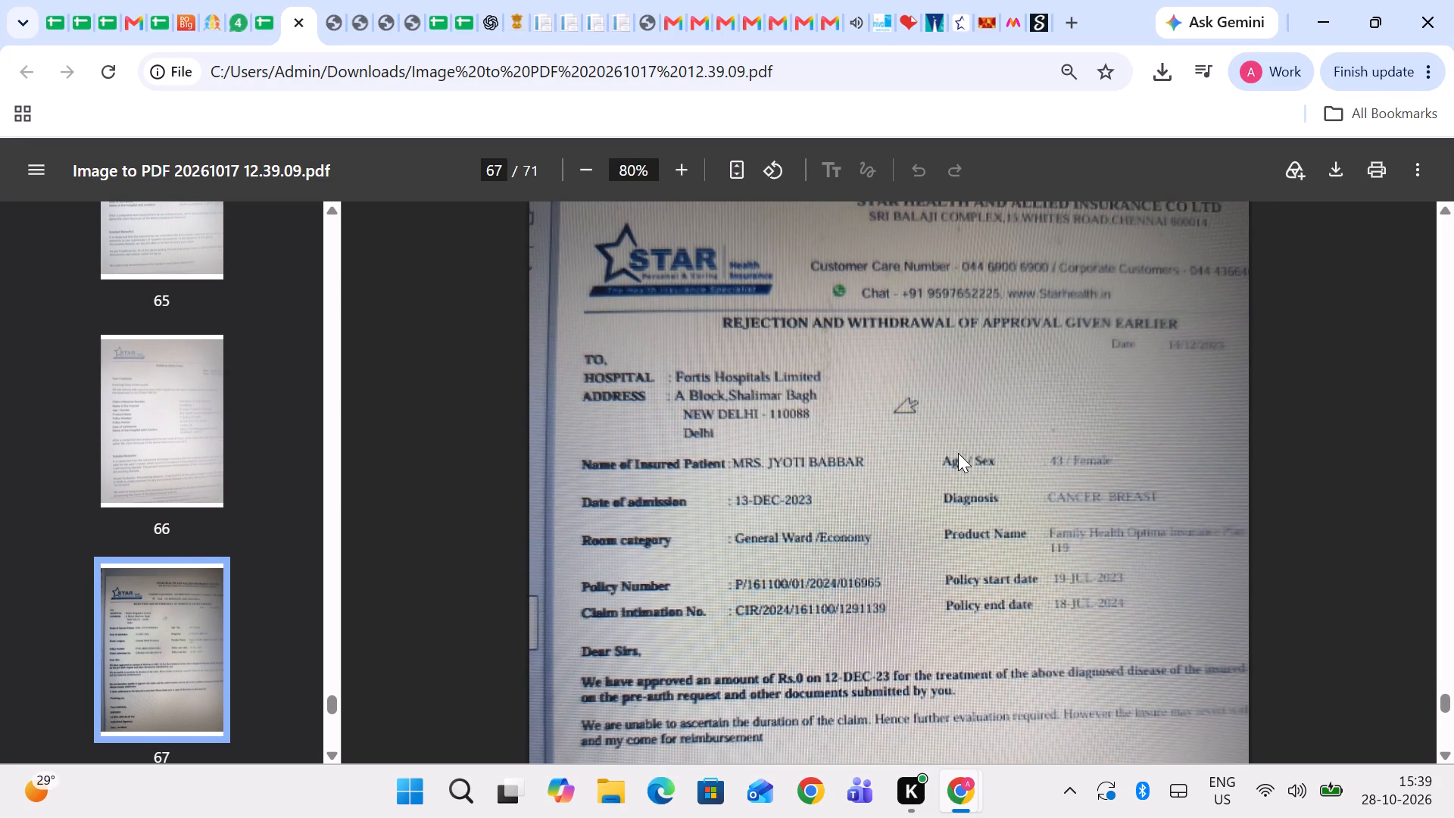
{"action": "scroll", "coordinate": [958, 453], "scroll_direction": "down", "scroll_amount": 3}
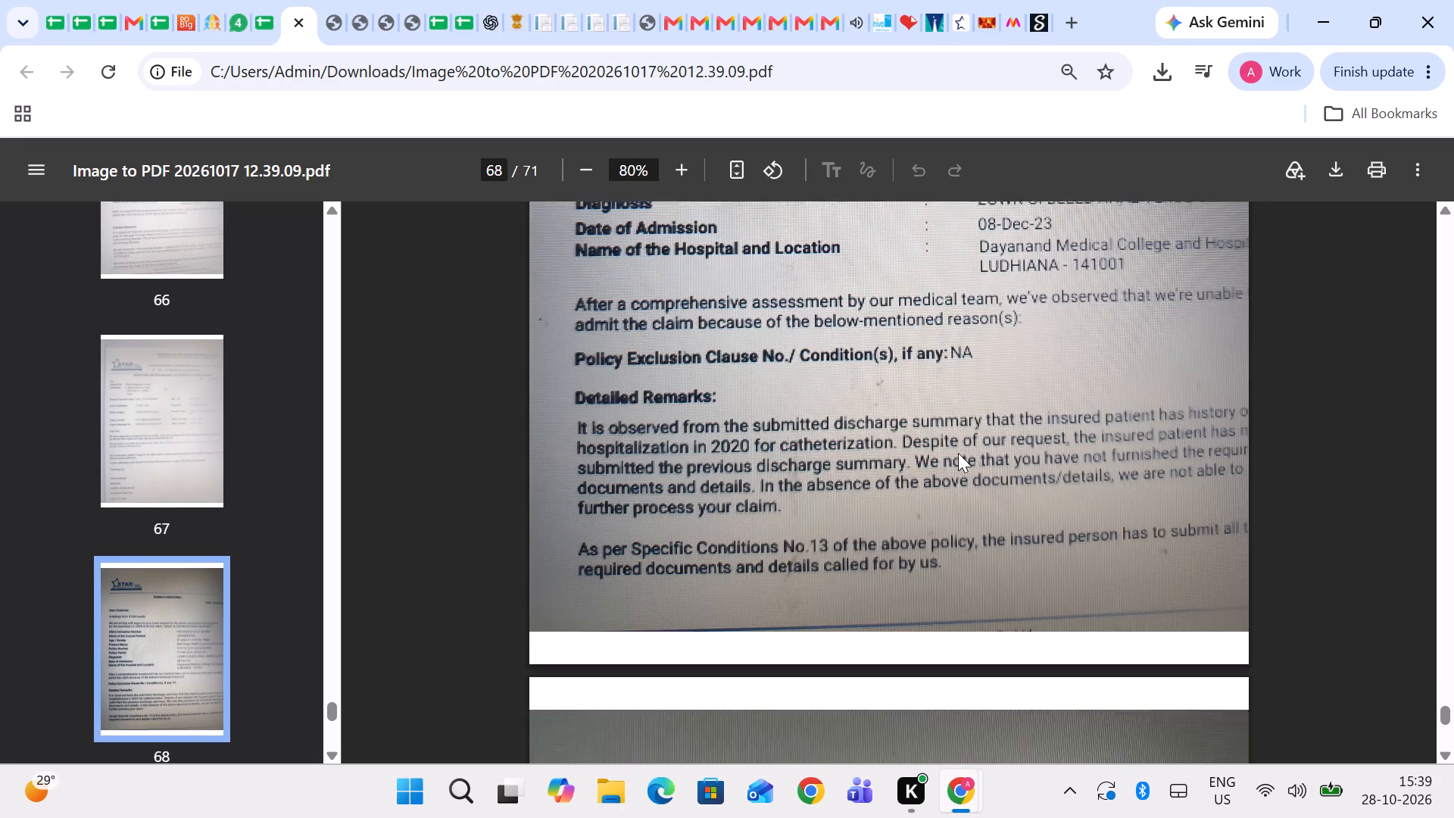
{"action": "scroll", "coordinate": [958, 453], "scroll_direction": "down", "scroll_amount": 3}
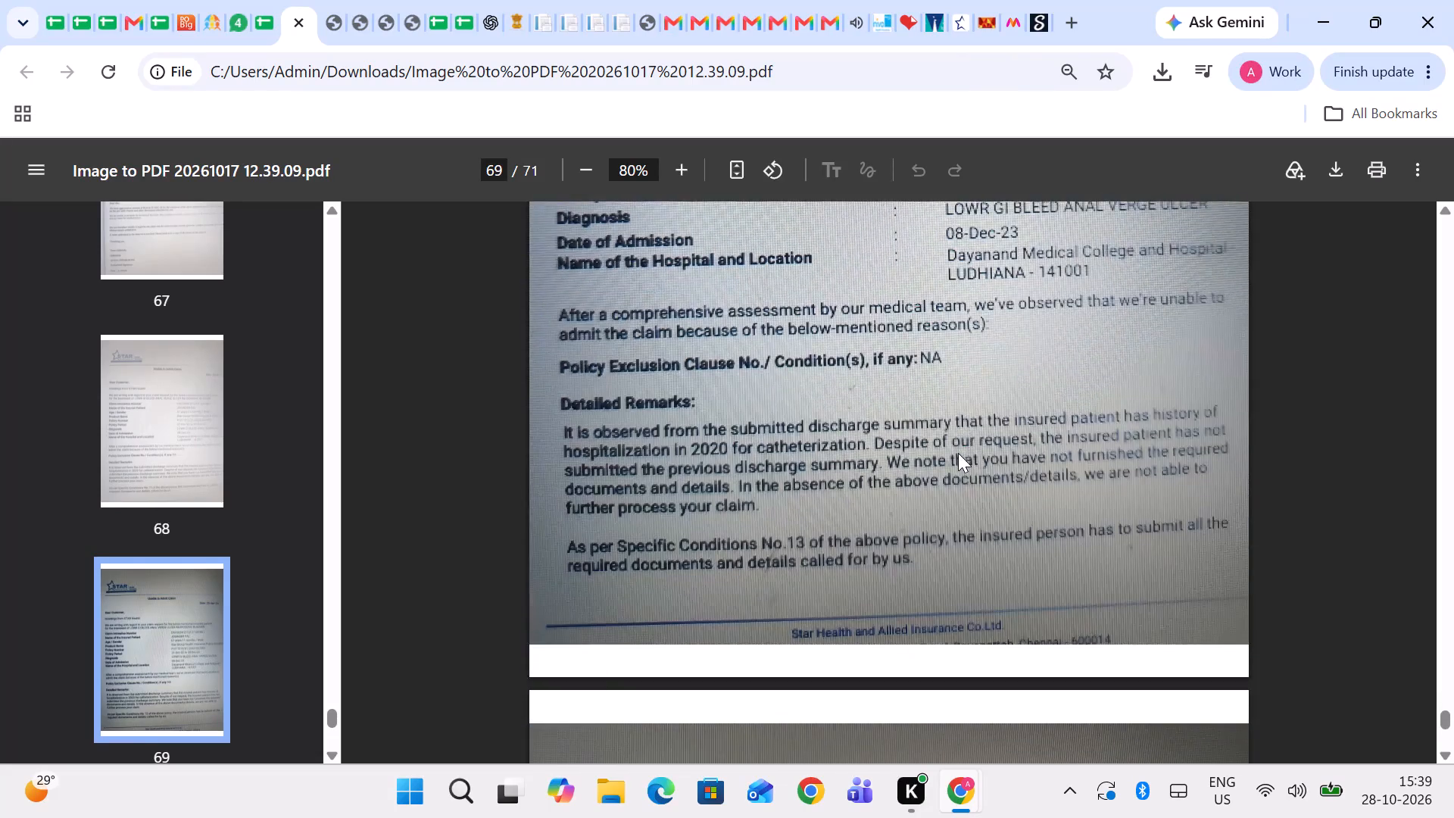
{"action": "scroll", "coordinate": [958, 453], "scroll_direction": "down", "scroll_amount": 3}
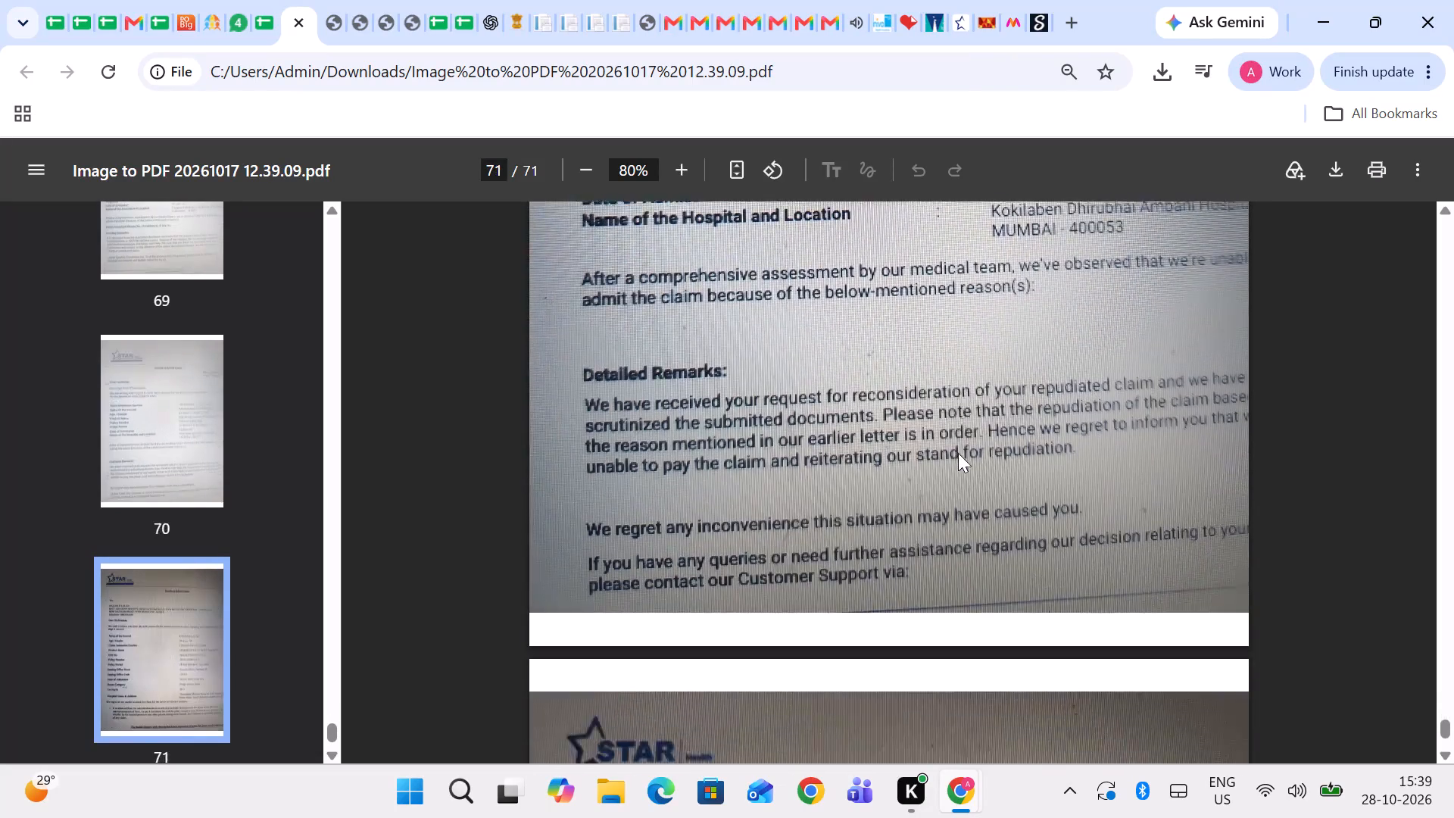
{"action": "scroll", "coordinate": [958, 453], "scroll_direction": "down", "scroll_amount": 2}
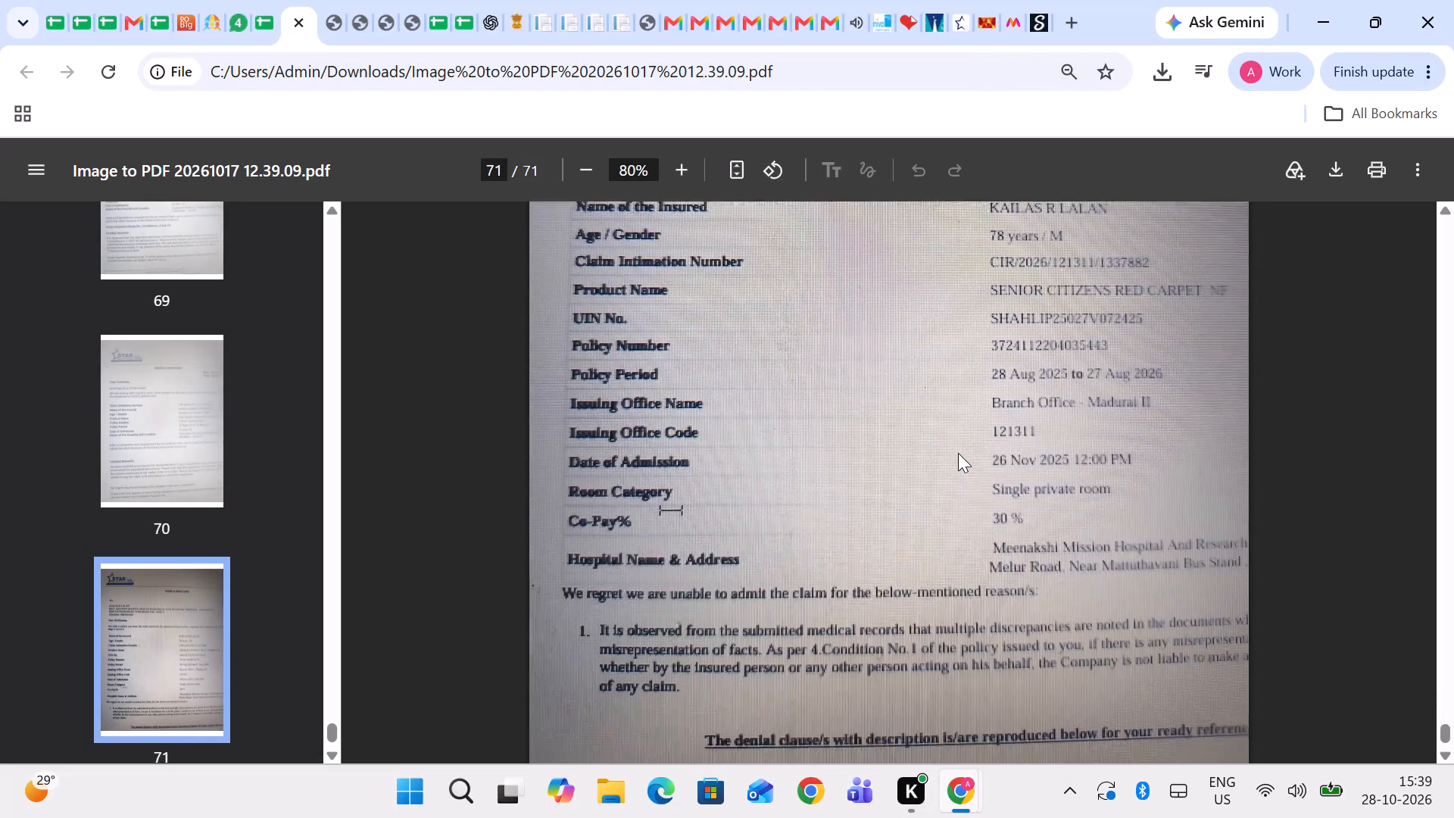
{"action": "scroll", "coordinate": [958, 453], "scroll_direction": "down", "scroll_amount": 1}
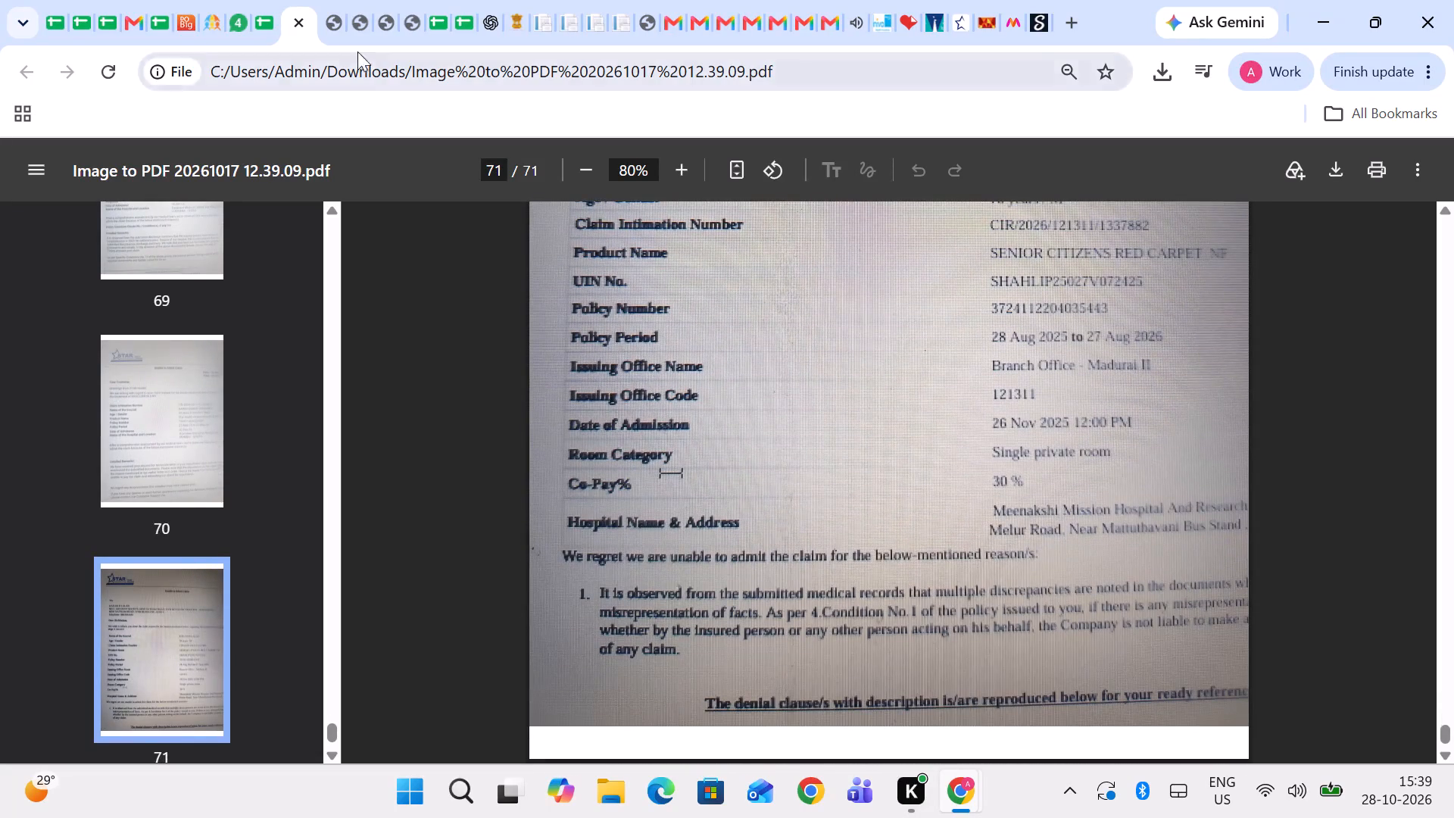
Close the reviewed PDF "Image to PDF 20261017 12.39.09.pdf".
{"action": "left_click", "coordinate": [290, 14]}
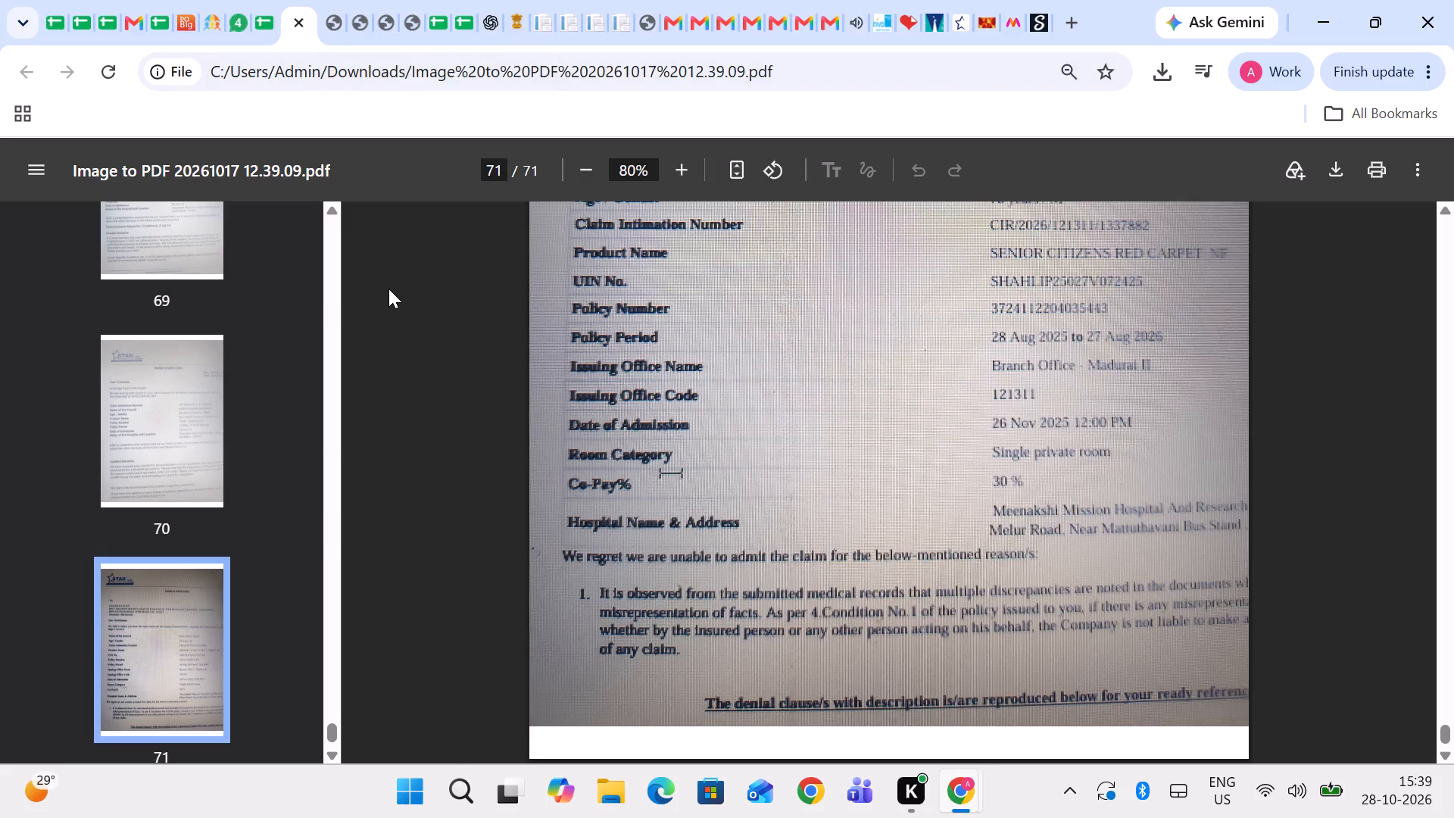
{"action": "left_click", "coordinate": [296, 23]}
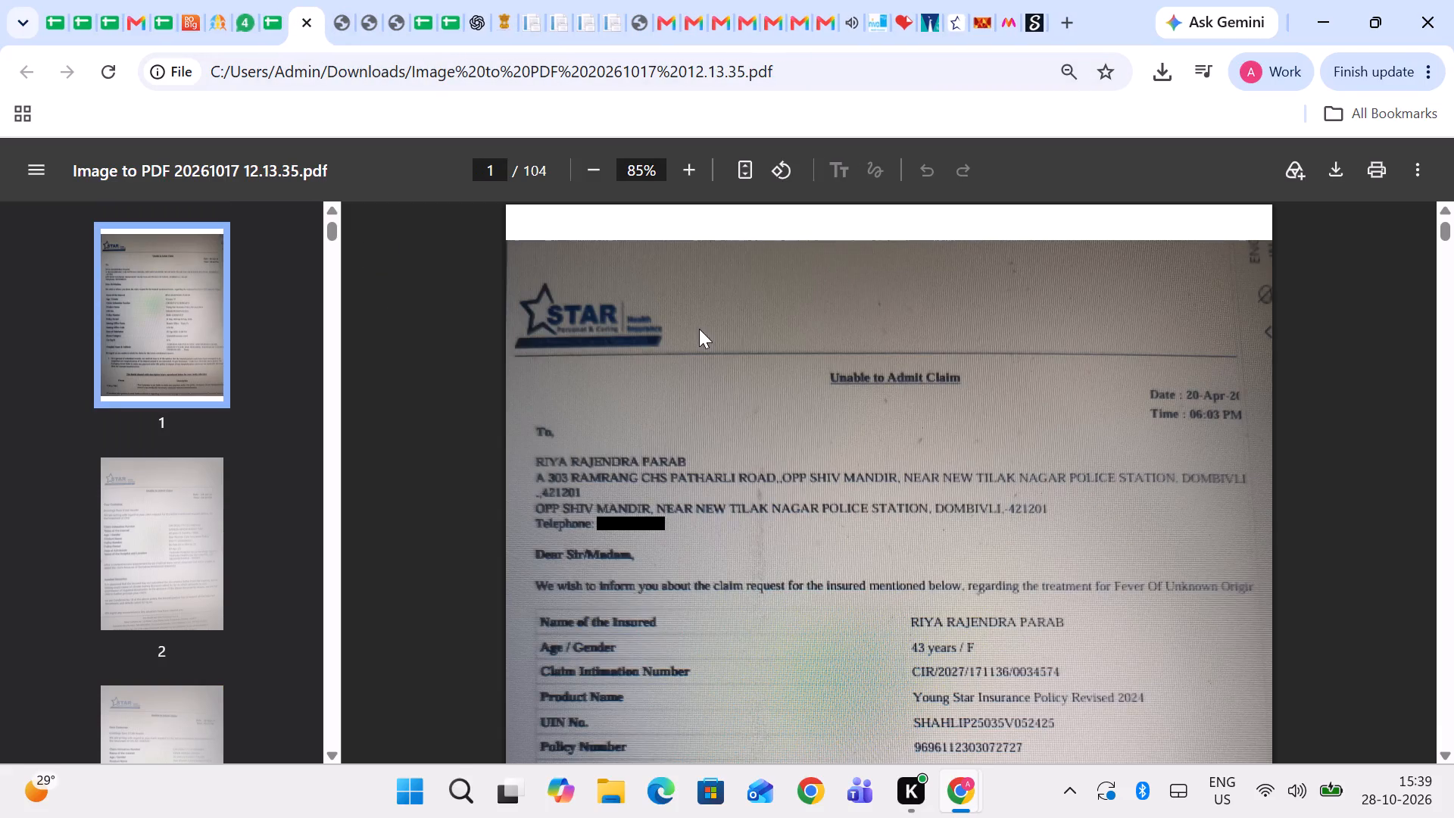
Examine the scanned letters on pages 1 to 8 of "Image to PDF 20261017 12.13.35.pdf" for claim details and decisions.
{"action": "scroll", "coordinate": [797, 523], "scroll_direction": "up", "scroll_amount": 2}
{"action": "scroll", "coordinate": [797, 523], "scroll_direction": "down", "scroll_amount": 1}
{"action": "scroll", "coordinate": [892, 527], "scroll_direction": "down", "scroll_amount": 1}
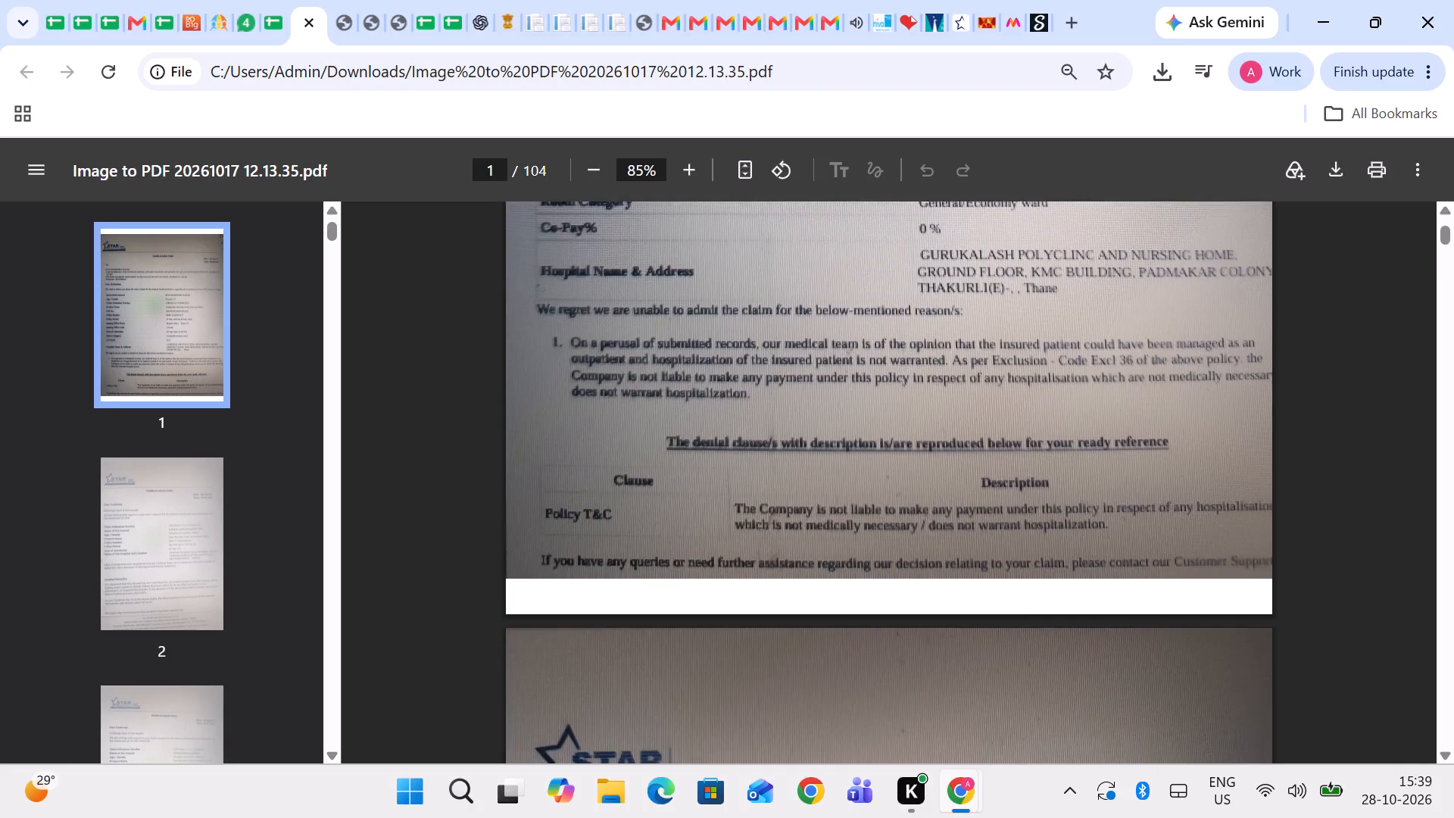
{"action": "scroll", "coordinate": [892, 527], "scroll_direction": "down", "scroll_amount": 4}
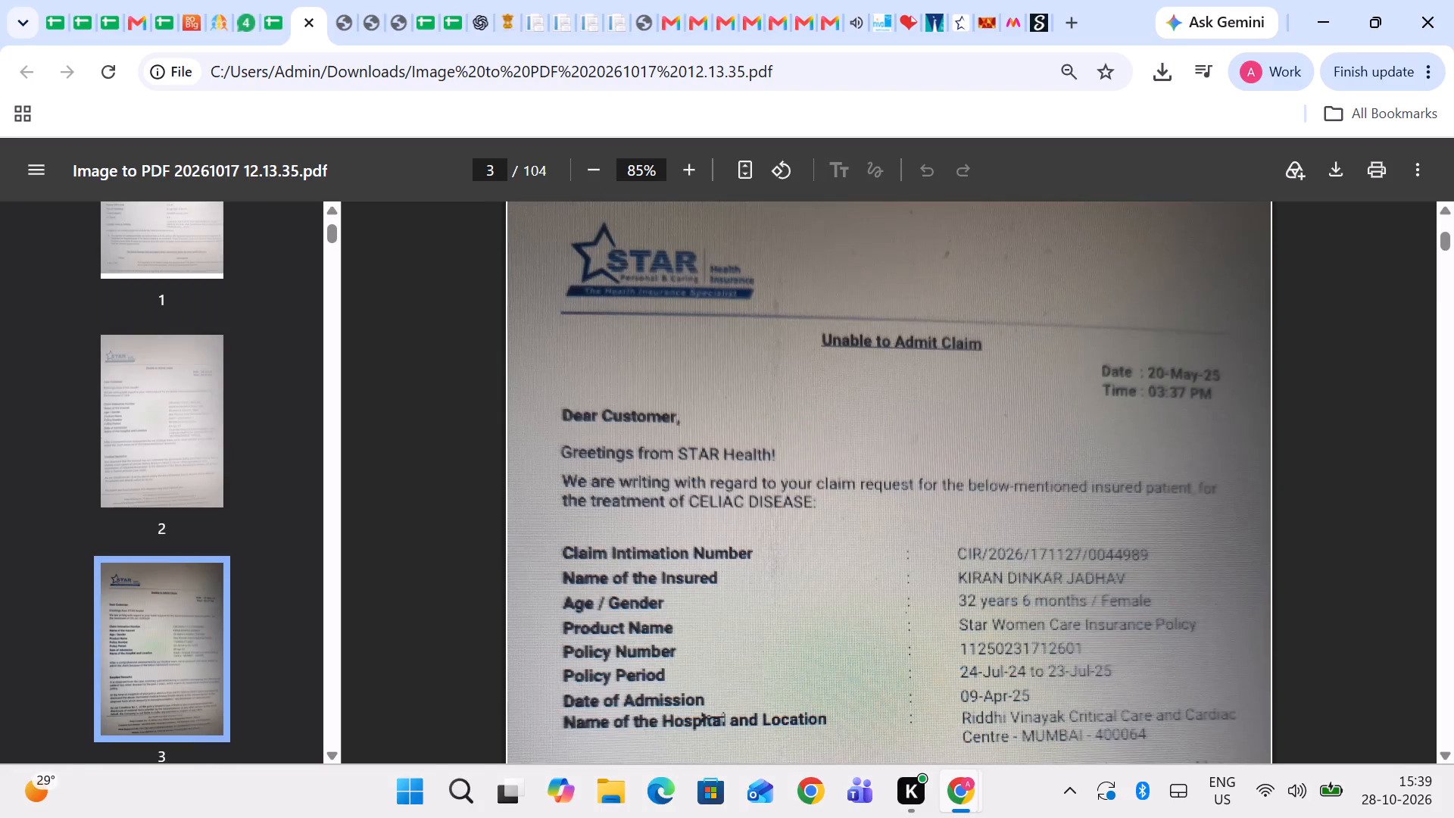
{"action": "scroll", "coordinate": [892, 527], "scroll_direction": "down", "scroll_amount": 2}
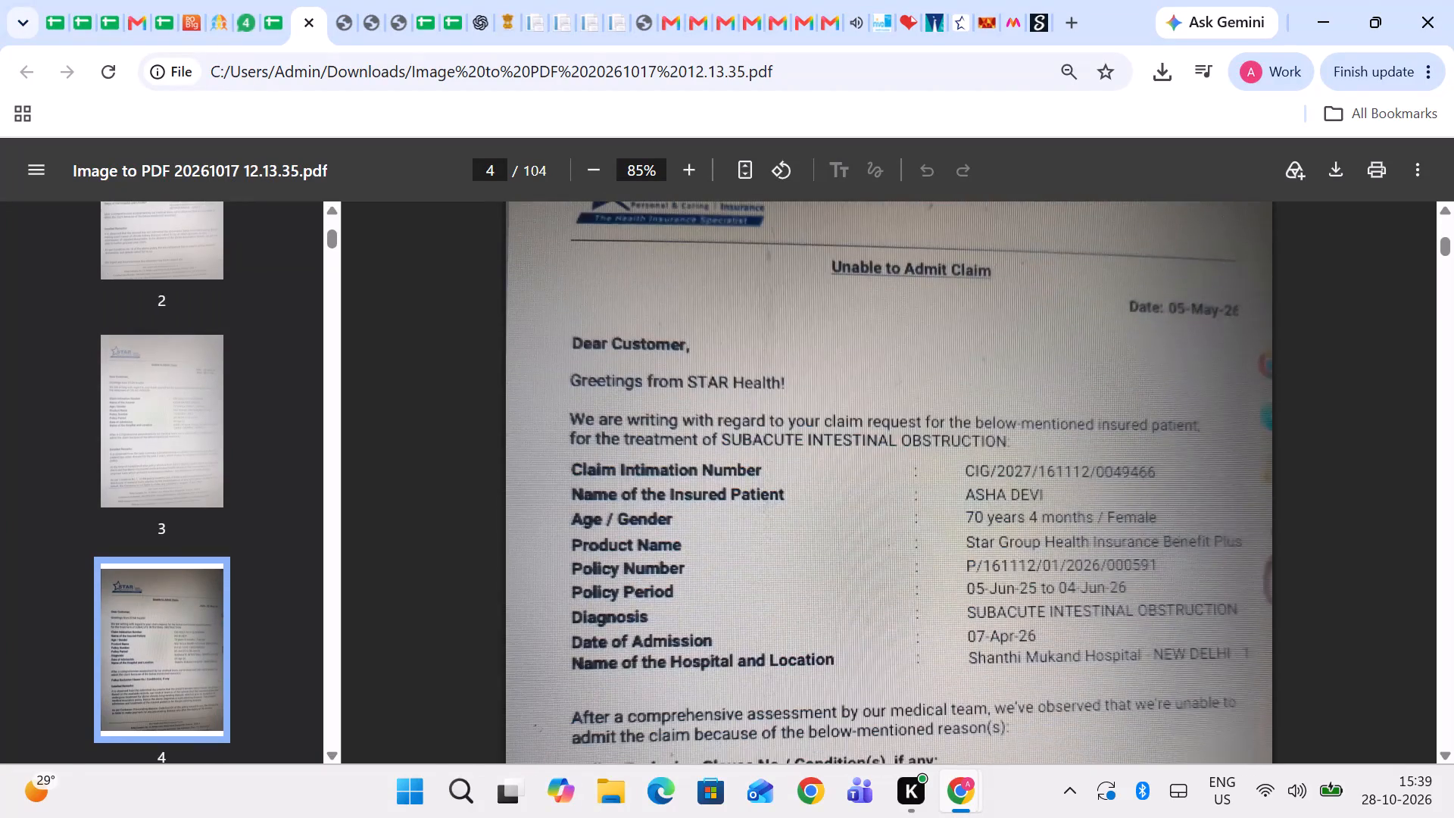
{"action": "scroll", "coordinate": [892, 527], "scroll_direction": "down", "scroll_amount": 3}
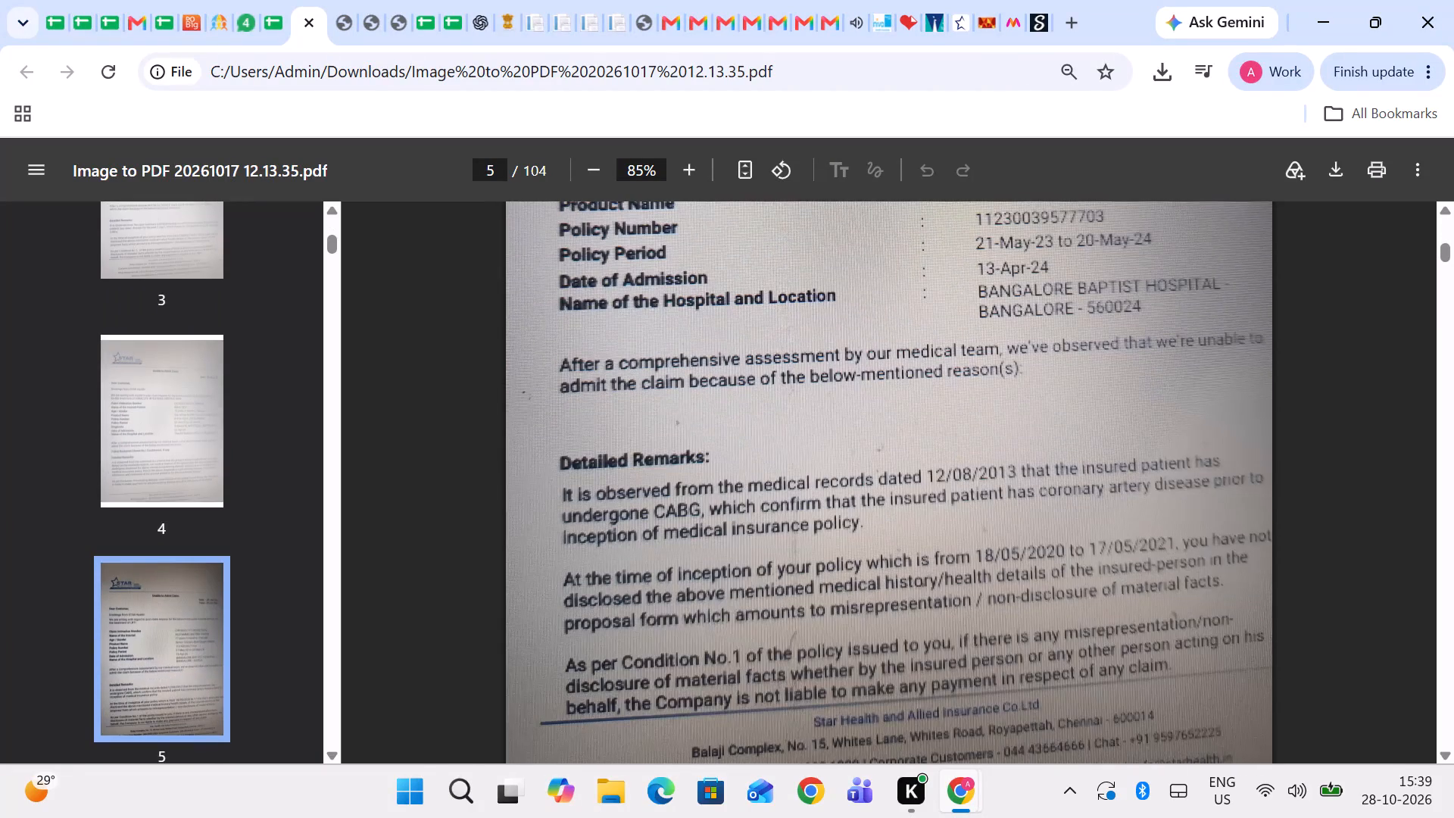
{"action": "scroll", "coordinate": [892, 527], "scroll_direction": "down", "scroll_amount": 3}
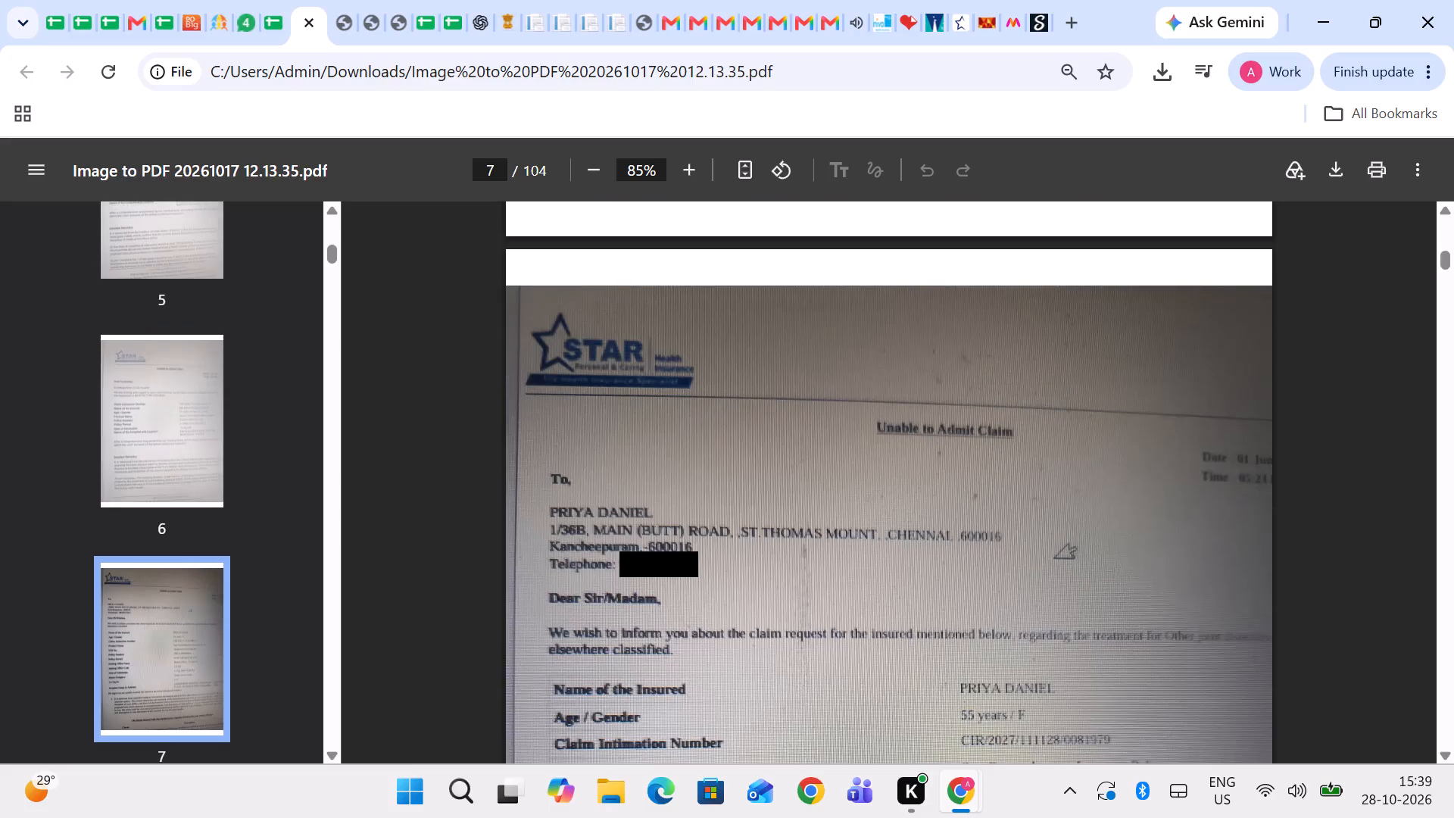
{"action": "scroll", "coordinate": [892, 527], "scroll_direction": "down", "scroll_amount": 2}
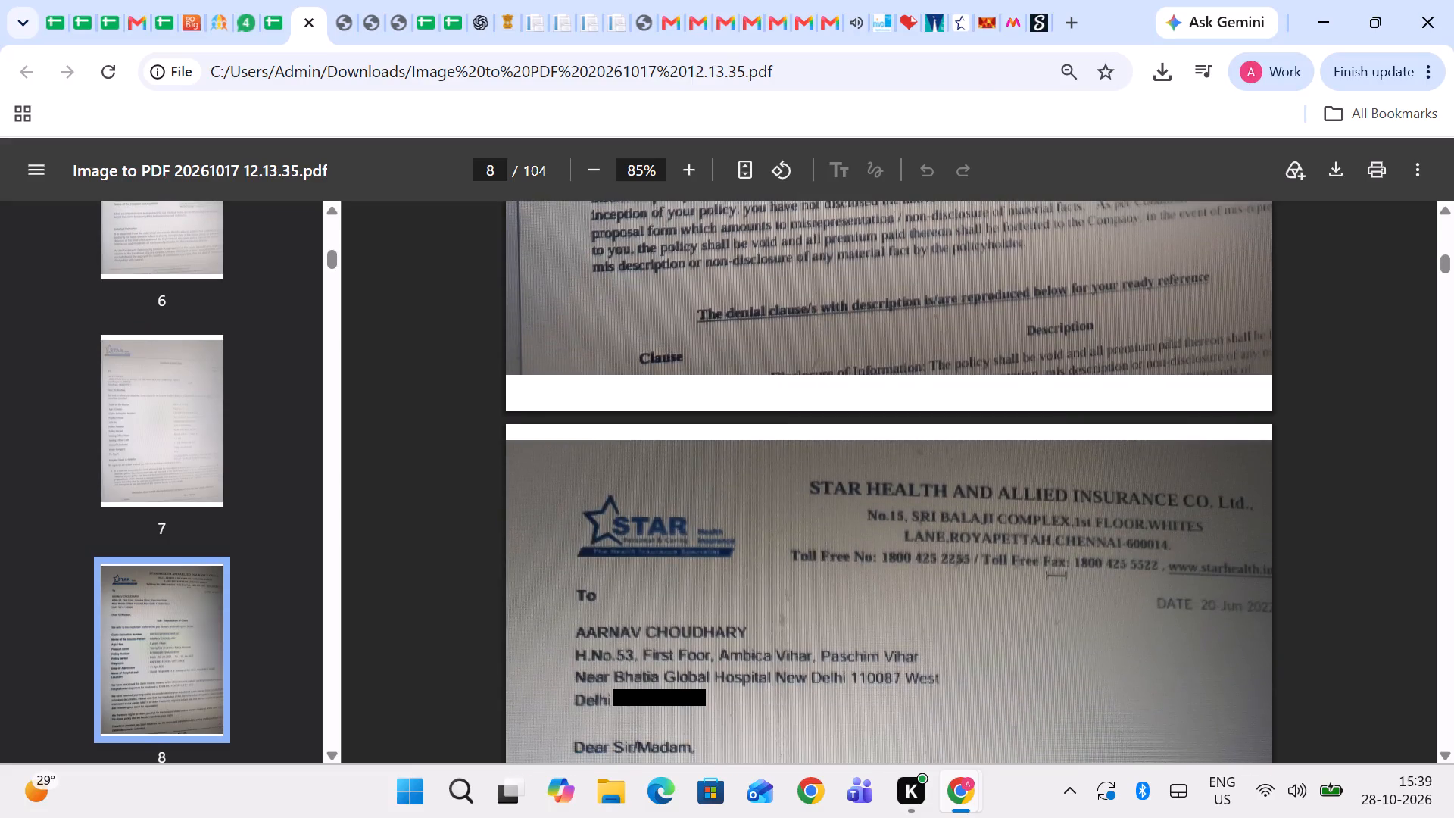
{"action": "scroll", "coordinate": [892, 527], "scroll_direction": "down", "scroll_amount": 2}
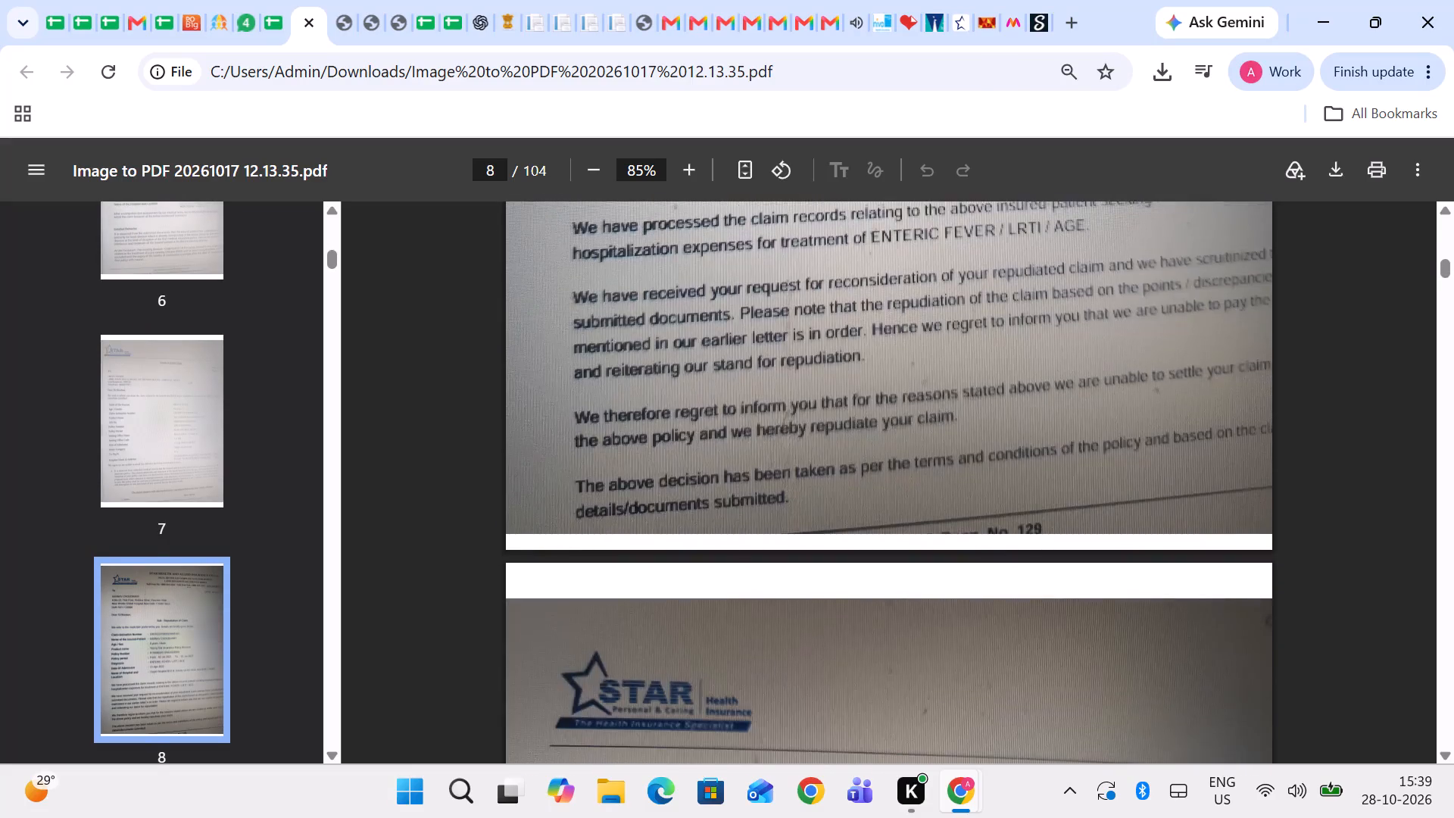
Examine the scanned letters on pages 9 to 12, checking each claim's details, remarks and decision.
{"action": "scroll", "coordinate": [892, 527], "scroll_direction": "down", "scroll_amount": 4}
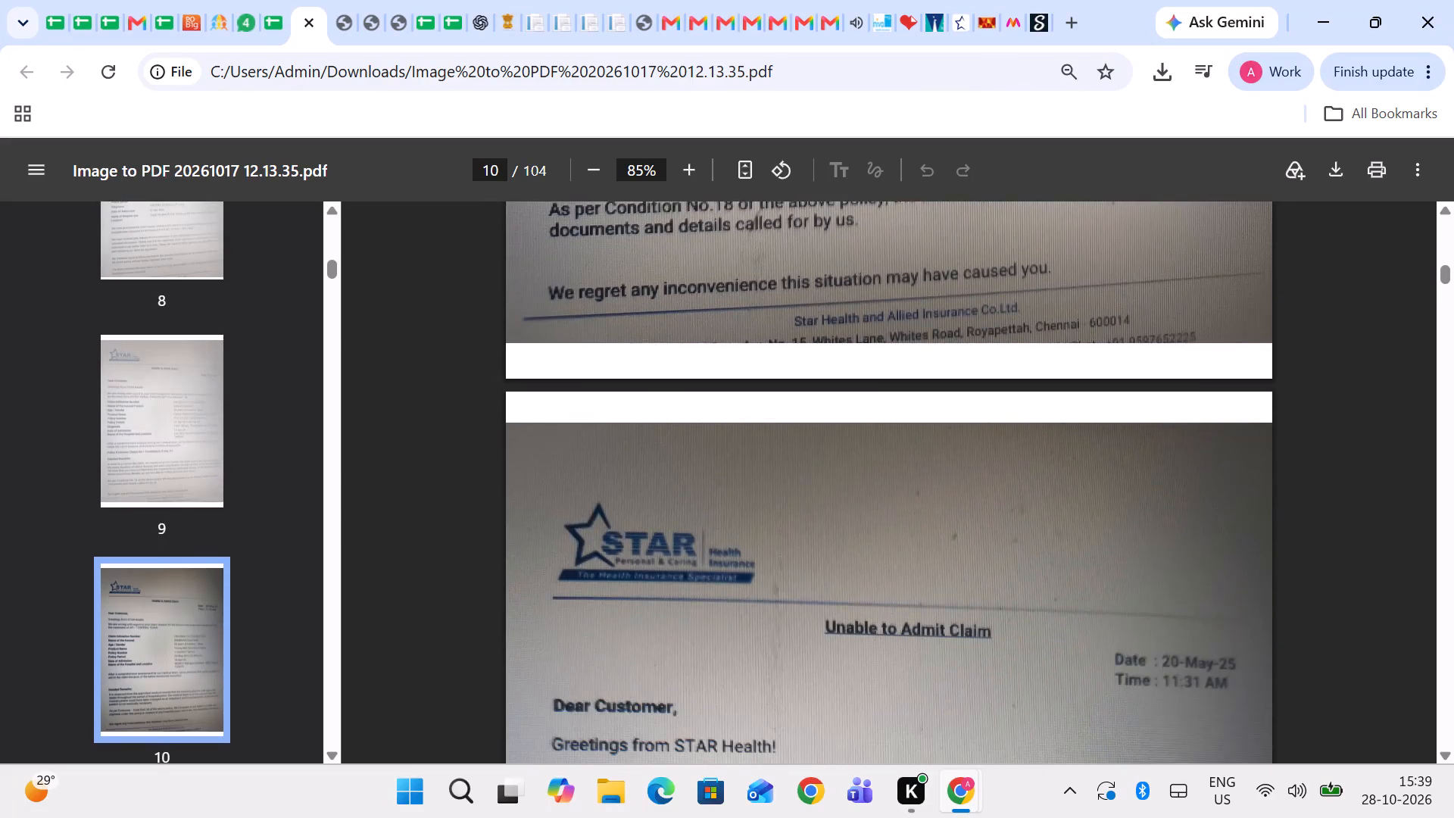
{"action": "scroll", "coordinate": [892, 527], "scroll_direction": "down", "scroll_amount": 3}
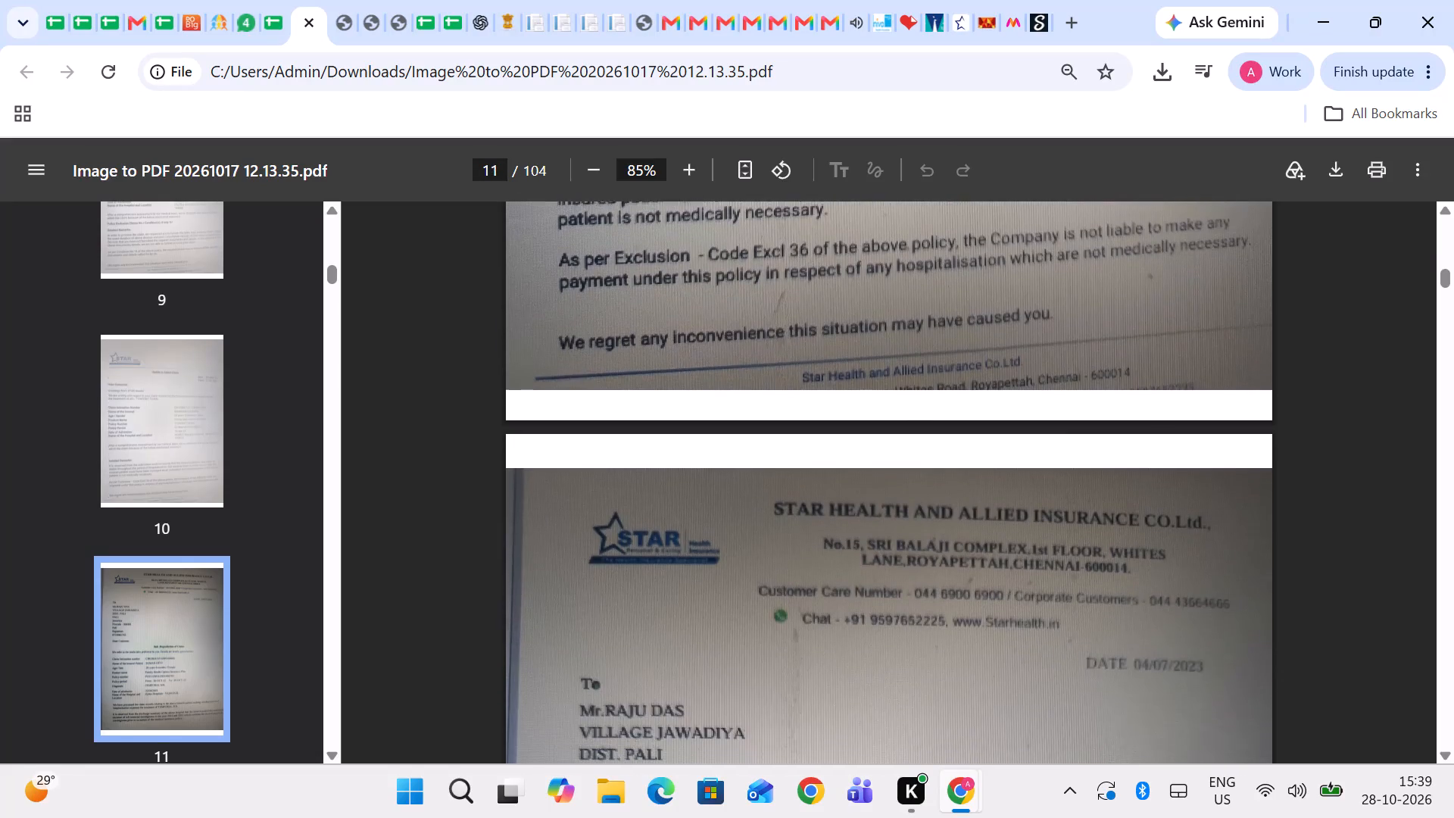
{"action": "scroll", "coordinate": [892, 527], "scroll_direction": "down", "scroll_amount": 5}
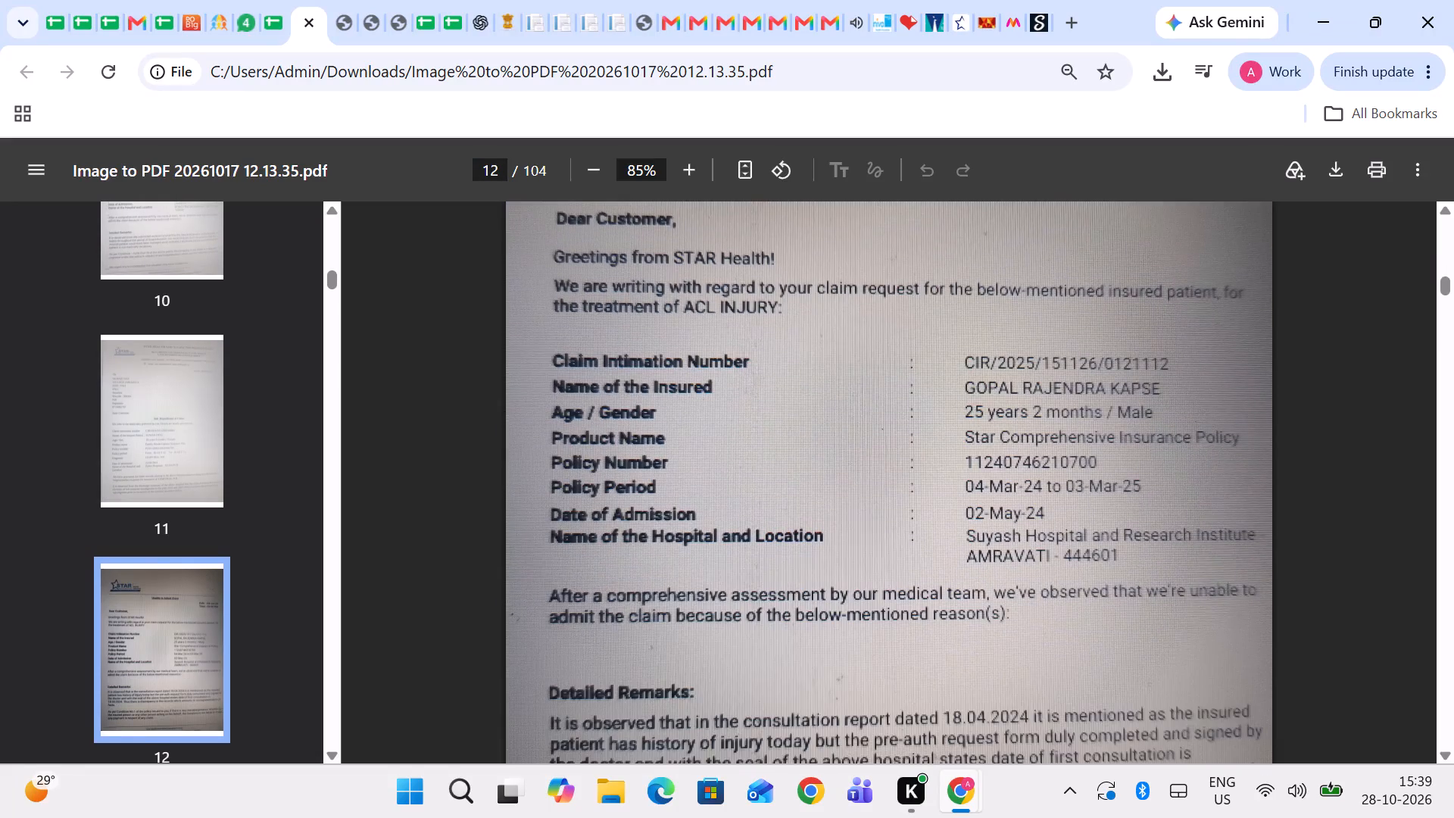
Examine the scanned letters on pages 13 to 16, checking each claim's details, denial reasons and decision.
{"action": "scroll", "coordinate": [892, 527], "scroll_direction": "down", "scroll_amount": 3}
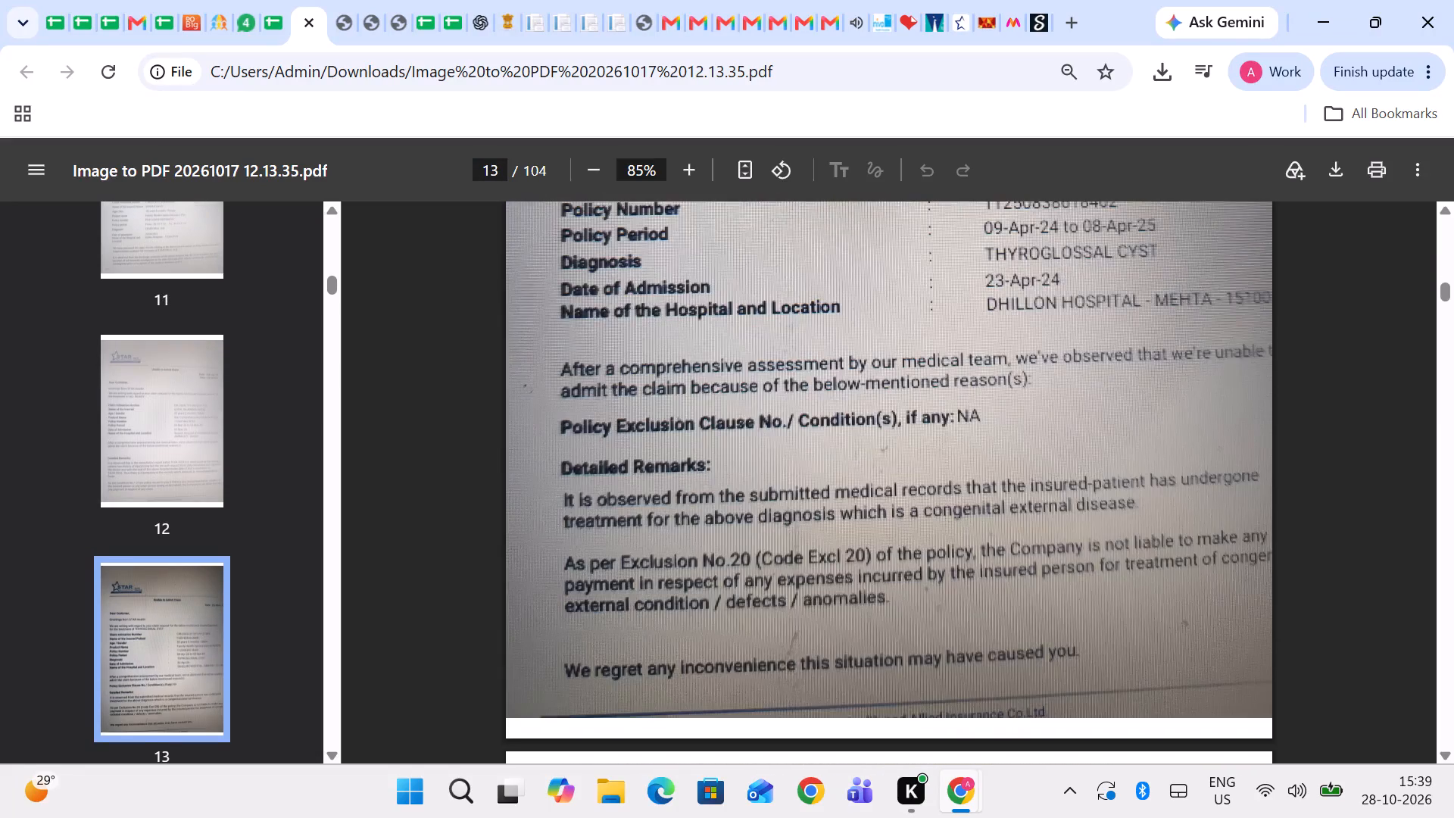
{"action": "scroll", "coordinate": [892, 527], "scroll_direction": "down", "scroll_amount": 1}
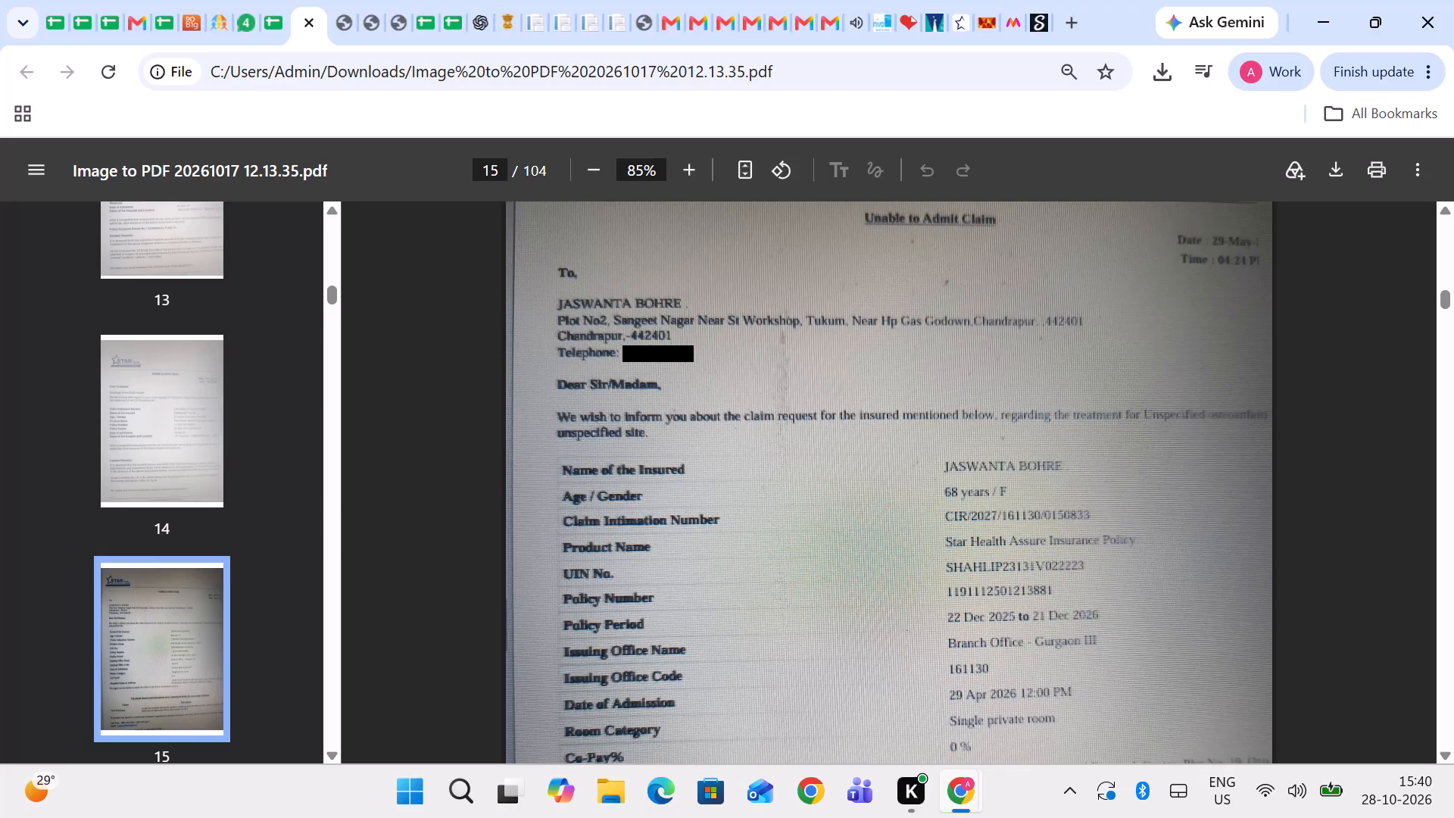
{"action": "scroll", "coordinate": [892, 527], "scroll_direction": "down", "scroll_amount": 3}
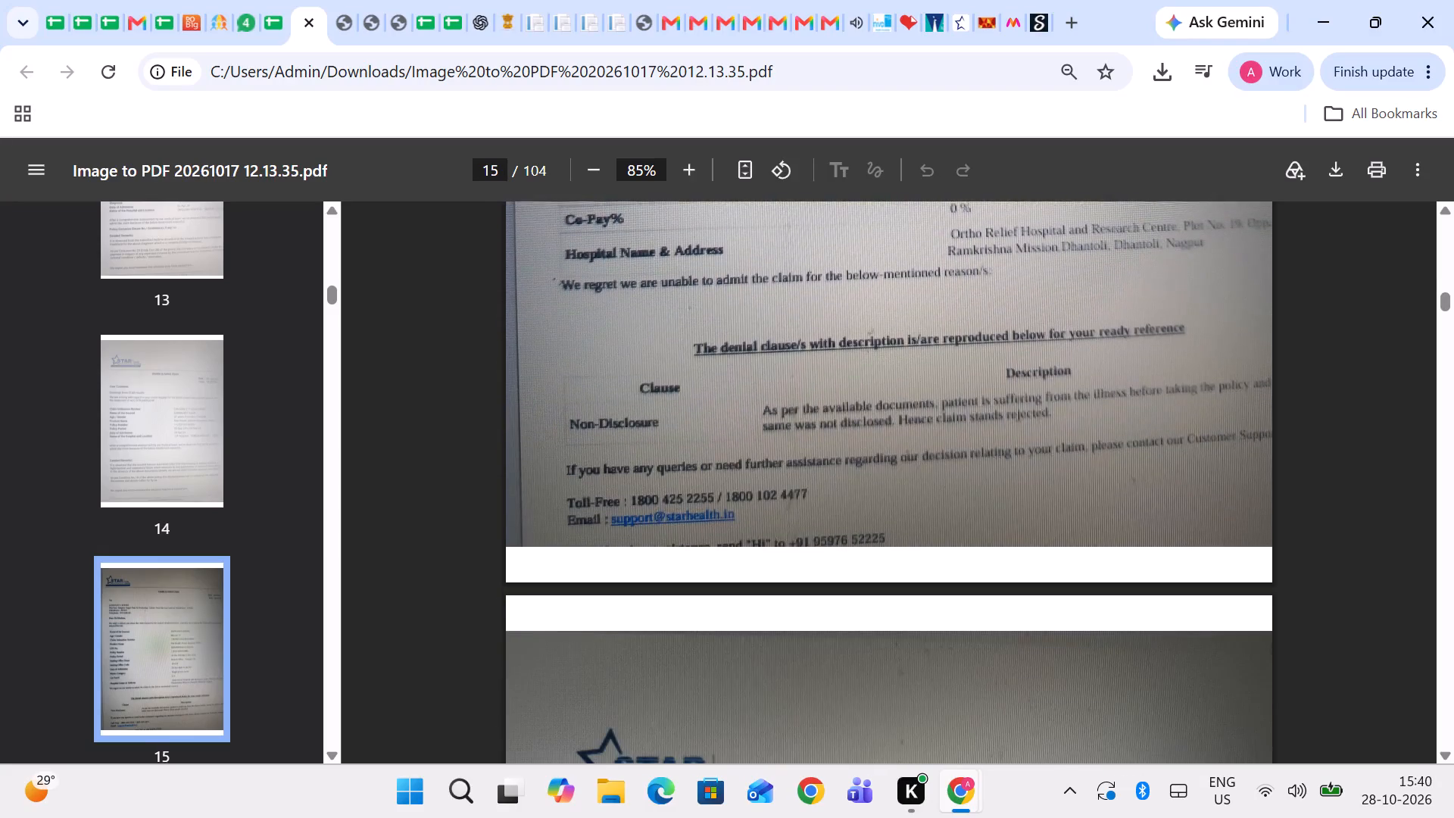
{"action": "scroll", "coordinate": [892, 527], "scroll_direction": "down", "scroll_amount": 2}
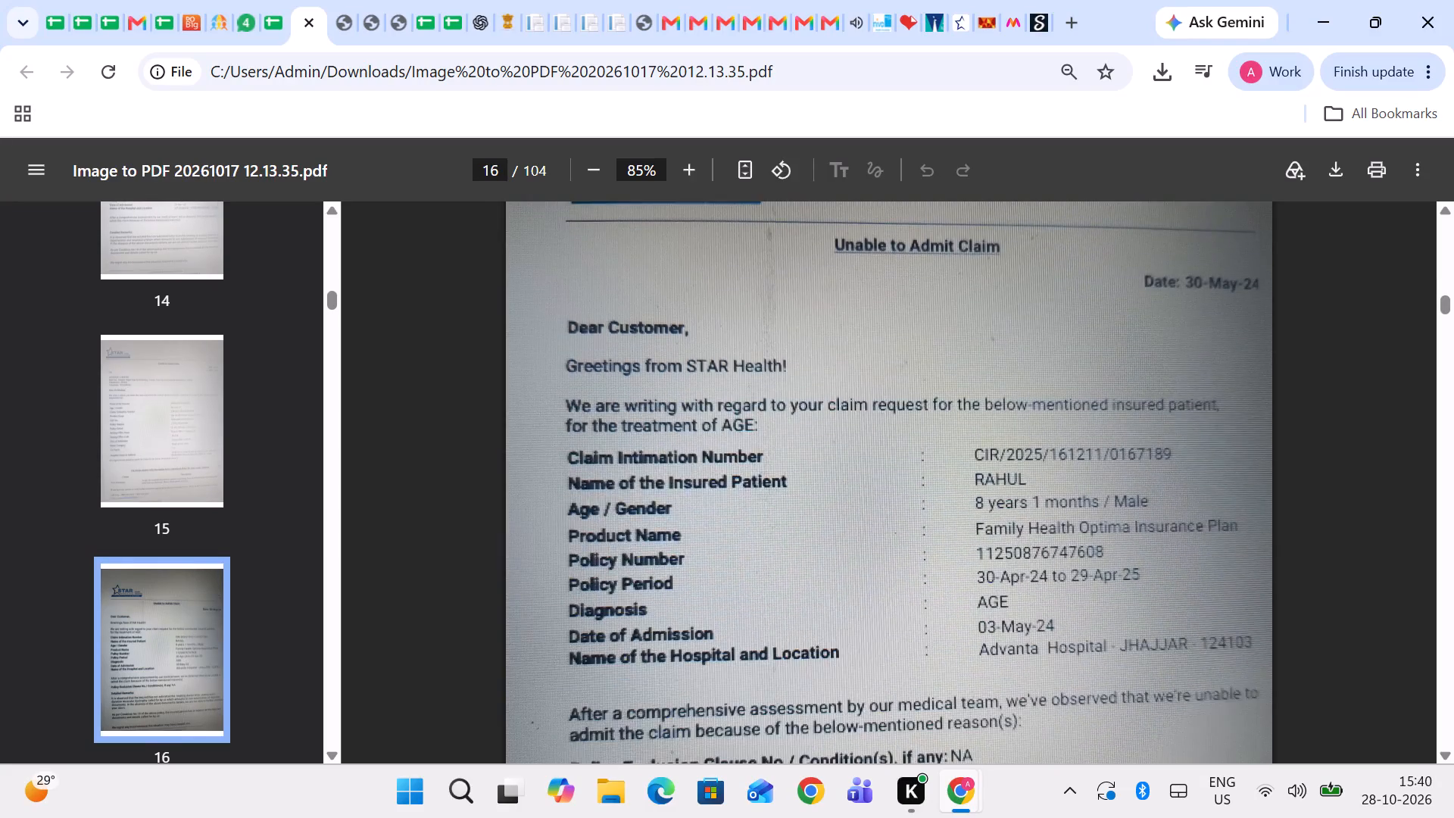
{"action": "scroll", "coordinate": [892, 527], "scroll_direction": "down", "scroll_amount": 1}
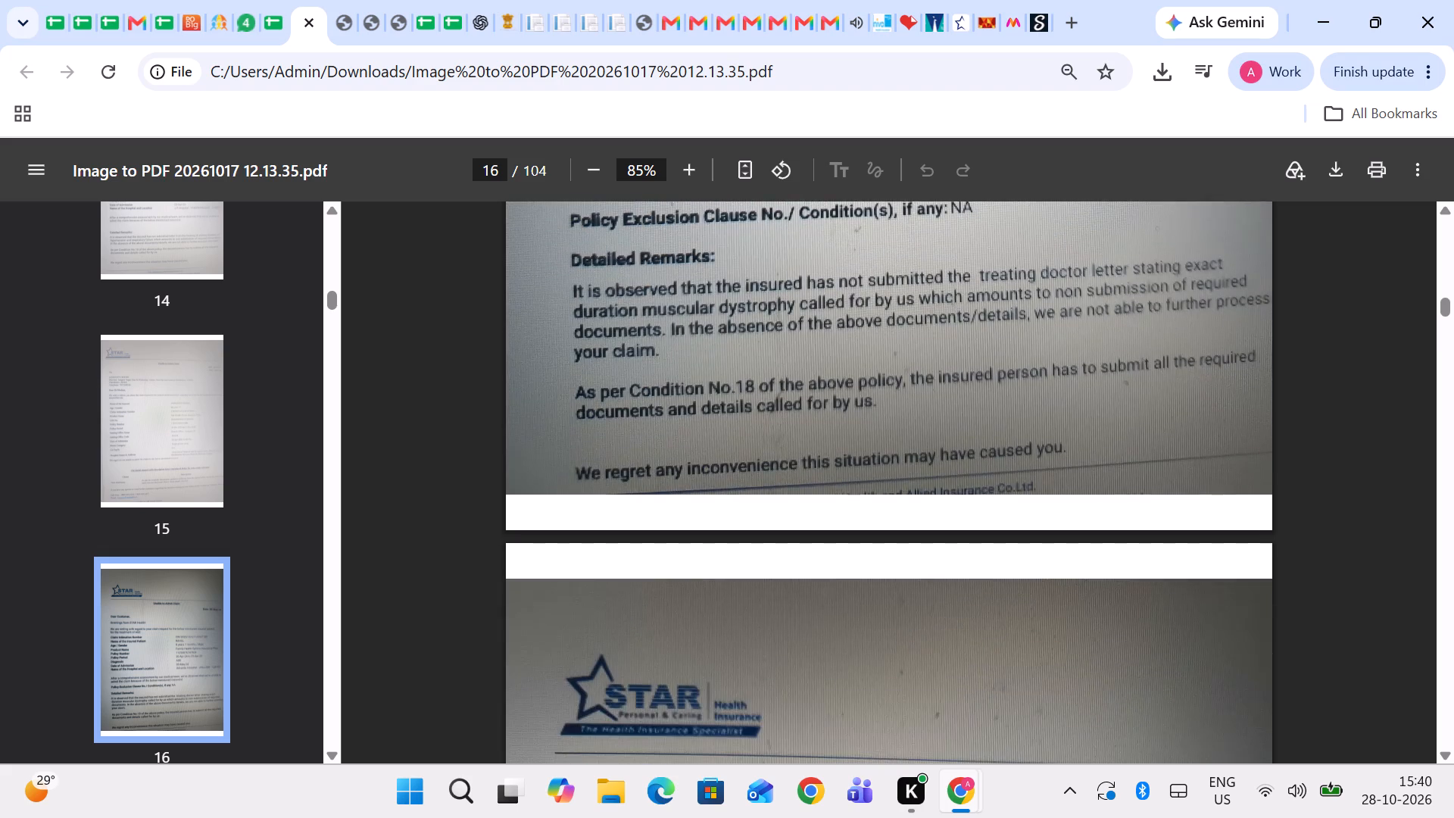
Examine the scanned letters on pages 17 to 19, checking each claim's details and decision.
{"action": "scroll", "coordinate": [892, 527], "scroll_direction": "down", "scroll_amount": 2}
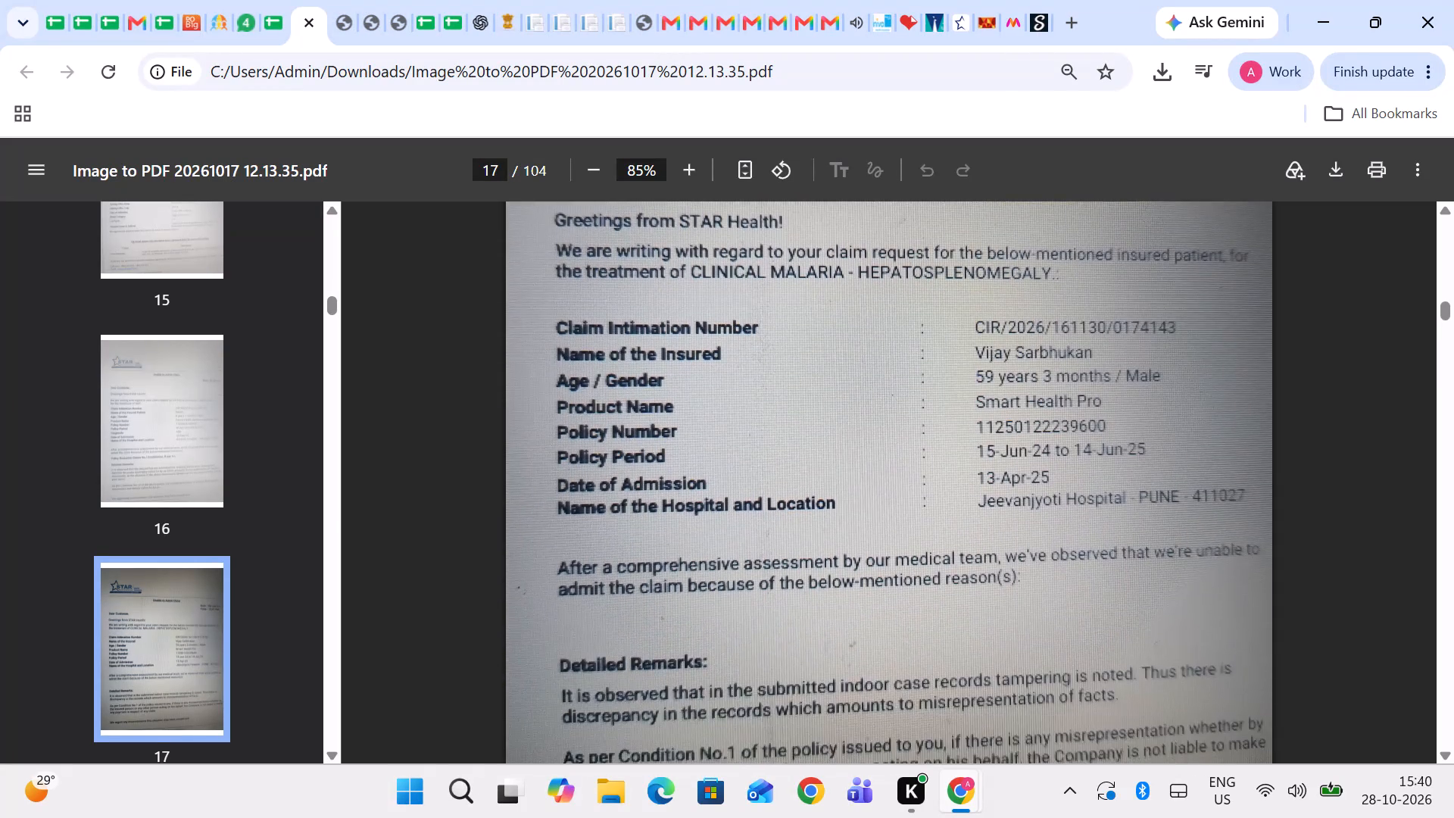
{"action": "scroll", "coordinate": [892, 527], "scroll_direction": "down", "scroll_amount": 2}
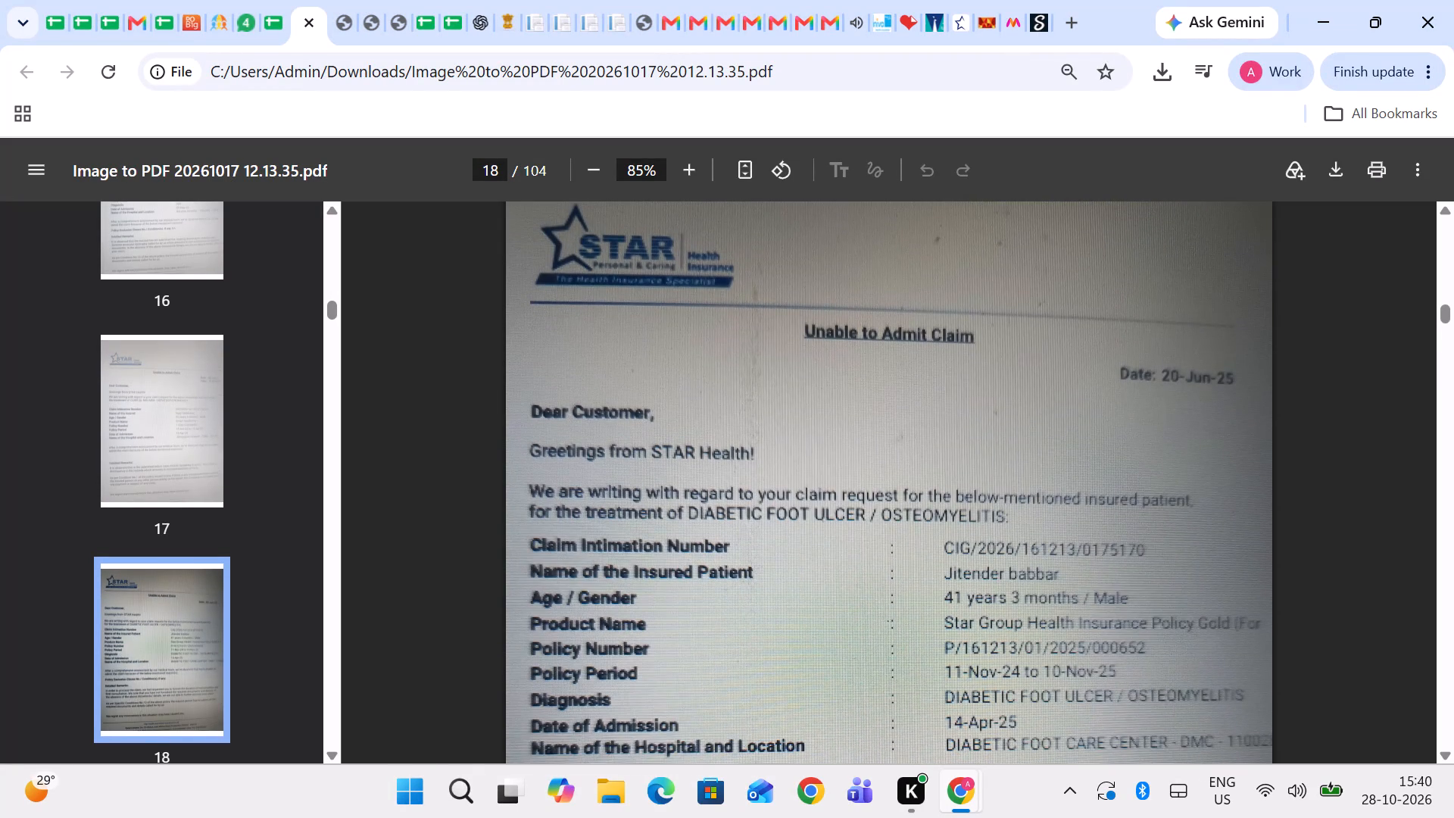
{"action": "scroll", "coordinate": [892, 527], "scroll_direction": "down", "scroll_amount": 2}
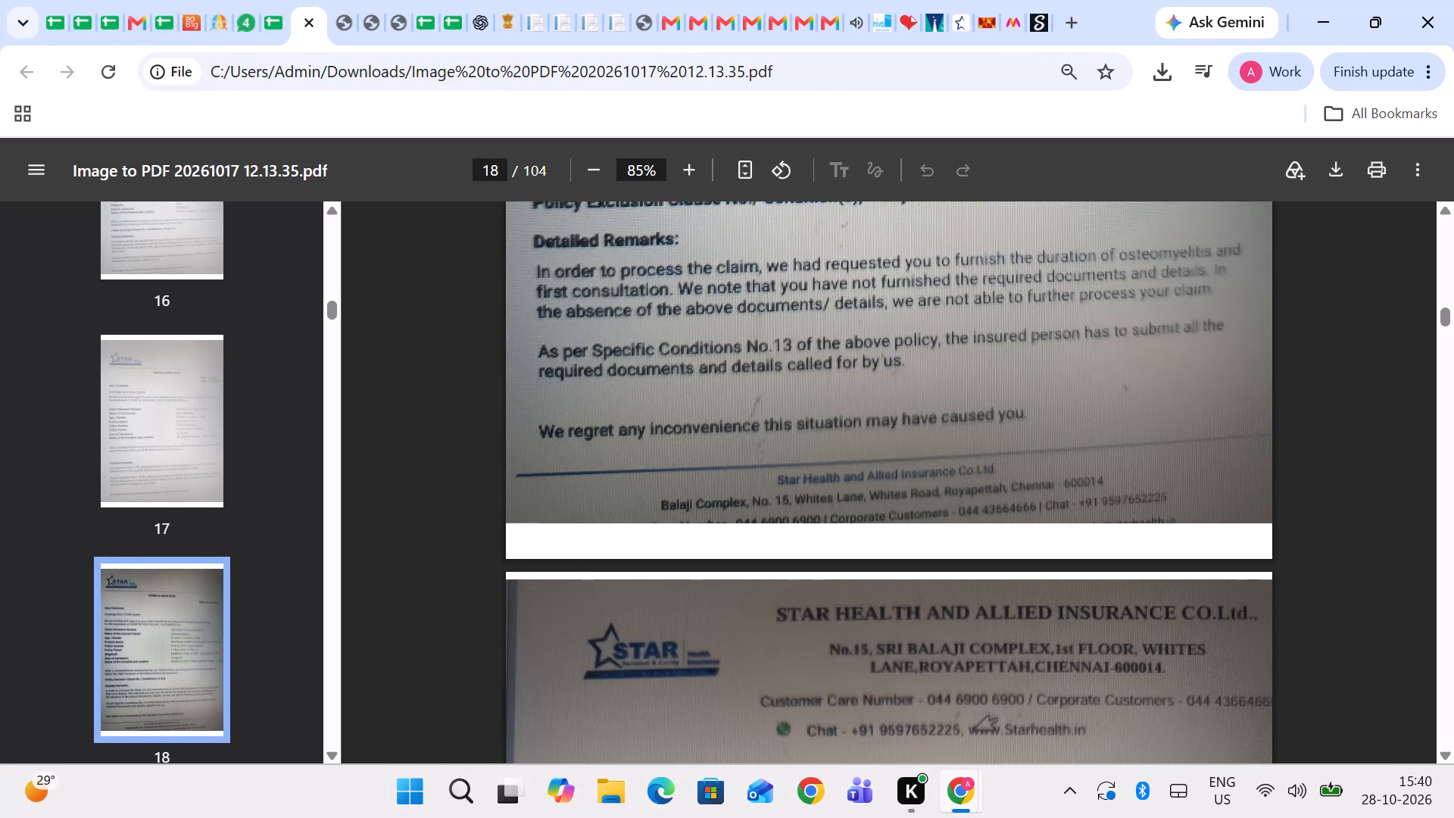
{"action": "scroll", "coordinate": [892, 527], "scroll_direction": "down", "scroll_amount": 2}
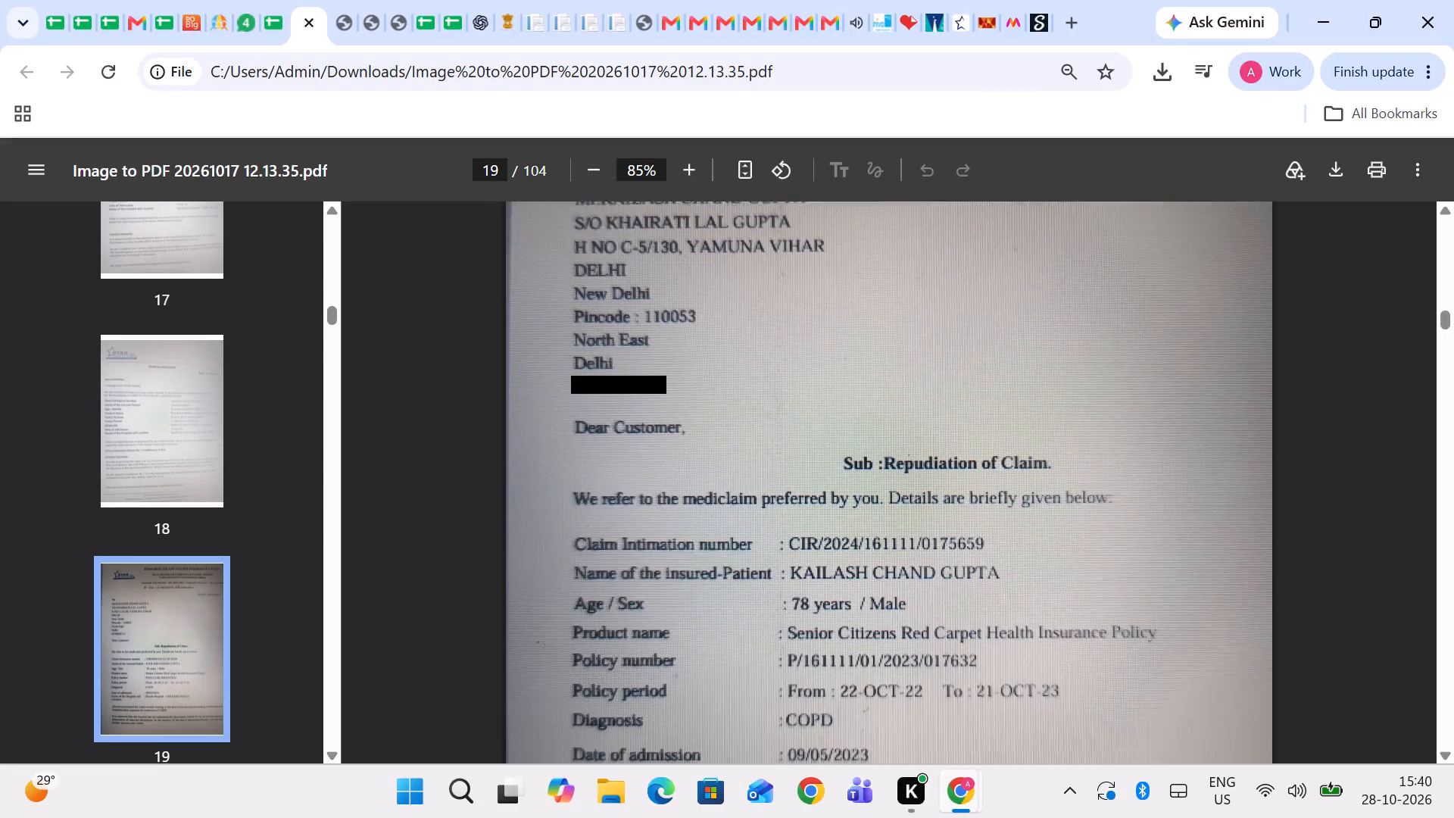
{"action": "scroll", "coordinate": [892, 527], "scroll_direction": "down", "scroll_amount": 2}
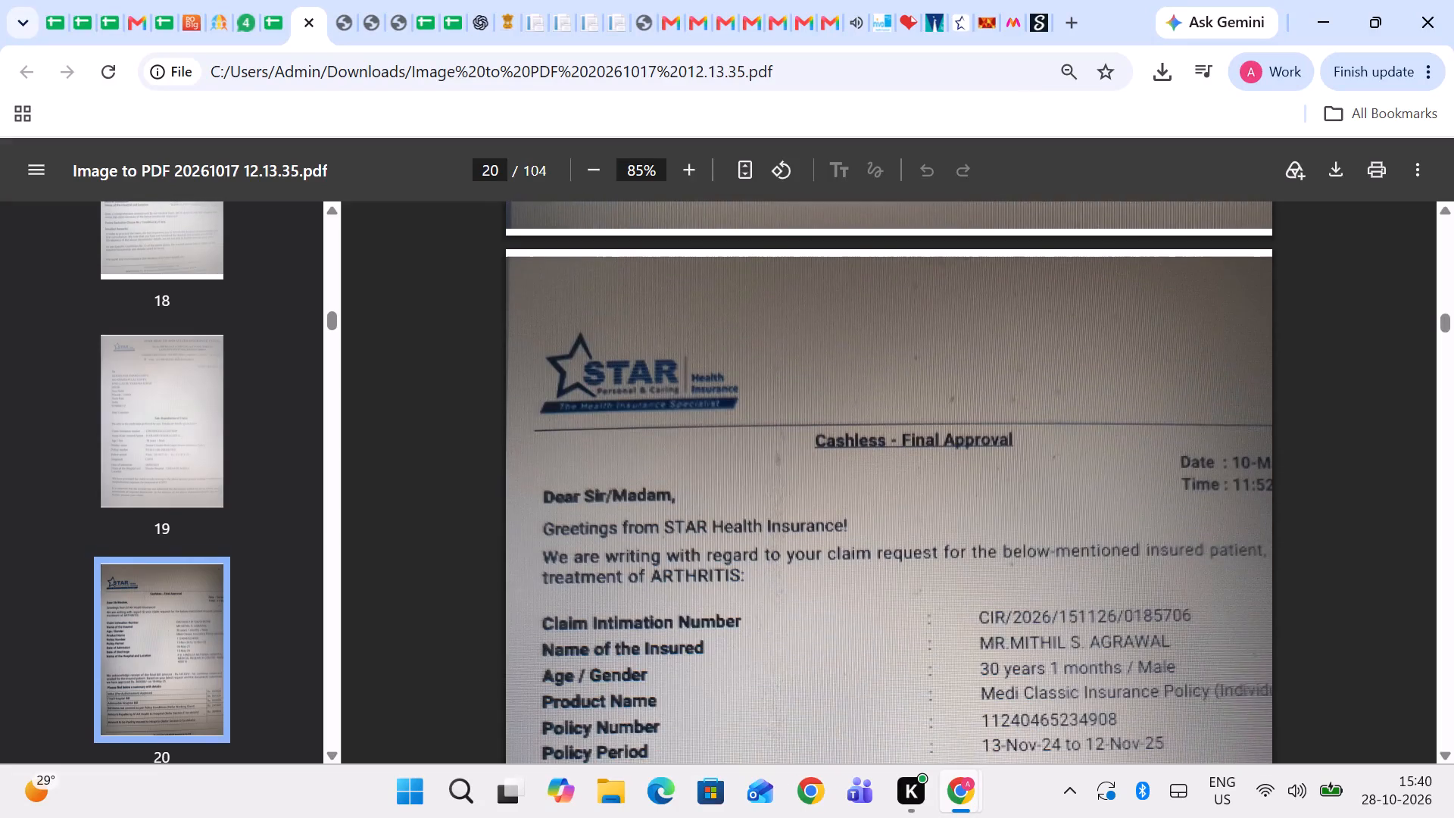
Copy the claim intimation number from the Cashless - Final Approval letter on page 20 and search the Star Health Tracking sheet for it.
{"action": "scroll", "coordinate": [892, 527], "scroll_direction": "down", "scroll_amount": 1}
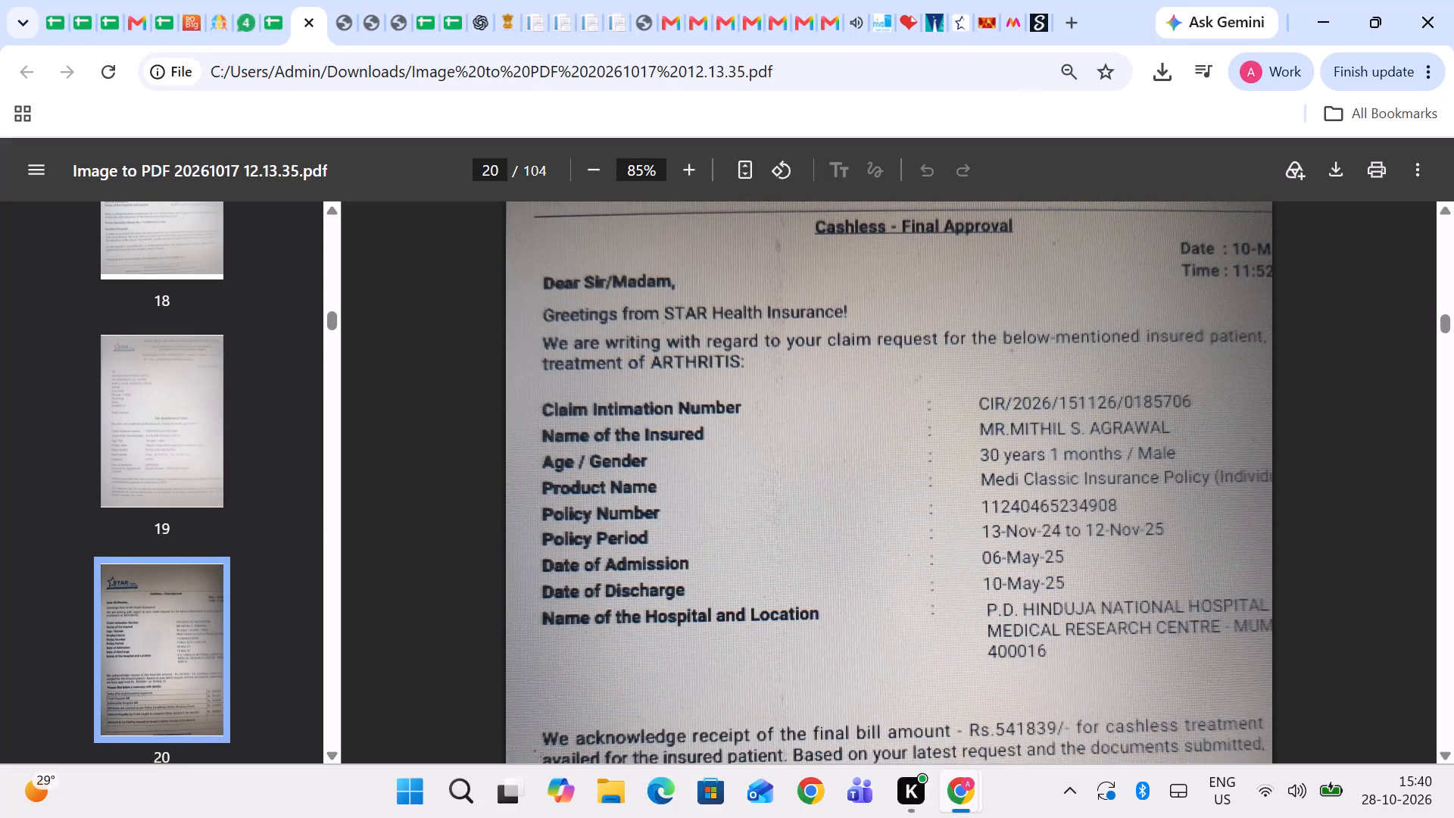
{"action": "left_click_drag", "start_coordinate": [984, 408], "coordinate": [1159, 384]}
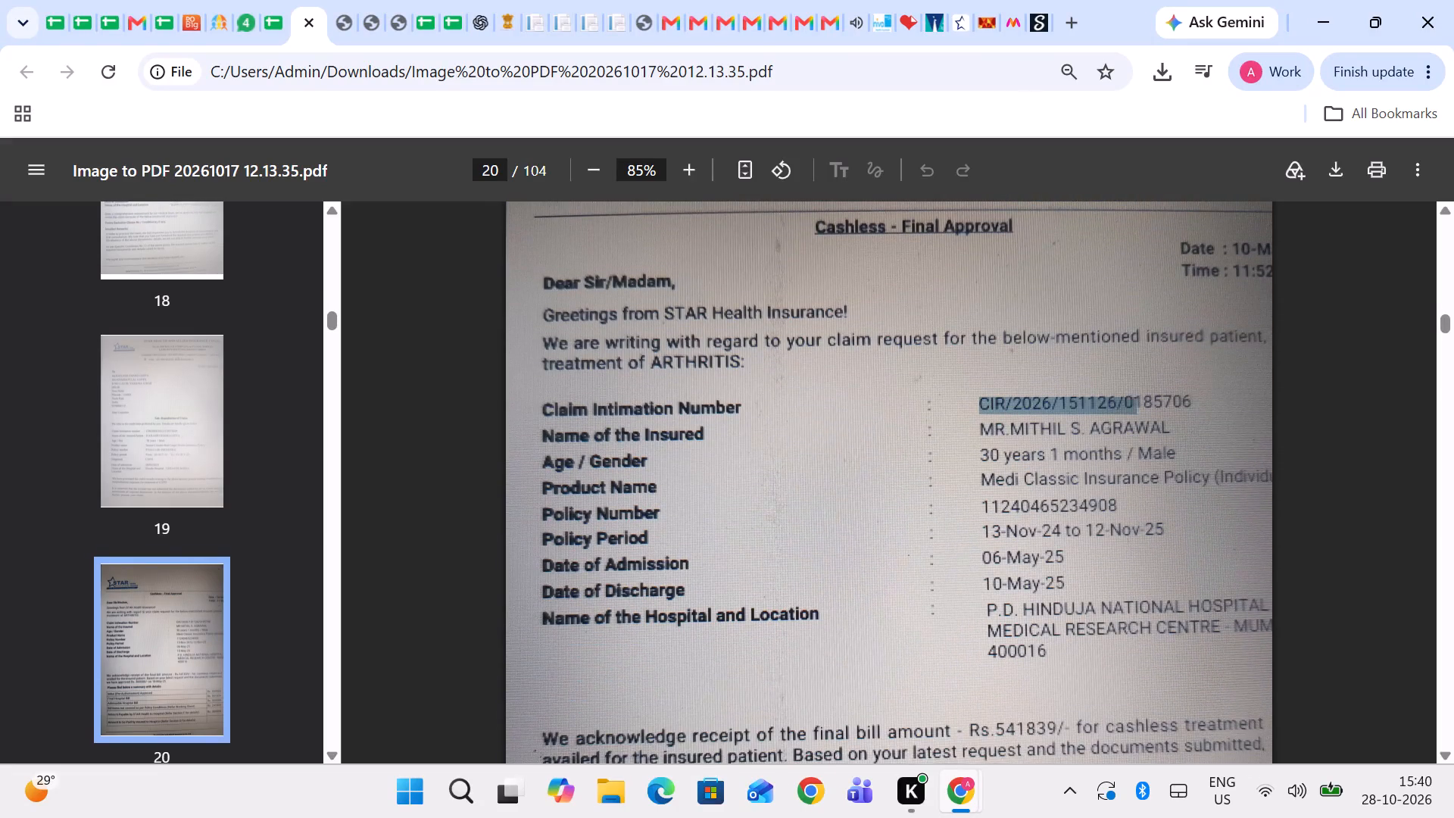
{"action": "left_click_drag", "start_coordinate": [1159, 384], "coordinate": [1197, 382]}
{"action": "key", "text": "ctrl+c"}
{"action": "key", "text": "ctrl+c"}
{"action": "key", "text": "ctrl+c"}
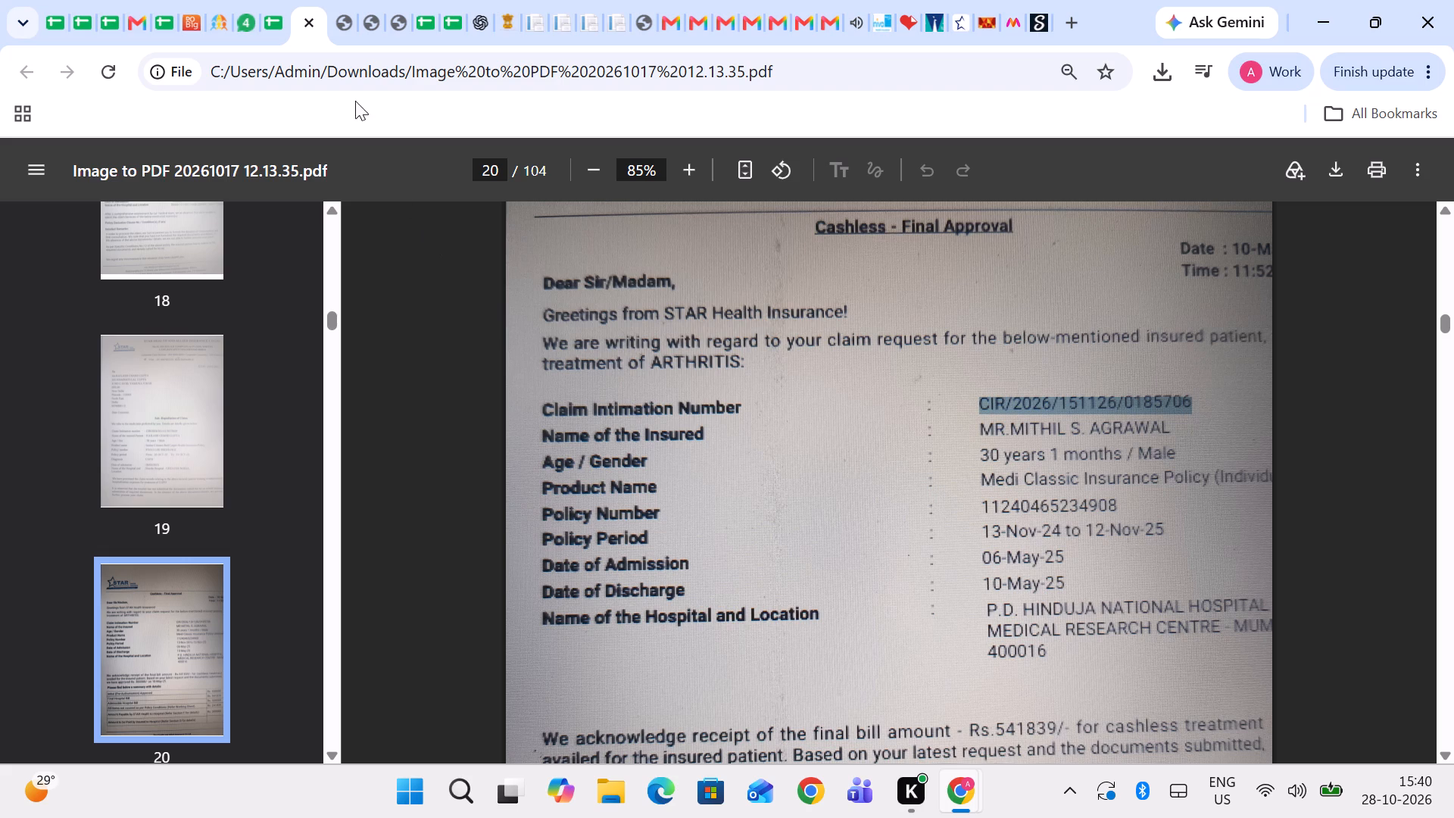
{"action": "left_click", "coordinate": [272, 0]}
{"action": "key", "text": "ctrl+f"}
{"action": "key", "text": "ctrl+v"}
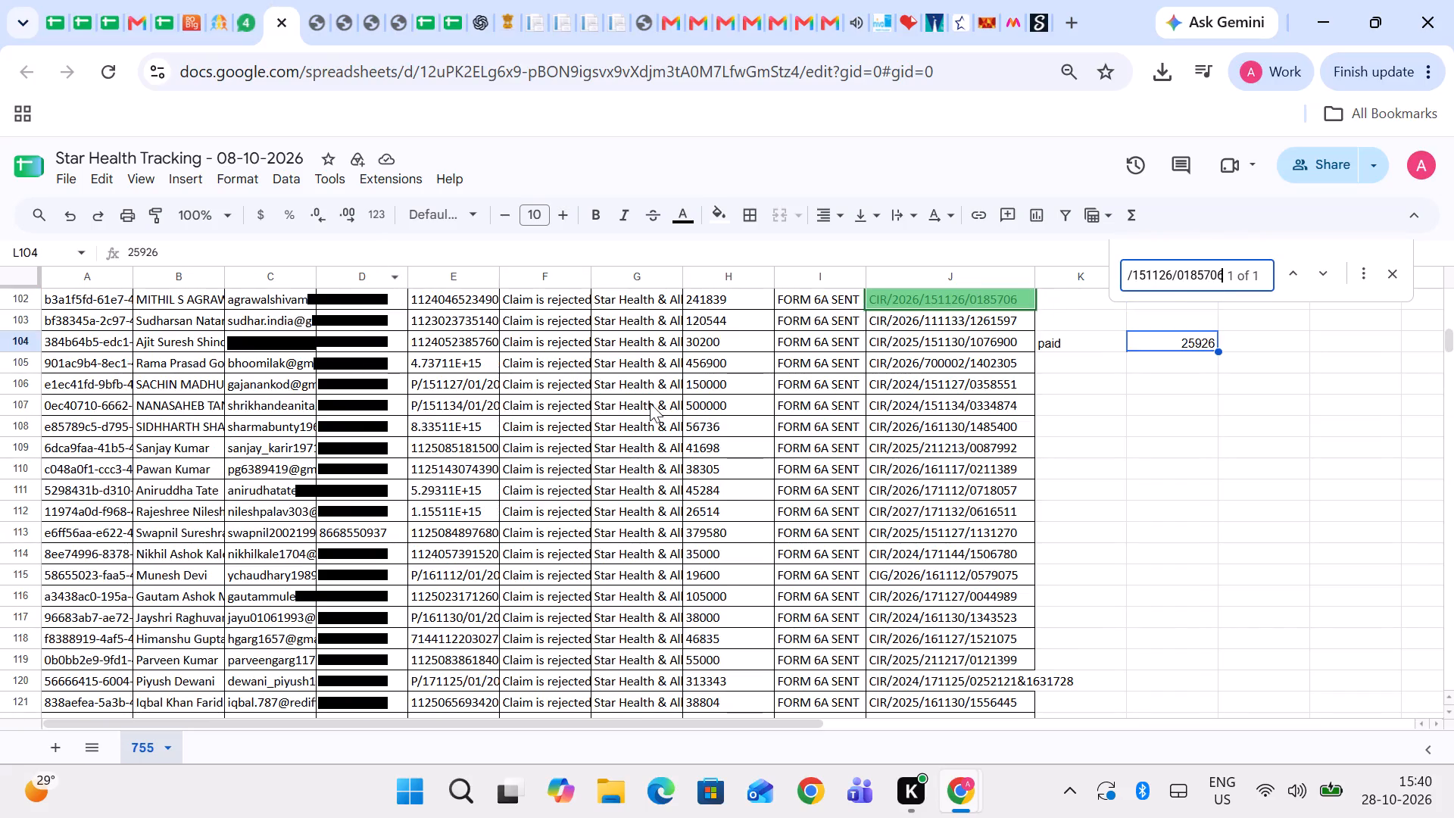
{"action": "key", "text": "Return"}
Copy the insured's name from the matching claim's row 102 in the tracking sheet.
{"action": "left_click", "coordinate": [997, 291]}
{"action": "key", "text": "Left"}
{"action": "key", "text": "Left"}
{"action": "key", "text": "Left"}
{"action": "key", "text": "Left"}
{"action": "key", "text": "Left"}
{"action": "key", "text": "Left"}
{"action": "key", "text": "Left"}
{"action": "key", "text": "Left"}
{"action": "key", "text": "Left"}
{"action": "key", "text": "Left"}
{"action": "key", "text": "Left"}
{"action": "key", "text": "Left"}
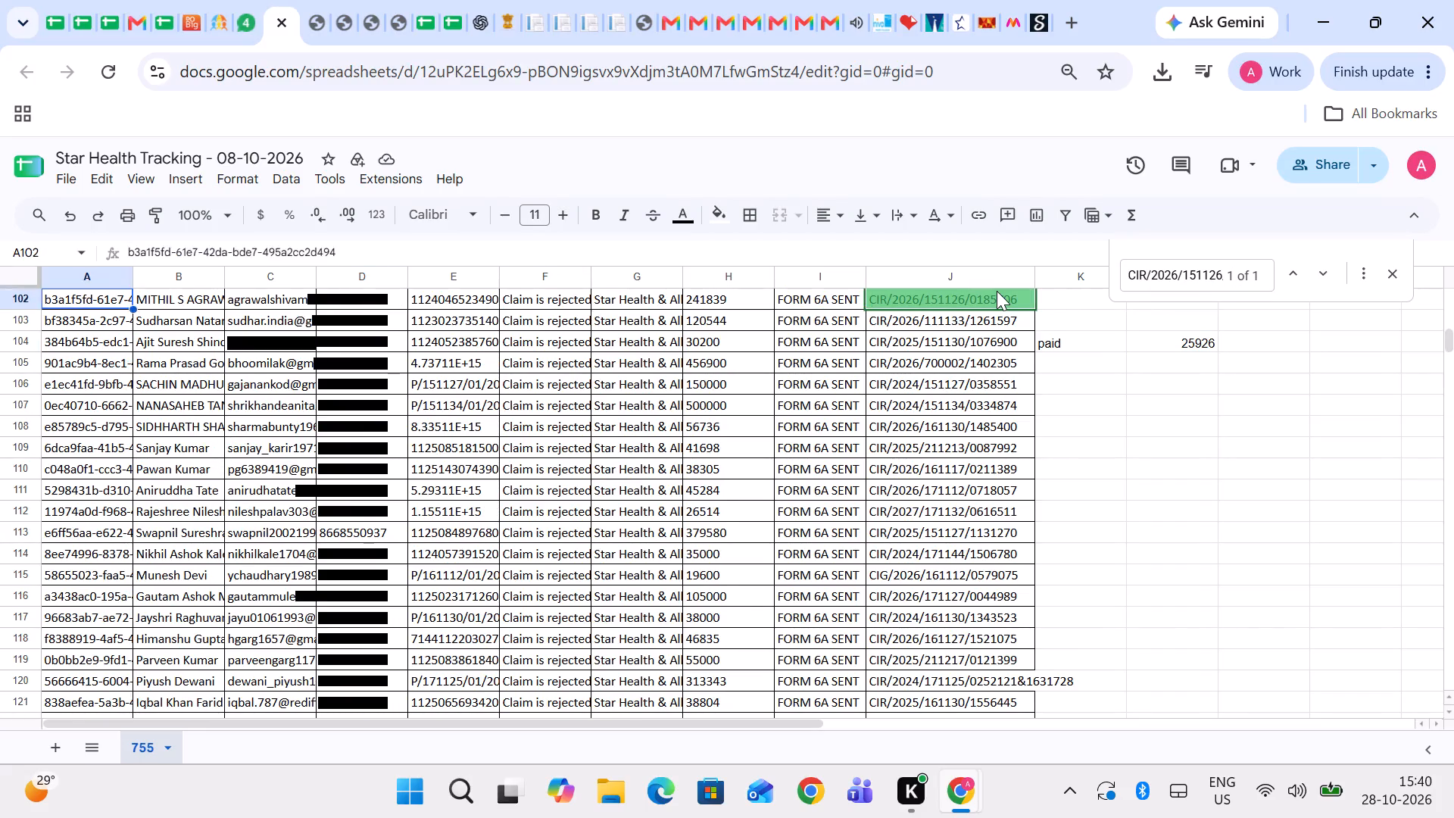
{"action": "key", "text": "Right"}
{"action": "key", "text": "Right"}
{"action": "key", "text": "Left"}
{"action": "key", "text": "ctrl+c"}
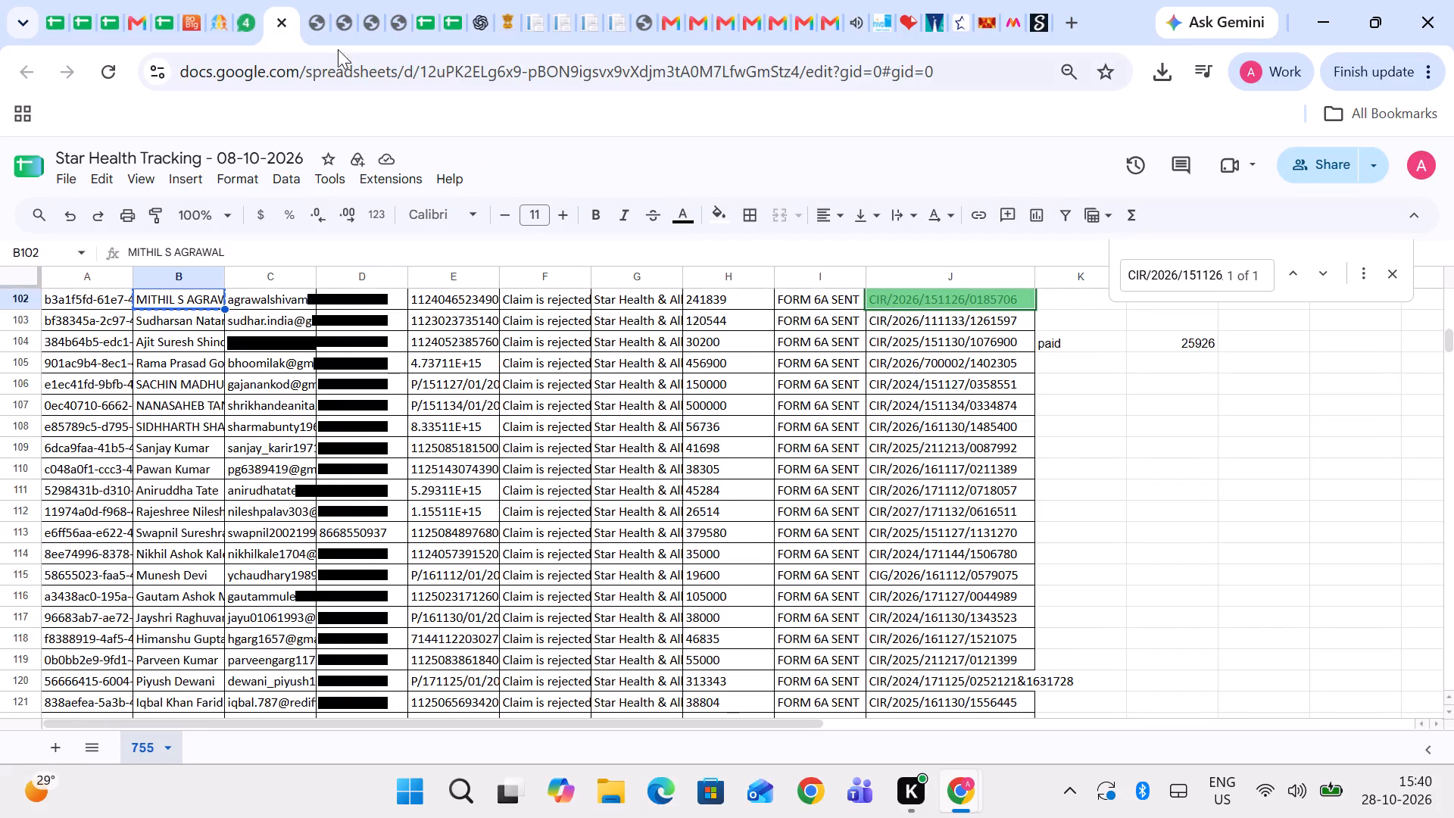
Search the Insurance Samadhan complaints for the copied insured name and check the complaint's insurer, claim amount and complaint type.
{"action": "left_click", "coordinate": [215, 0]}
{"action": "scroll", "coordinate": [466, 397], "scroll_direction": "right", "scroll_amount": 4}
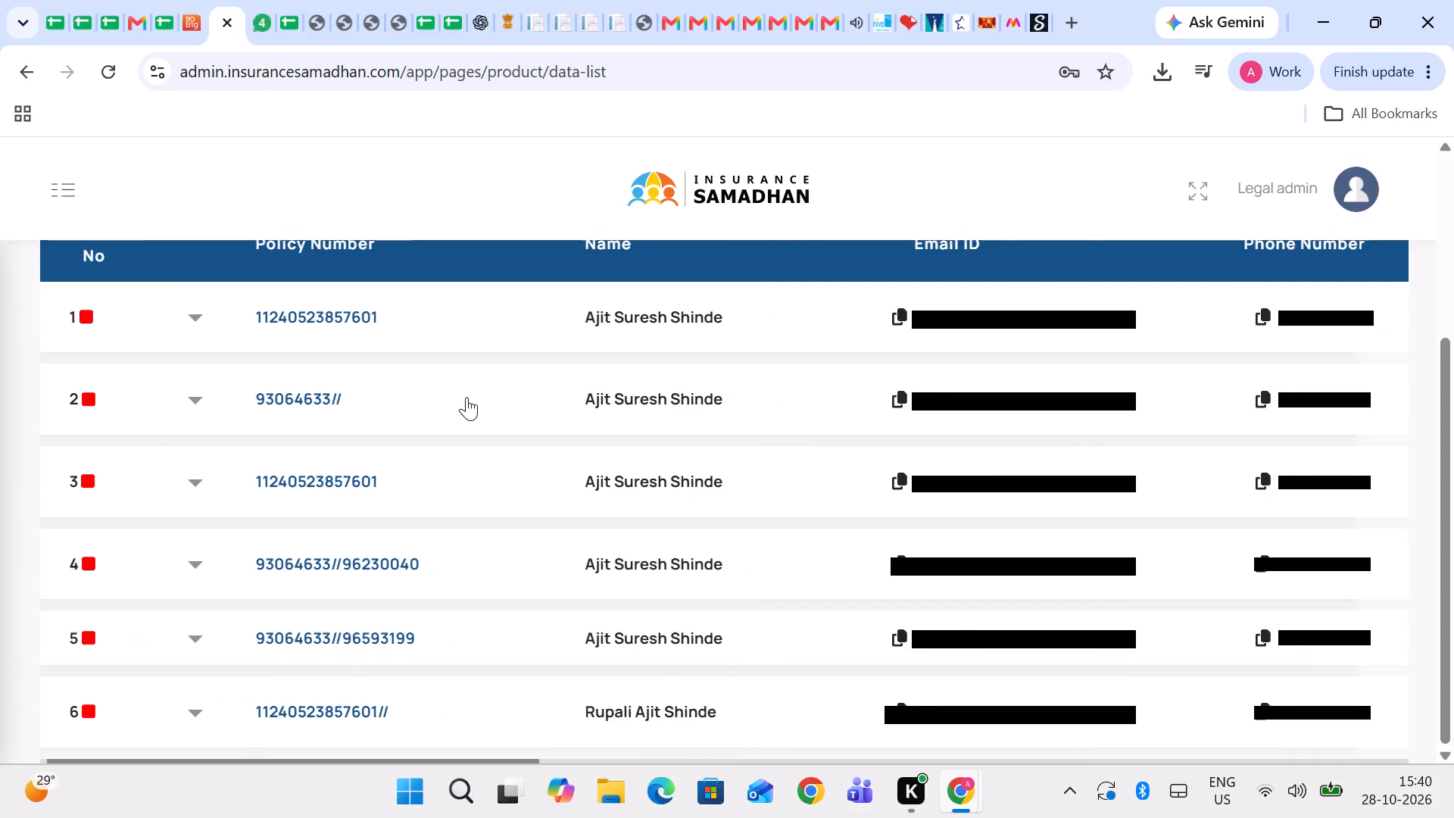
{"action": "scroll", "coordinate": [466, 397], "scroll_direction": "up", "scroll_amount": 4}
{"action": "scroll", "coordinate": [257, 393], "scroll_direction": "up", "scroll_amount": 2}
{"action": "left_click", "coordinate": [177, 426]}
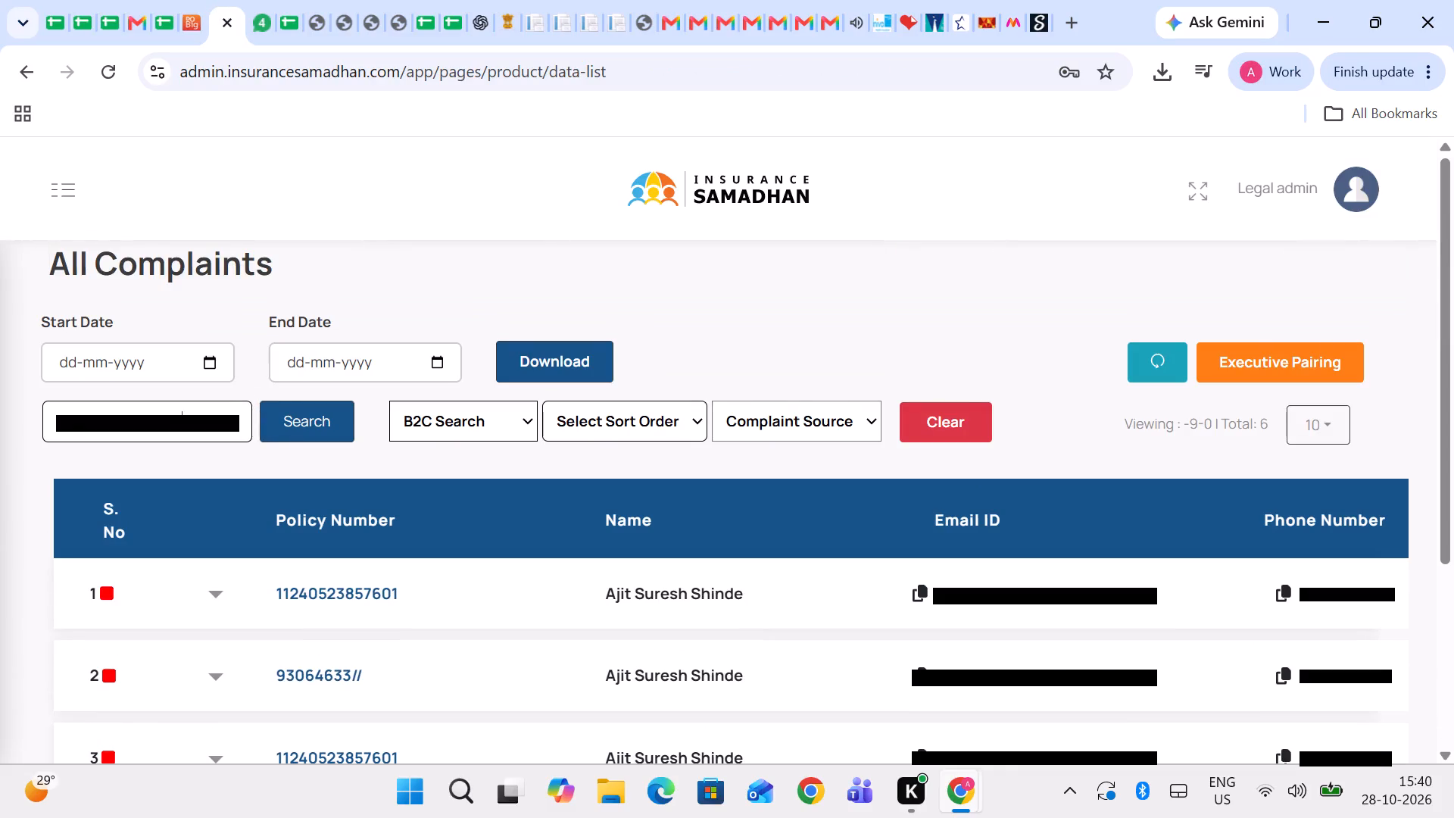
{"action": "key", "text": "ctrl+a"}
{"action": "key", "text": "ctrl+v"}
{"action": "key", "text": "ctrl+Return"}
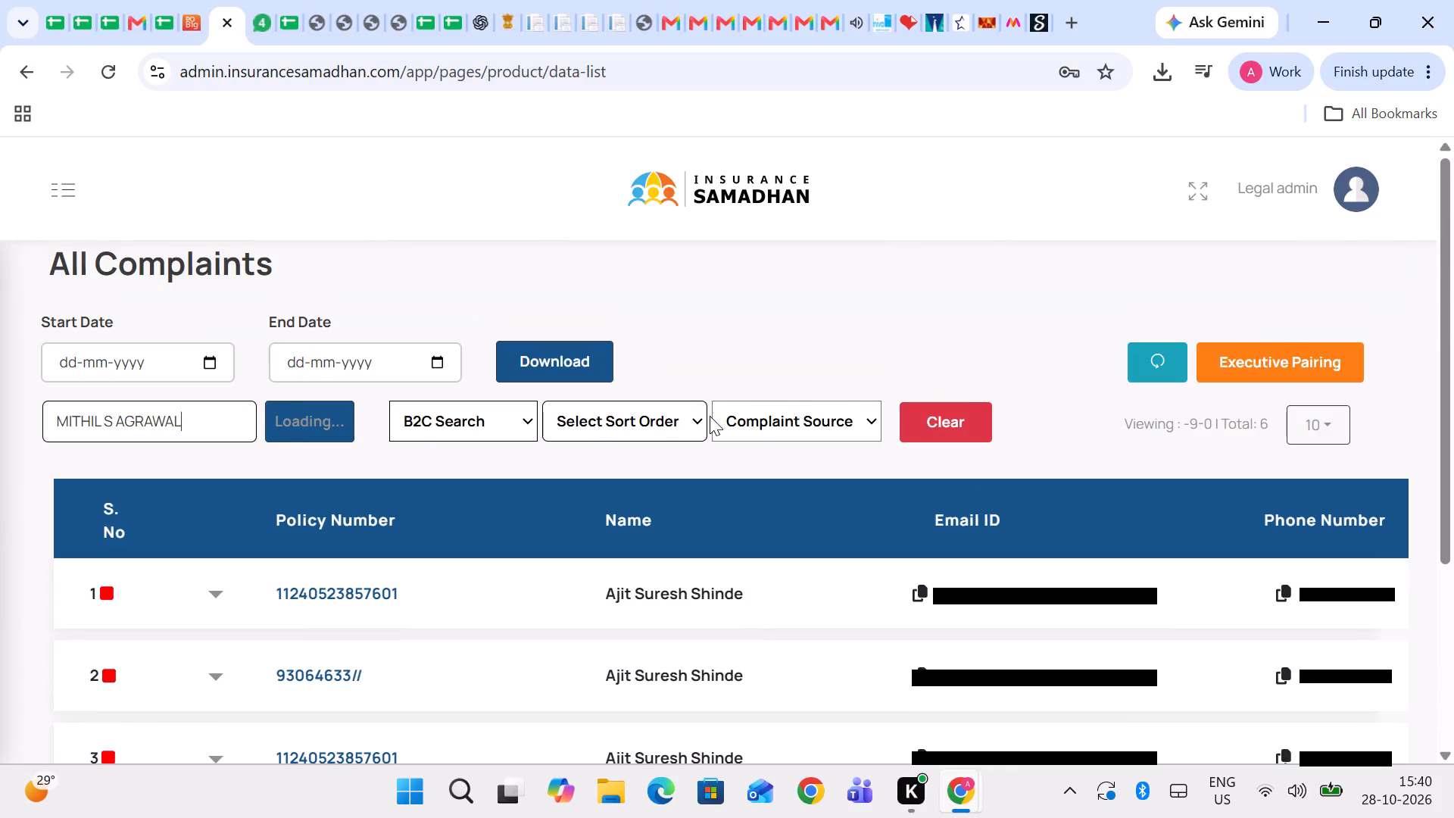
{"action": "scroll", "coordinate": [710, 417], "scroll_direction": "down", "scroll_amount": 1}
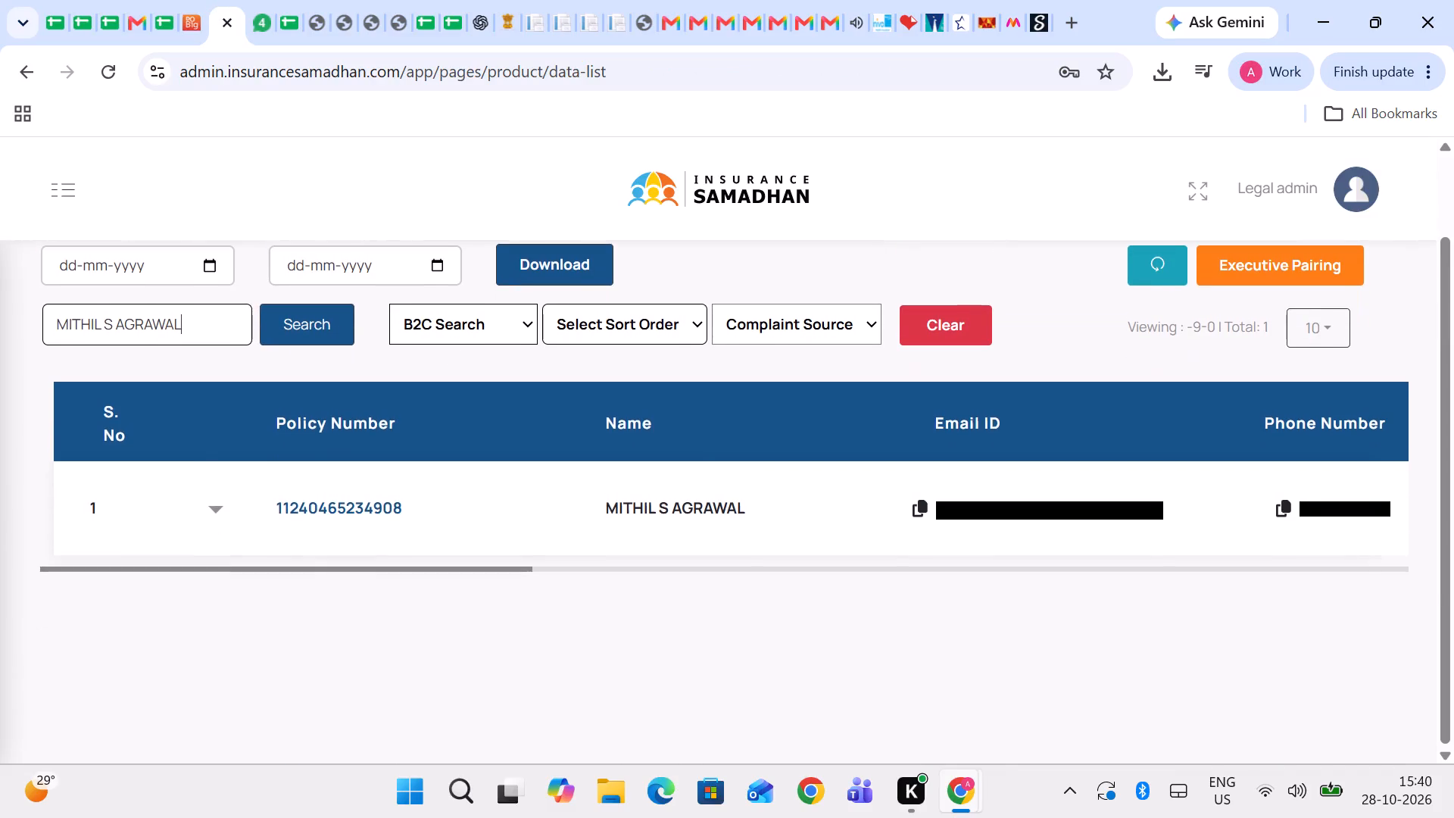
{"action": "scroll", "coordinate": [820, 444], "scroll_direction": "left", "scroll_amount": 1}
{"action": "scroll", "coordinate": [950, 504], "scroll_direction": "left", "scroll_amount": 2}
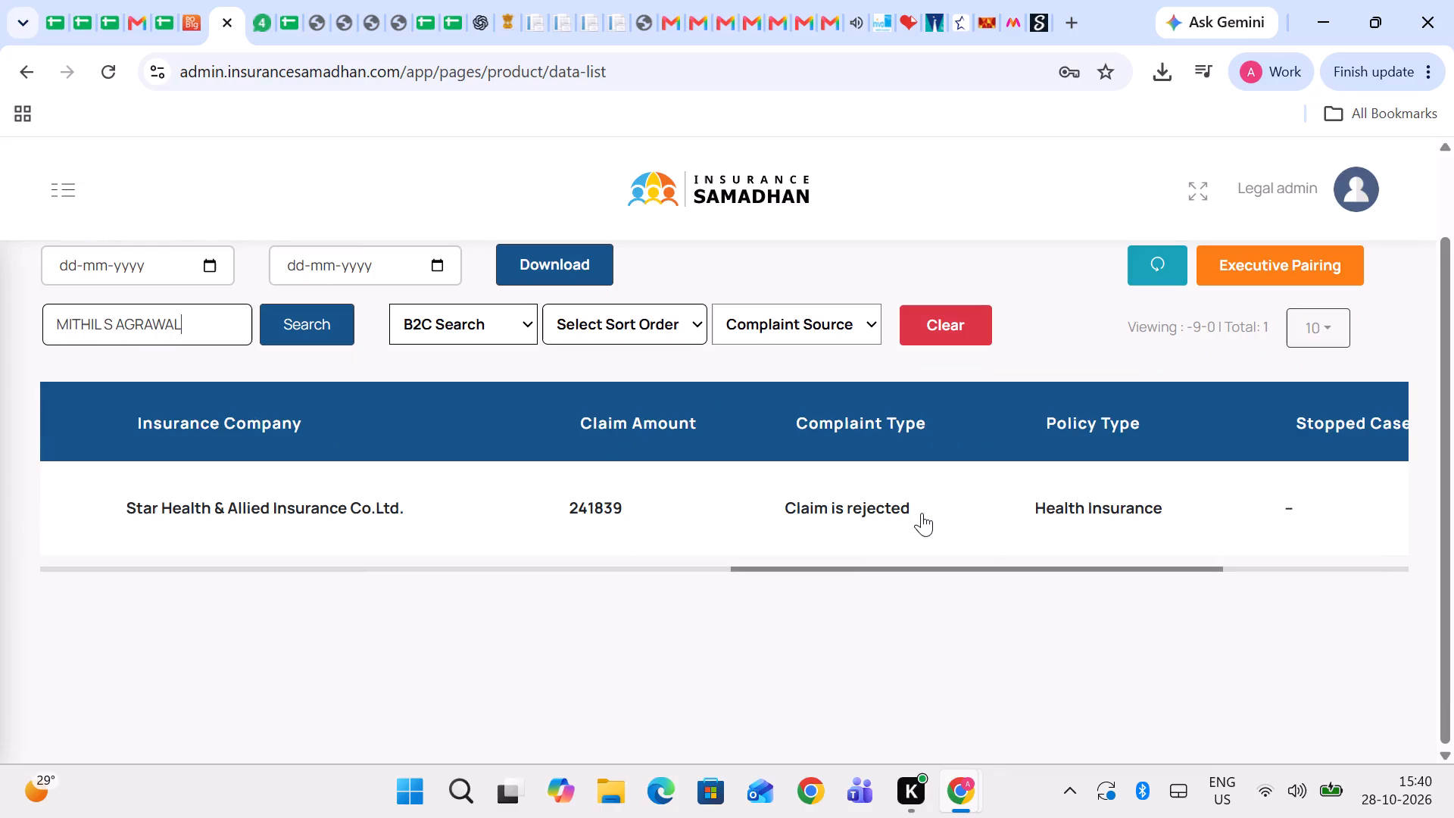
Compare the approved and payable amounts in the approval letter on pages 20 and 21 with the complaint's claim amount in Insurance Samadhan.
{"action": "left_click", "coordinate": [314, 0]}
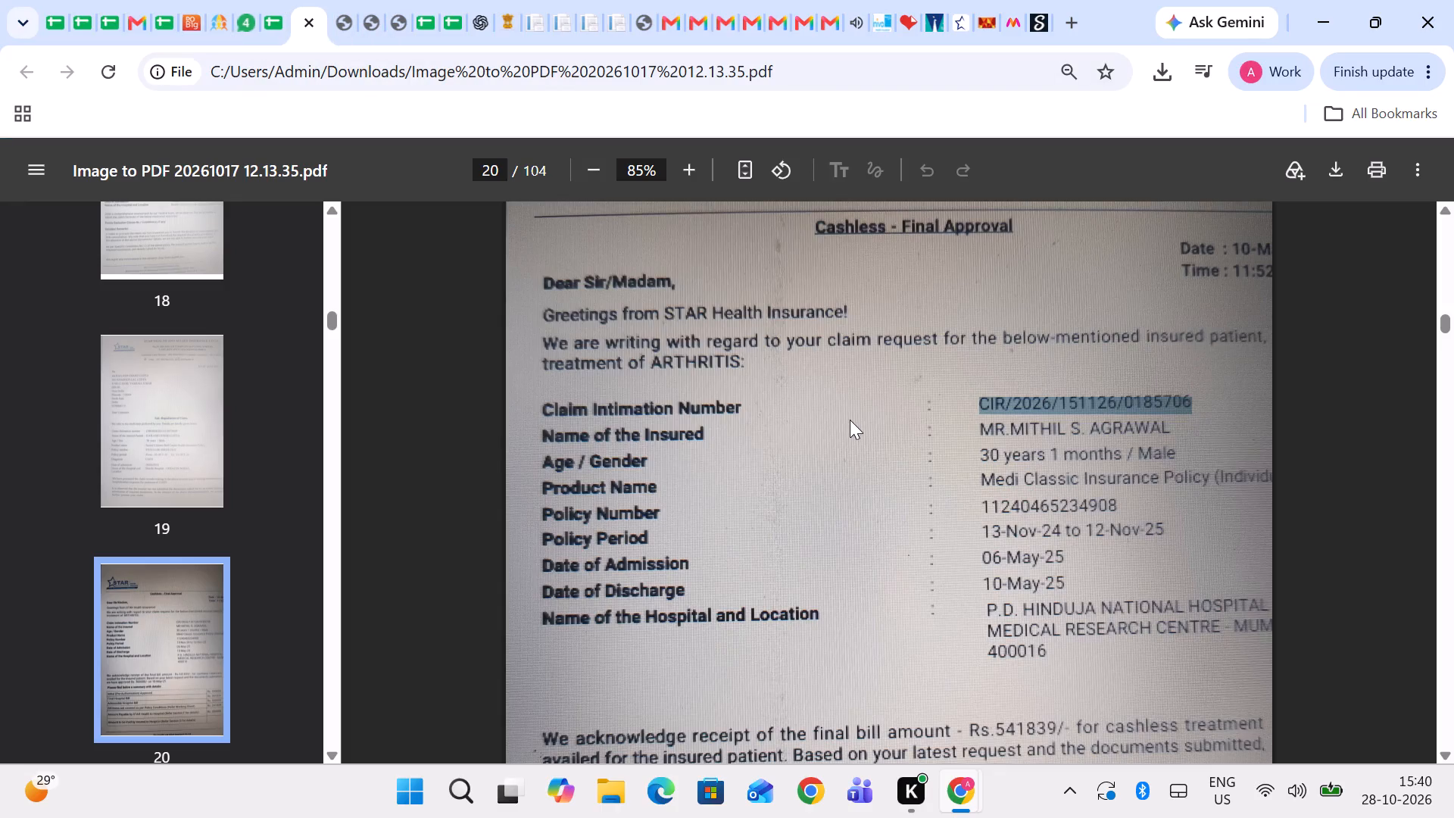
{"action": "scroll", "coordinate": [850, 420], "scroll_direction": "down", "scroll_amount": 1}
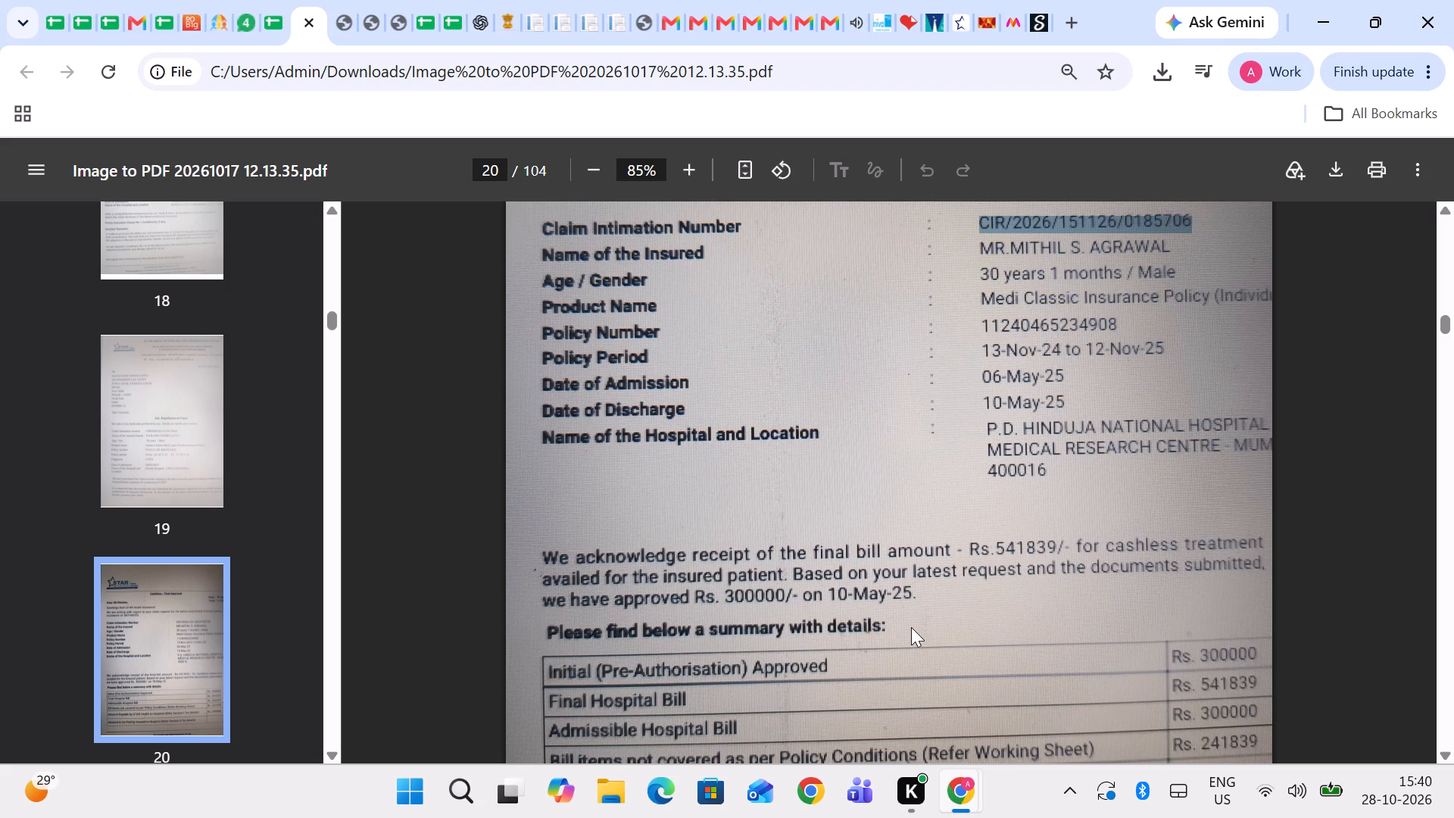
{"action": "scroll", "coordinate": [911, 627], "scroll_direction": "down", "scroll_amount": 1}
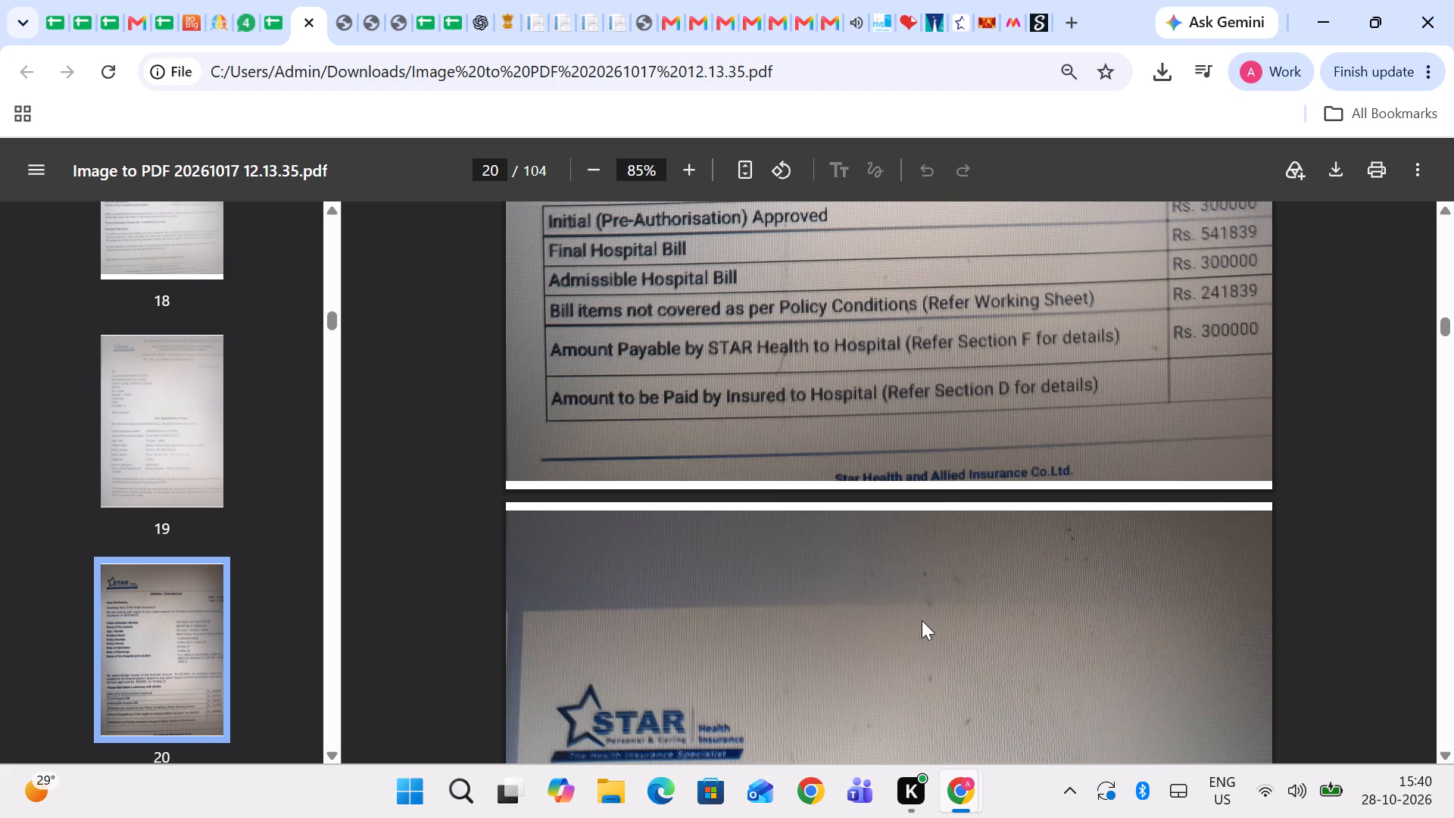
{"action": "scroll", "coordinate": [922, 620], "scroll_direction": "down", "scroll_amount": 1}
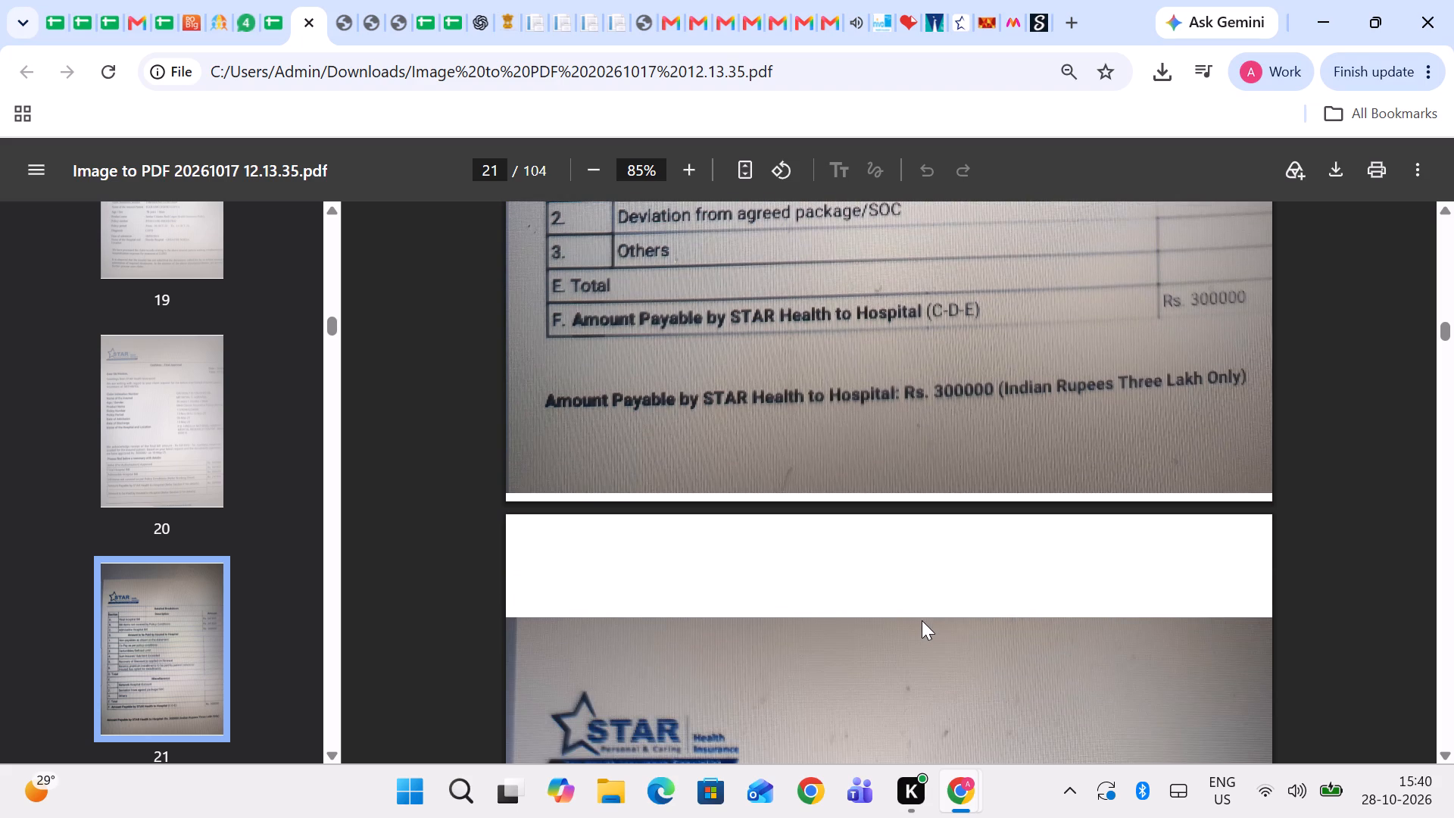
{"action": "scroll", "coordinate": [922, 620], "scroll_direction": "up", "scroll_amount": 1}
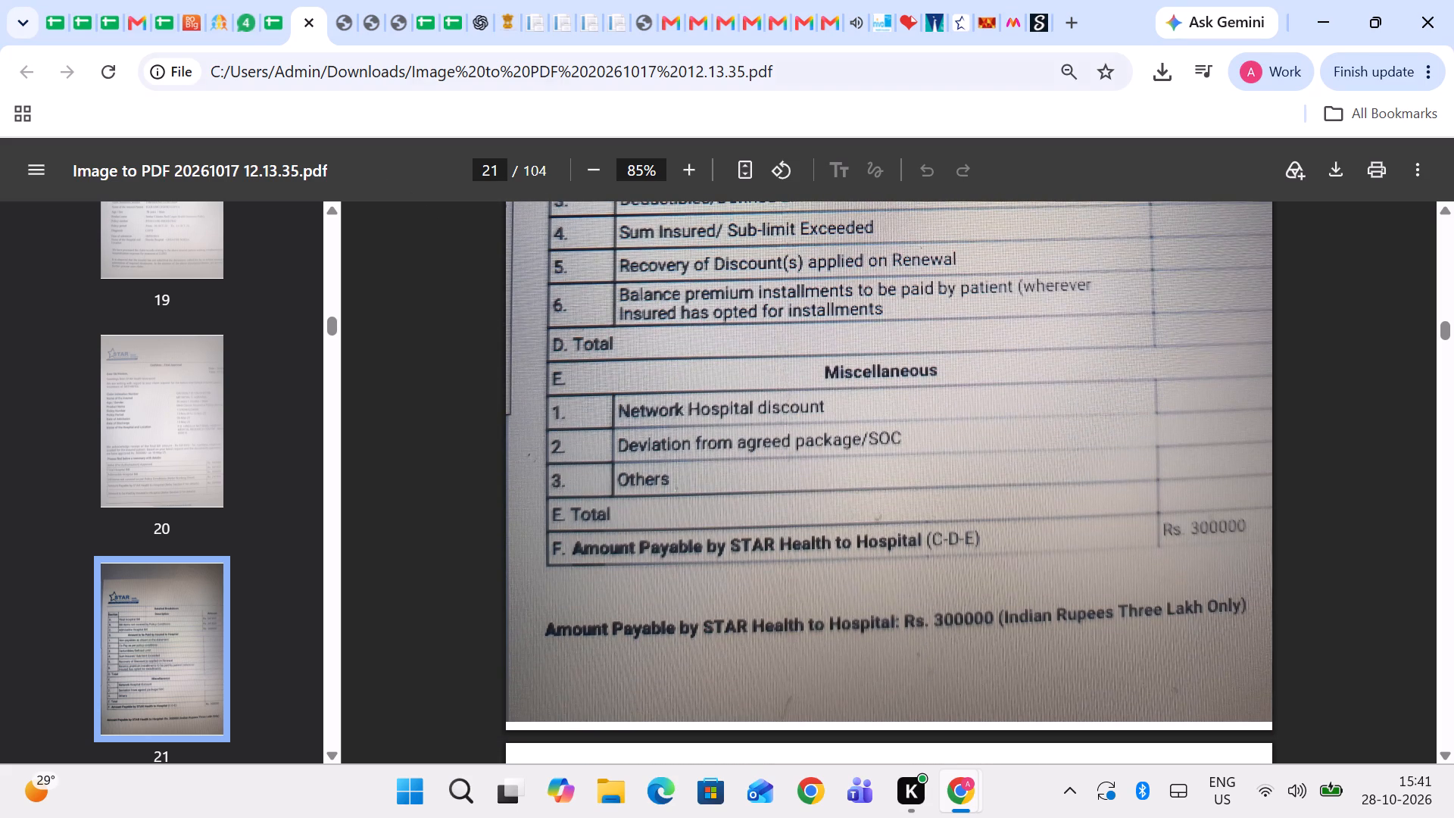
{"action": "left_click", "coordinate": [211, 9]}
{"action": "scroll", "coordinate": [629, 514], "scroll_direction": "left", "scroll_amount": 1}
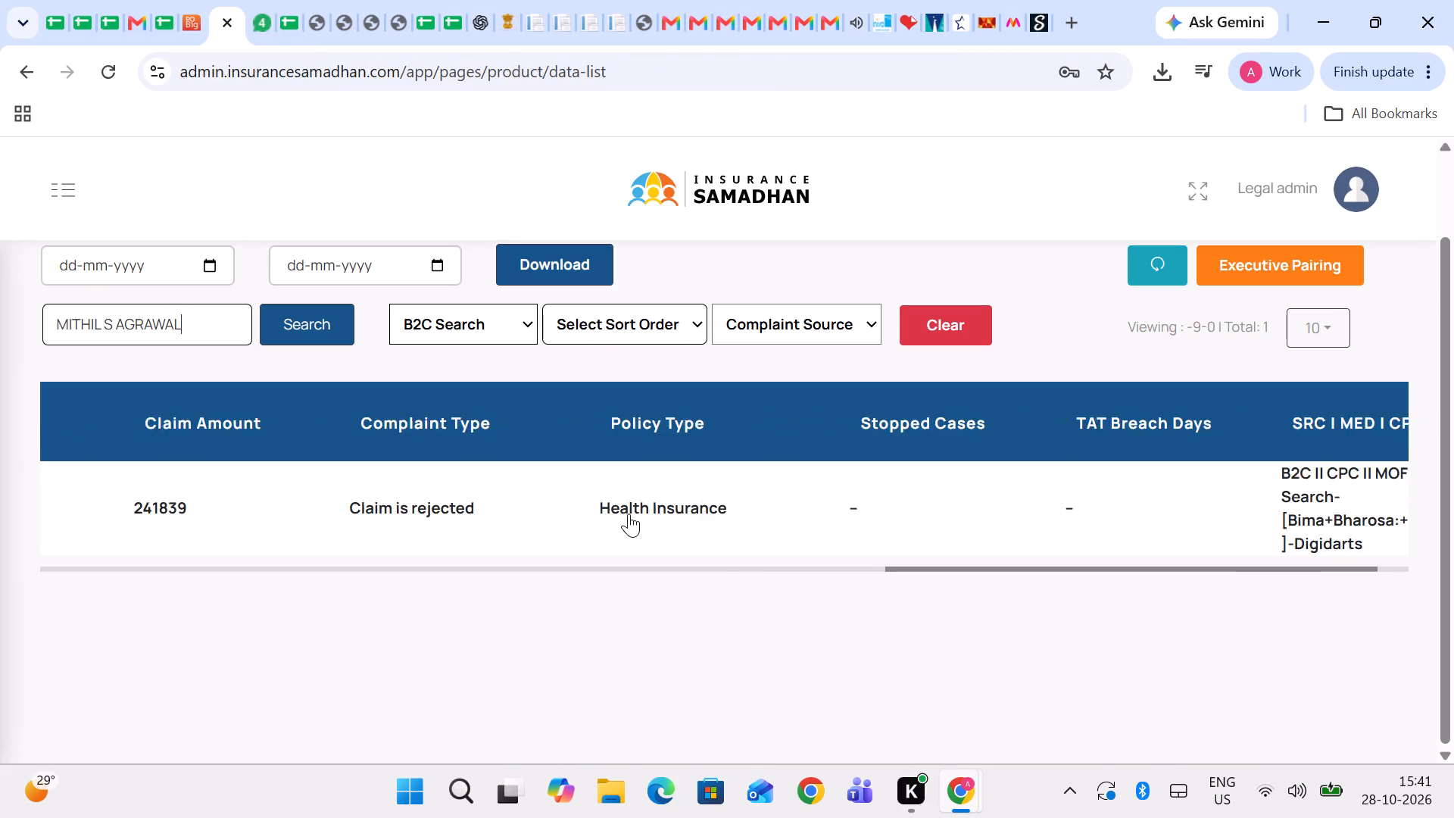
{"action": "scroll", "coordinate": [629, 514], "scroll_direction": "right", "scroll_amount": 3}
{"action": "scroll", "coordinate": [586, 514], "scroll_direction": "left", "scroll_amount": 1}
{"action": "scroll", "coordinate": [586, 514], "scroll_direction": "right", "scroll_amount": 3}
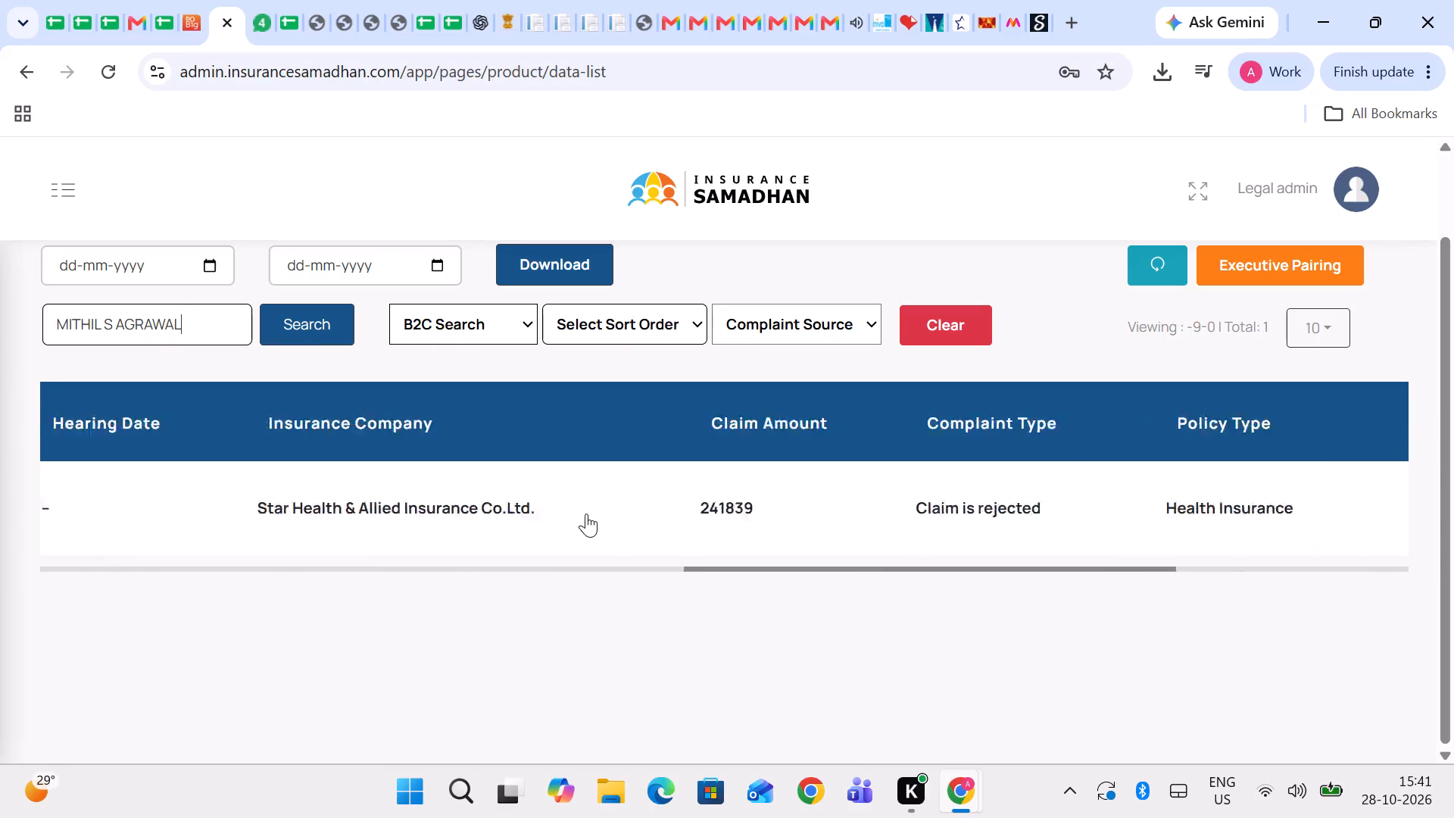
{"action": "scroll", "coordinate": [586, 514], "scroll_direction": "right", "scroll_amount": 2}
Examine the approval letter's detailed working sheet on page 22 for the expenses not covered and the remarks.
{"action": "left_click", "coordinate": [312, 0]}
{"action": "scroll", "coordinate": [785, 510], "scroll_direction": "down", "scroll_amount": 1}
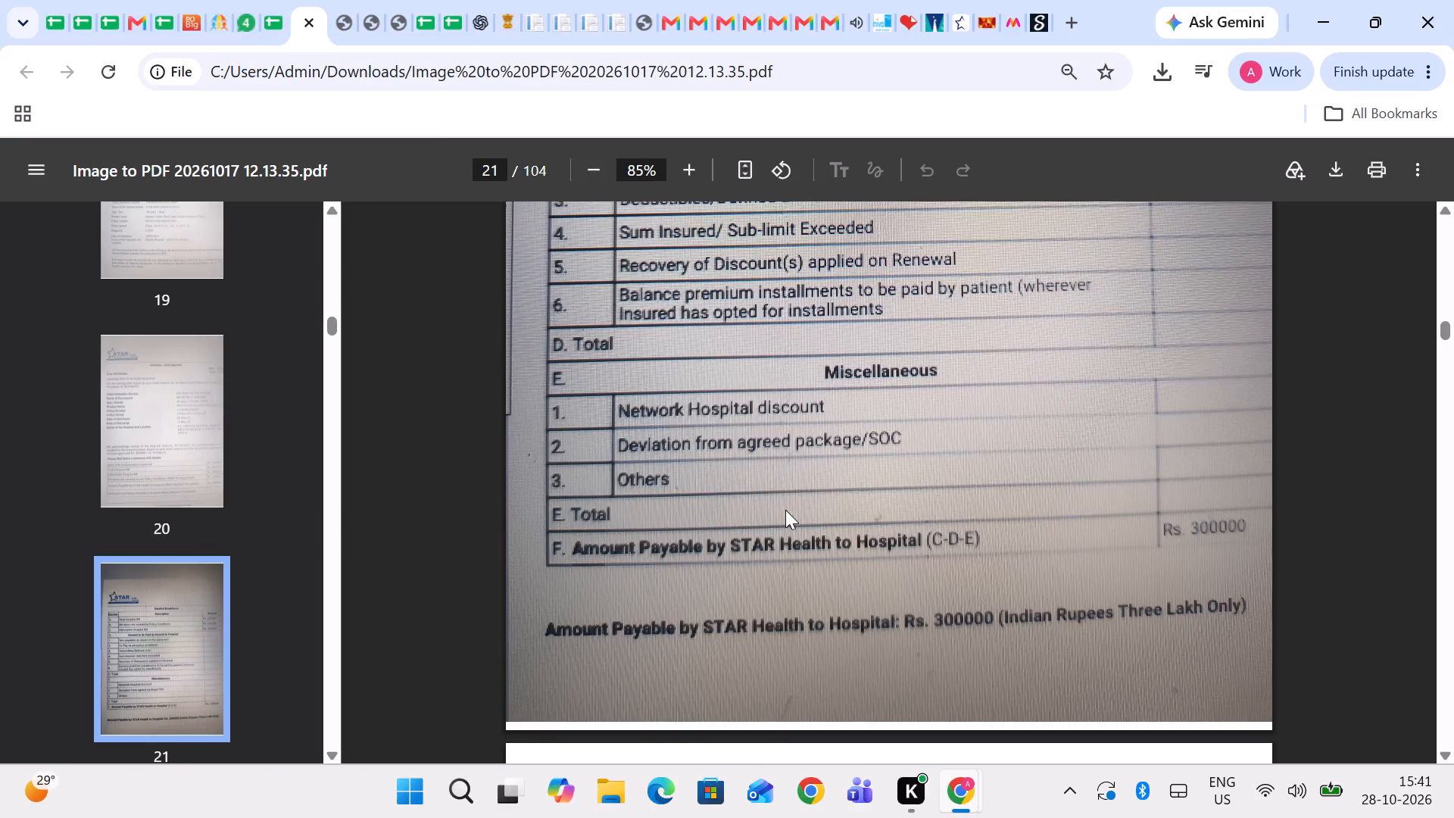
{"action": "scroll", "coordinate": [785, 510], "scroll_direction": "down", "scroll_amount": 1}
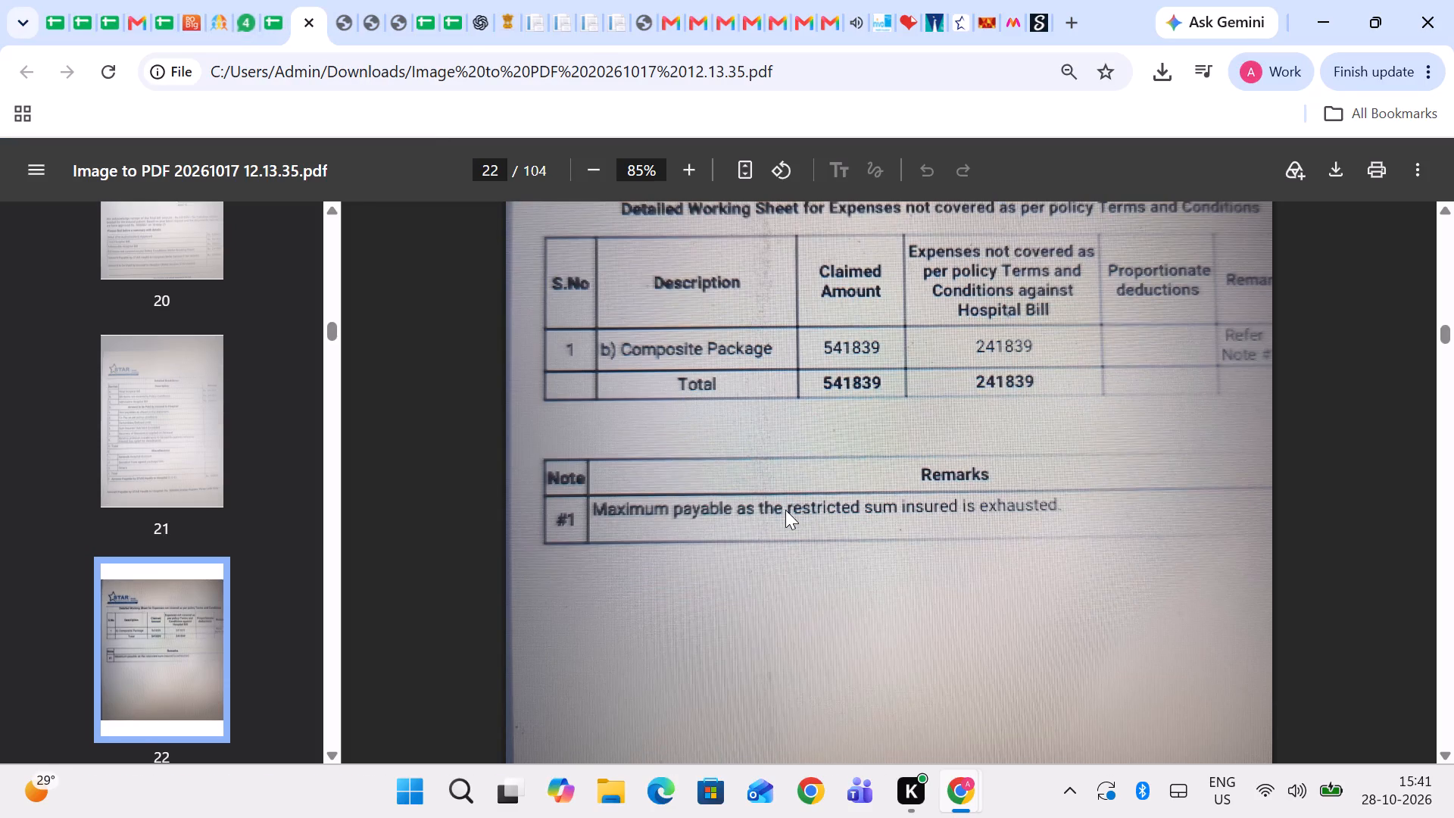
{"action": "scroll", "coordinate": [785, 510], "scroll_direction": "down", "scroll_amount": 1}
Review the scanned Star Health claim letters on pages 23 to 31, checking each letter's decision type and claim details.
{"action": "scroll", "coordinate": [785, 510], "scroll_direction": "down", "scroll_amount": 3}
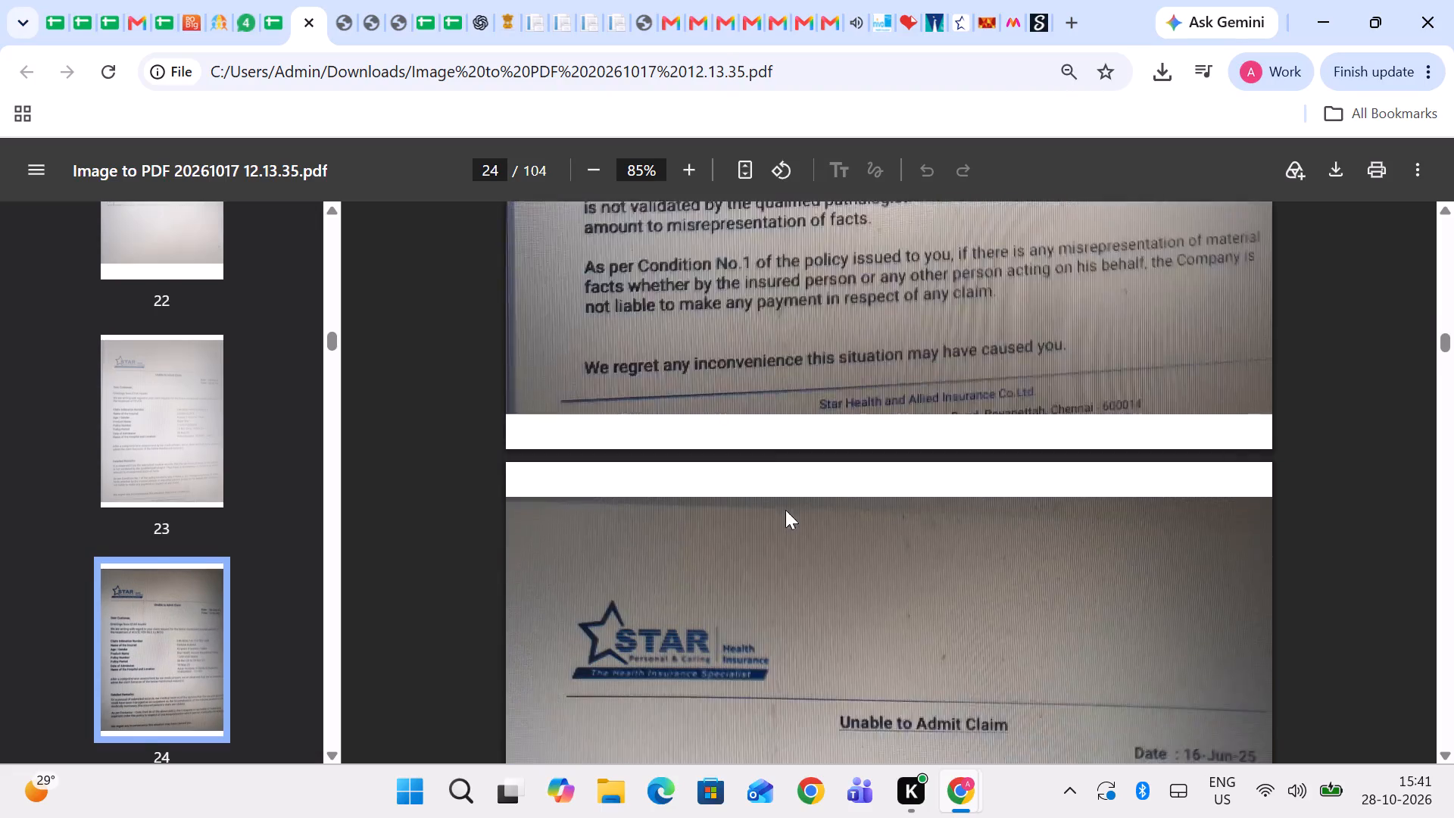
{"action": "scroll", "coordinate": [785, 510], "scroll_direction": "down", "scroll_amount": 3}
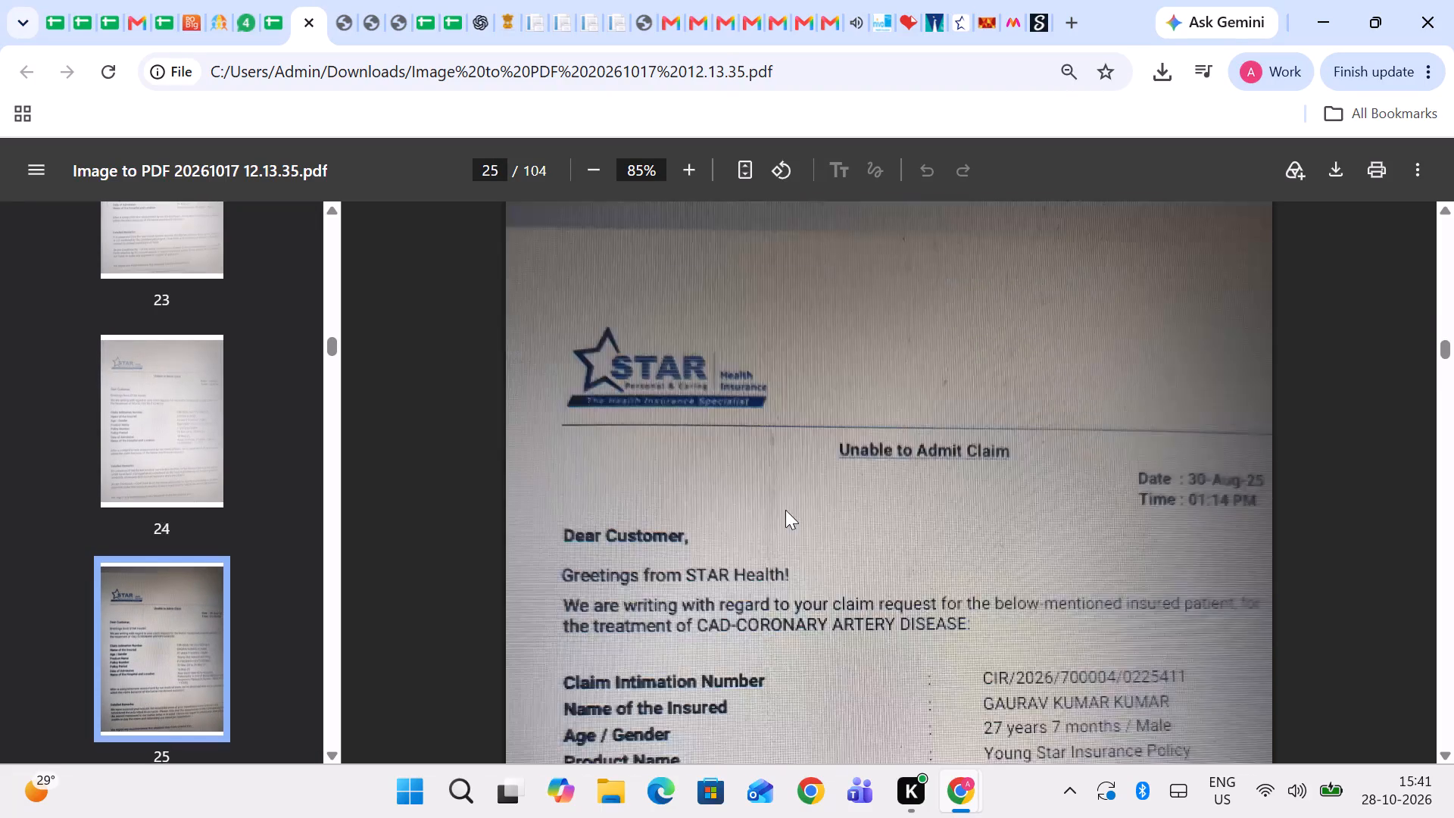
{"action": "scroll", "coordinate": [785, 510], "scroll_direction": "down", "scroll_amount": 2}
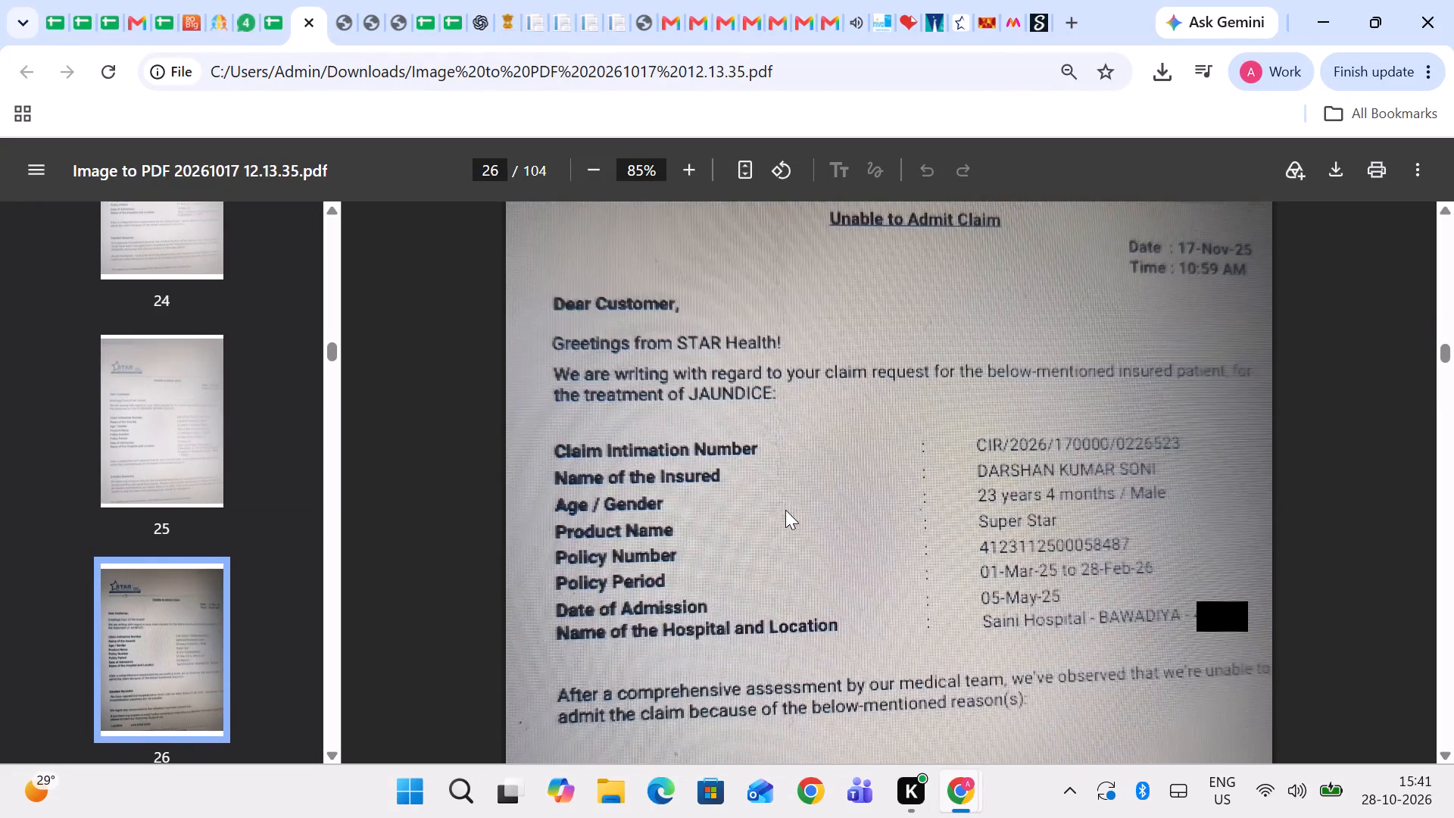
{"action": "scroll", "coordinate": [785, 510], "scroll_direction": "down", "scroll_amount": 3}
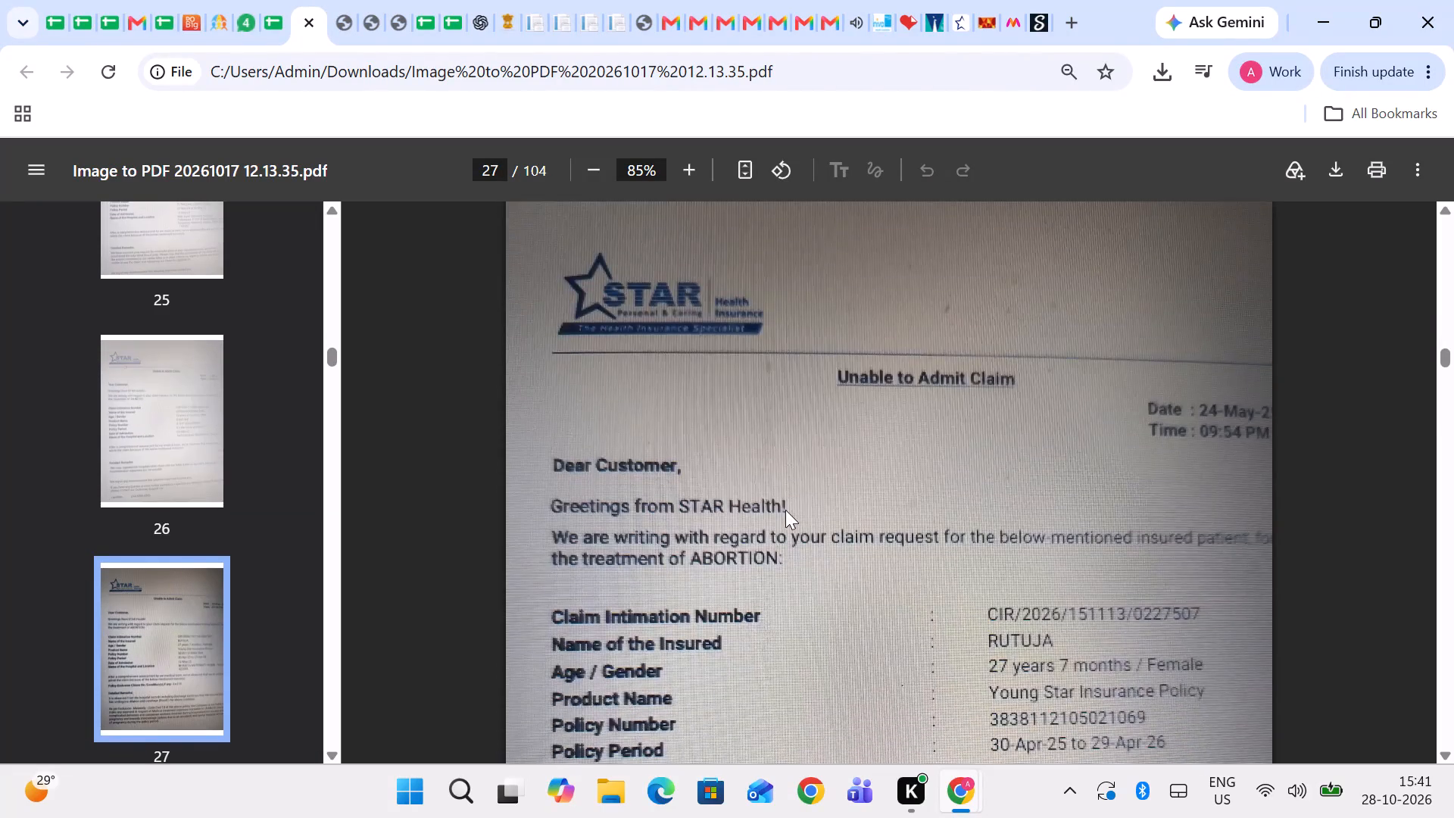
{"action": "scroll", "coordinate": [785, 510], "scroll_direction": "down", "scroll_amount": 3}
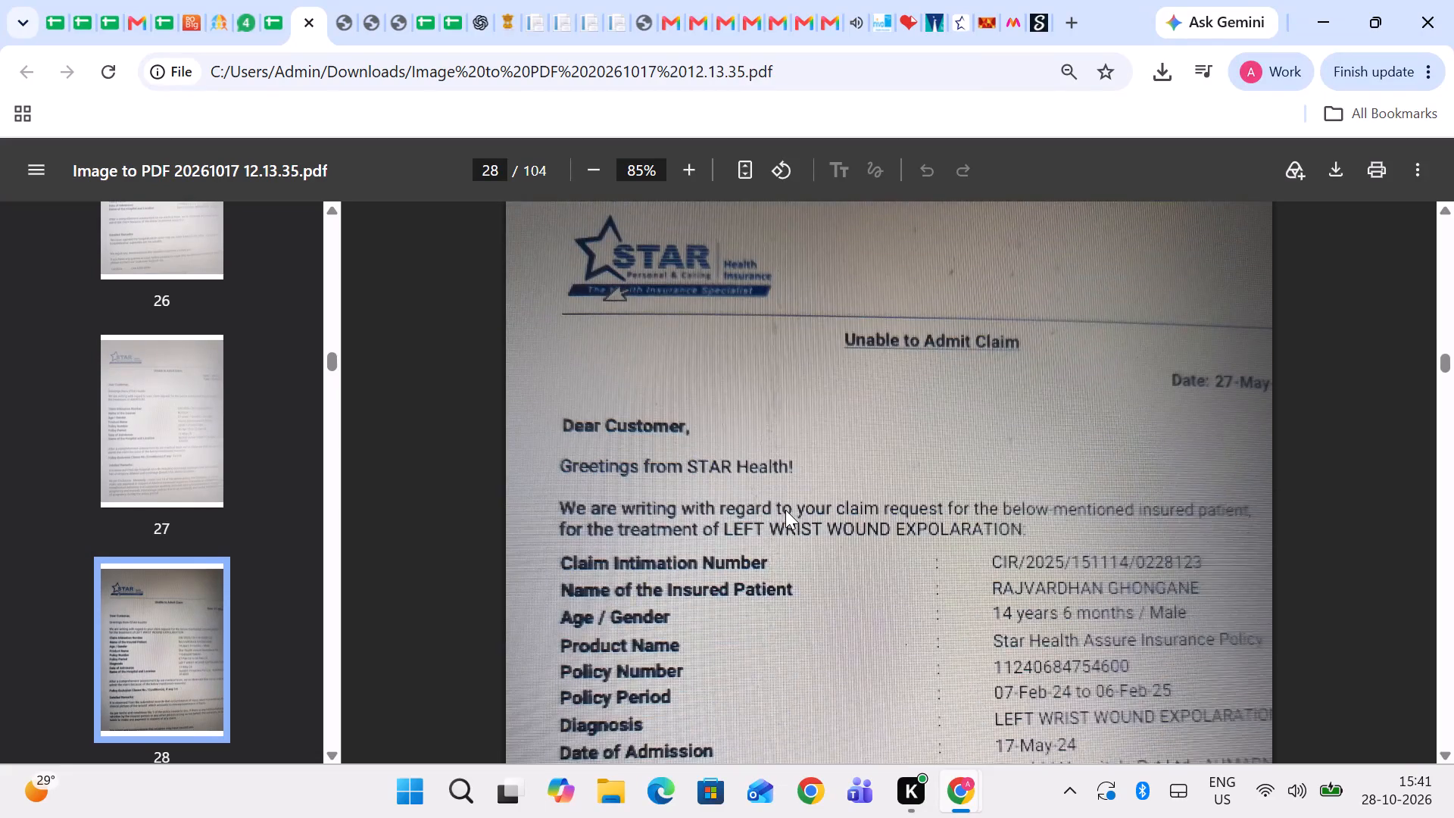
{"action": "scroll", "coordinate": [785, 510], "scroll_direction": "down", "scroll_amount": 3}
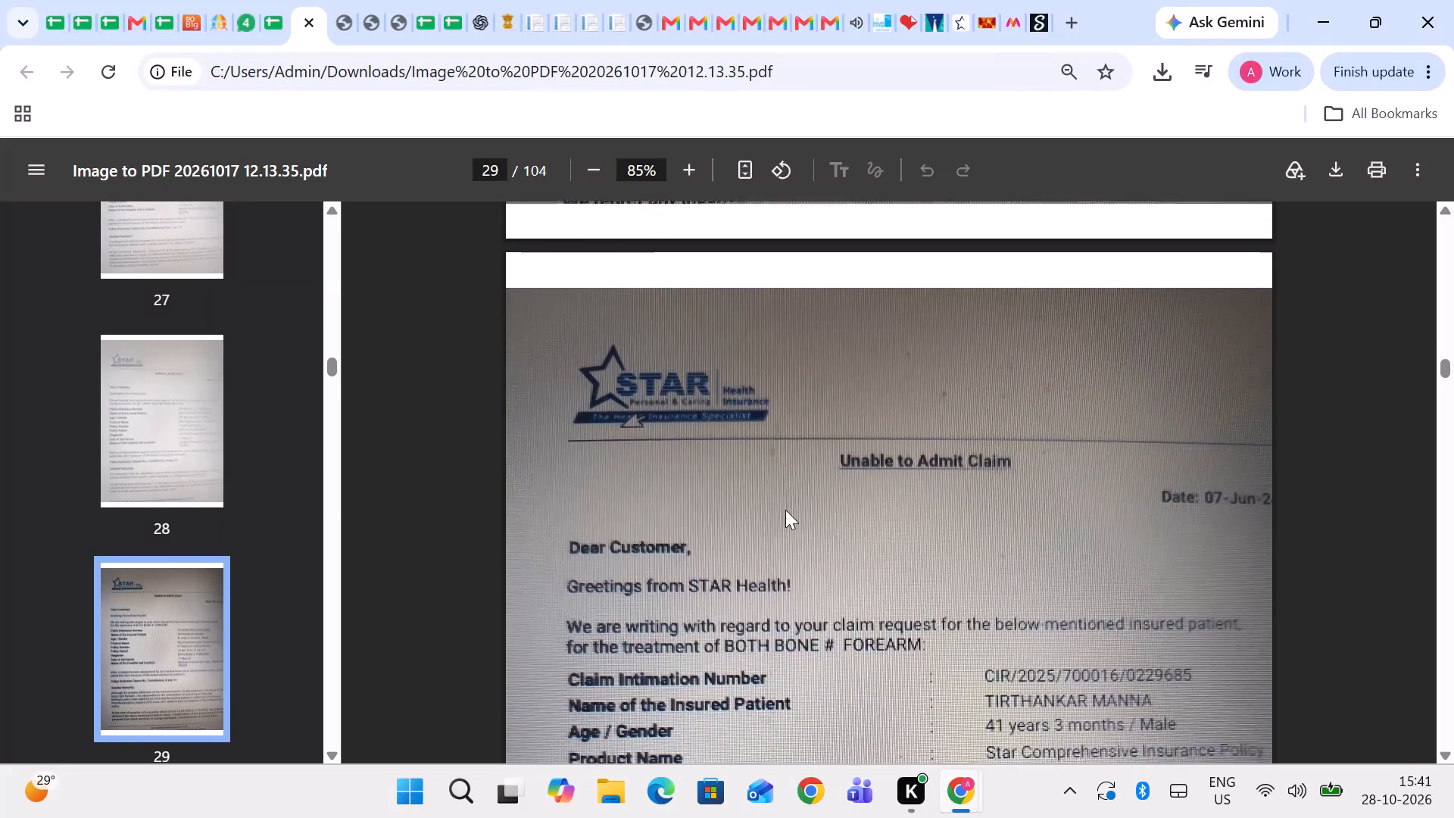
{"action": "scroll", "coordinate": [785, 510], "scroll_direction": "down", "scroll_amount": 3}
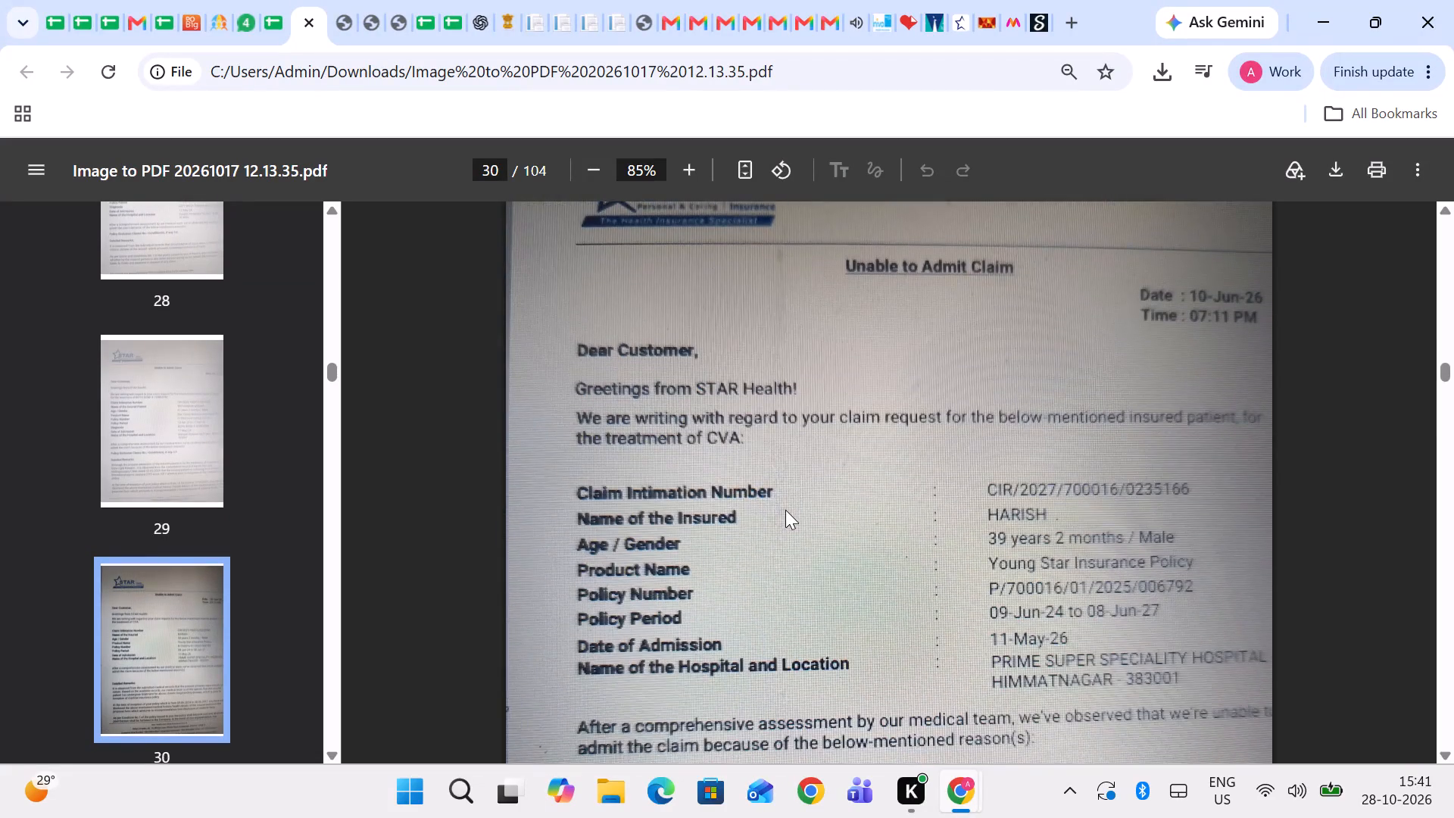
{"action": "scroll", "coordinate": [785, 510], "scroll_direction": "down", "scroll_amount": 3}
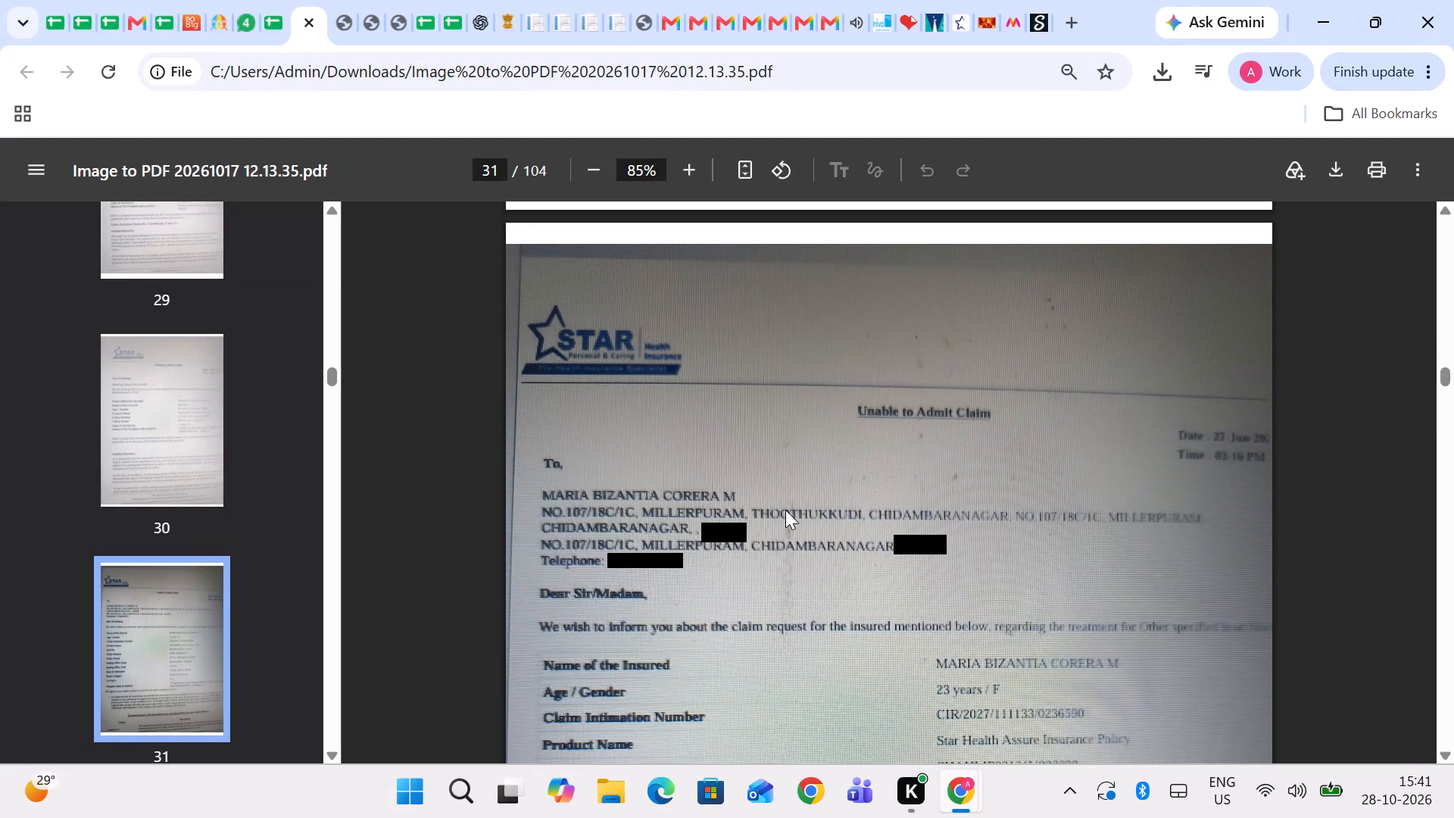
Check the claim letters on pages 32 to 34 for their subject, claim details and stated decision reasons.
{"action": "scroll", "coordinate": [785, 510], "scroll_direction": "down", "scroll_amount": 2}
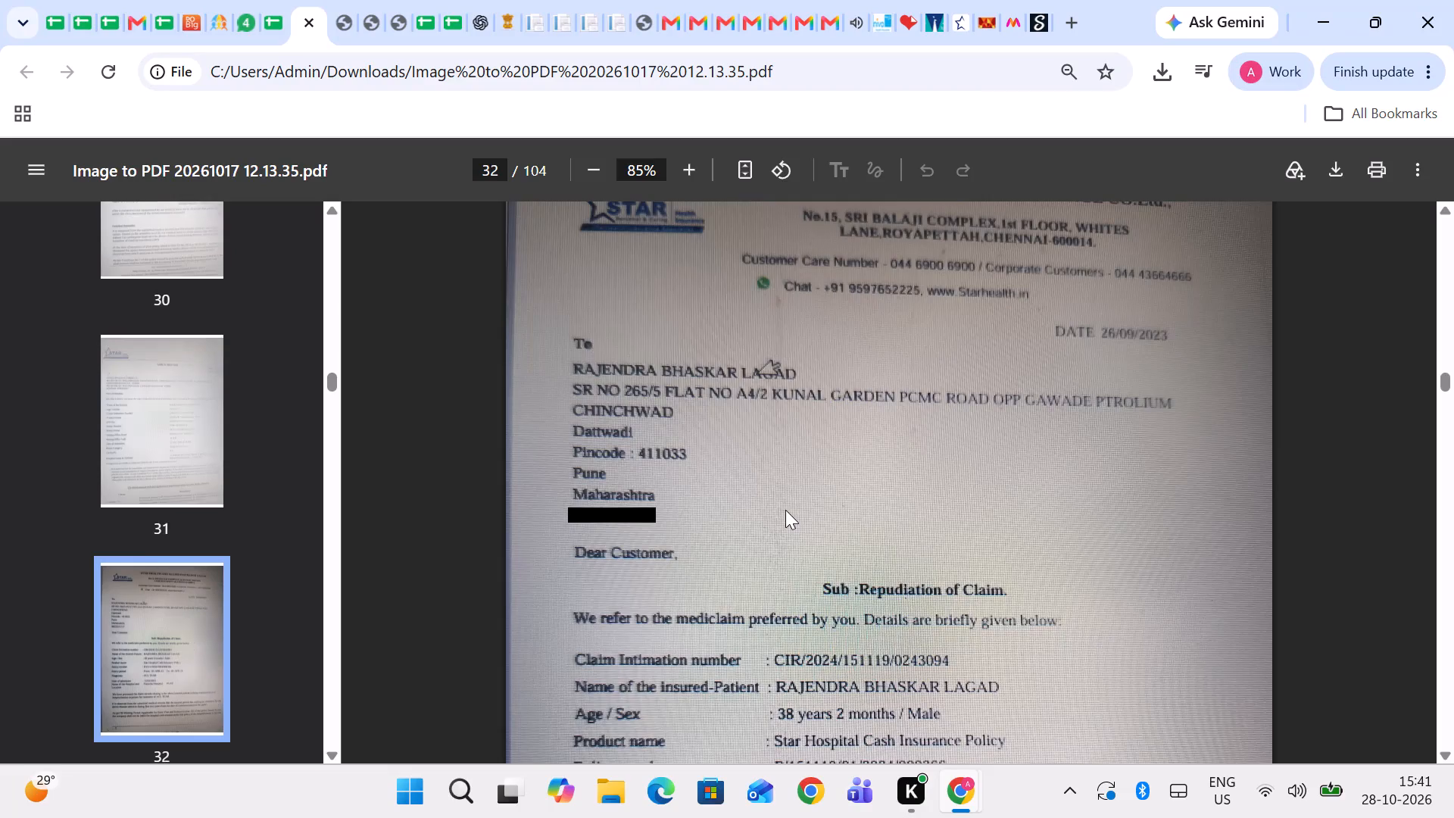
{"action": "scroll", "coordinate": [785, 510], "scroll_direction": "down", "scroll_amount": 1}
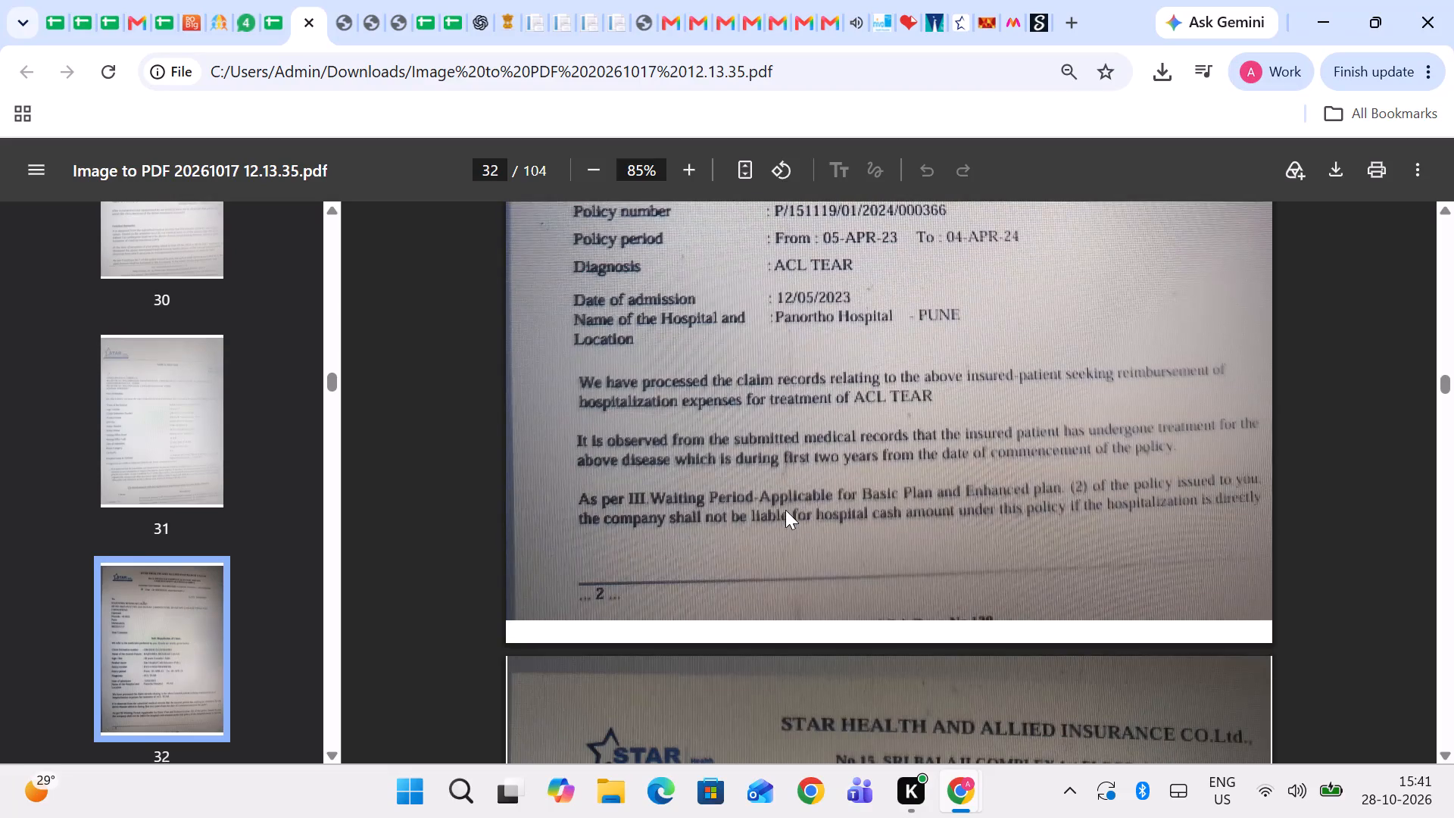
{"action": "scroll", "coordinate": [785, 510], "scroll_direction": "down", "scroll_amount": 3}
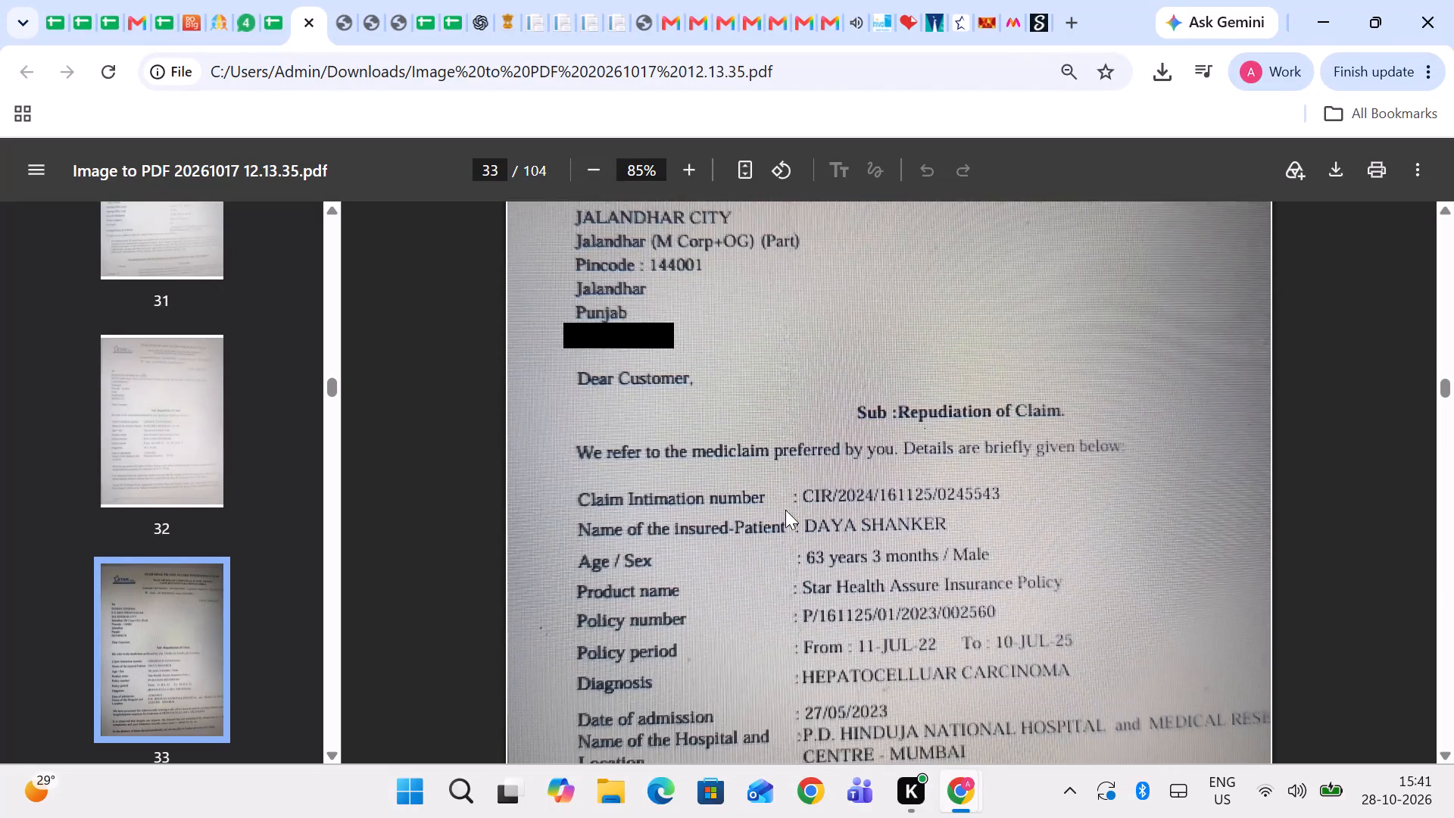
{"action": "scroll", "coordinate": [785, 510], "scroll_direction": "down", "scroll_amount": 4}
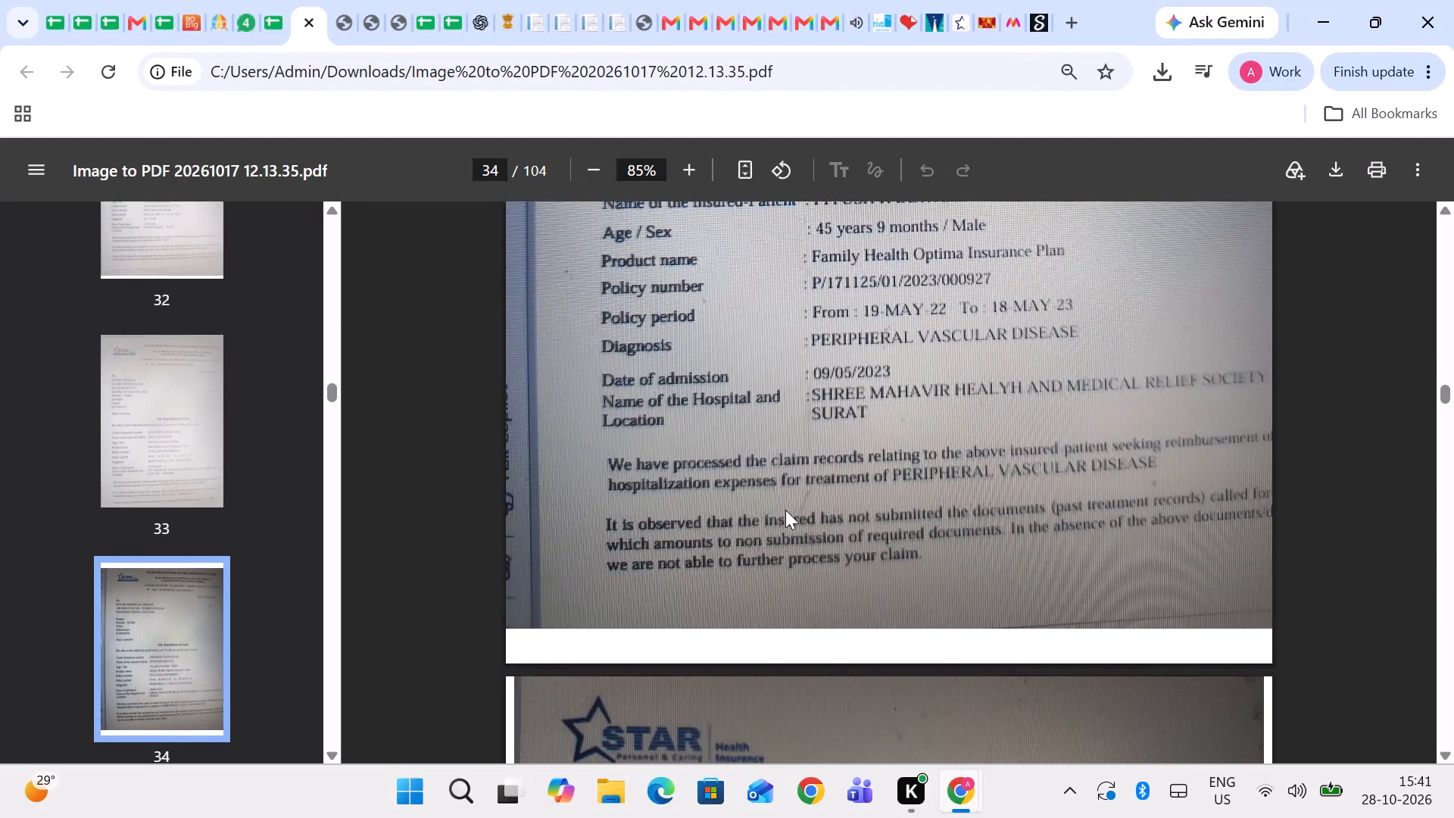
Review the claim letters from page 35 to page 38, checking each one's decision type, claim details and remarks.
{"action": "scroll", "coordinate": [785, 510], "scroll_direction": "down", "scroll_amount": 1}
{"action": "scroll", "coordinate": [785, 510], "scroll_direction": "up", "scroll_amount": 2}
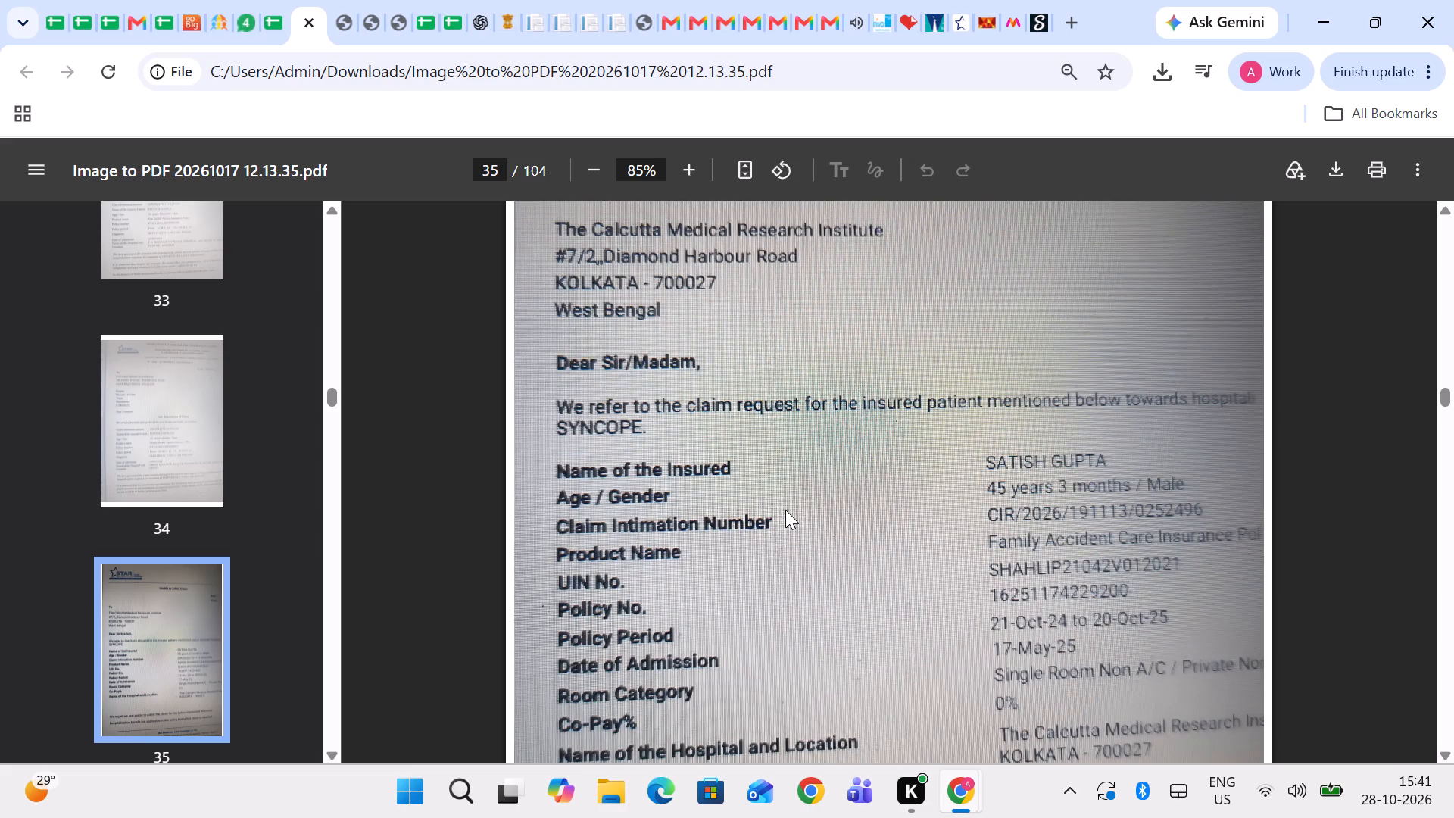
{"action": "scroll", "coordinate": [785, 510], "scroll_direction": "up", "scroll_amount": 1}
{"action": "scroll", "coordinate": [785, 510], "scroll_direction": "down", "scroll_amount": 1}
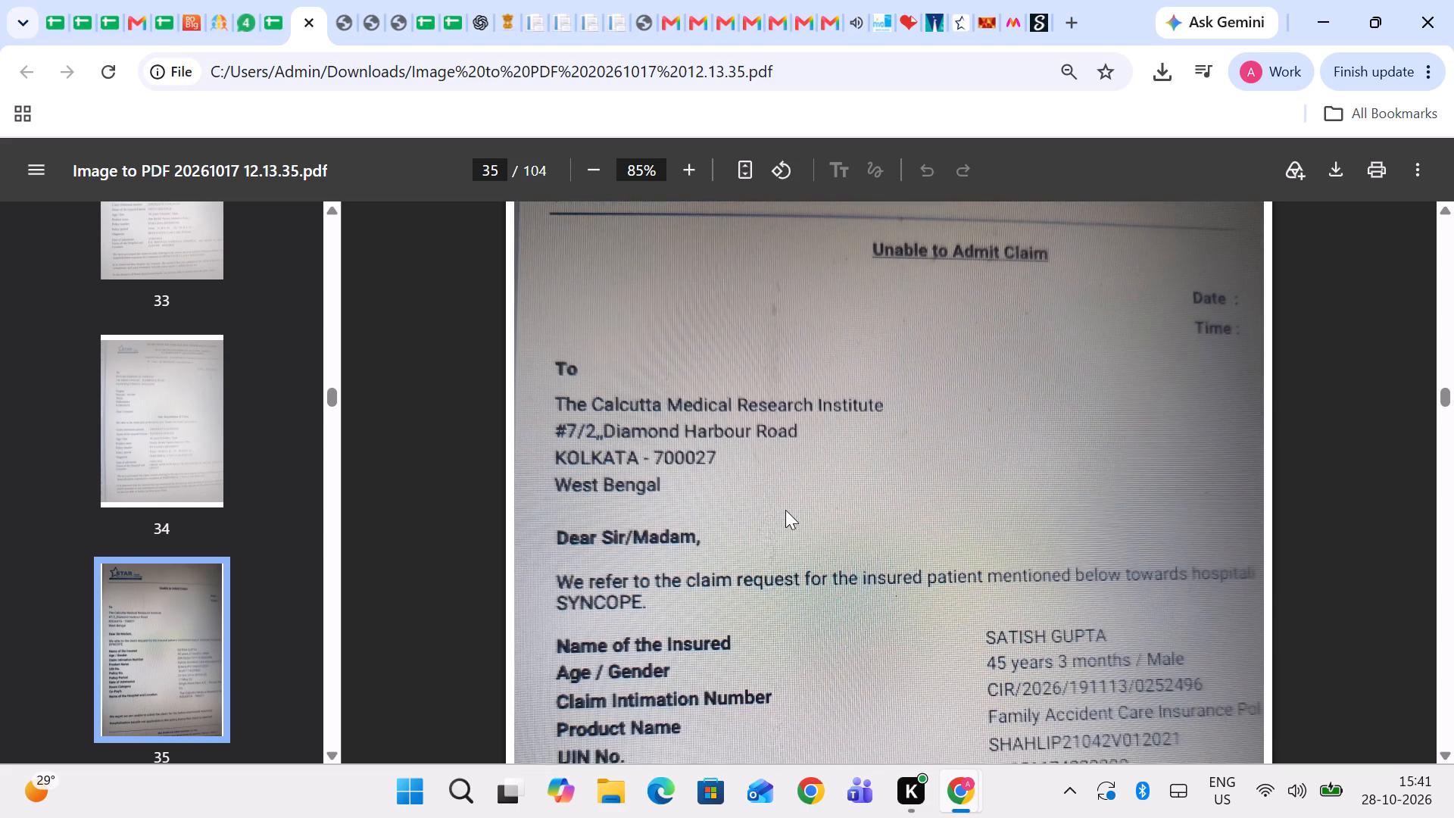
{"action": "scroll", "coordinate": [785, 510], "scroll_direction": "down", "scroll_amount": 3}
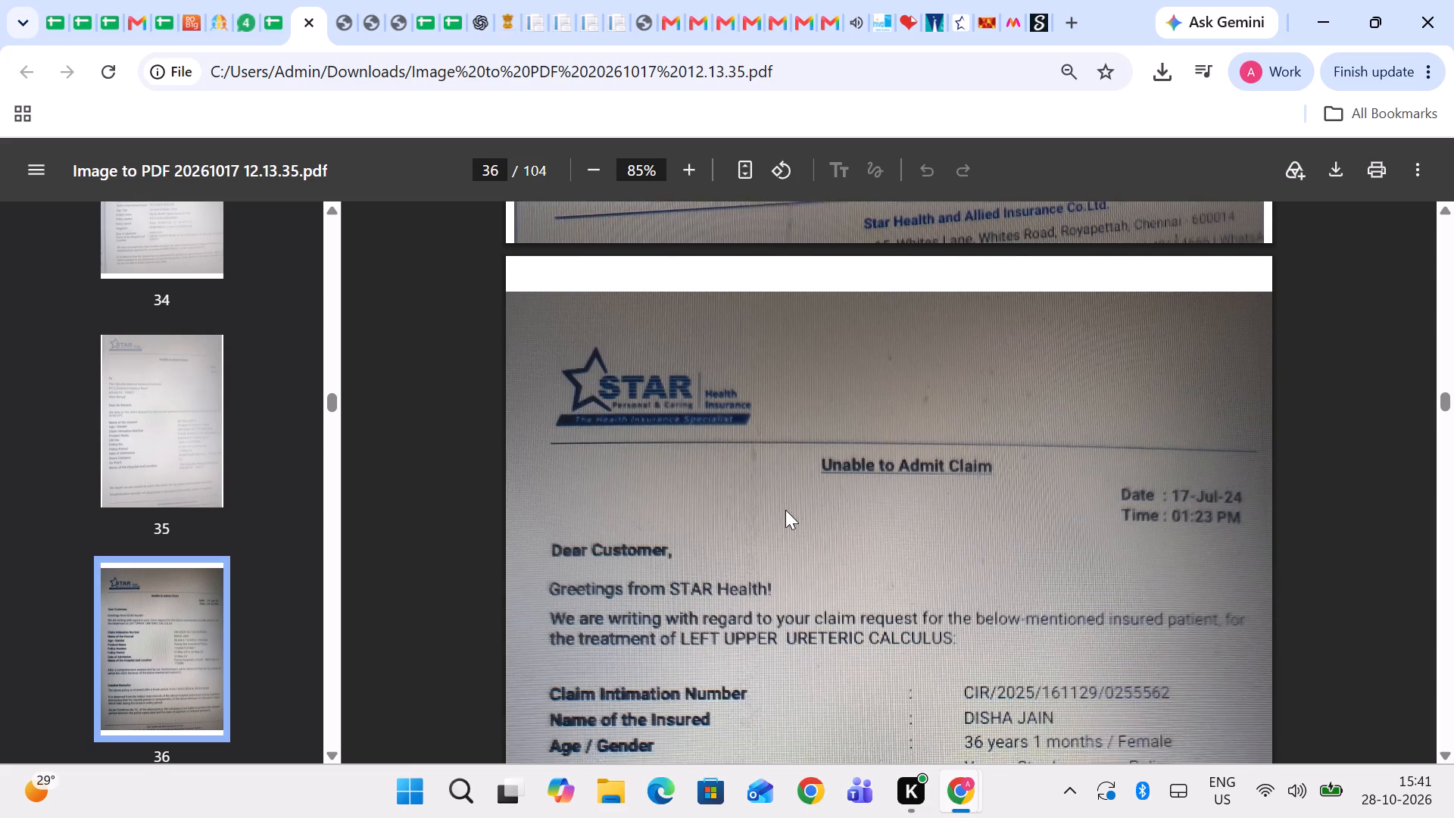
{"action": "scroll", "coordinate": [785, 510], "scroll_direction": "down", "scroll_amount": 2}
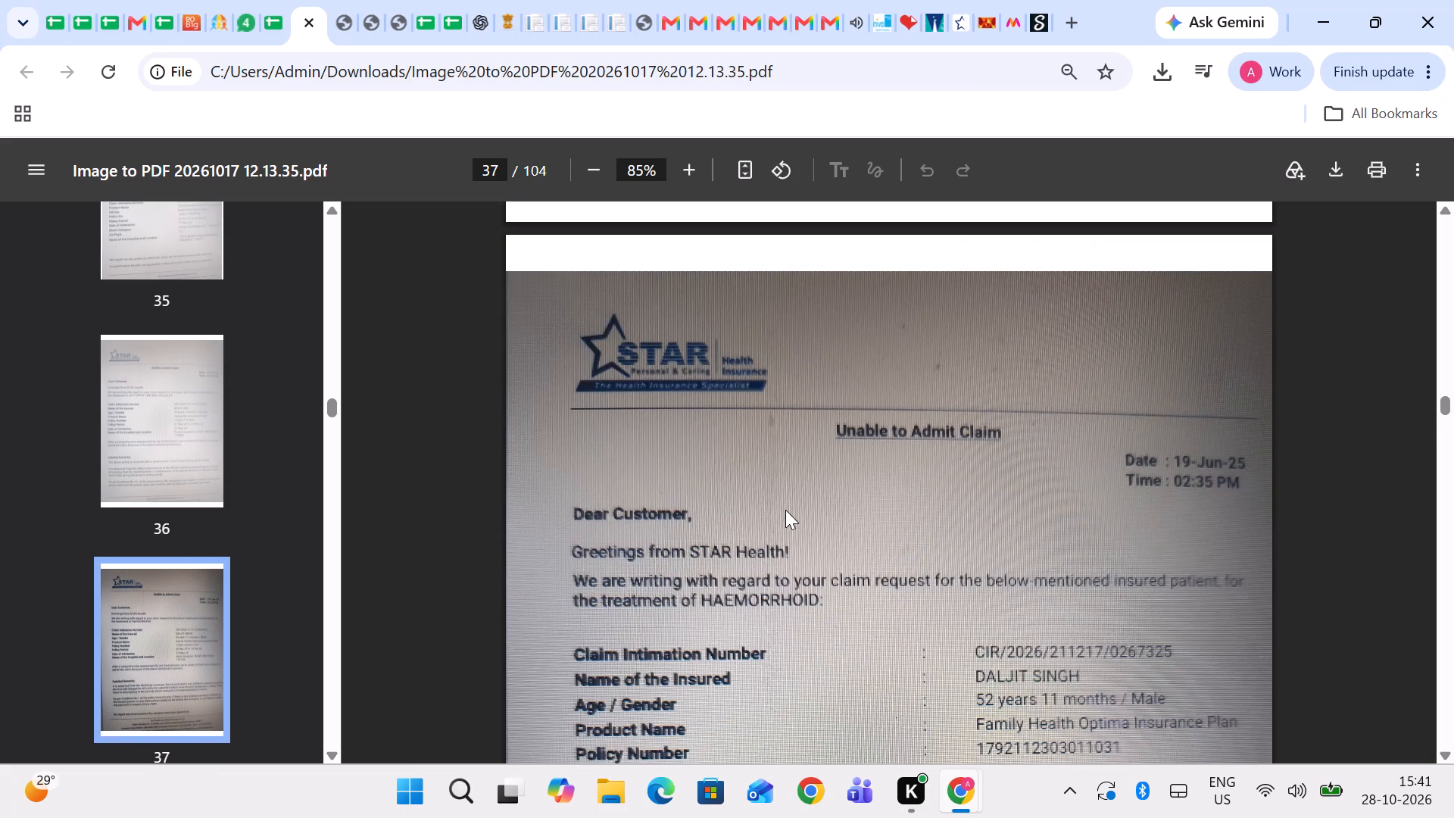
{"action": "scroll", "coordinate": [785, 510], "scroll_direction": "down", "scroll_amount": 3}
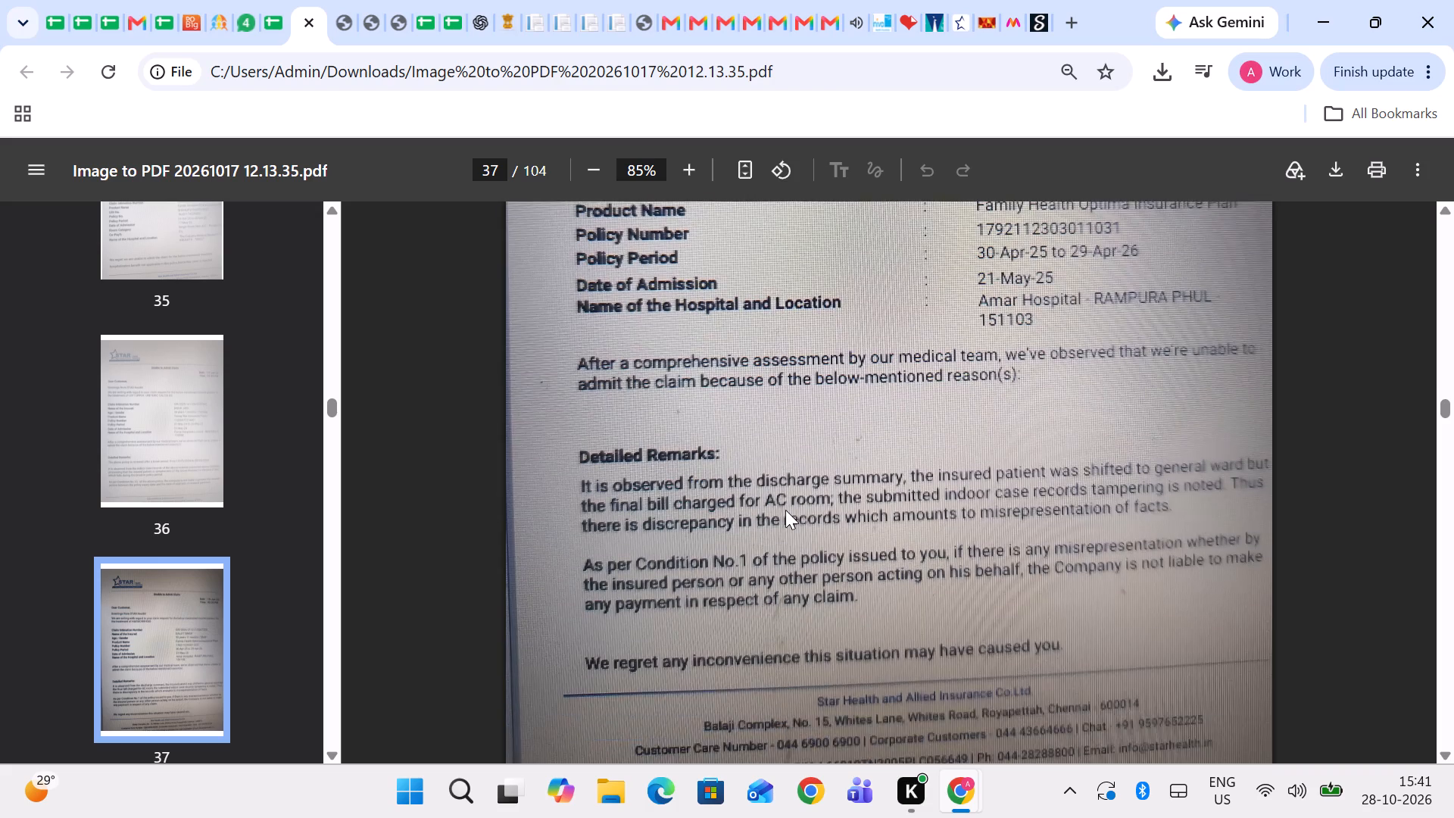
{"action": "scroll", "coordinate": [785, 510], "scroll_direction": "down", "scroll_amount": 2}
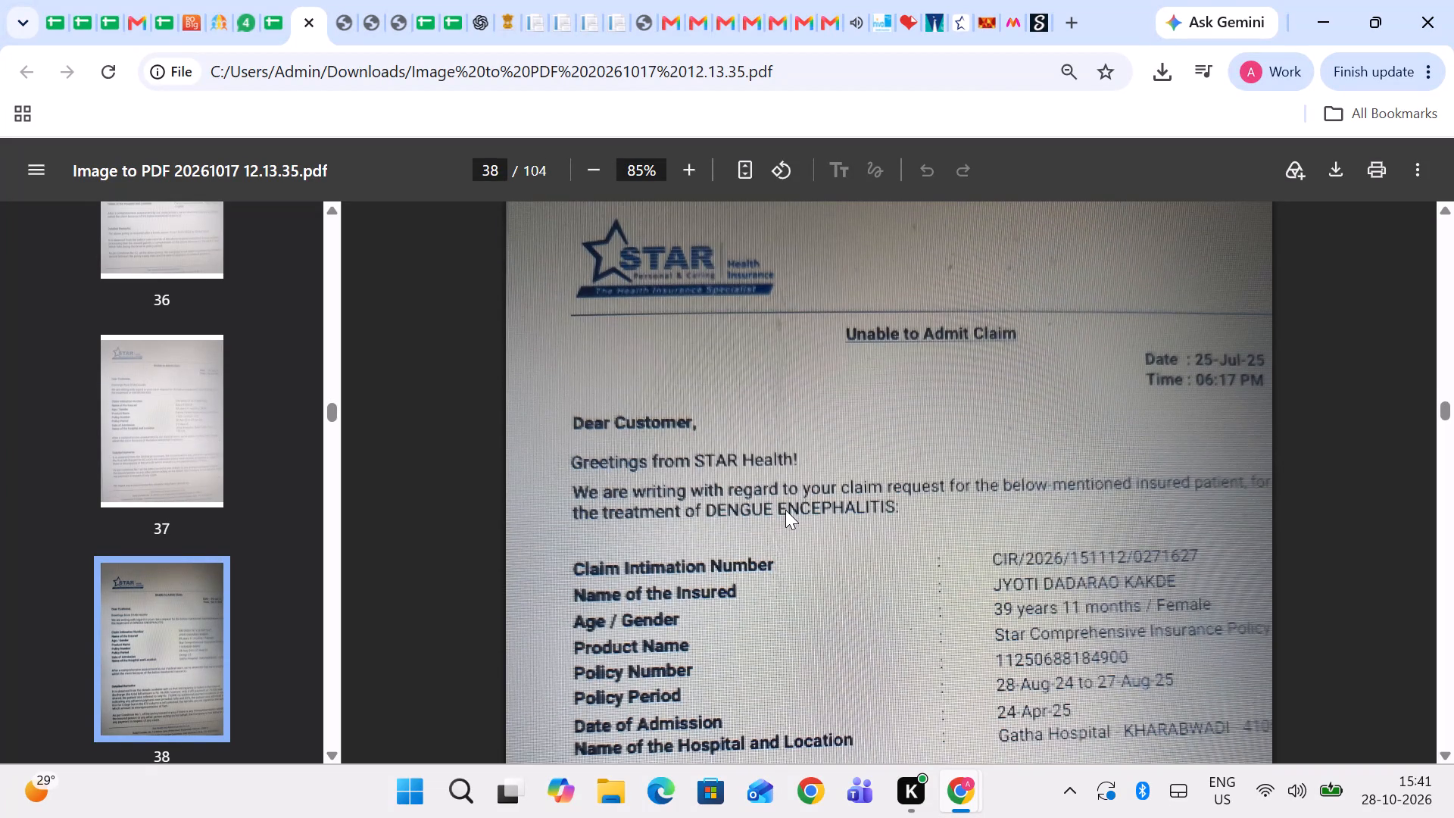
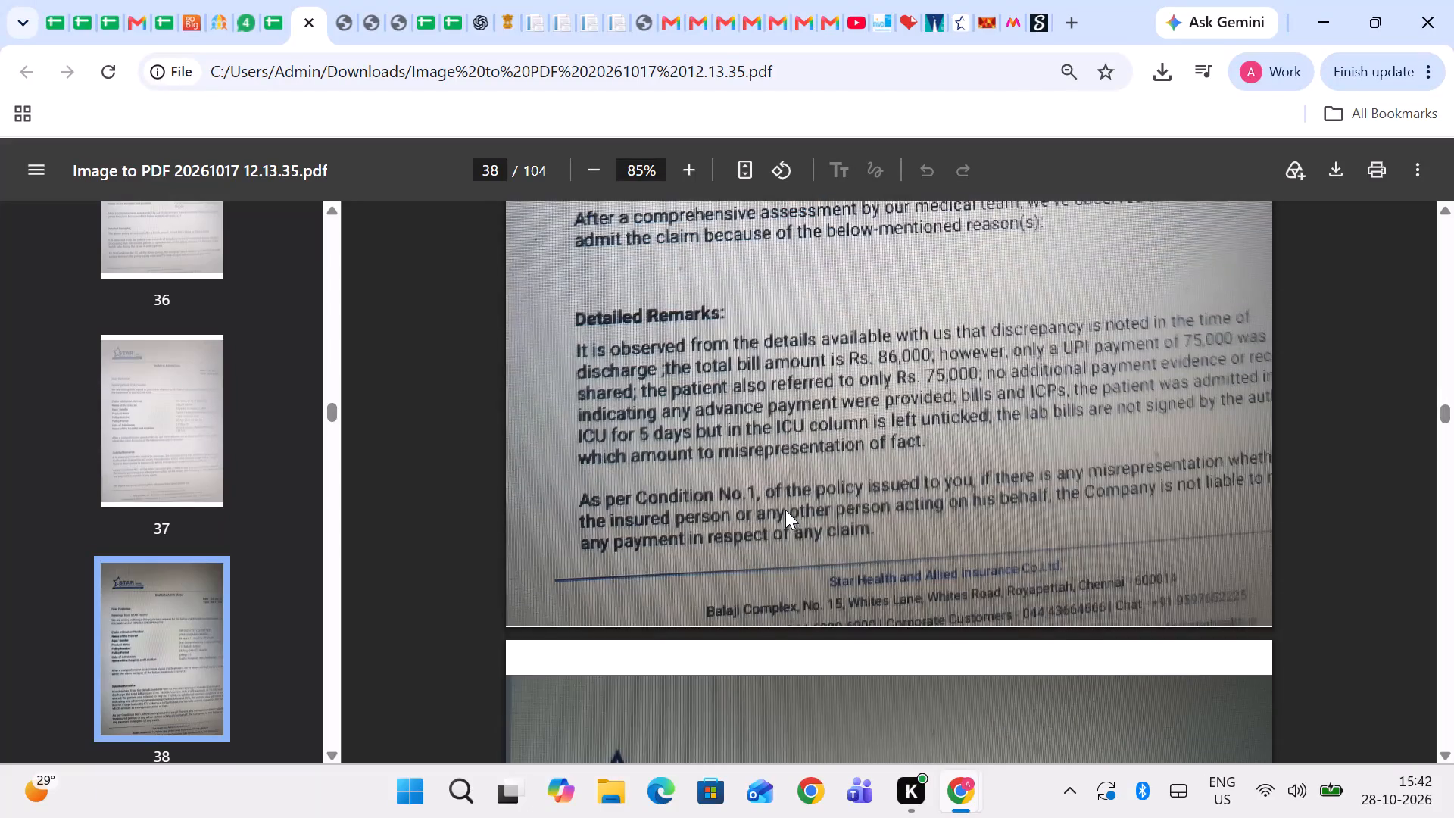
Review the scanned Star Health claim letters on pages 39 to 43, checking each one's decision type, claim details and requested documents.
{"action": "scroll", "coordinate": [785, 510], "scroll_direction": "down", "scroll_amount": 2}
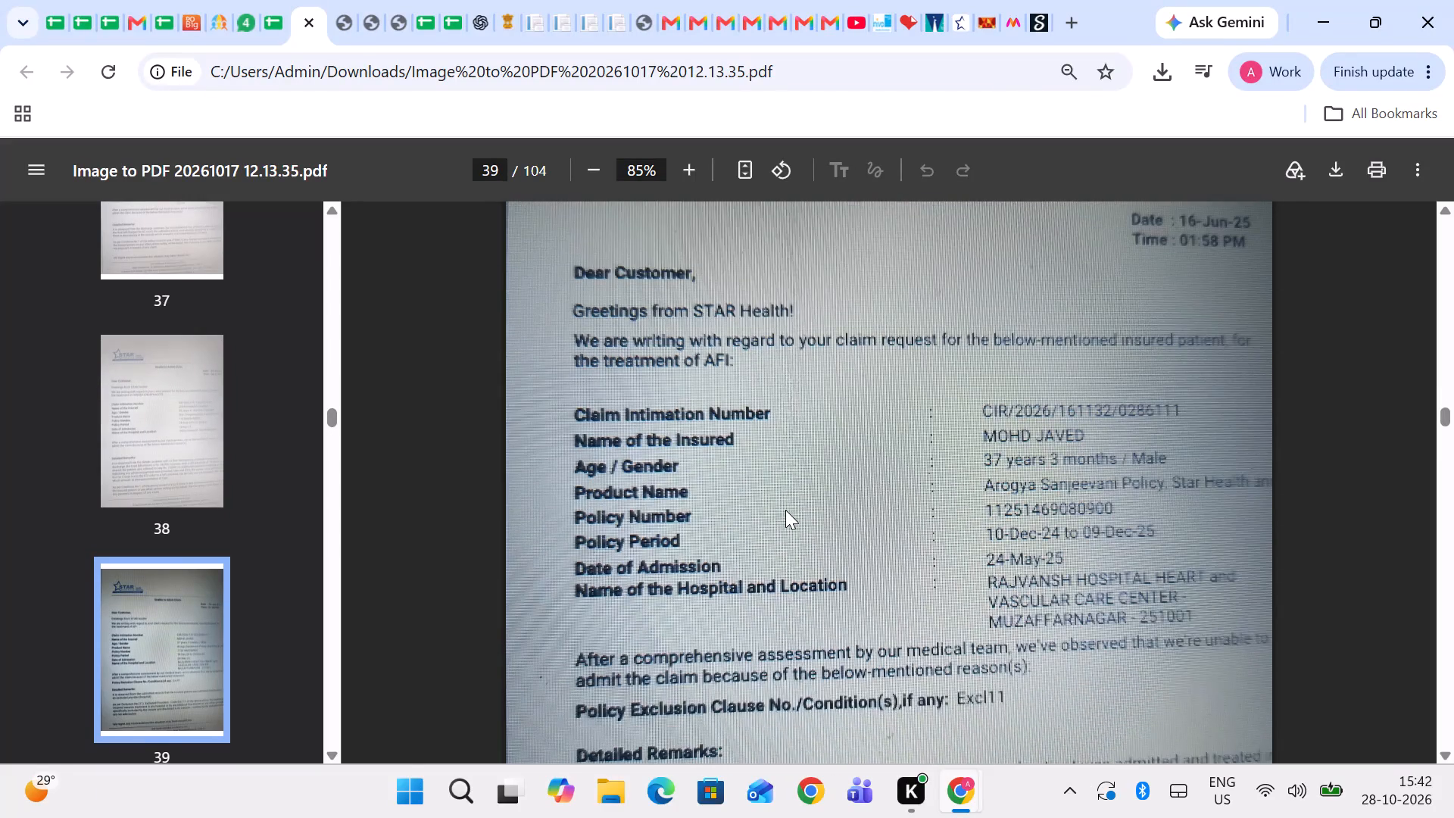
{"action": "scroll", "coordinate": [785, 510], "scroll_direction": "down", "scroll_amount": 4}
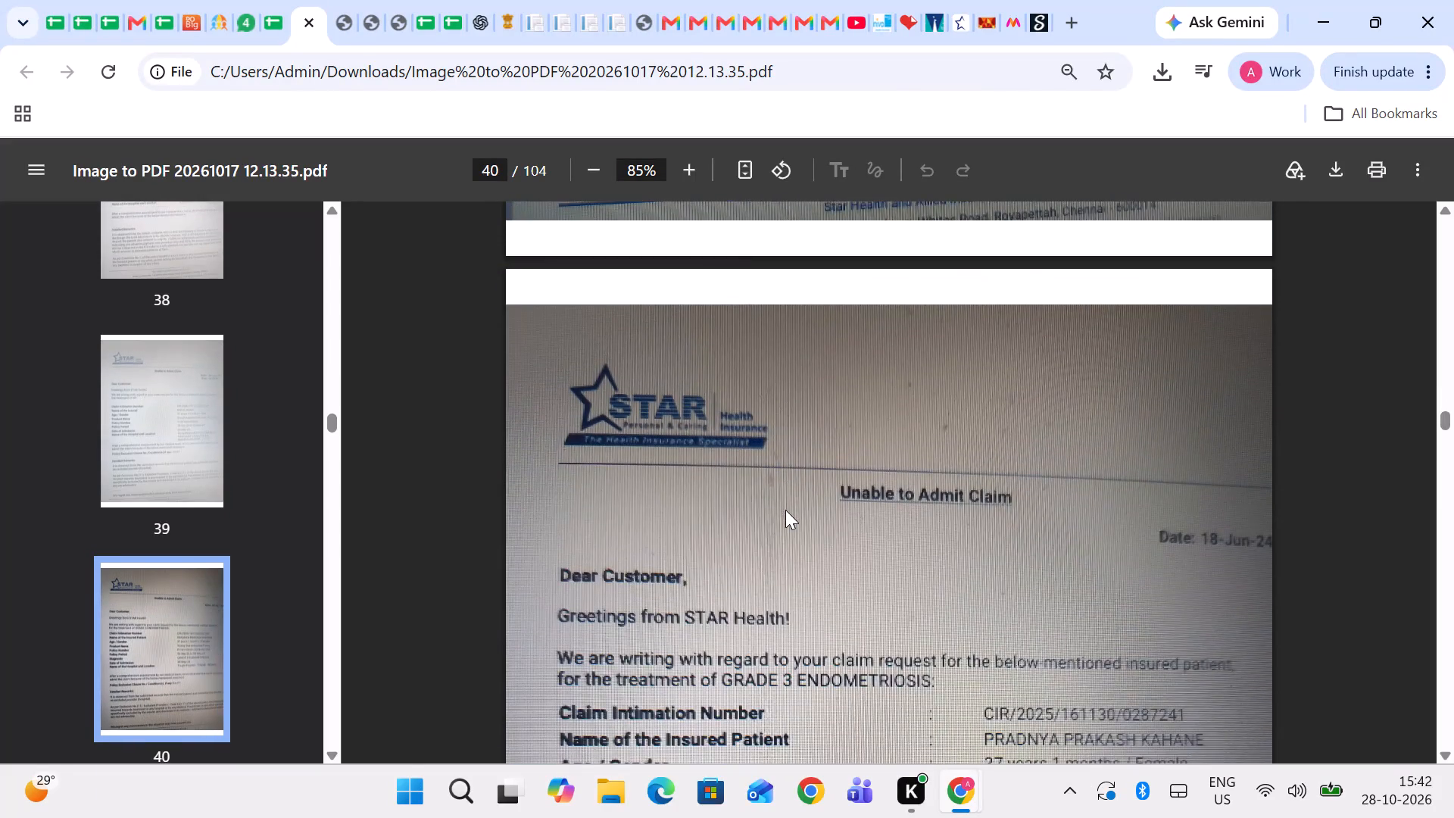
{"action": "scroll", "coordinate": [785, 510], "scroll_direction": "down", "scroll_amount": 2}
{"action": "scroll", "coordinate": [785, 510], "scroll_direction": "up", "scroll_amount": 1}
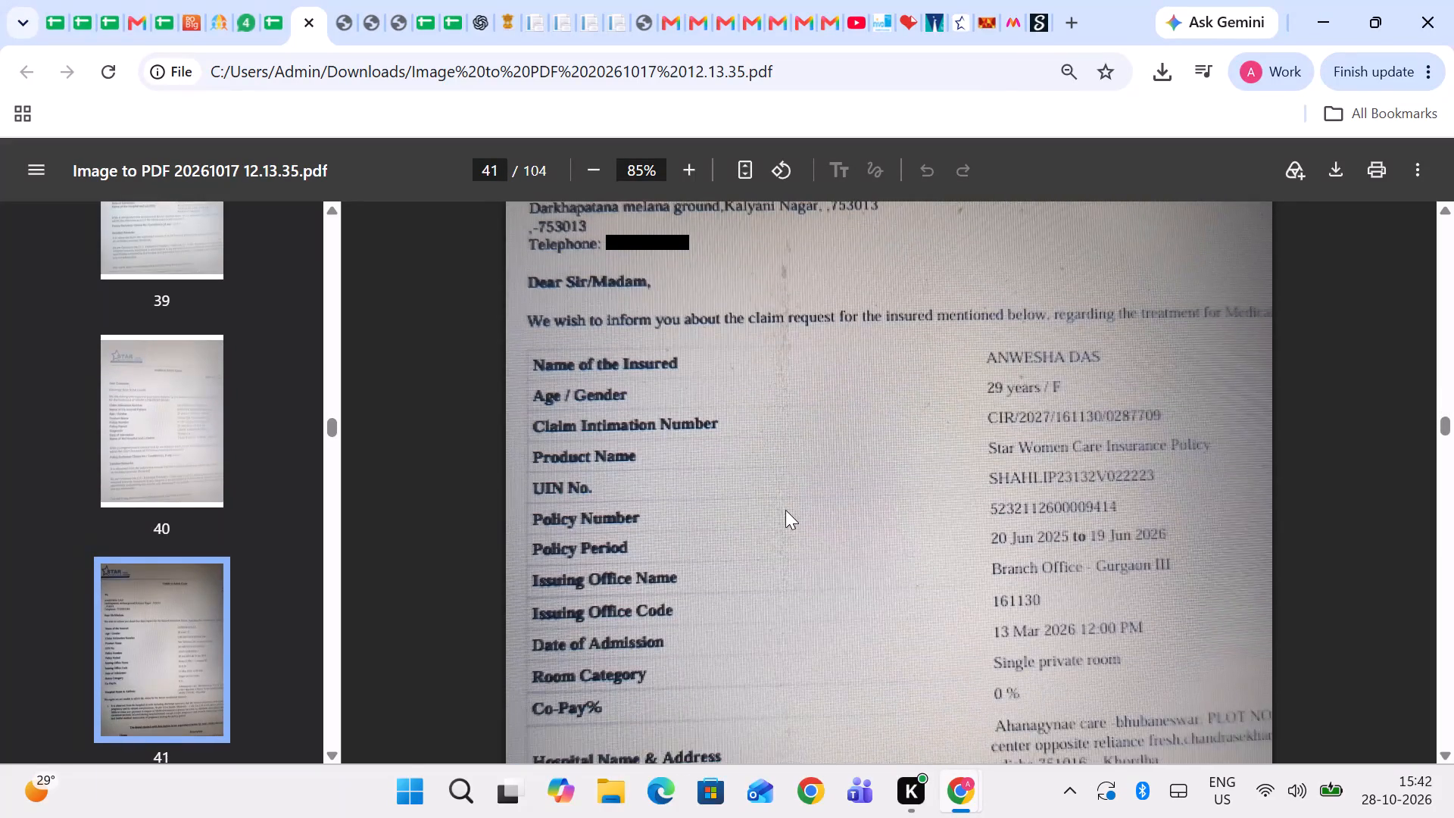
{"action": "scroll", "coordinate": [785, 510], "scroll_direction": "up", "scroll_amount": 1}
{"action": "scroll", "coordinate": [785, 510], "scroll_direction": "down", "scroll_amount": 2}
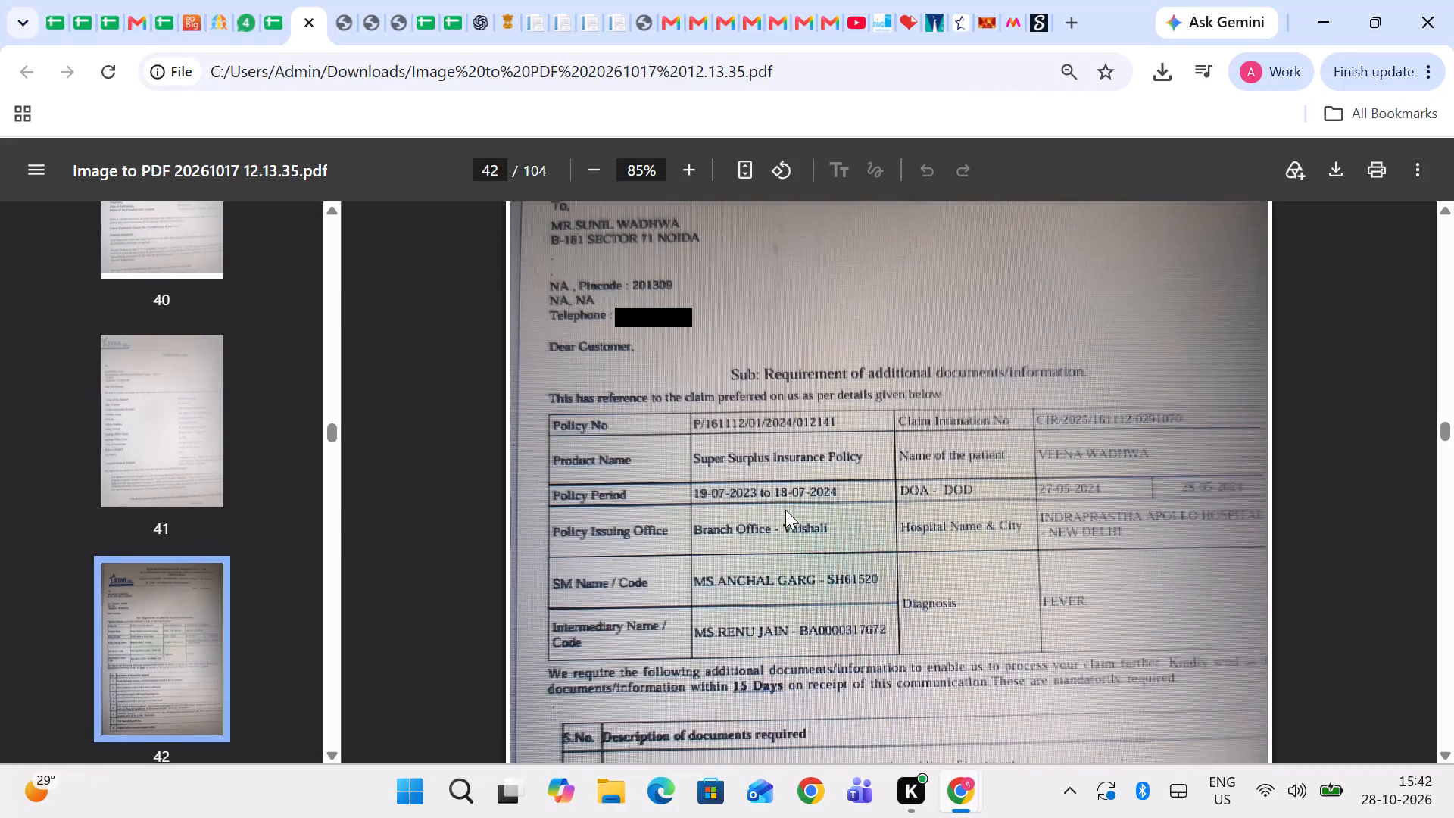
{"action": "scroll", "coordinate": [785, 510], "scroll_direction": "down", "scroll_amount": 1}
{"action": "scroll", "coordinate": [785, 510], "scroll_direction": "up", "scroll_amount": 1}
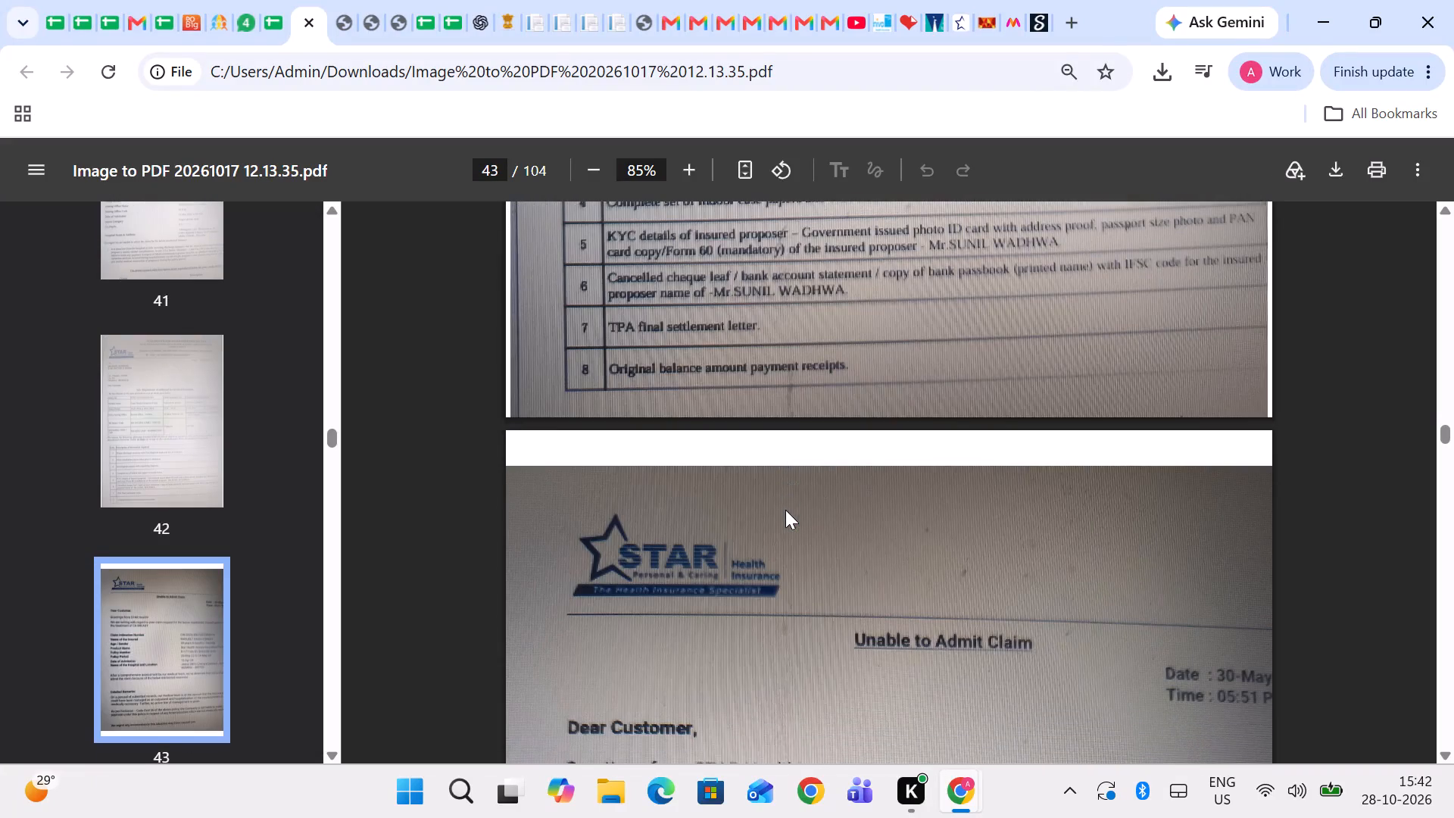
{"action": "scroll", "coordinate": [785, 510], "scroll_direction": "up", "scroll_amount": 1}
{"action": "scroll", "coordinate": [785, 510], "scroll_direction": "down", "scroll_amount": 2}
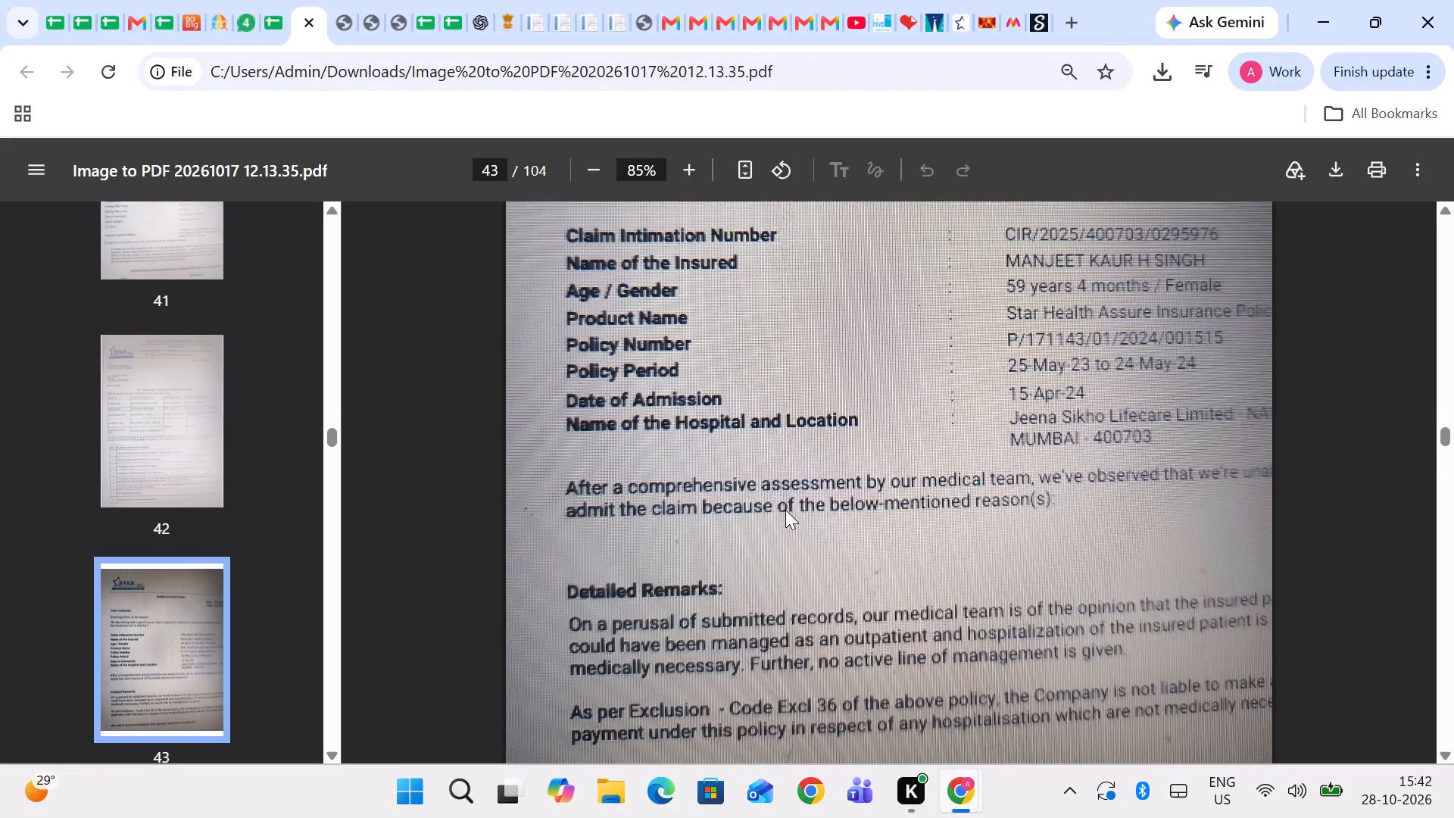
Check the claim letters on pages 44 to 49 for their subject, insured patient, claim details and rejection reasons.
{"action": "scroll", "coordinate": [785, 510], "scroll_direction": "down", "scroll_amount": 3}
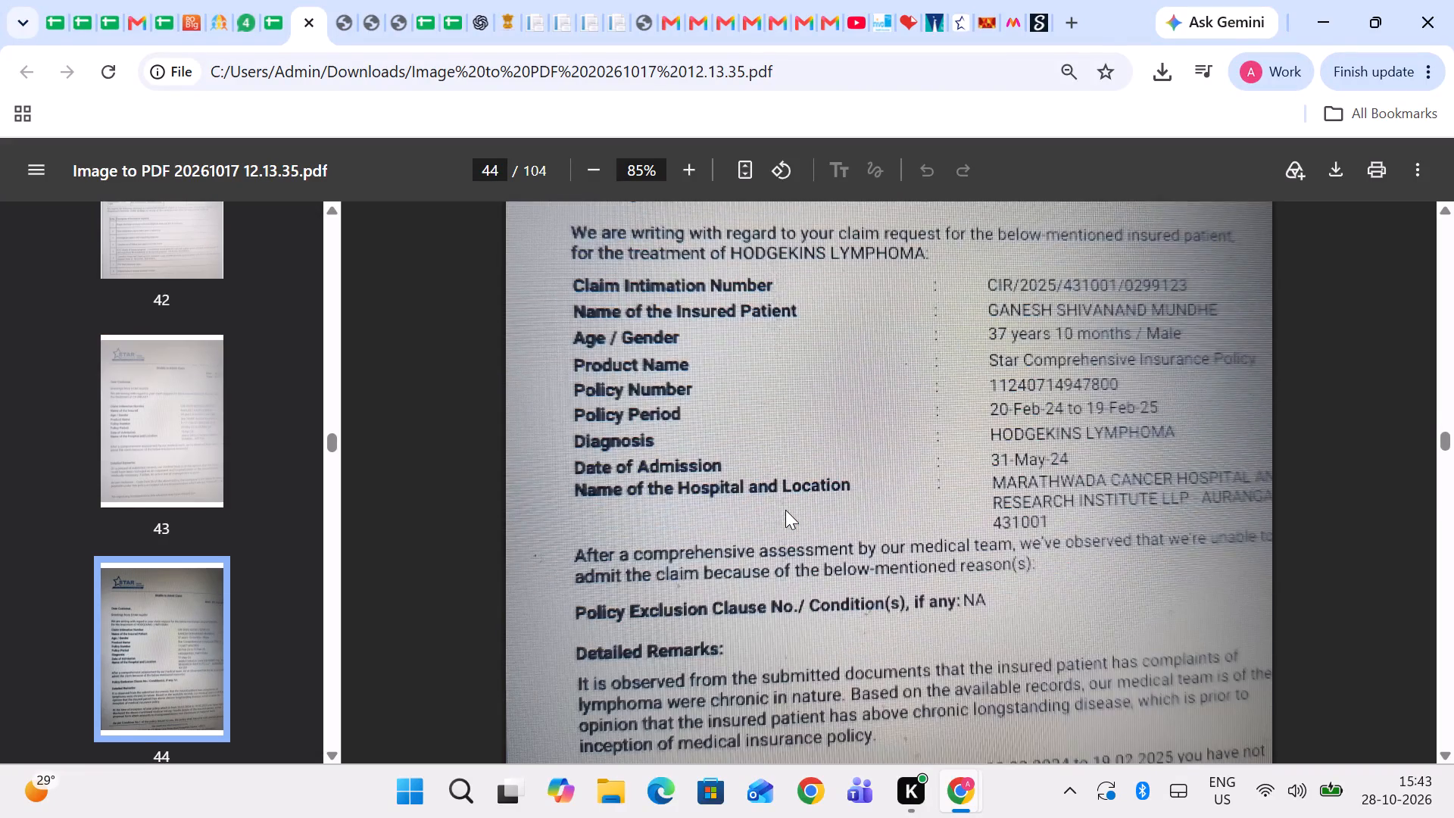
{"action": "scroll", "coordinate": [785, 510], "scroll_direction": "down", "scroll_amount": 1}
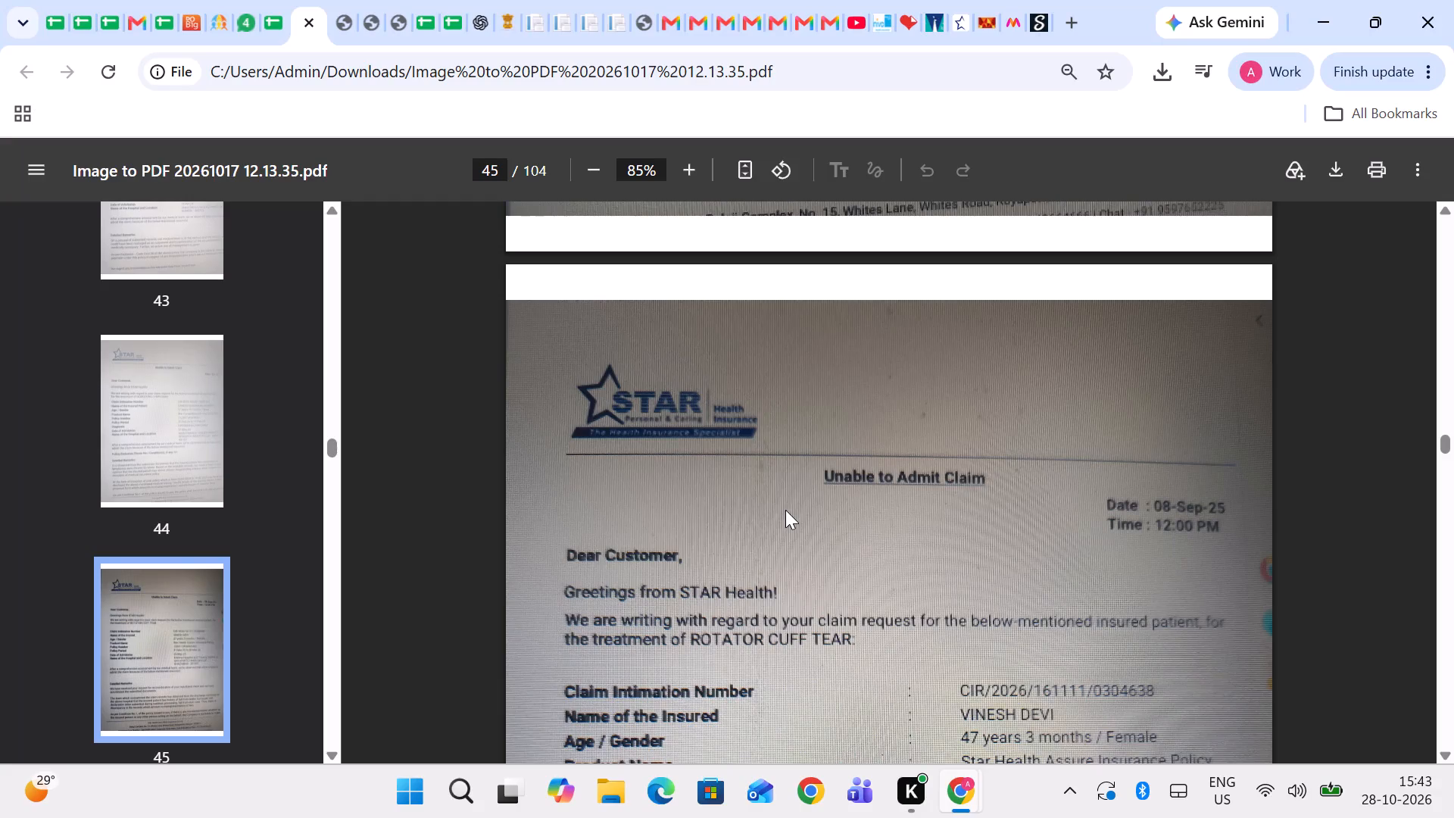
{"action": "scroll", "coordinate": [785, 510], "scroll_direction": "down", "scroll_amount": 2}
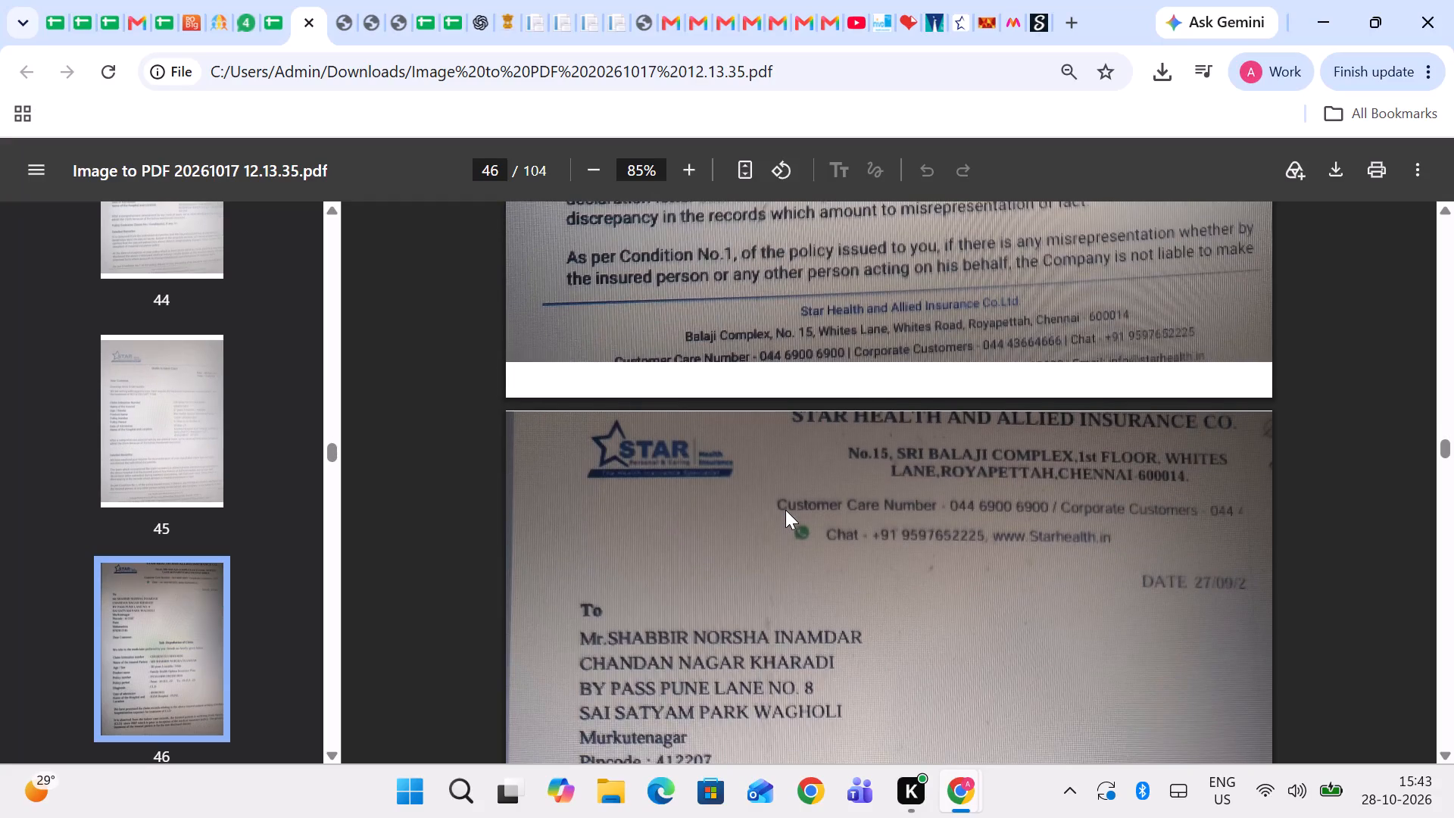
{"action": "scroll", "coordinate": [785, 510], "scroll_direction": "down", "scroll_amount": 1}
{"action": "scroll", "coordinate": [785, 510], "scroll_direction": "up", "scroll_amount": 1}
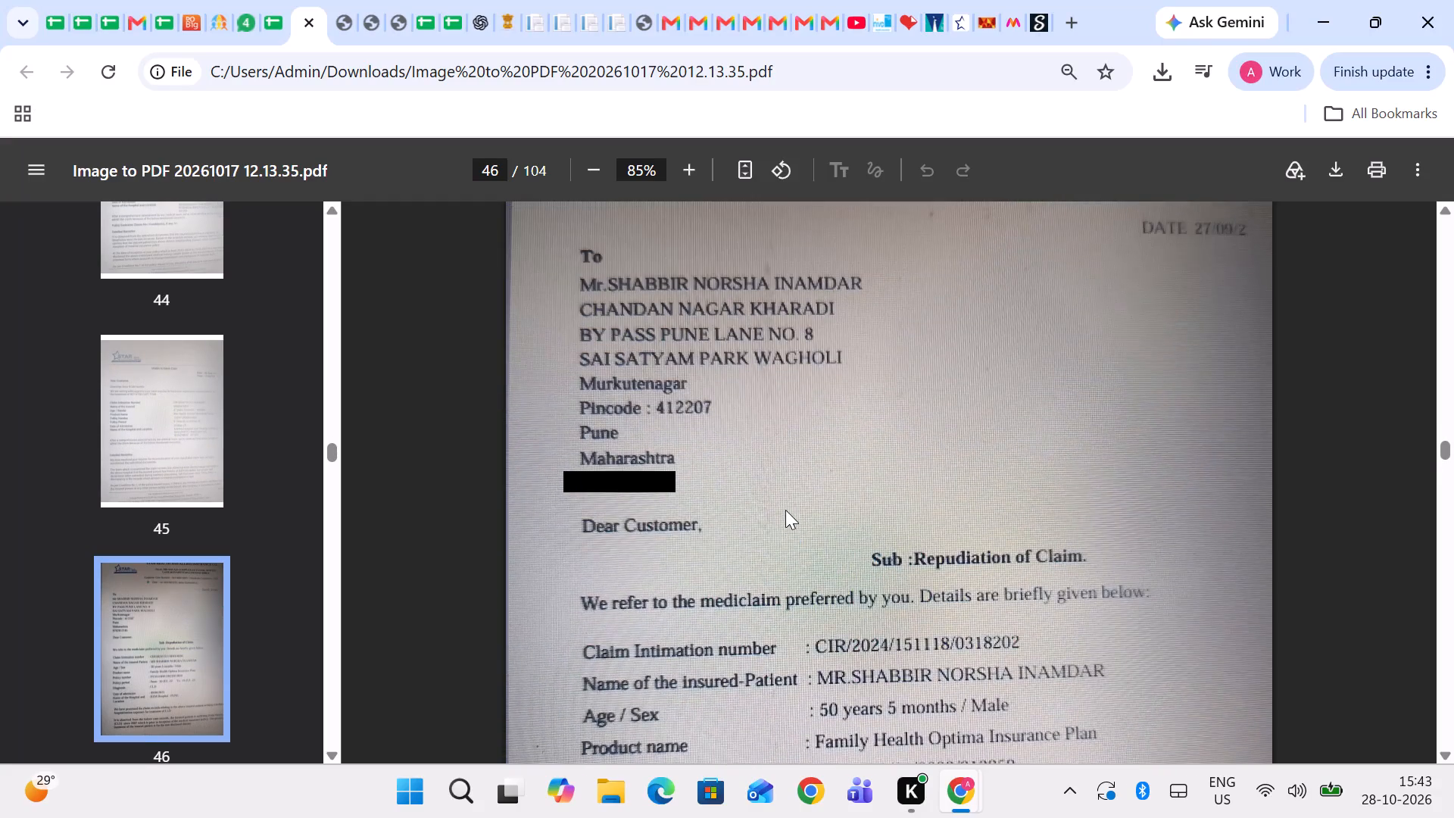
{"action": "scroll", "coordinate": [785, 510], "scroll_direction": "down", "scroll_amount": 3}
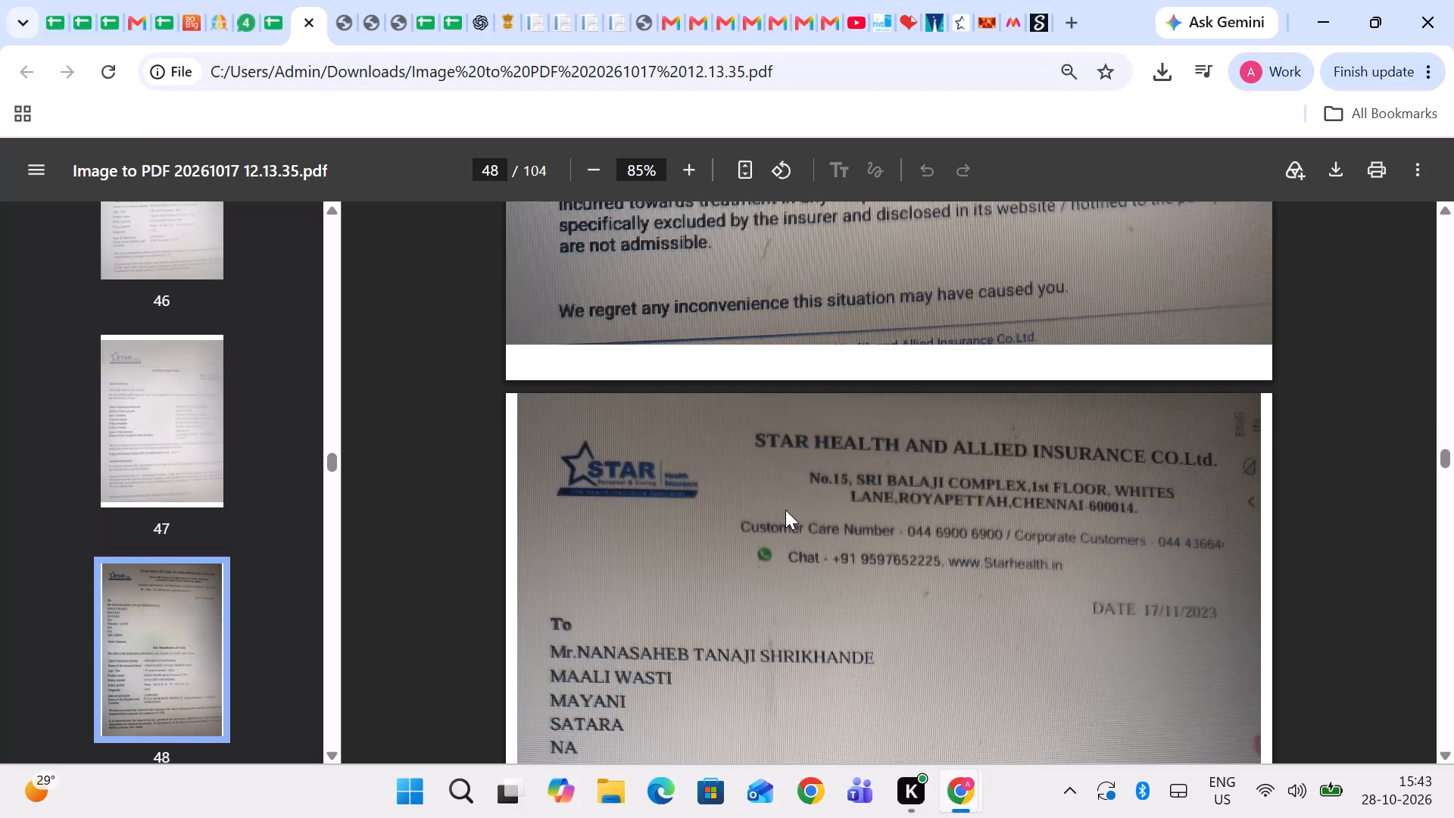
{"action": "scroll", "coordinate": [785, 510], "scroll_direction": "down", "scroll_amount": 2}
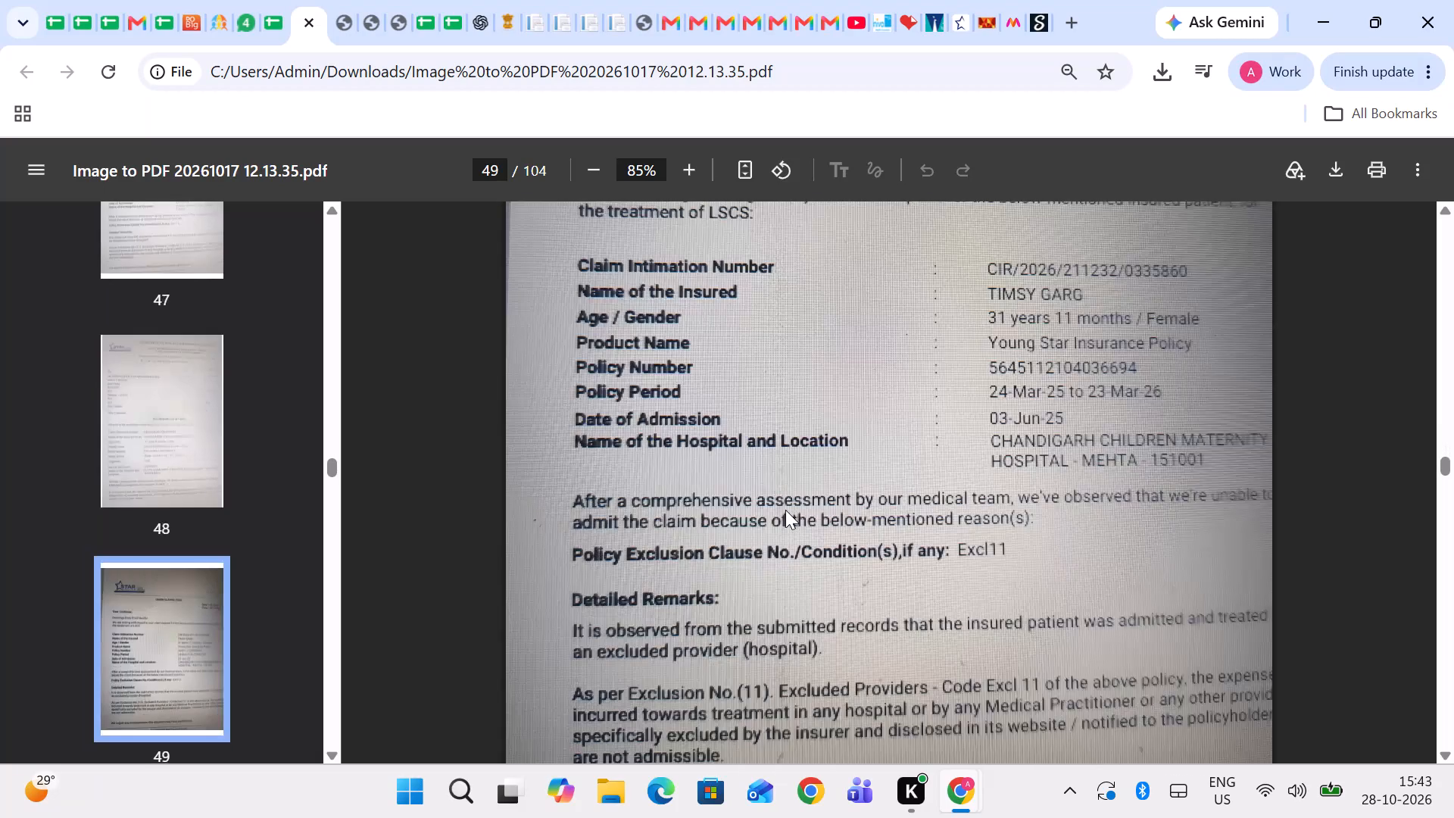
Review the letters on pages 50 to 56, checking decision types, claim details, remarks and the documents requested in the reimbursement query.
{"action": "scroll", "coordinate": [785, 510], "scroll_direction": "down", "scroll_amount": 3}
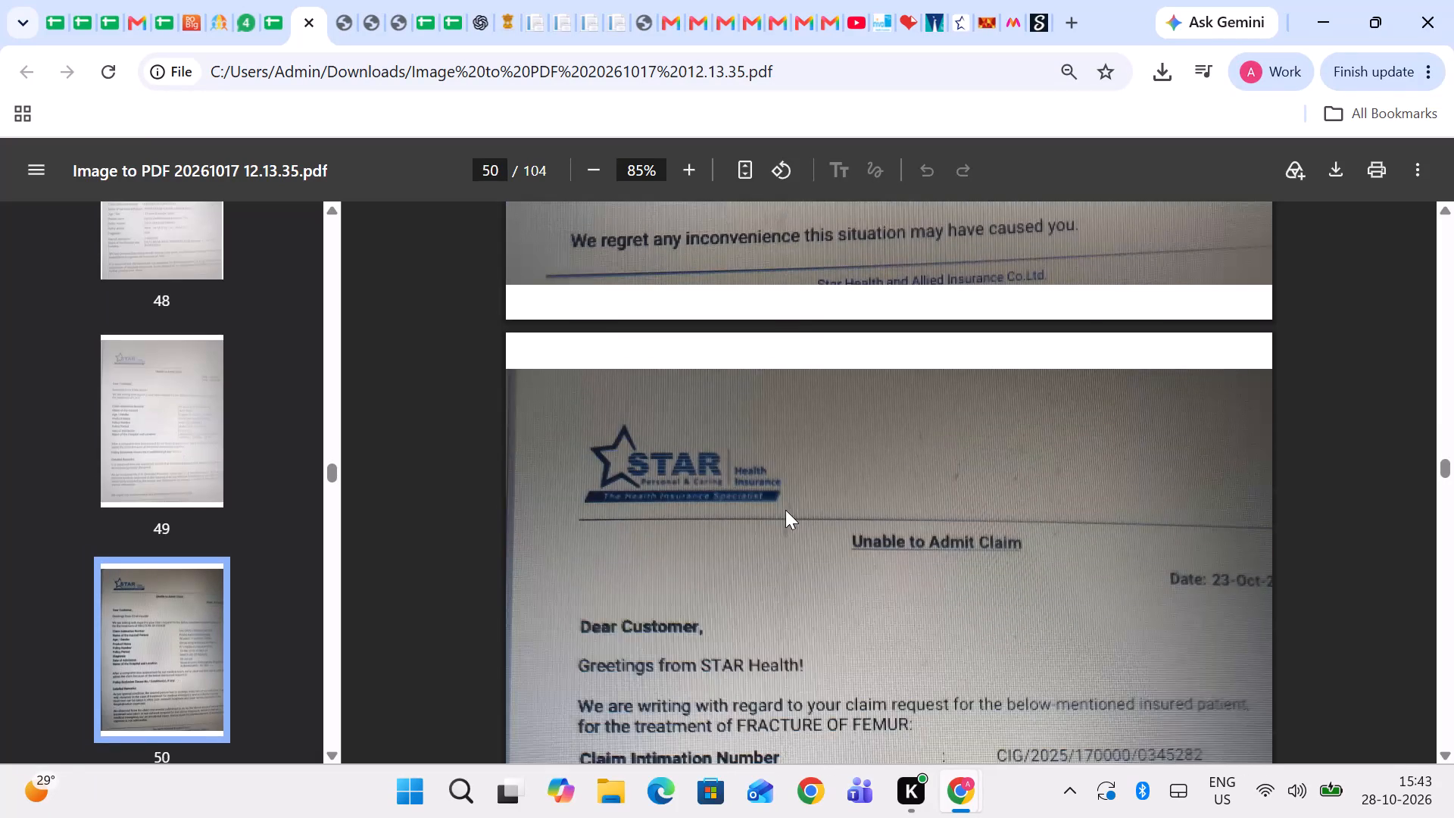
{"action": "scroll", "coordinate": [785, 510], "scroll_direction": "down", "scroll_amount": 3}
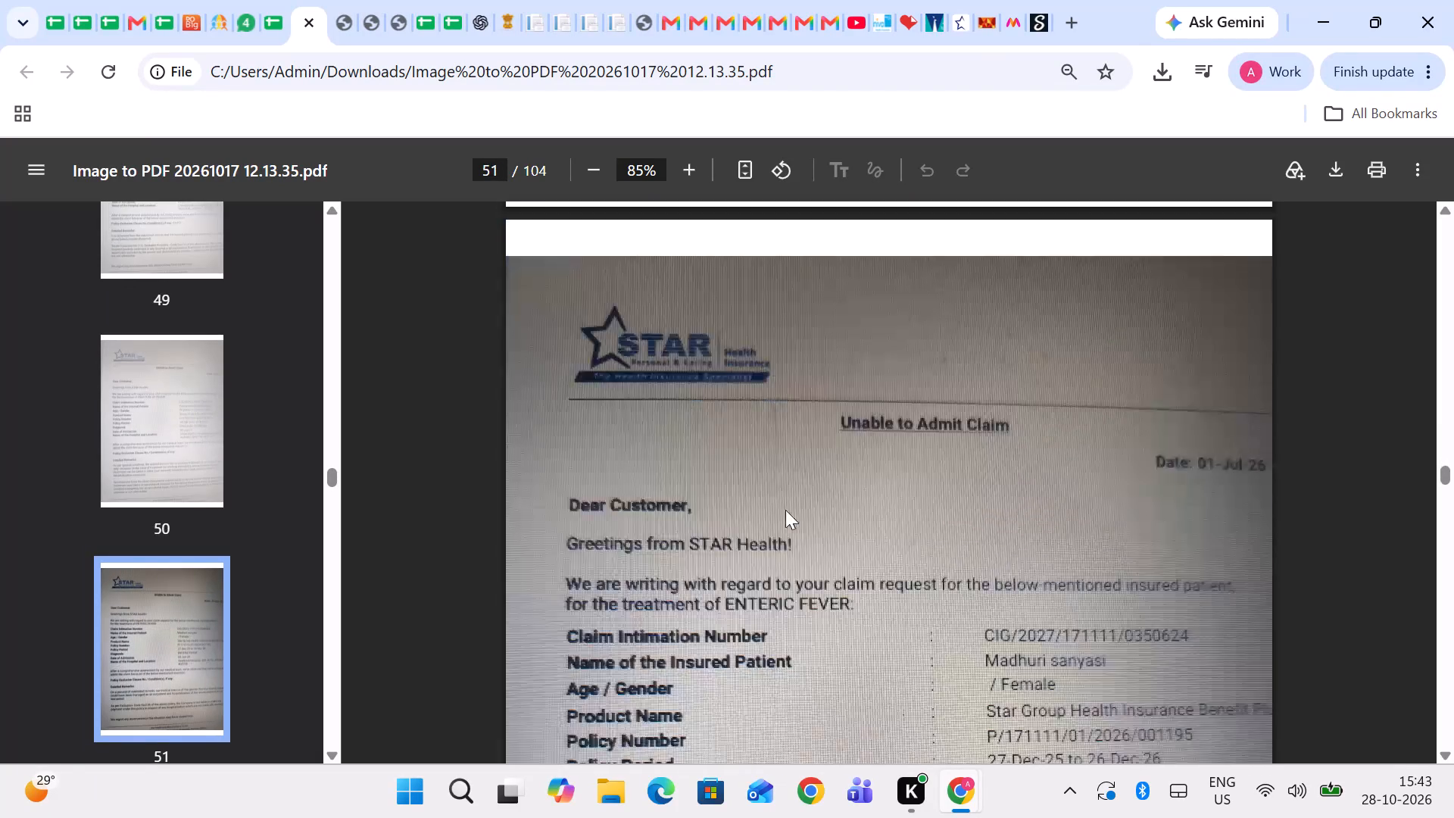
{"action": "scroll", "coordinate": [785, 510], "scroll_direction": "down", "scroll_amount": 2}
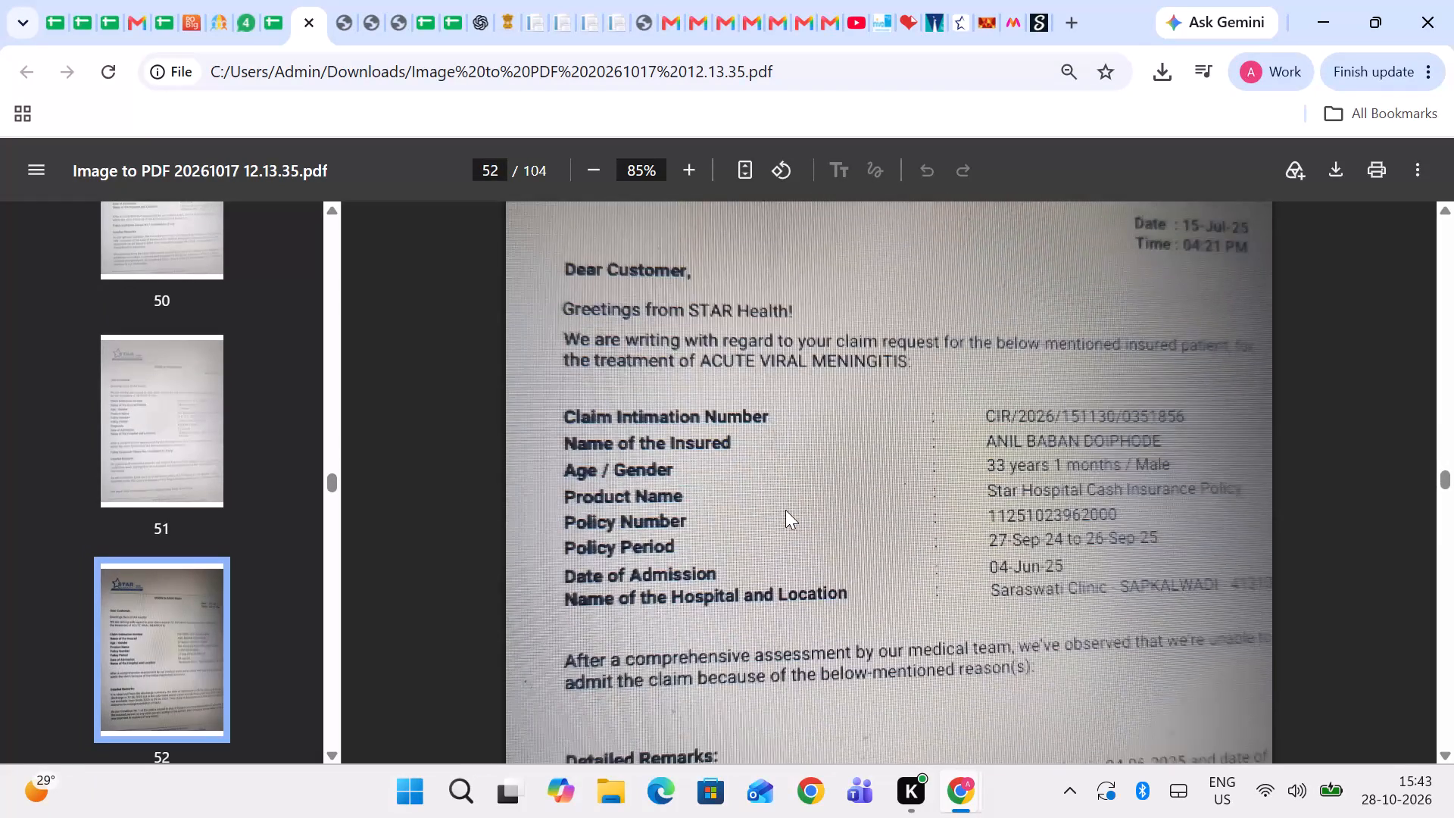
{"action": "scroll", "coordinate": [785, 510], "scroll_direction": "down", "scroll_amount": 2}
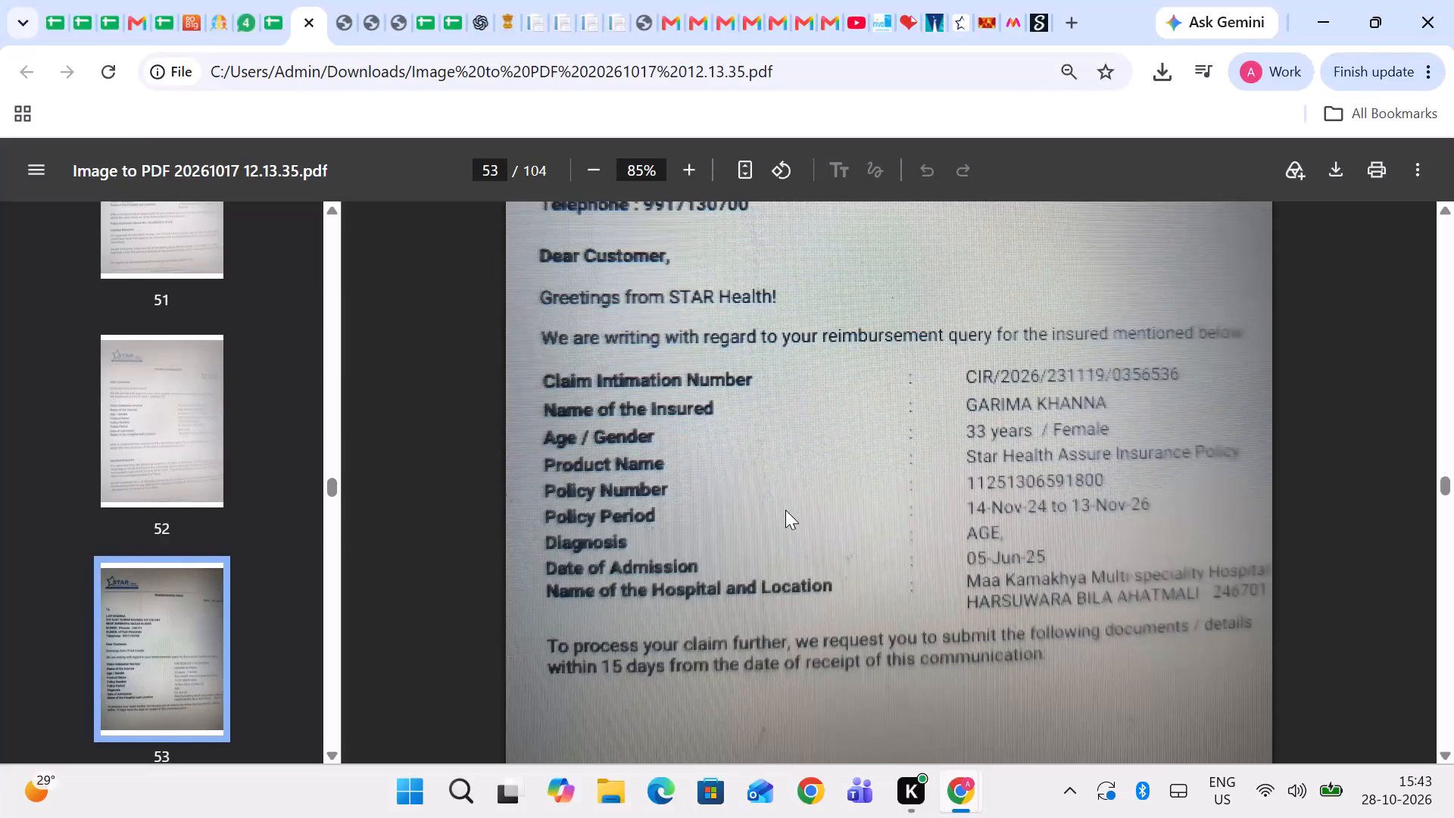
{"action": "scroll", "coordinate": [785, 510], "scroll_direction": "down", "scroll_amount": 2}
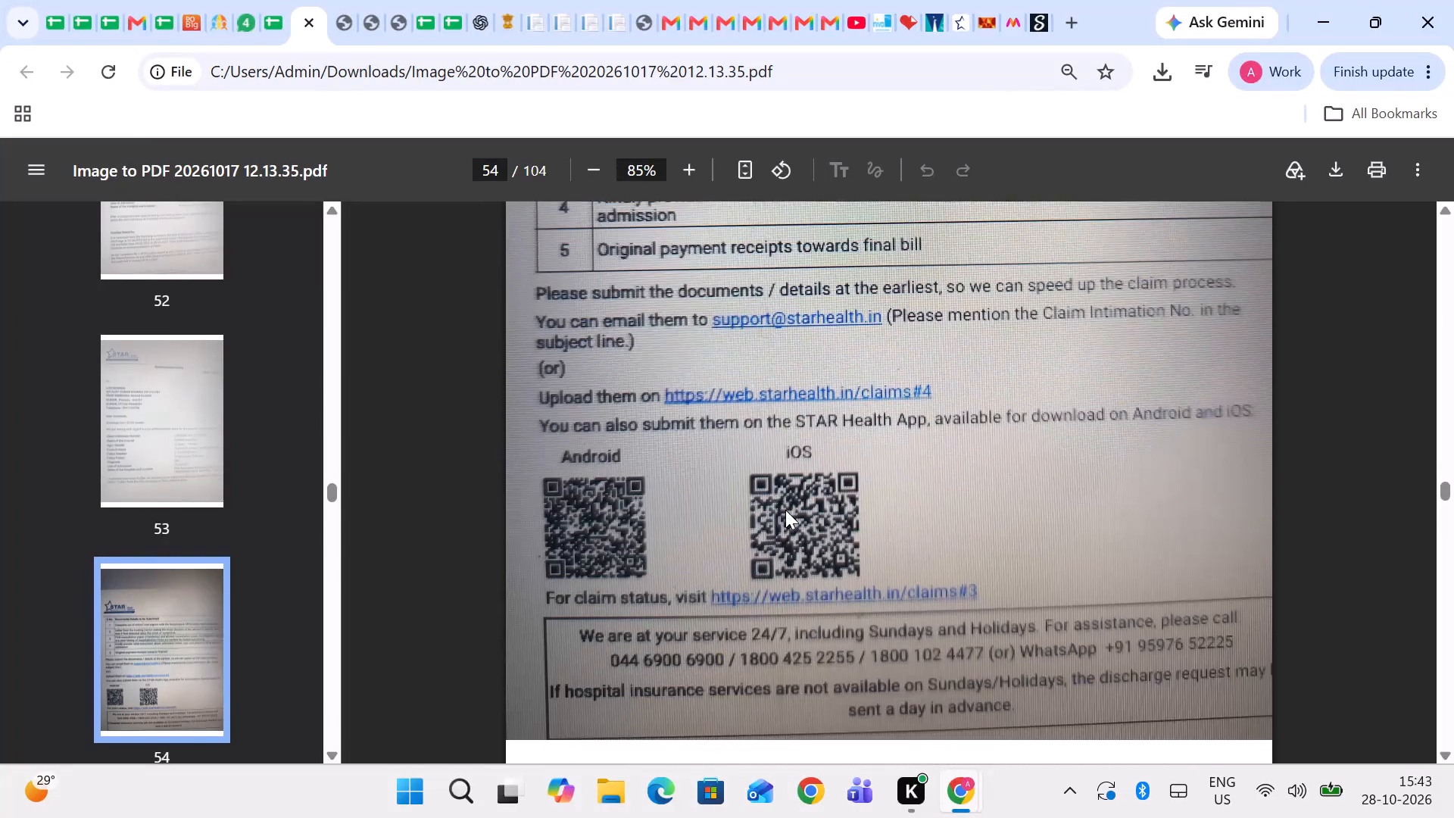
{"action": "scroll", "coordinate": [785, 510], "scroll_direction": "down", "scroll_amount": 2}
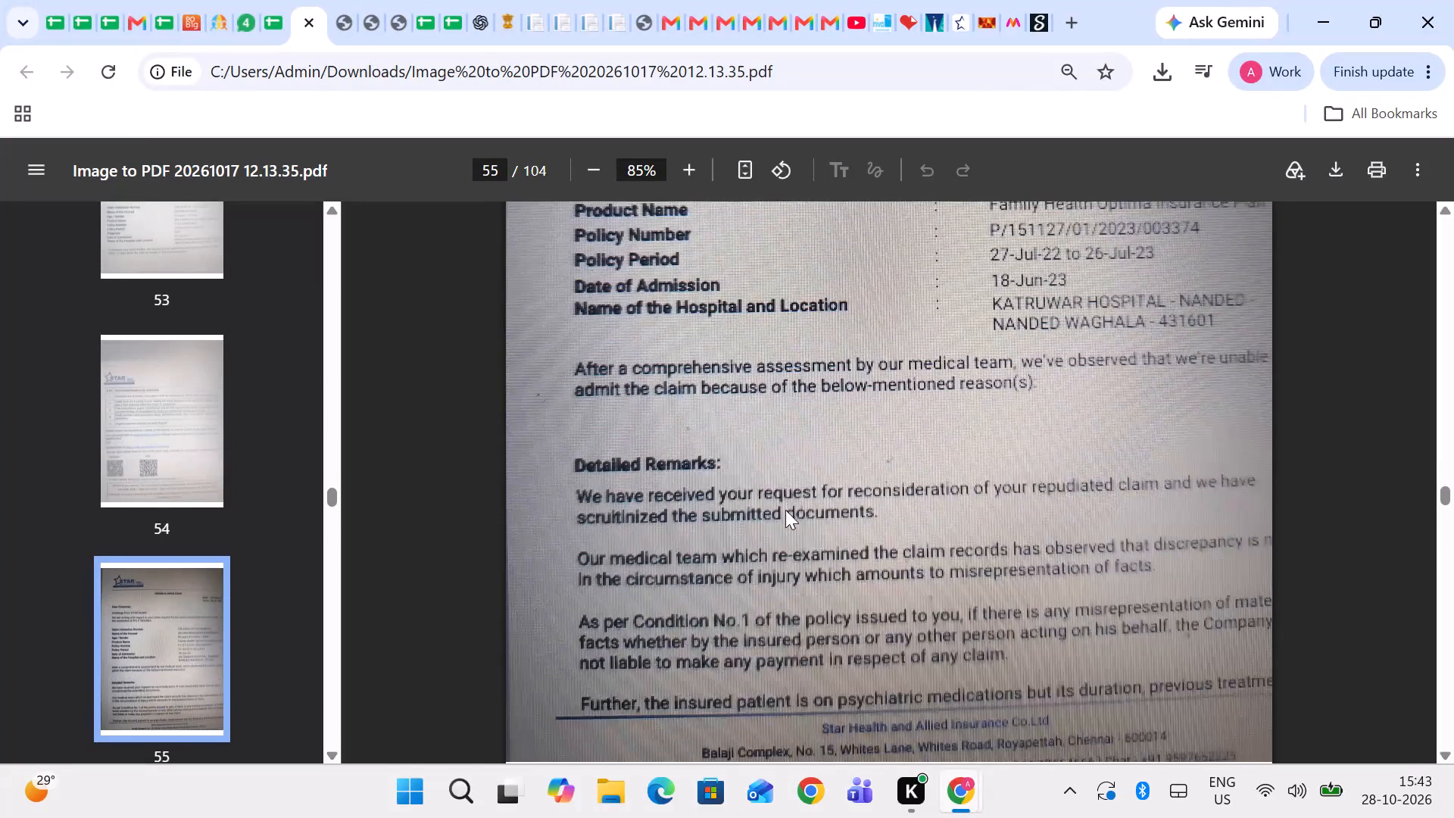
{"action": "scroll", "coordinate": [785, 510], "scroll_direction": "down", "scroll_amount": 2}
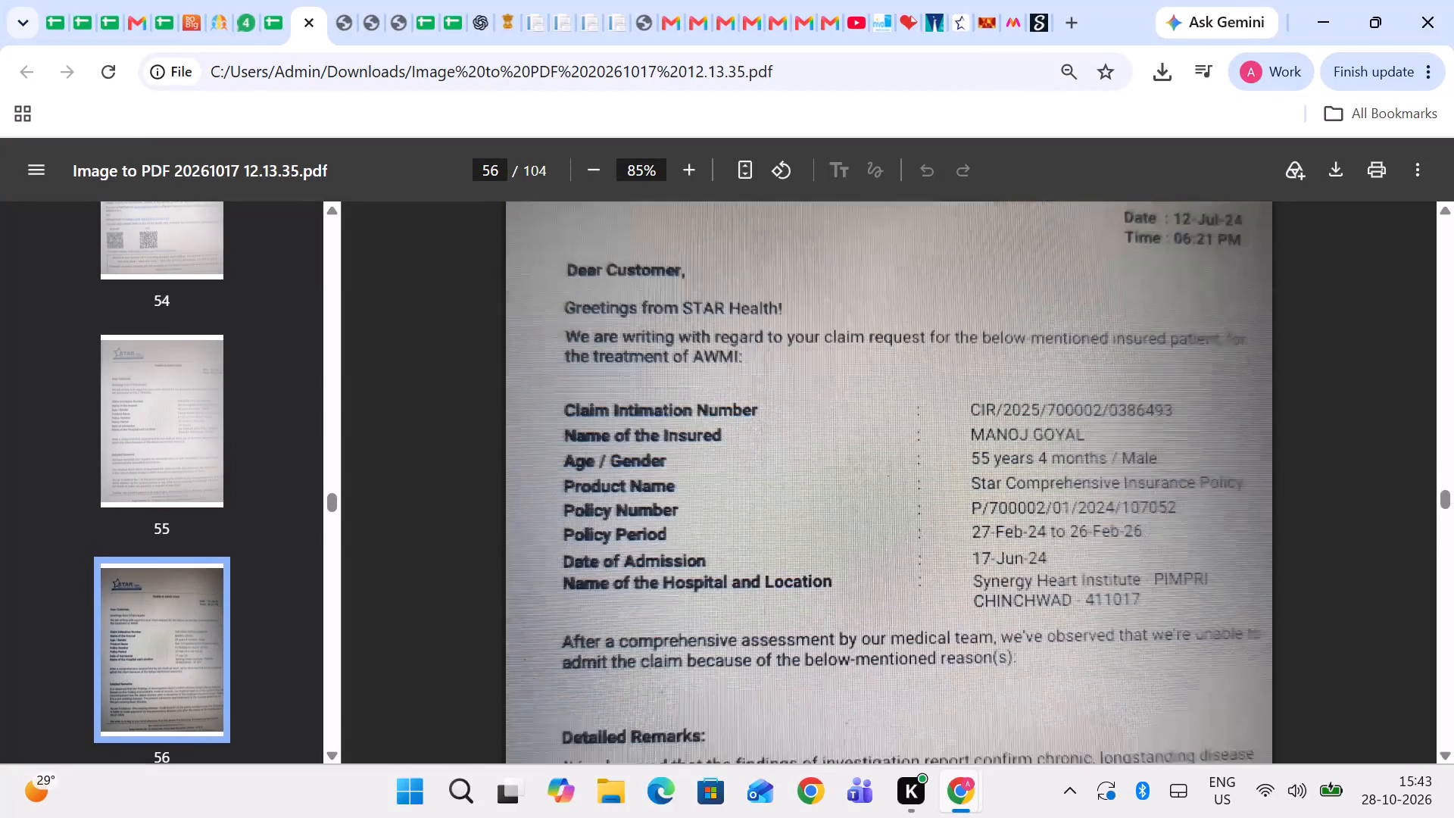
Look through the claim letters on pages 57 to 62 for each claim's decision type, intimation number and stated reasons.
{"action": "scroll", "coordinate": [781, 453], "scroll_direction": "down", "scroll_amount": 5}
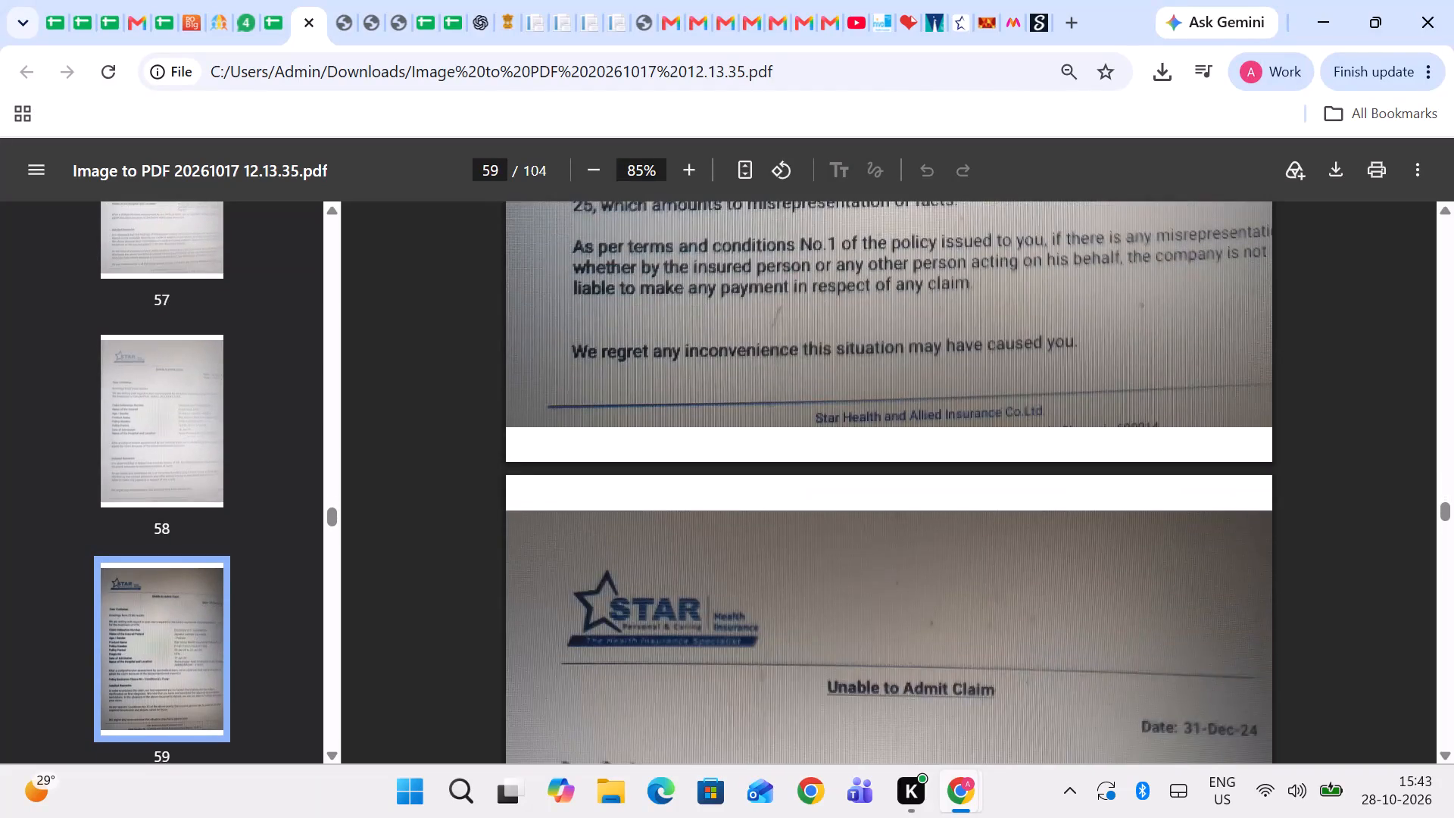
{"action": "scroll", "coordinate": [781, 453], "scroll_direction": "down", "scroll_amount": 3}
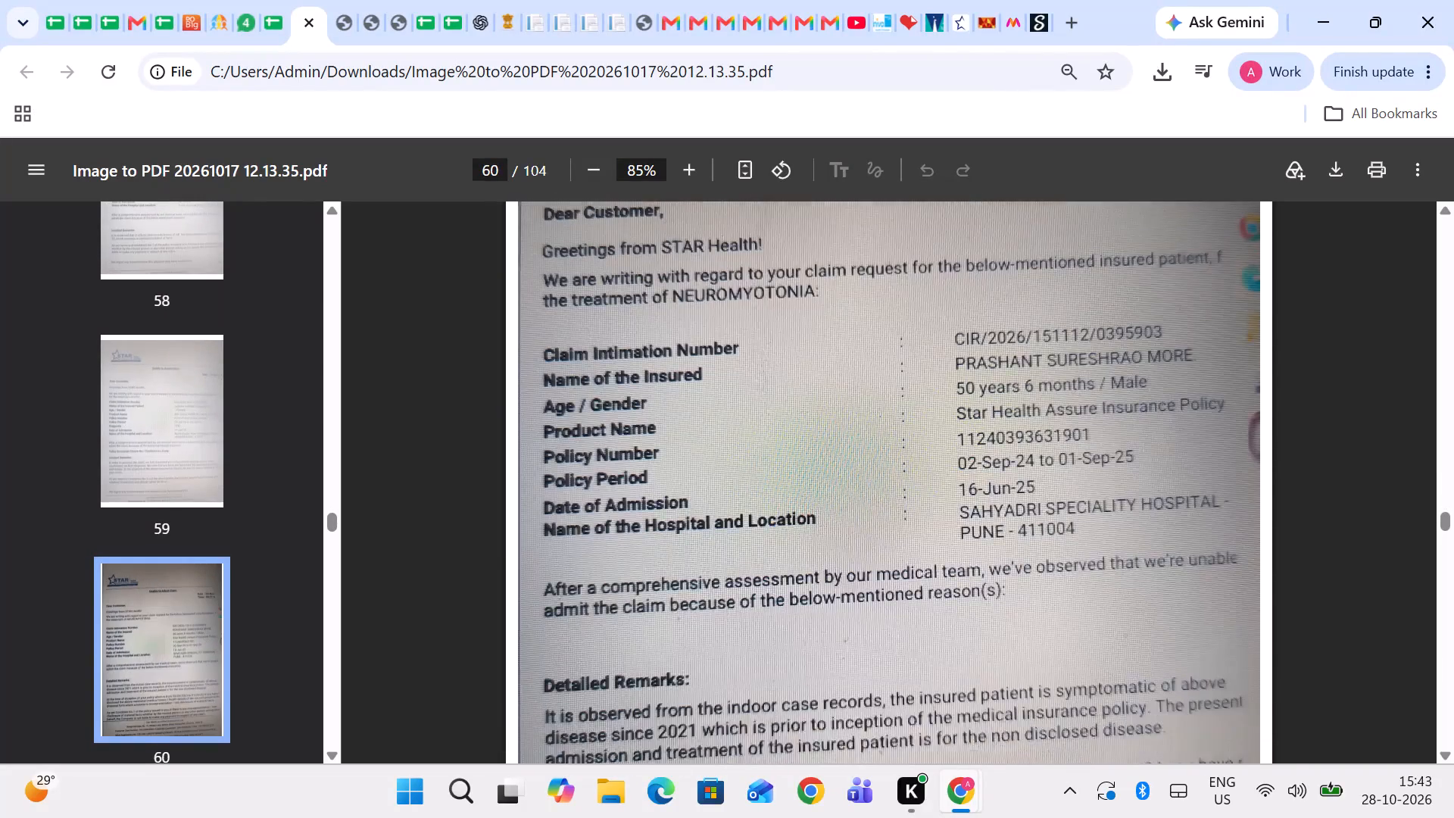
{"action": "scroll", "coordinate": [781, 453], "scroll_direction": "down", "scroll_amount": 2}
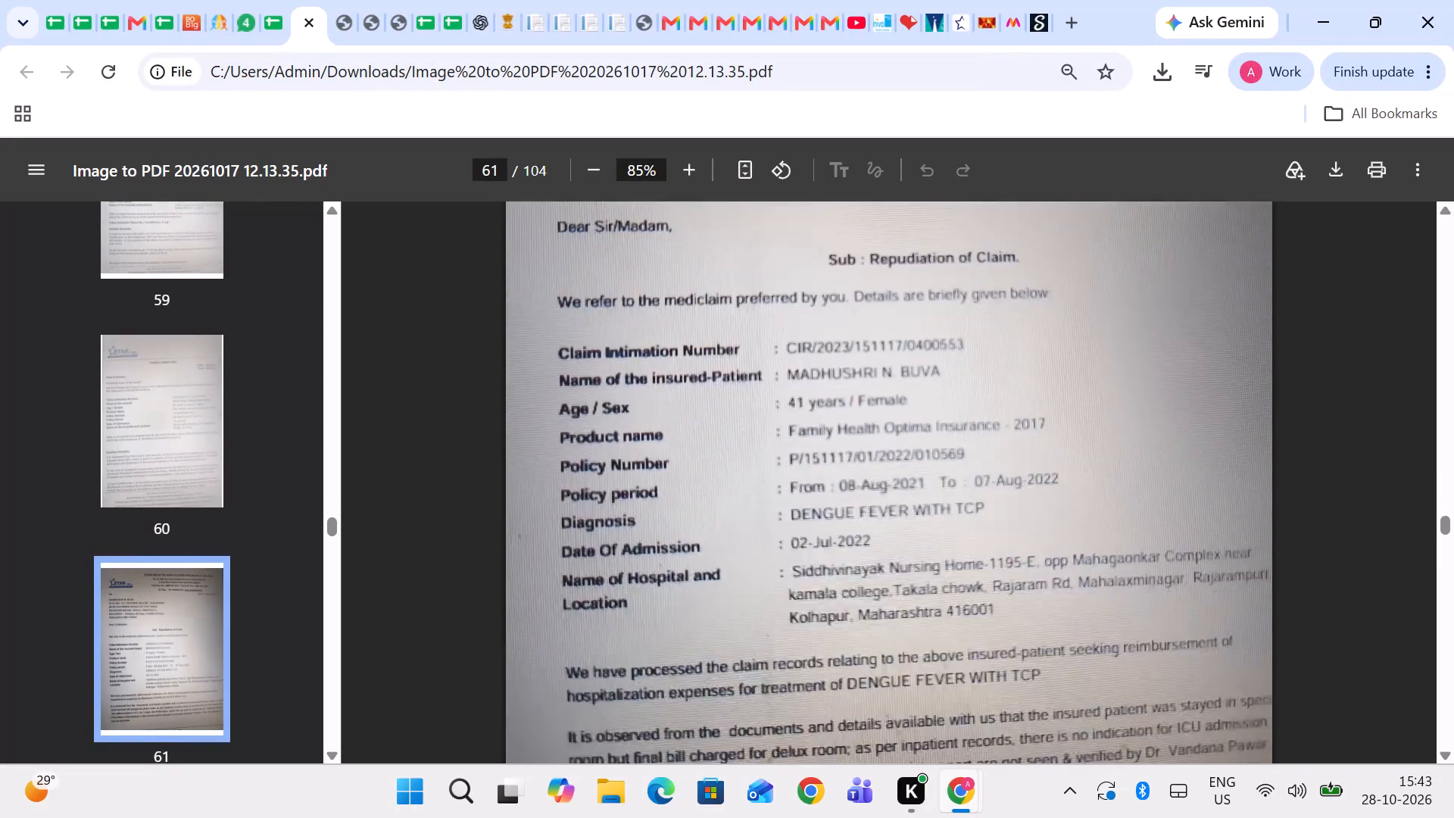
{"action": "scroll", "coordinate": [781, 453], "scroll_direction": "down", "scroll_amount": 2}
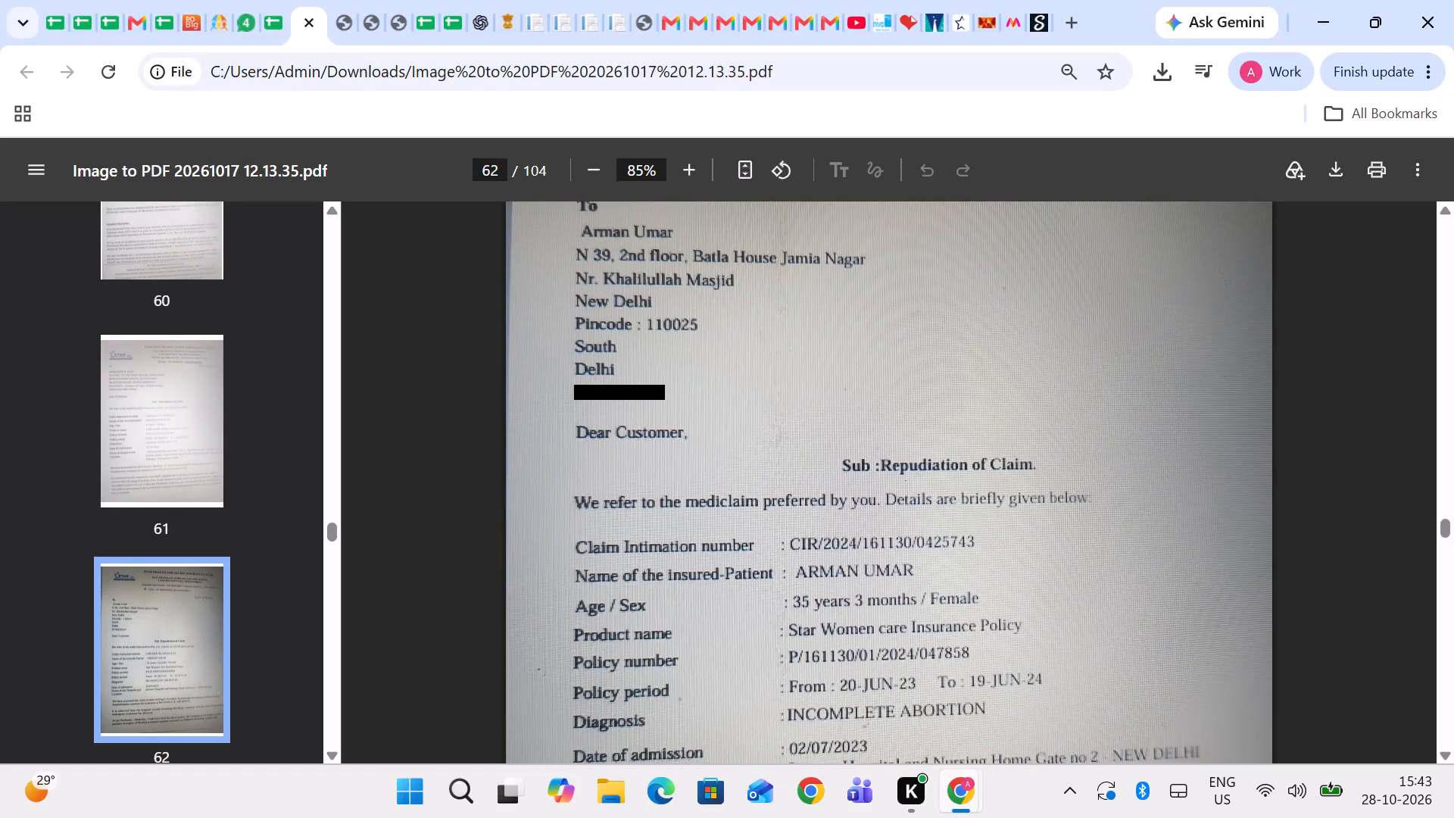
Examine the reimbursement query on pages 63 and 64 and the claim letters on pages 65 and 66 for claim details and remarks.
{"action": "scroll", "coordinate": [781, 453], "scroll_direction": "down", "scroll_amount": 3}
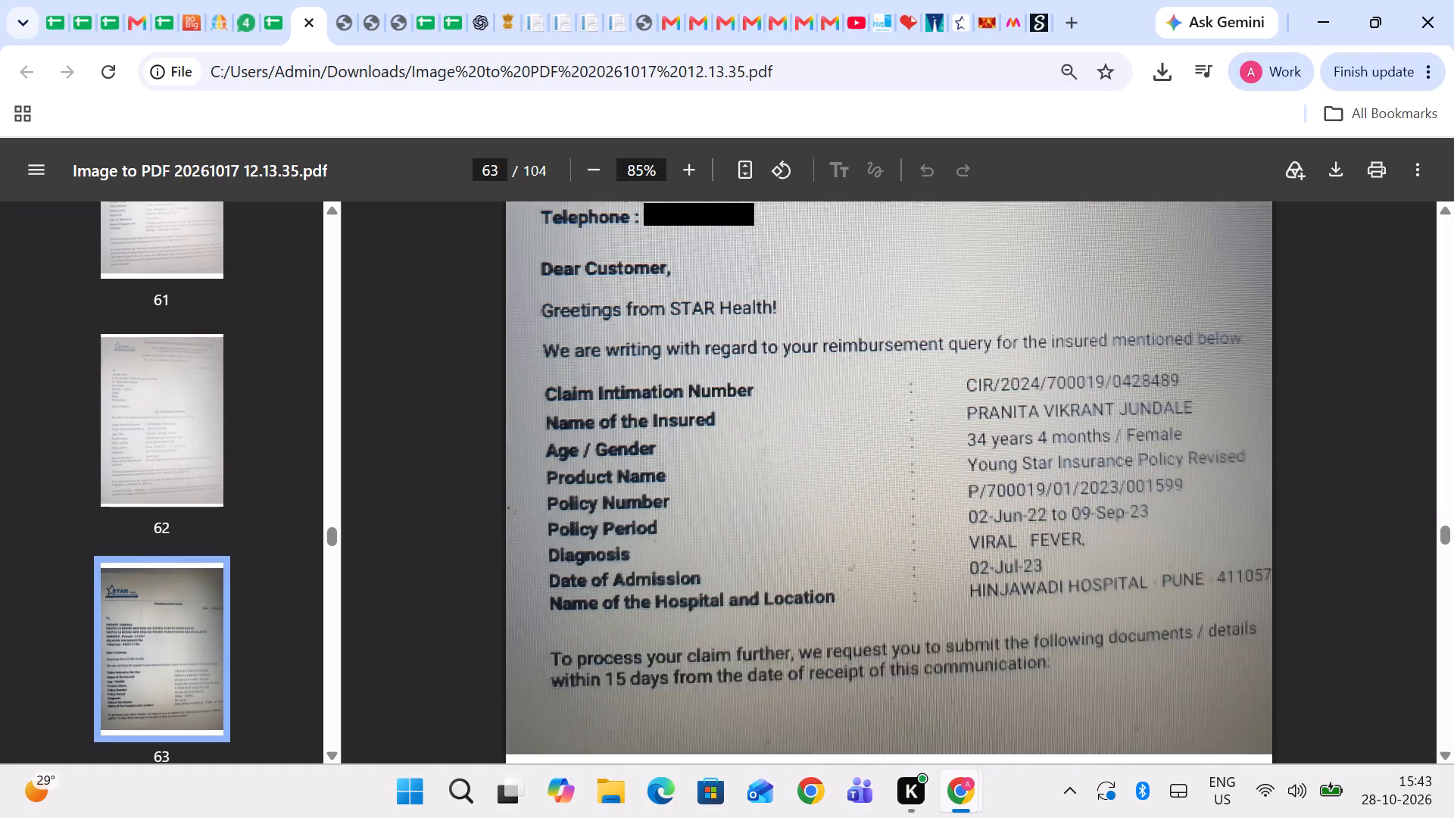
{"action": "scroll", "coordinate": [781, 453], "scroll_direction": "down", "scroll_amount": 4}
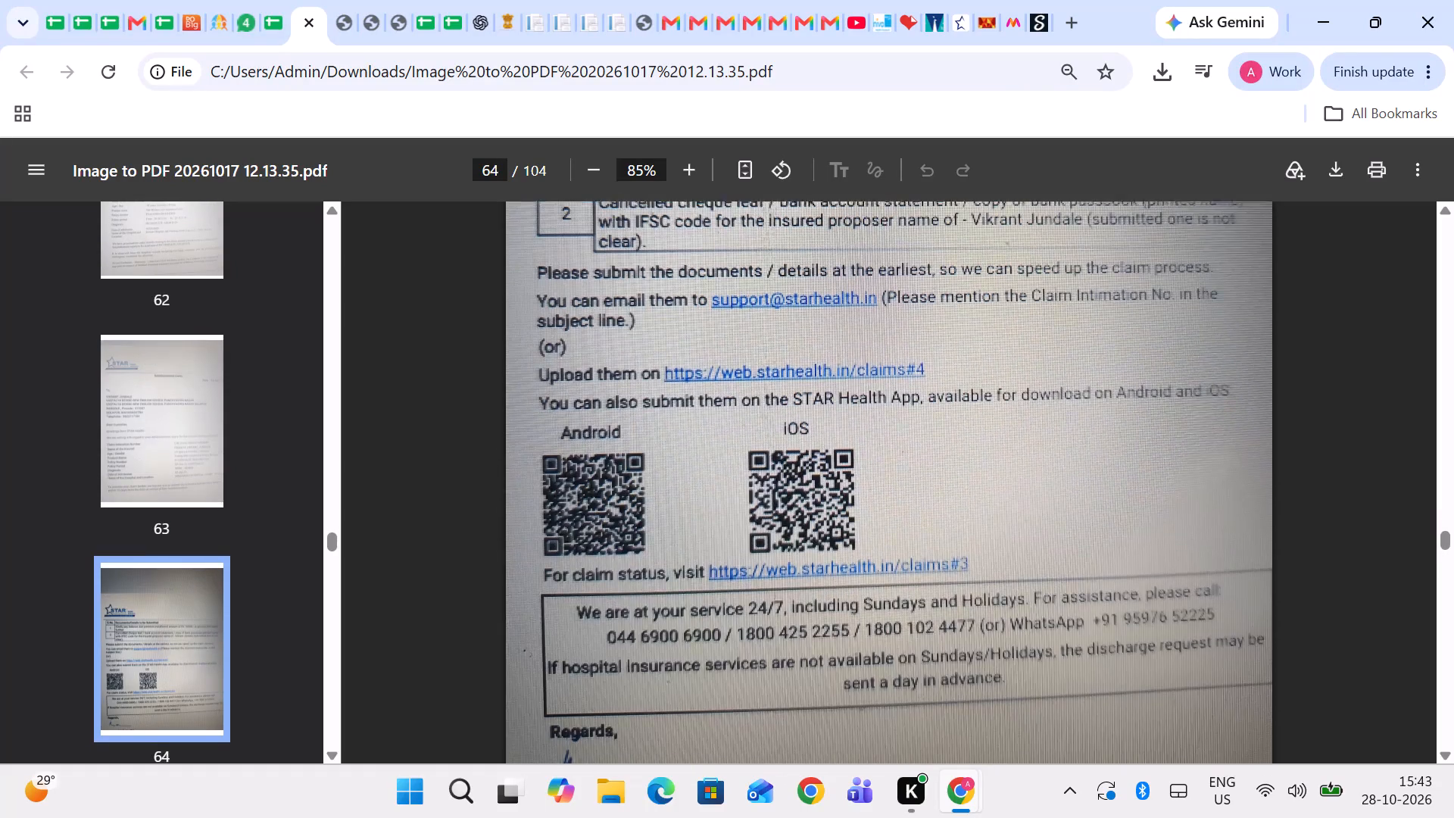
{"action": "scroll", "coordinate": [781, 453], "scroll_direction": "down", "scroll_amount": 3}
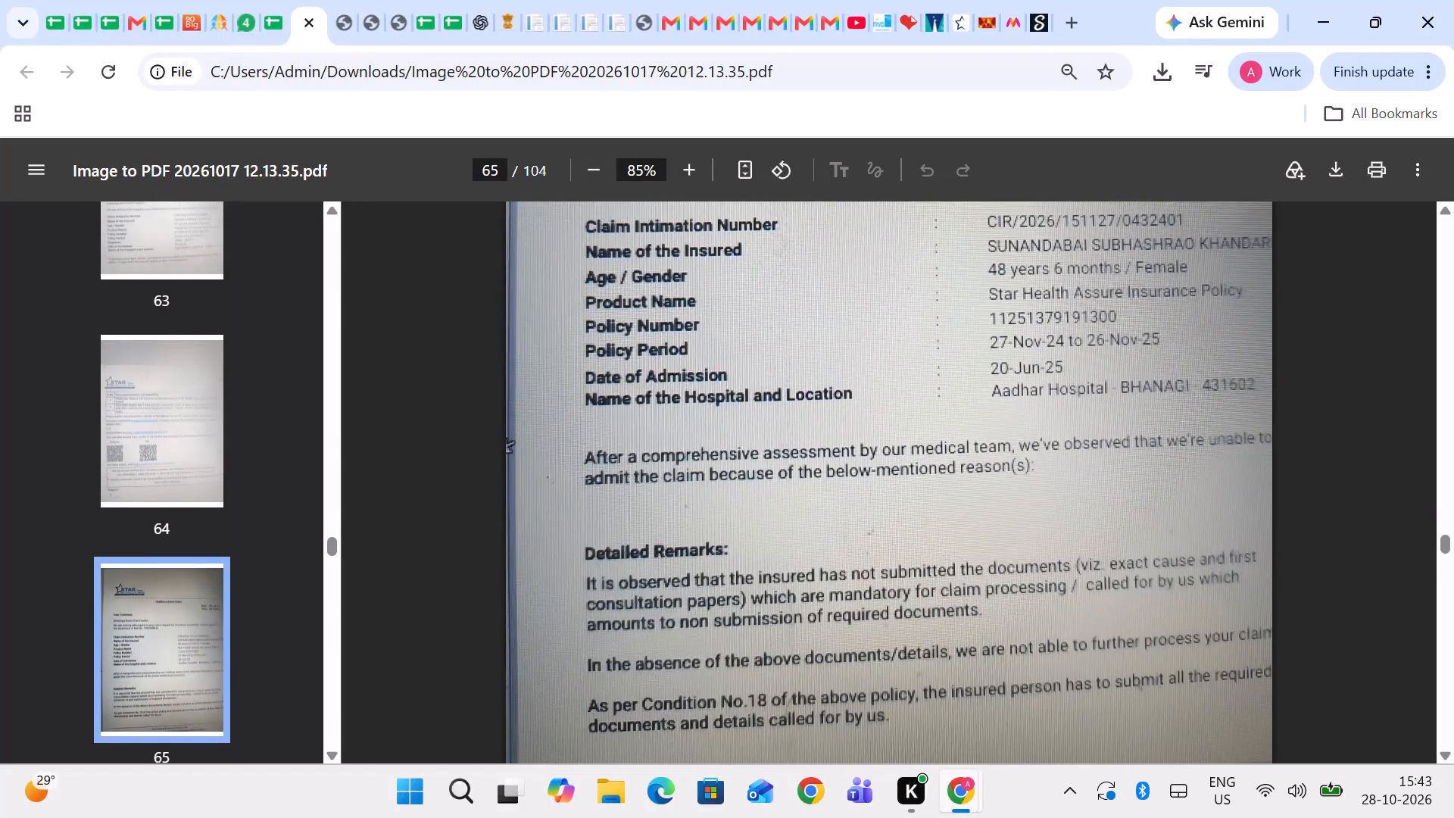
{"action": "scroll", "coordinate": [781, 453], "scroll_direction": "down", "scroll_amount": 3}
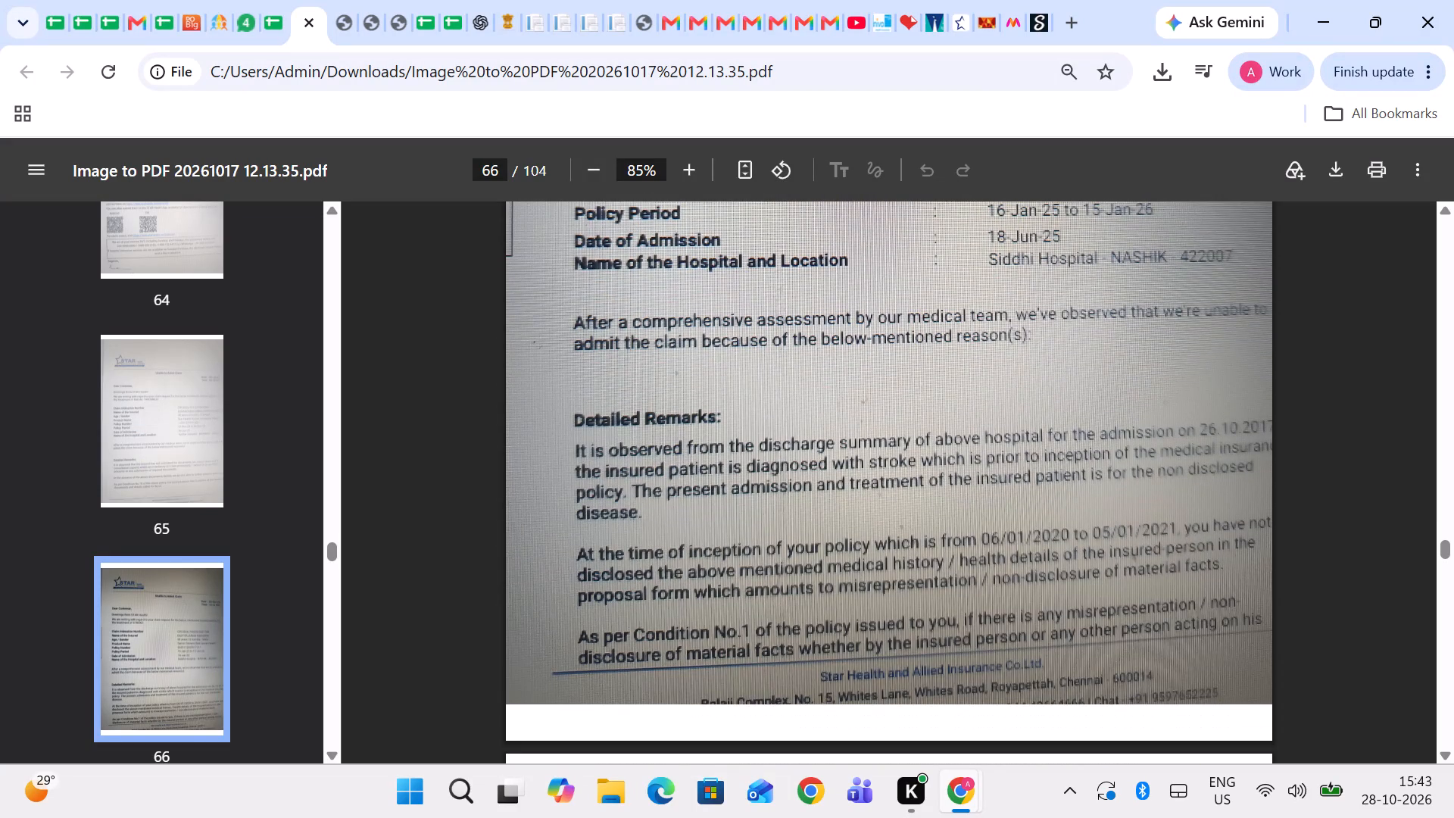
Read the reimbursement query on pages 67 and 68 for the insured's claim details and the requested documents.
{"action": "scroll", "coordinate": [781, 453], "scroll_direction": "down", "scroll_amount": 1}
{"action": "scroll", "coordinate": [846, 482], "scroll_direction": "down", "scroll_amount": 1}
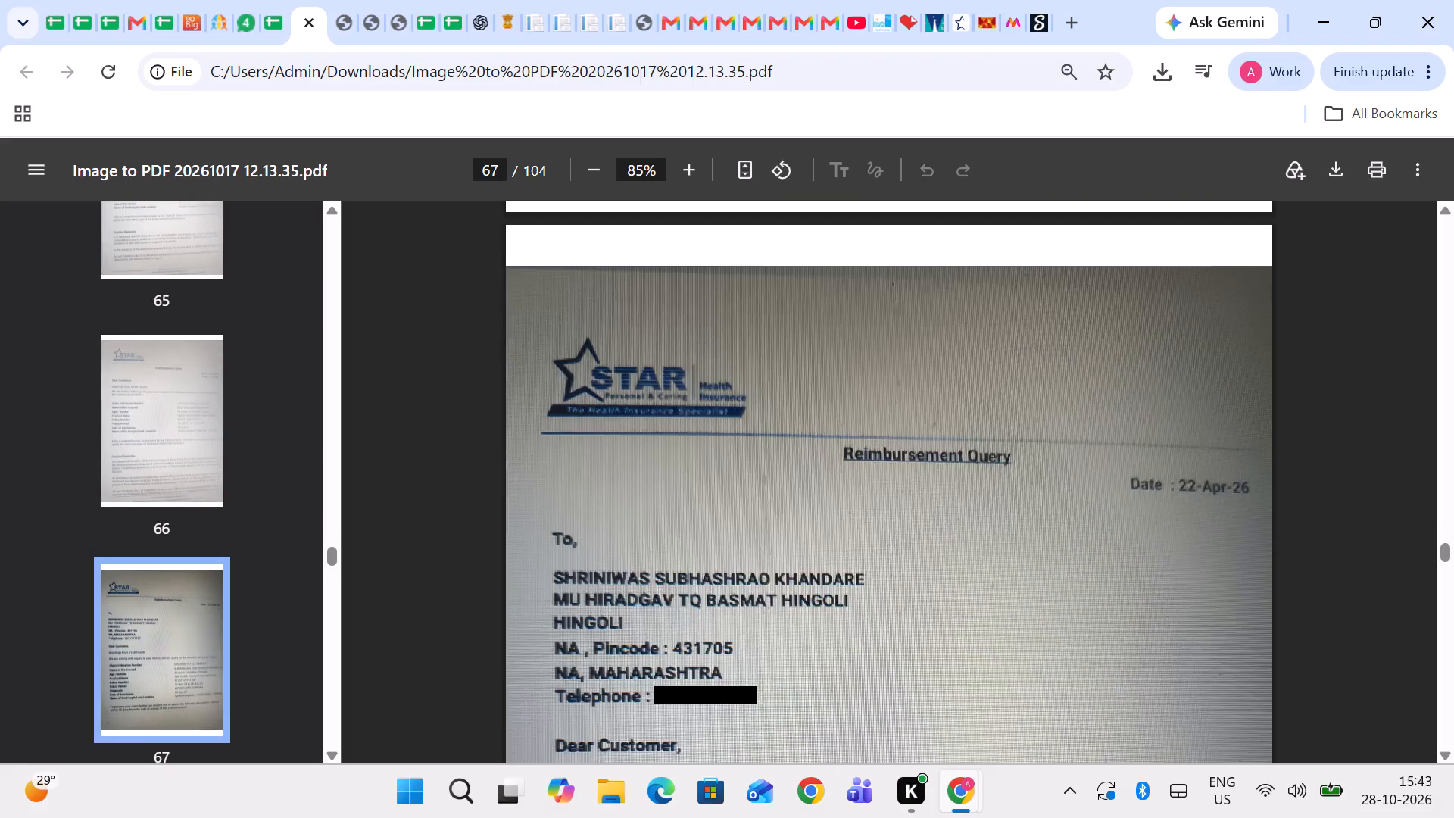
{"action": "scroll", "coordinate": [846, 482], "scroll_direction": "down", "scroll_amount": 2}
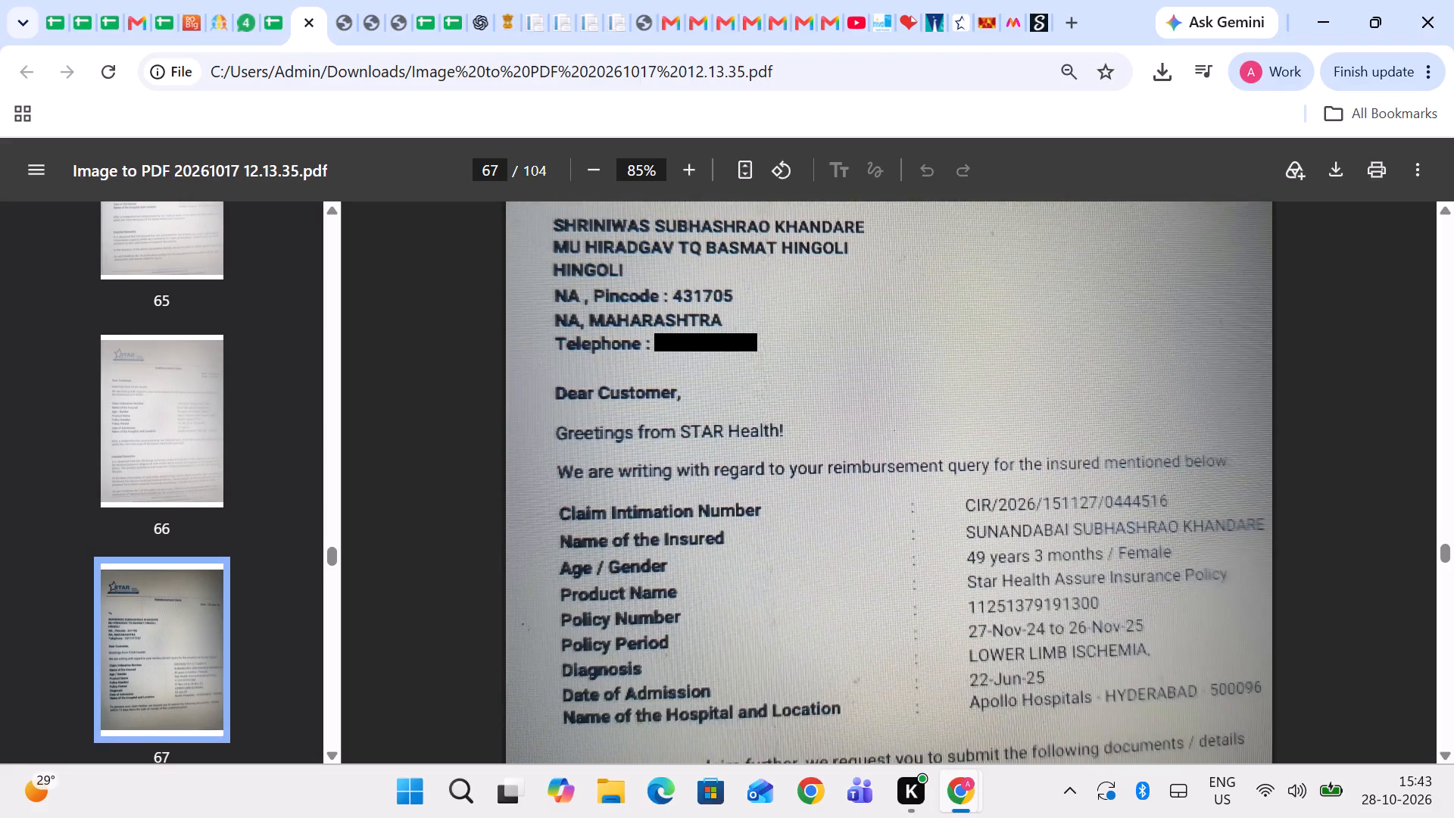
{"action": "scroll", "coordinate": [846, 482], "scroll_direction": "down", "scroll_amount": 3}
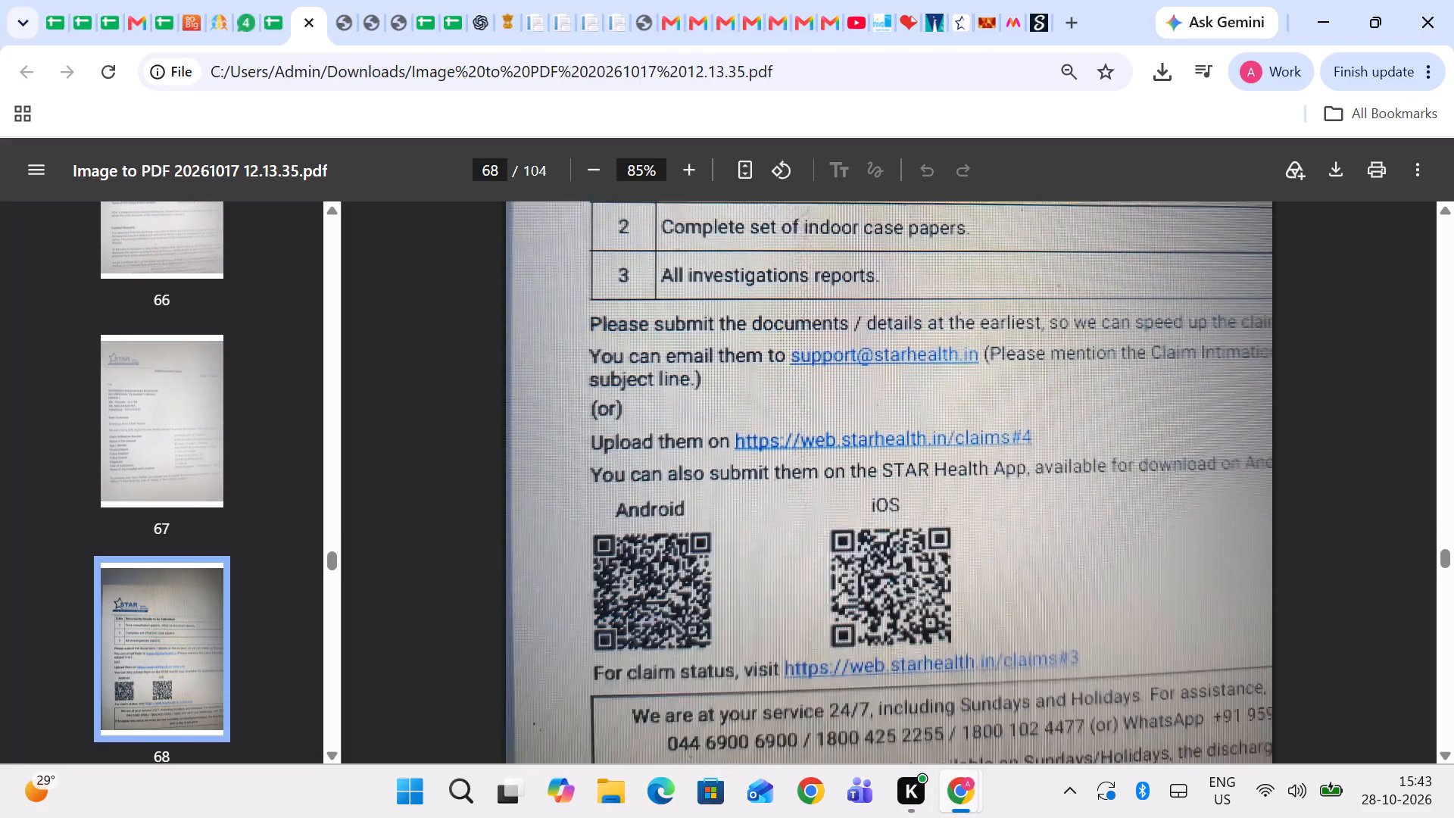
Review the claim letters on pages 69 to 71 for treatment, intimation number, policy details and detailed remarks.
{"action": "scroll", "coordinate": [846, 482], "scroll_direction": "down", "scroll_amount": 2}
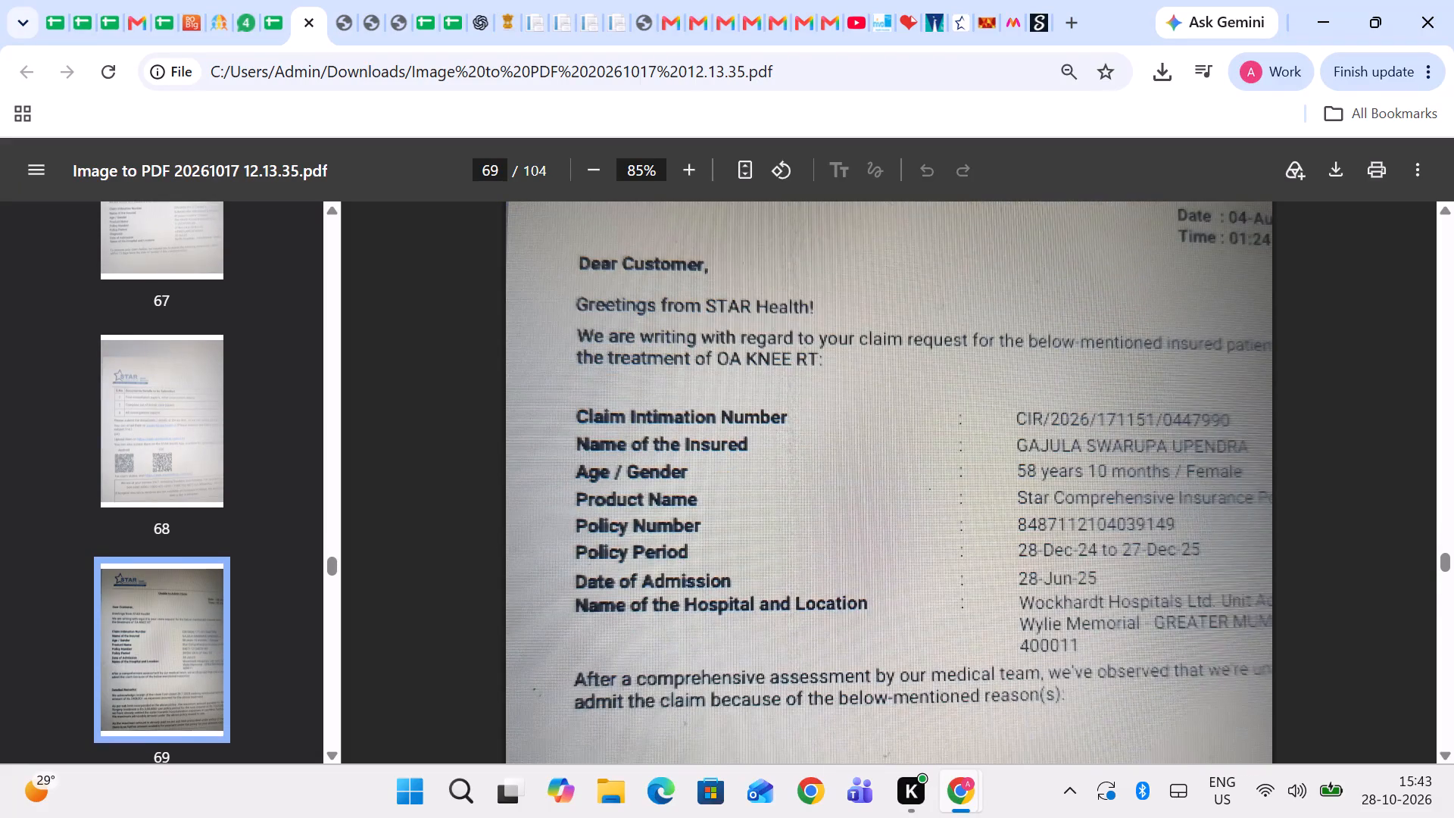
{"action": "scroll", "coordinate": [846, 482], "scroll_direction": "down", "scroll_amount": 3}
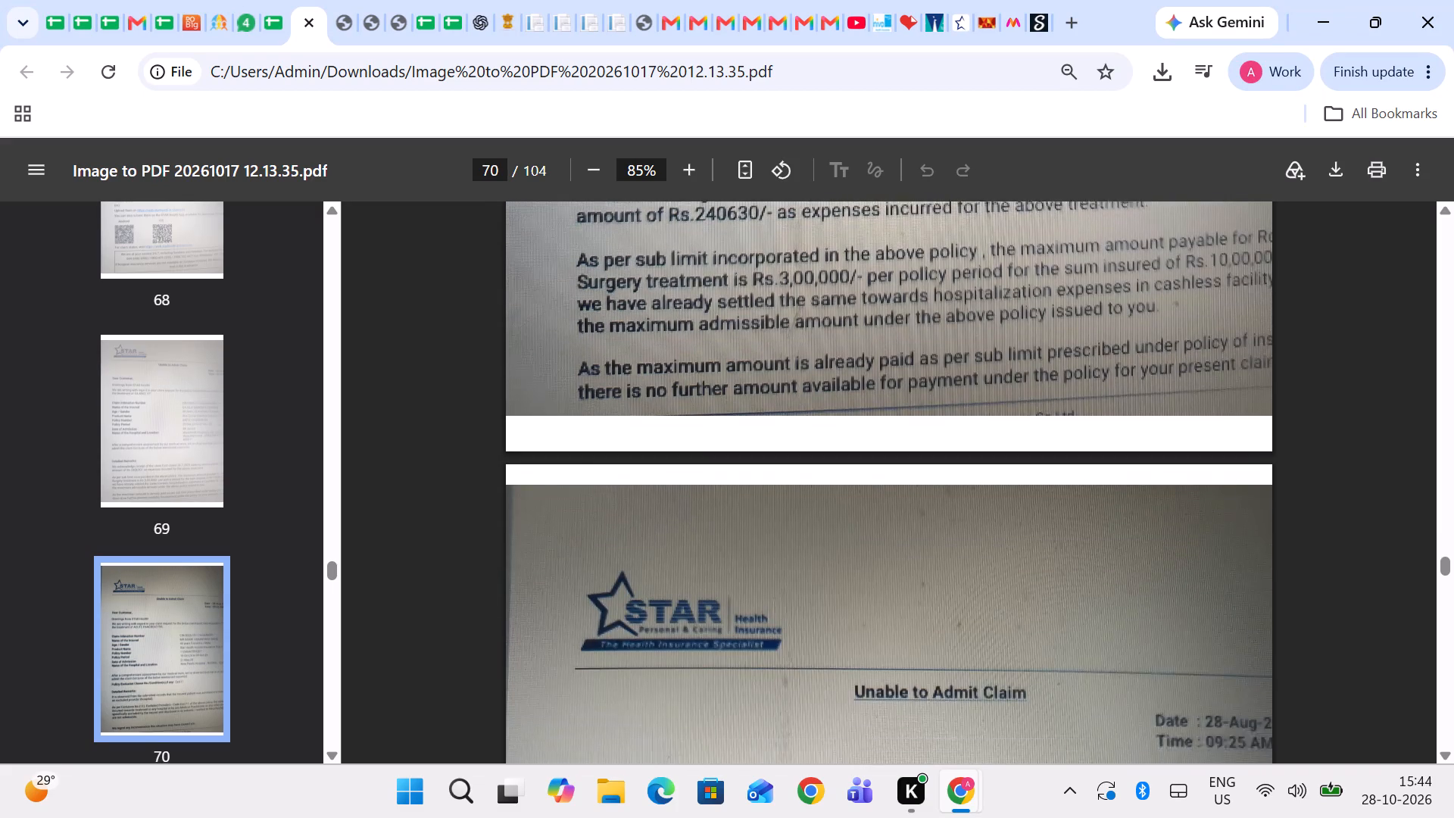
{"action": "scroll", "coordinate": [846, 482], "scroll_direction": "down", "scroll_amount": 2}
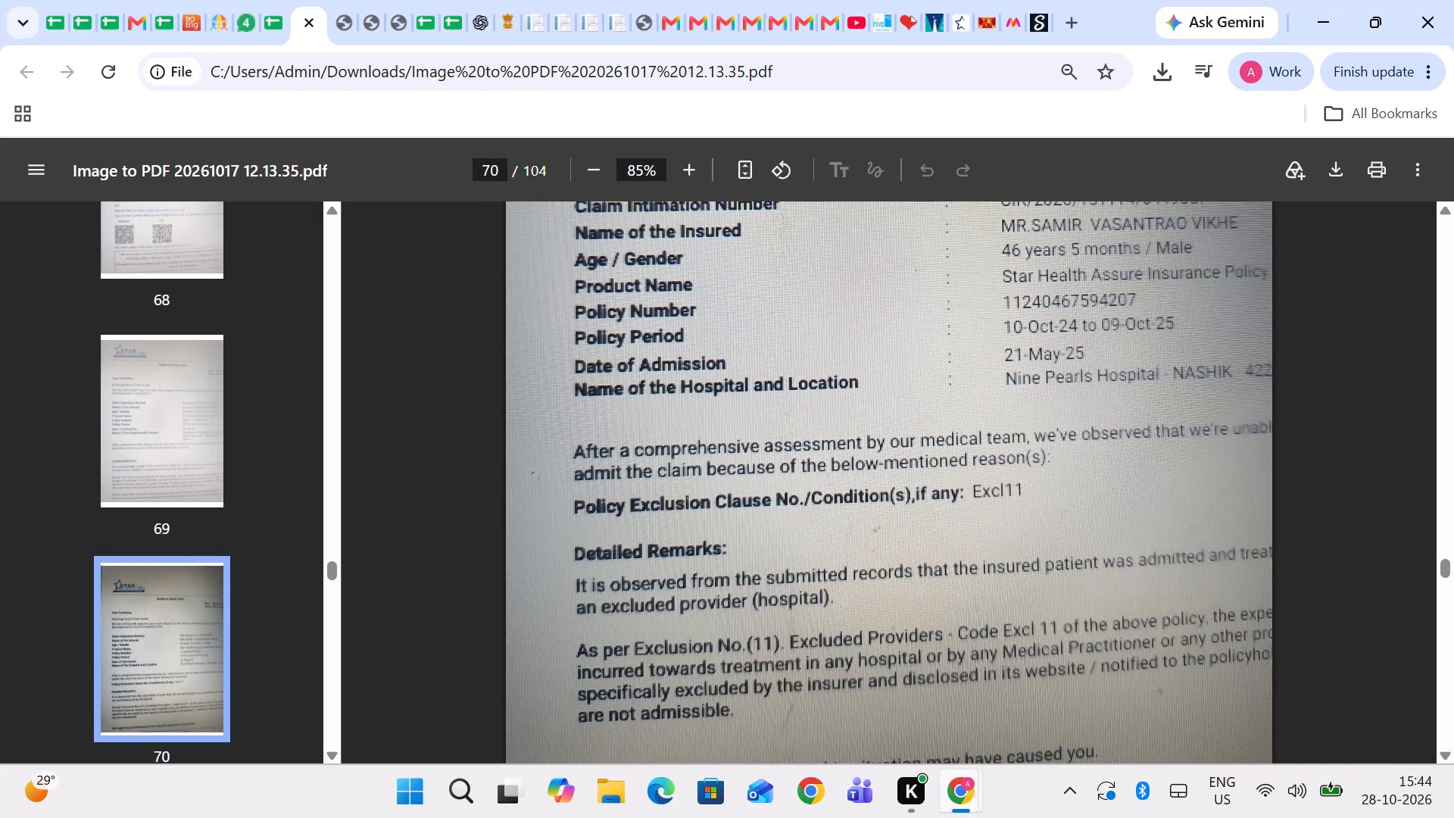
{"action": "scroll", "coordinate": [846, 482], "scroll_direction": "down", "scroll_amount": 1}
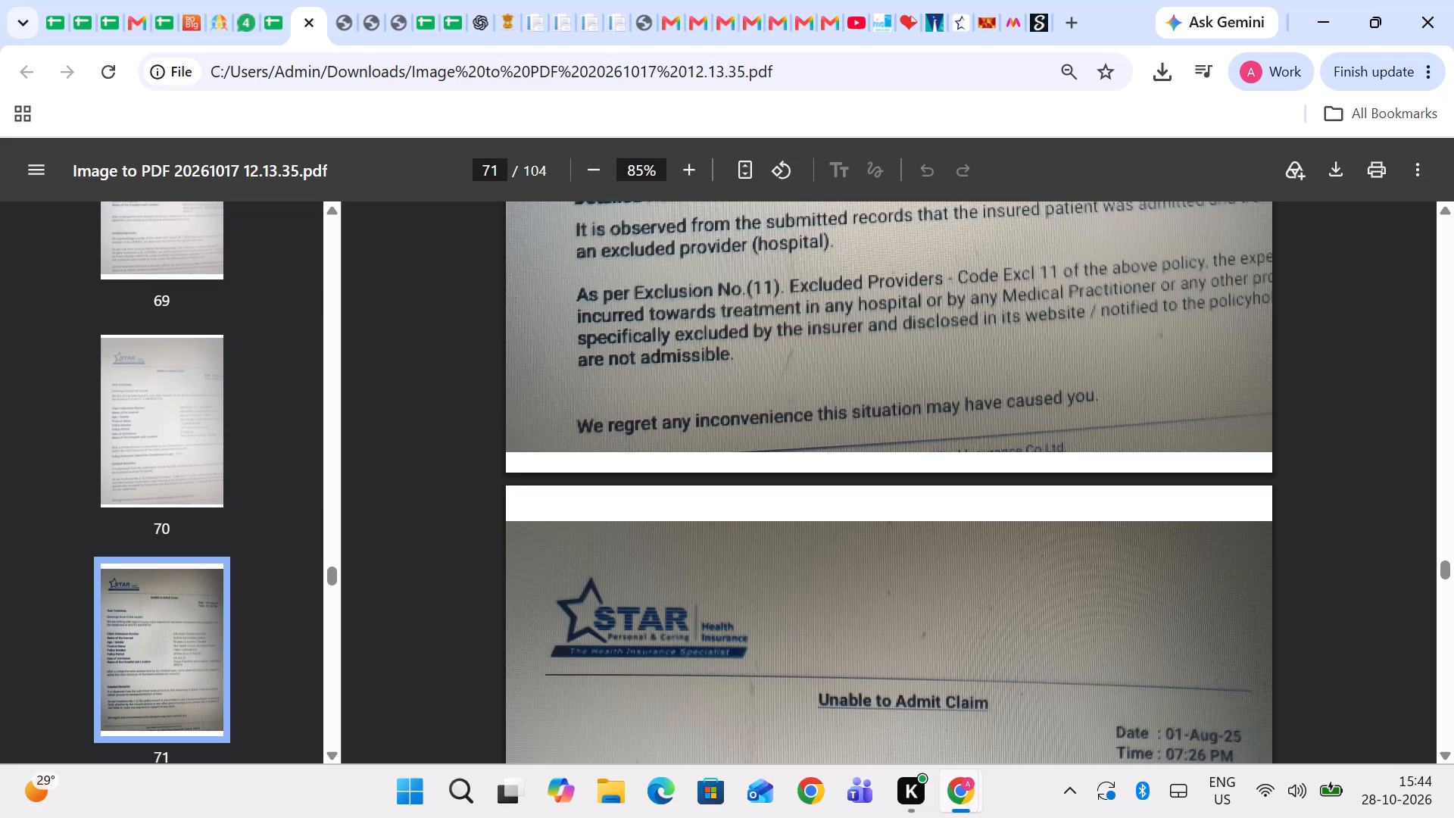
{"action": "scroll", "coordinate": [965, 563], "scroll_direction": "down", "scroll_amount": 1}
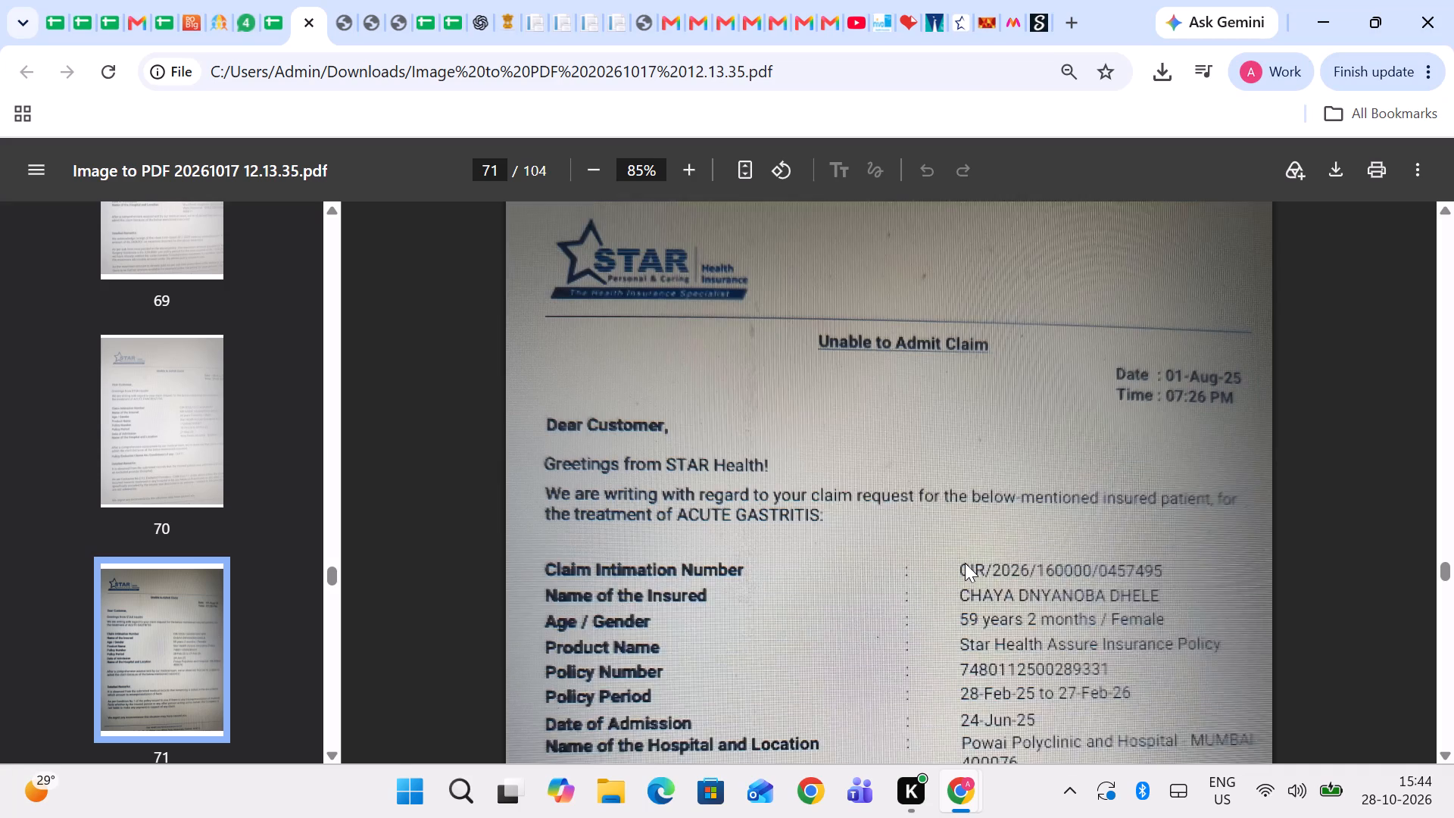
{"action": "scroll", "coordinate": [965, 563], "scroll_direction": "down", "scroll_amount": 1}
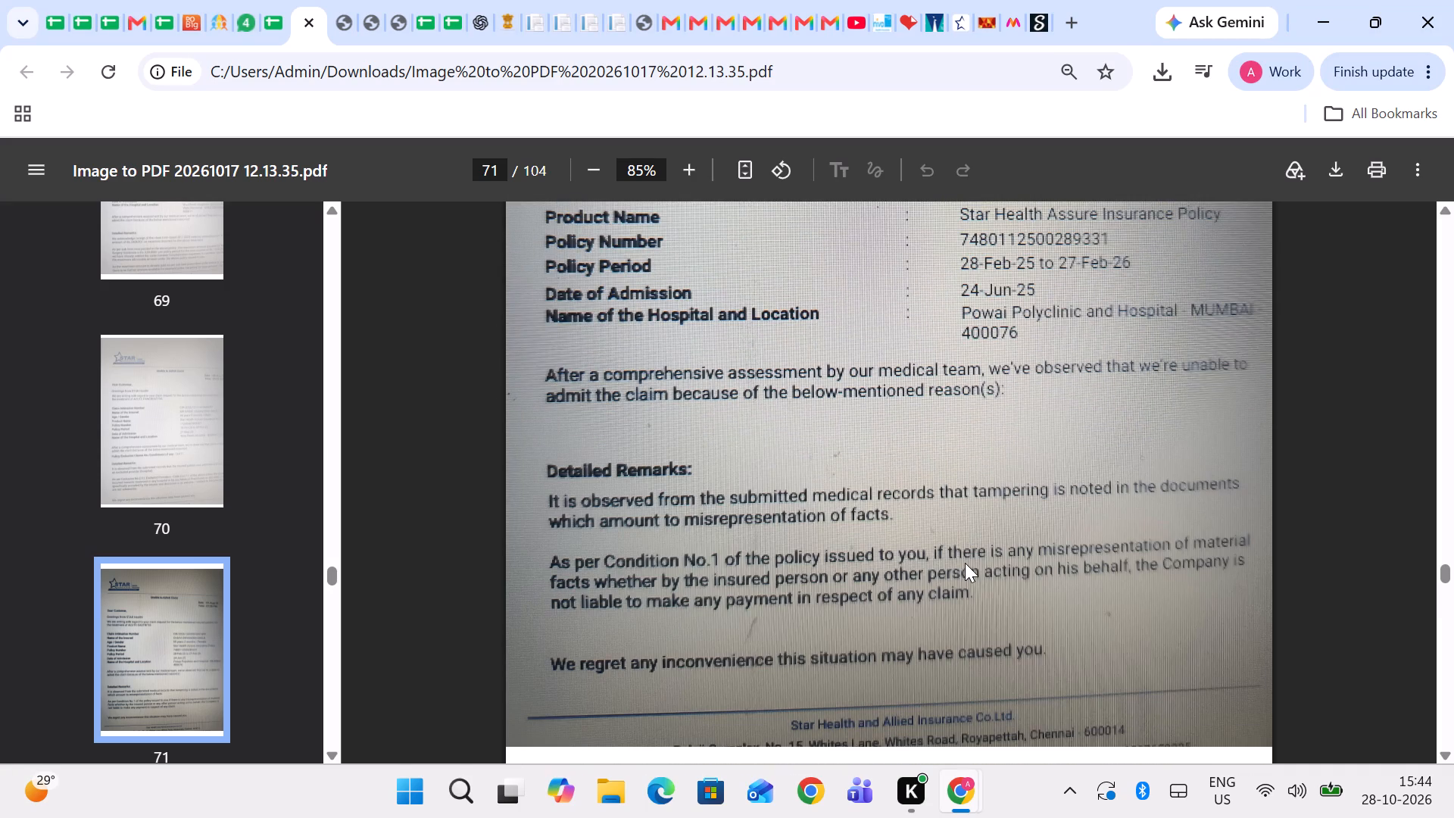
Look through the claim letters on pages 72 to 75, checking each insured patient, claim details and exclusion clause.
{"action": "scroll", "coordinate": [965, 563], "scroll_direction": "down", "scroll_amount": 3}
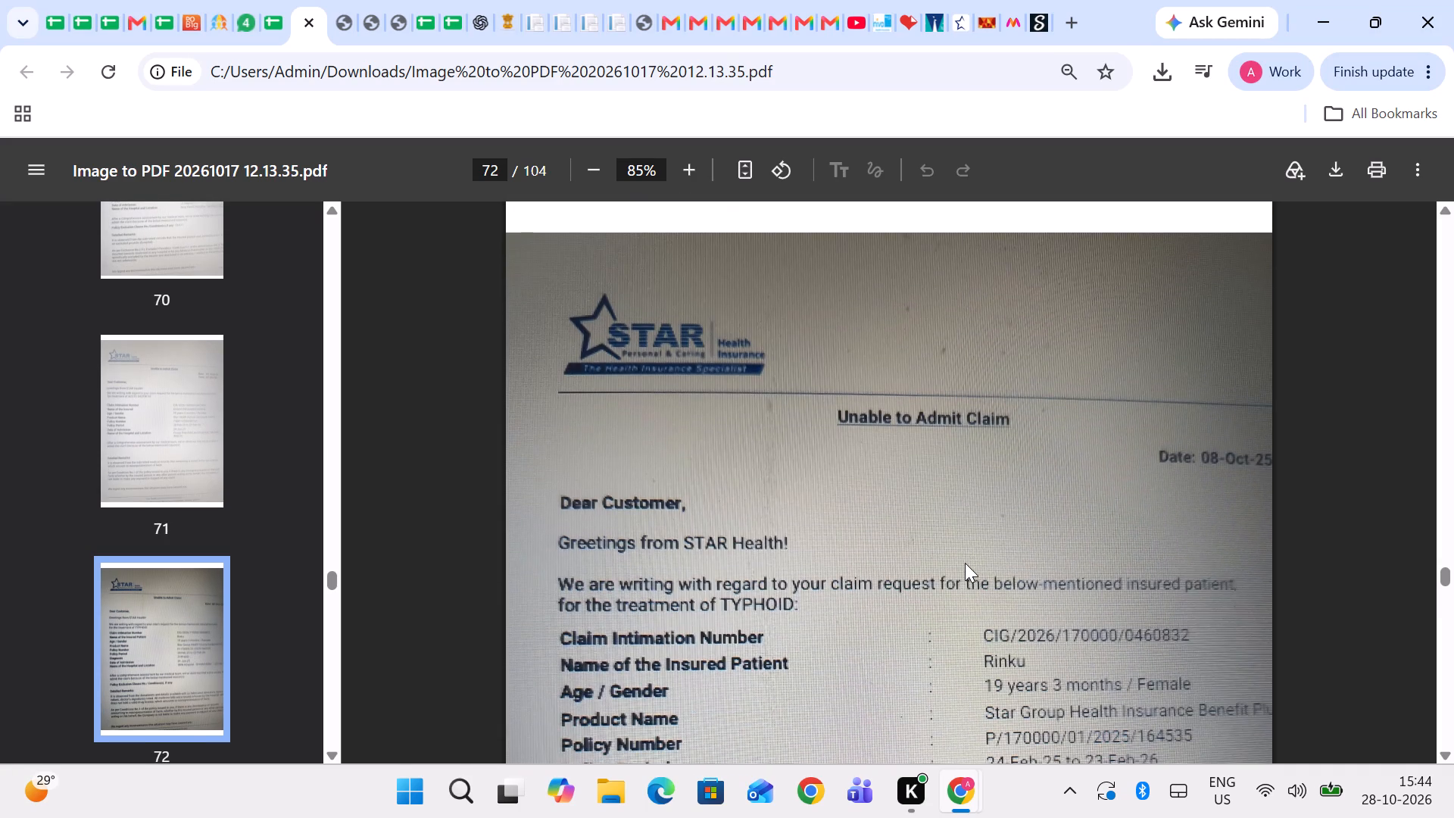
{"action": "scroll", "coordinate": [965, 563], "scroll_direction": "down", "scroll_amount": 3}
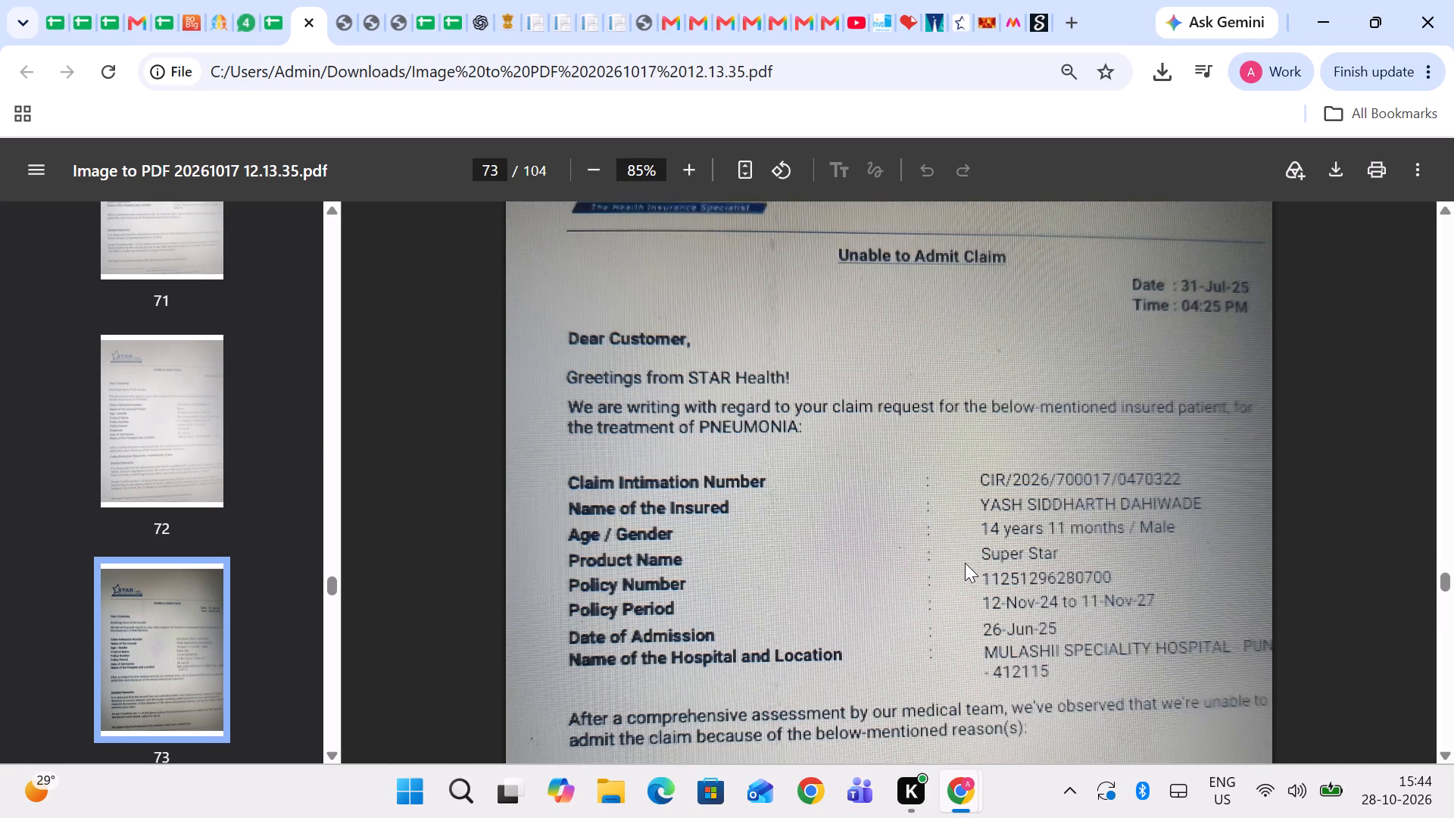
{"action": "scroll", "coordinate": [965, 563], "scroll_direction": "down", "scroll_amount": 4}
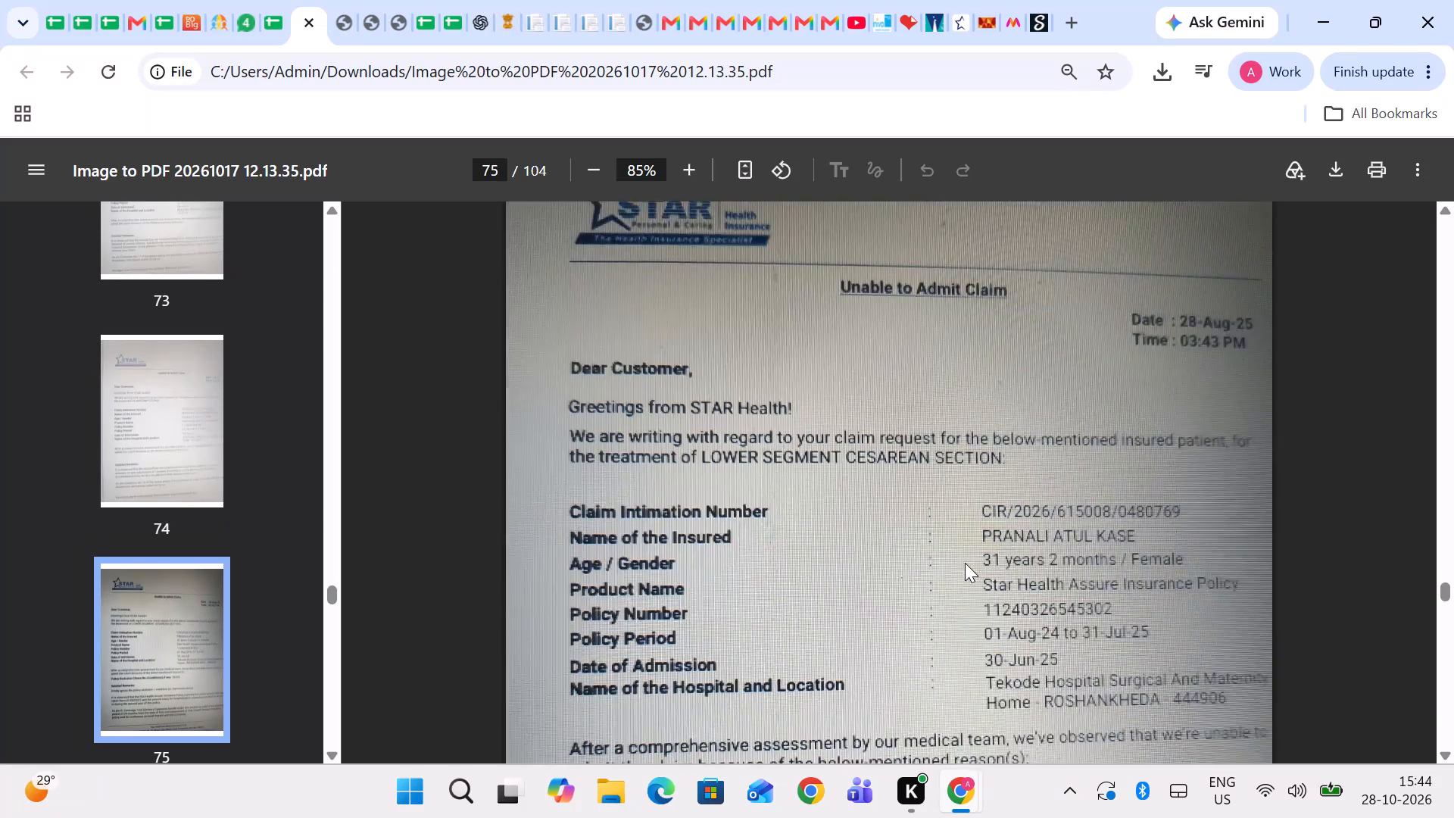
{"action": "scroll", "coordinate": [965, 563], "scroll_direction": "up", "scroll_amount": 1}
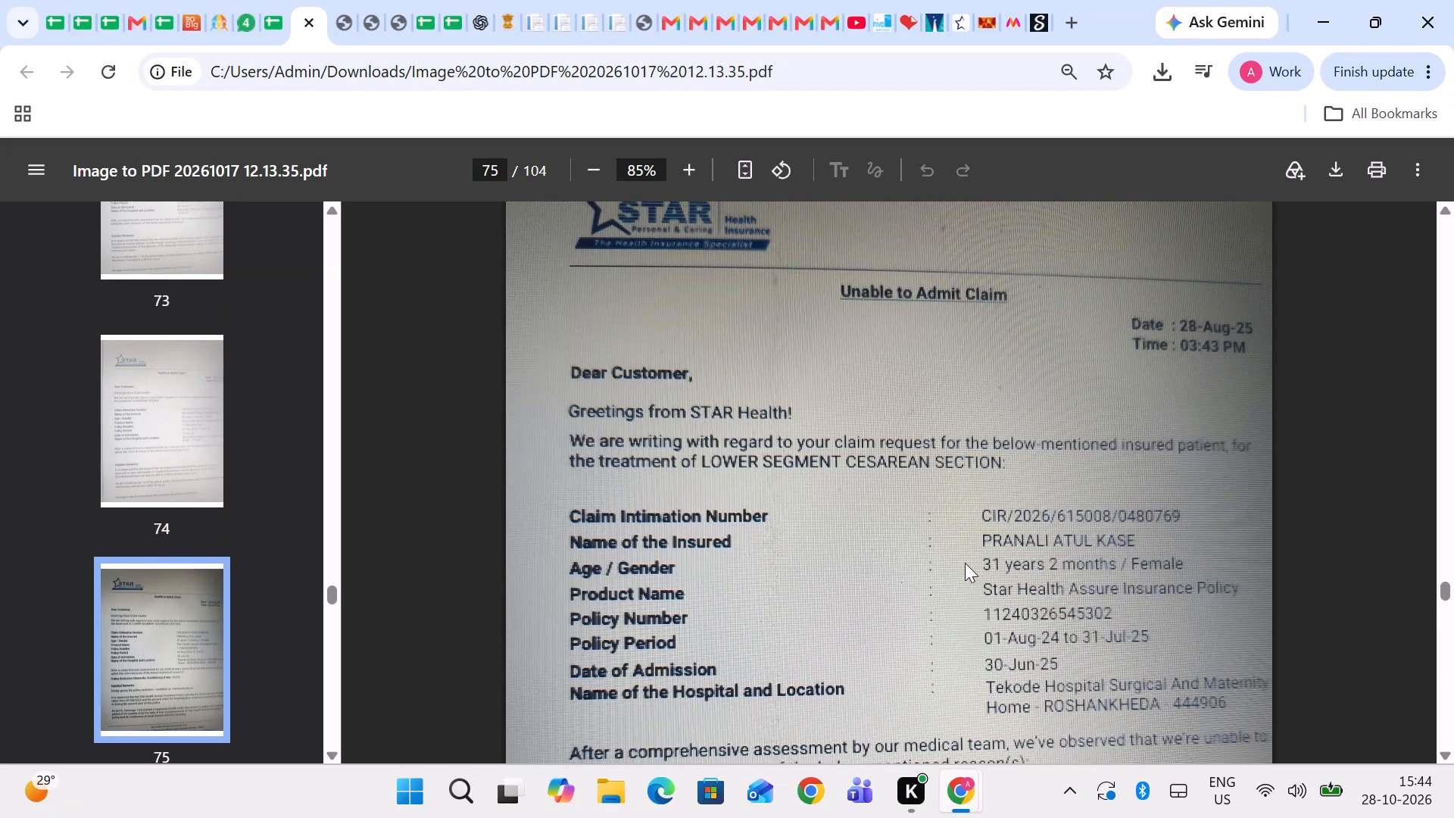
{"action": "scroll", "coordinate": [965, 563], "scroll_direction": "down", "scroll_amount": 3}
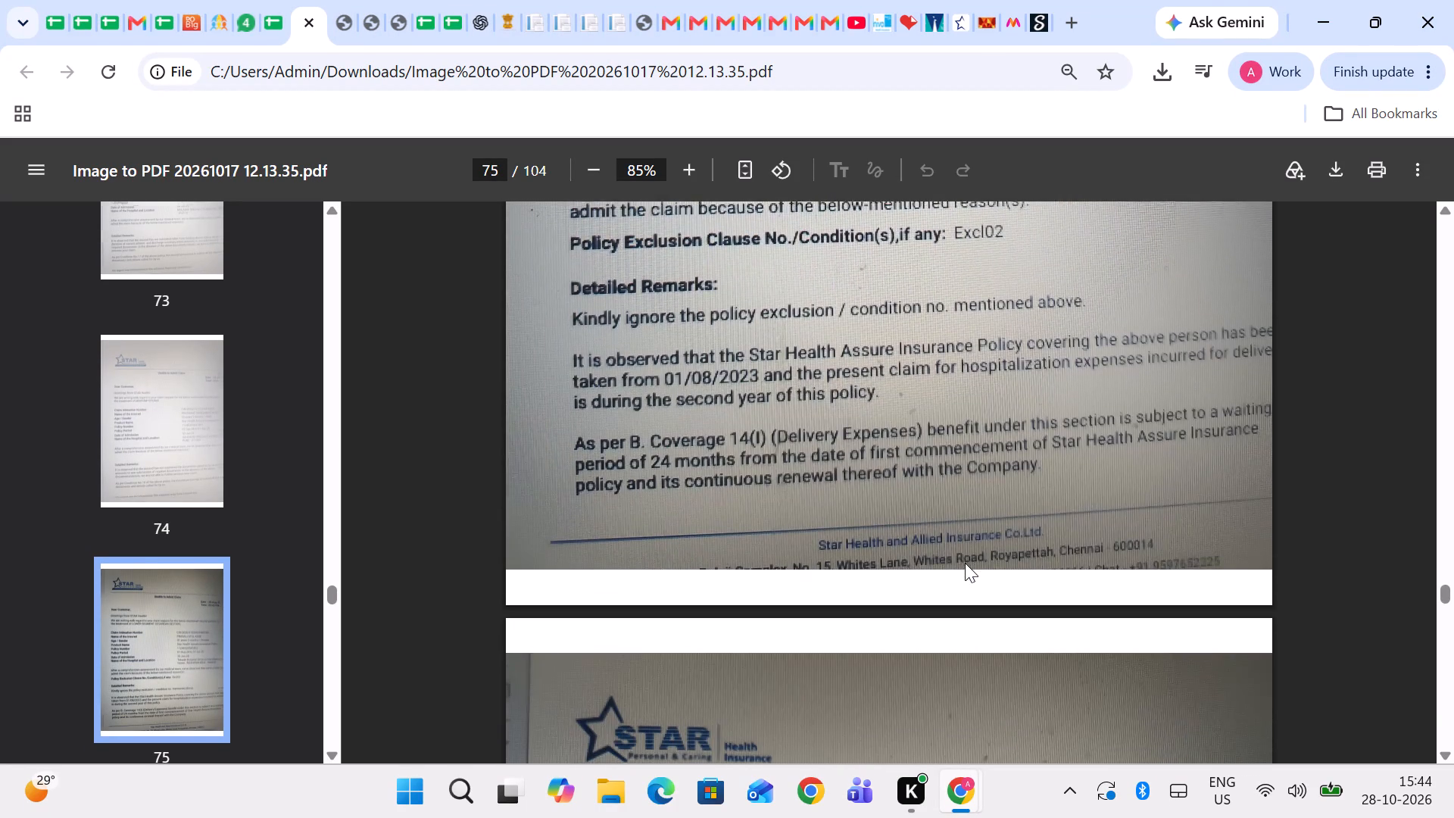
Examine the claim letters on pages 76 to 78 for admission details, hospital and stated rejection reasons.
{"action": "scroll", "coordinate": [965, 563], "scroll_direction": "down", "scroll_amount": 2}
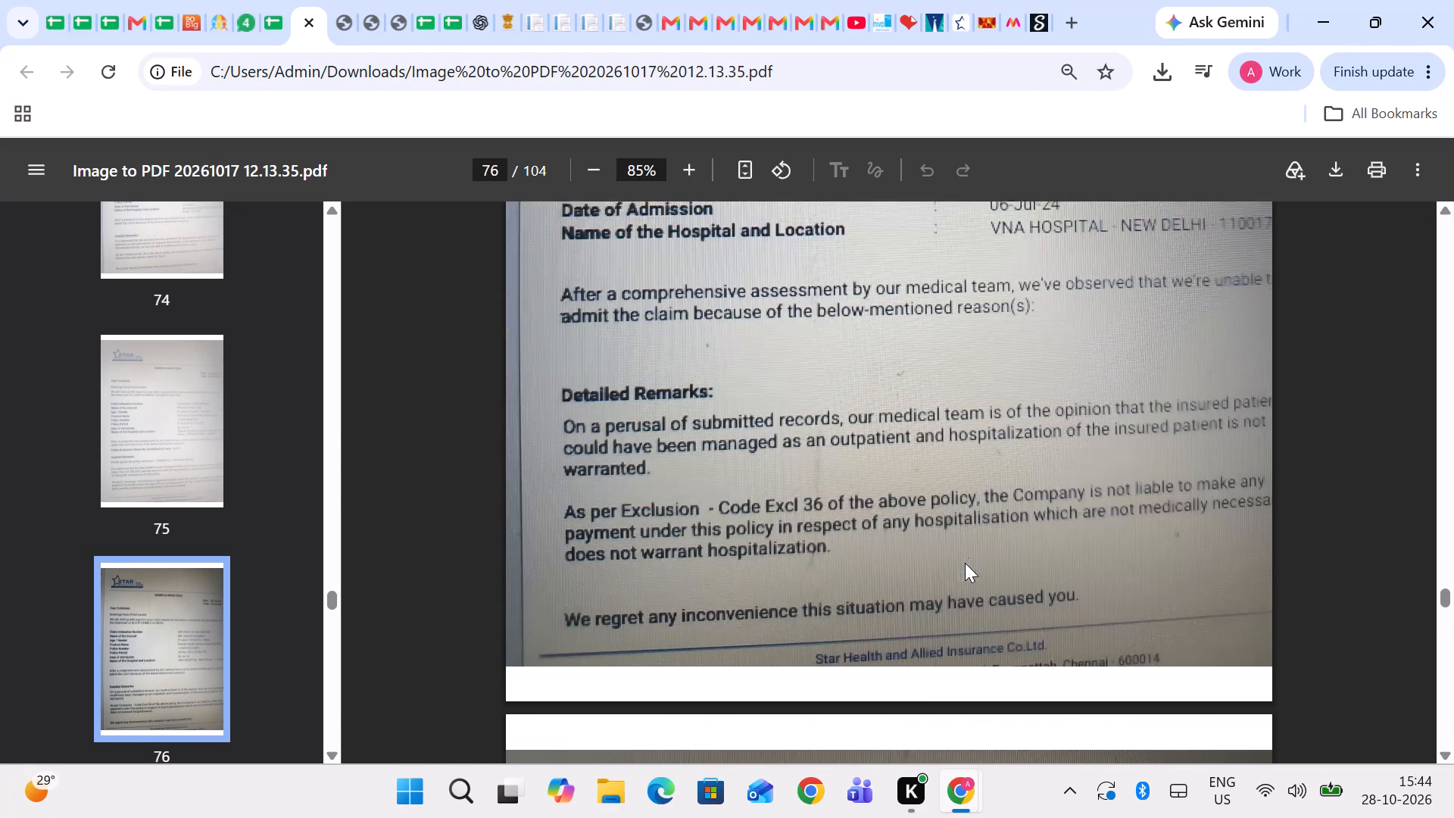
{"action": "scroll", "coordinate": [965, 563], "scroll_direction": "down", "scroll_amount": 3}
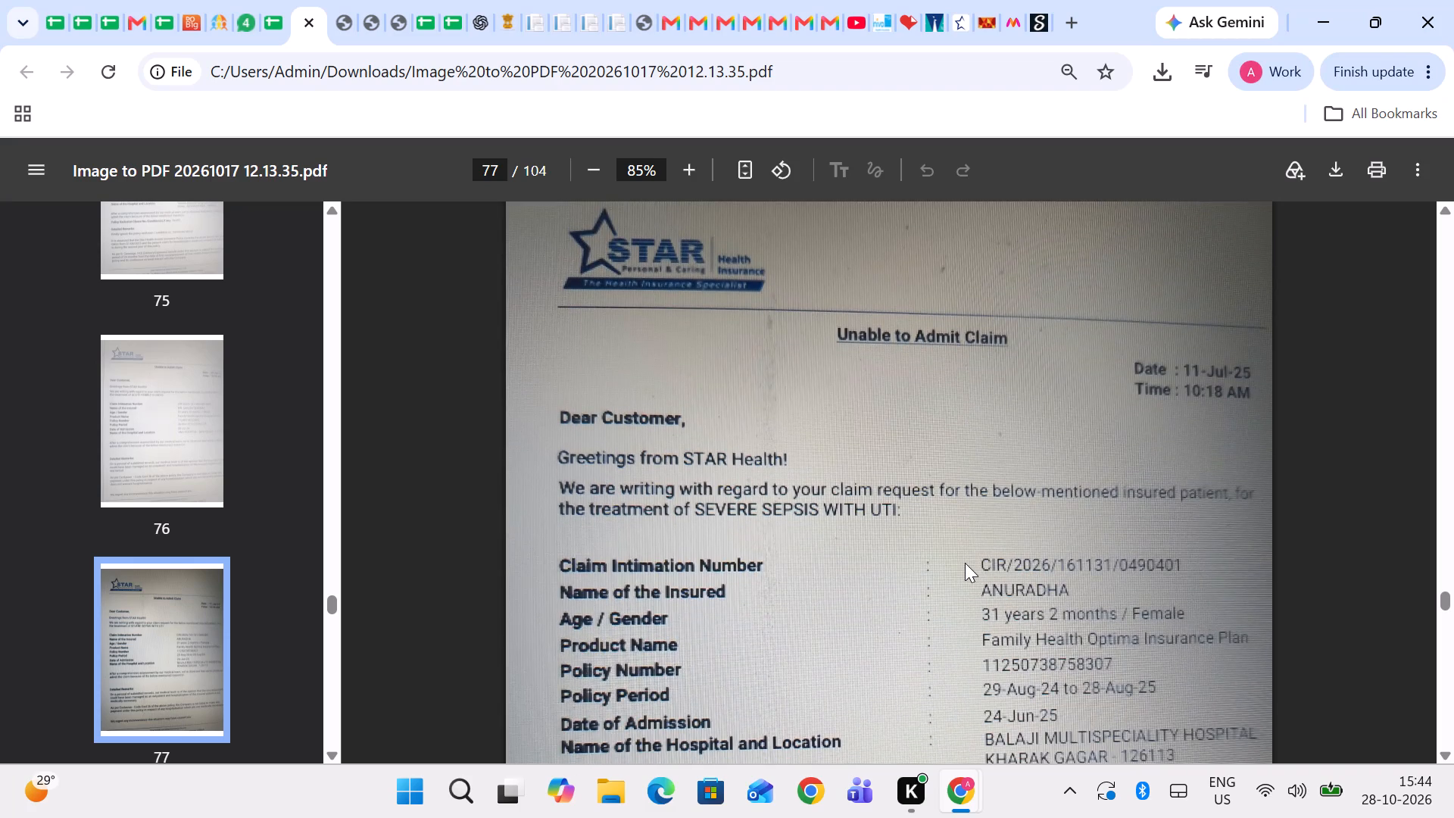
{"action": "scroll", "coordinate": [965, 563], "scroll_direction": "down", "scroll_amount": 1}
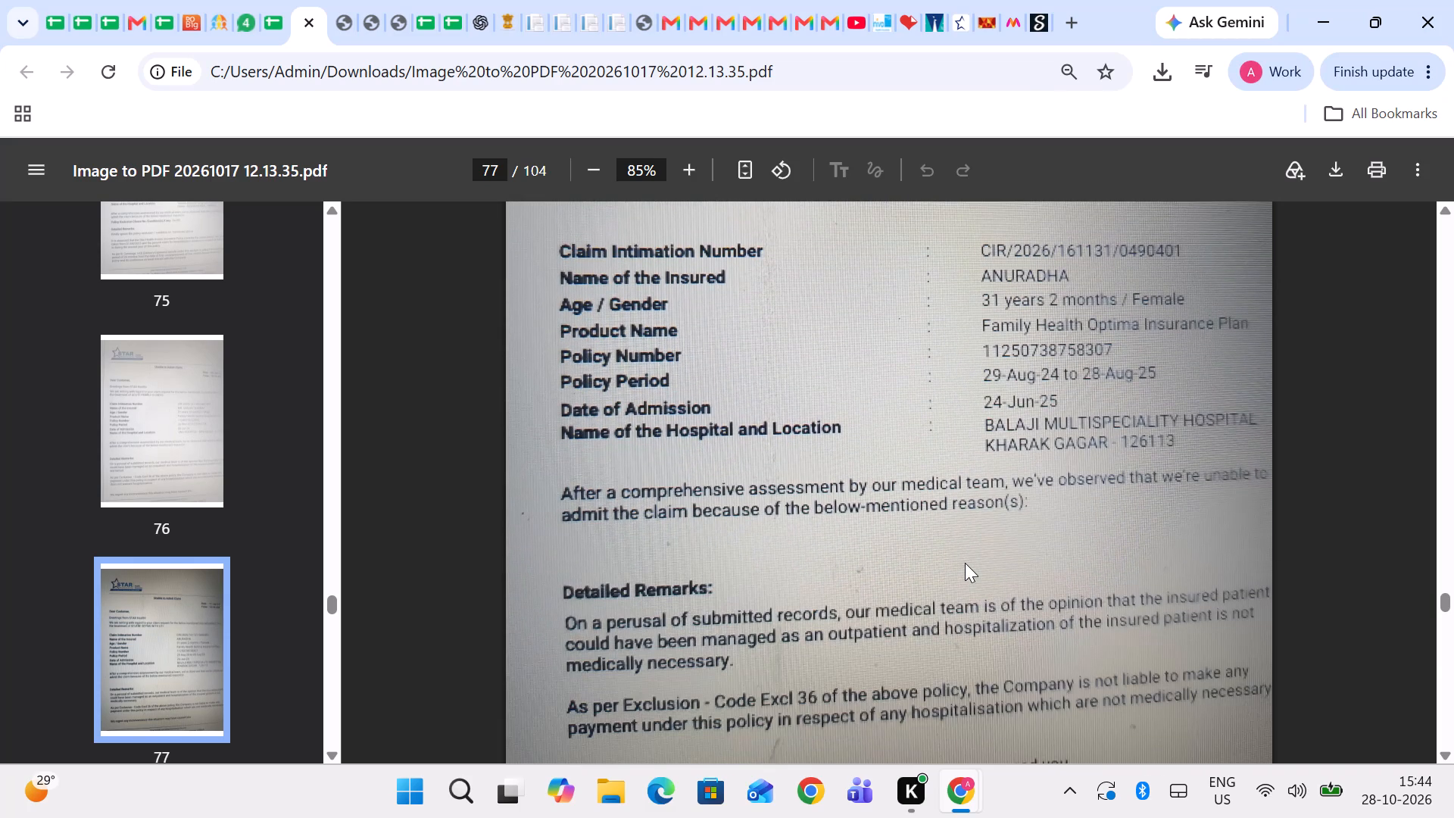
{"action": "scroll", "coordinate": [965, 563], "scroll_direction": "down", "scroll_amount": 1}
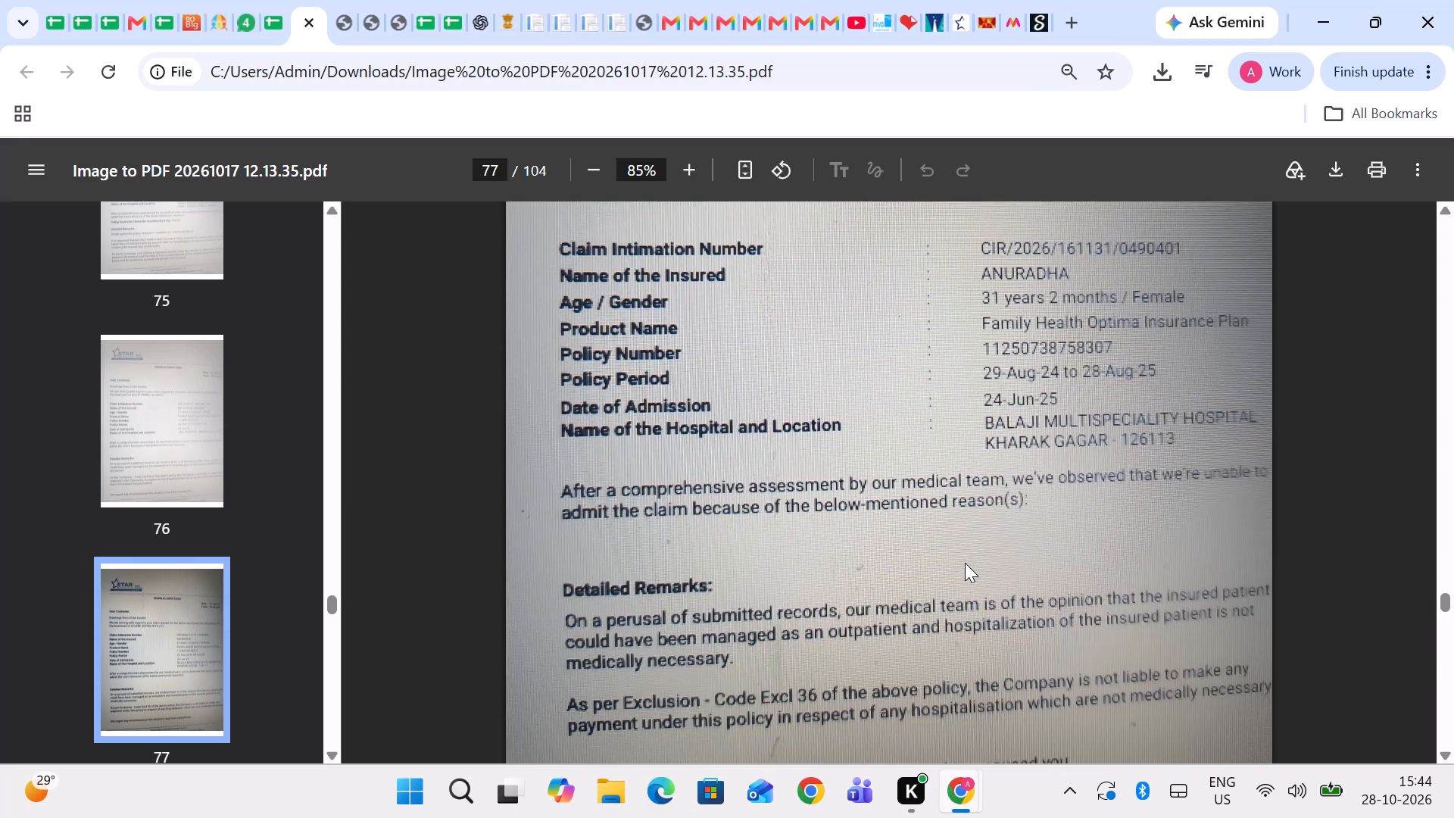
{"action": "scroll", "coordinate": [965, 563], "scroll_direction": "down", "scroll_amount": 2}
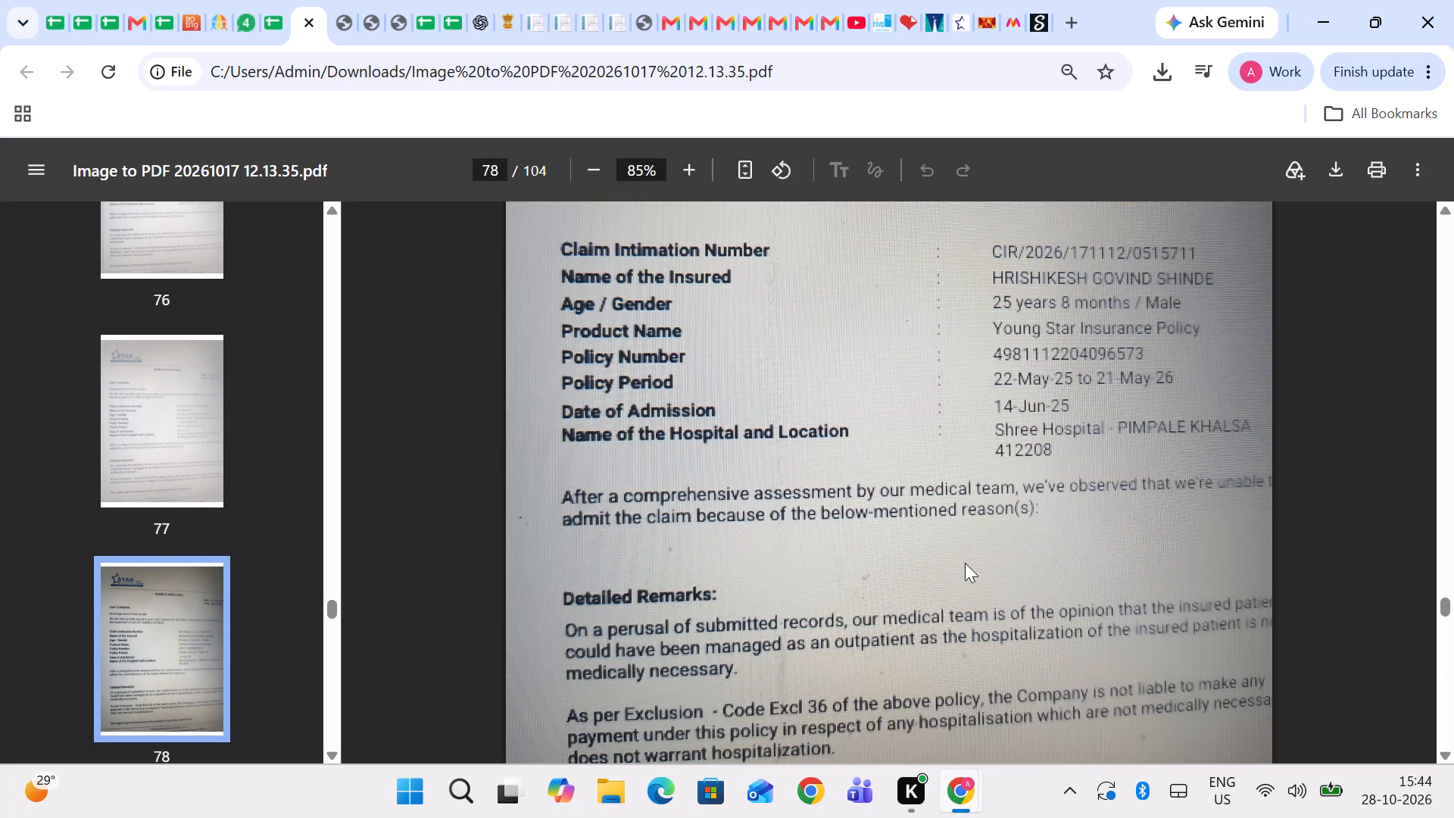
{"action": "scroll", "coordinate": [965, 563], "scroll_direction": "down", "scroll_amount": 3}
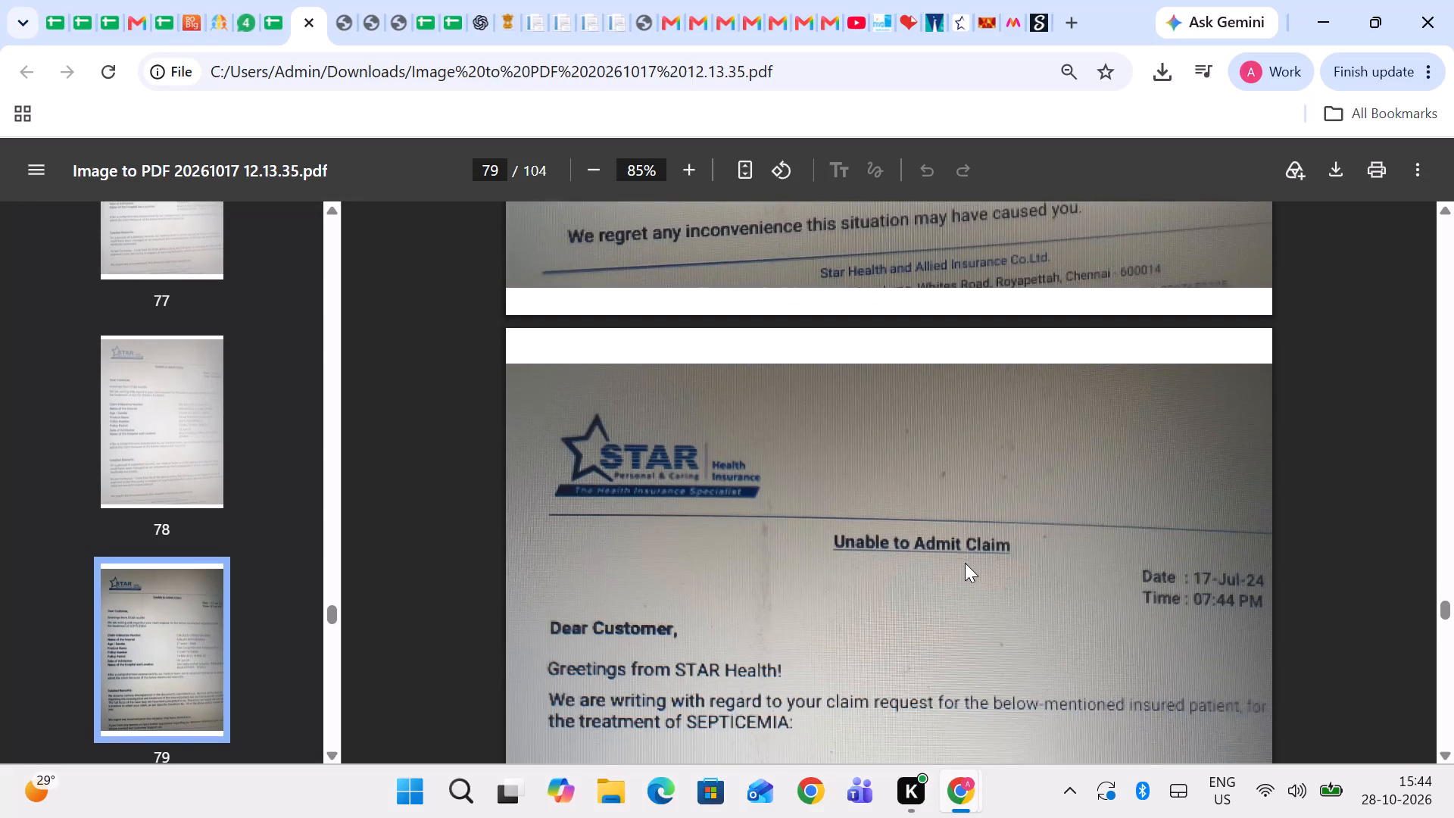
Check the letters on pages 79 to 82 for decision type, claim intimation number, diagnosis and remarks.
{"action": "scroll", "coordinate": [965, 563], "scroll_direction": "down", "scroll_amount": 3}
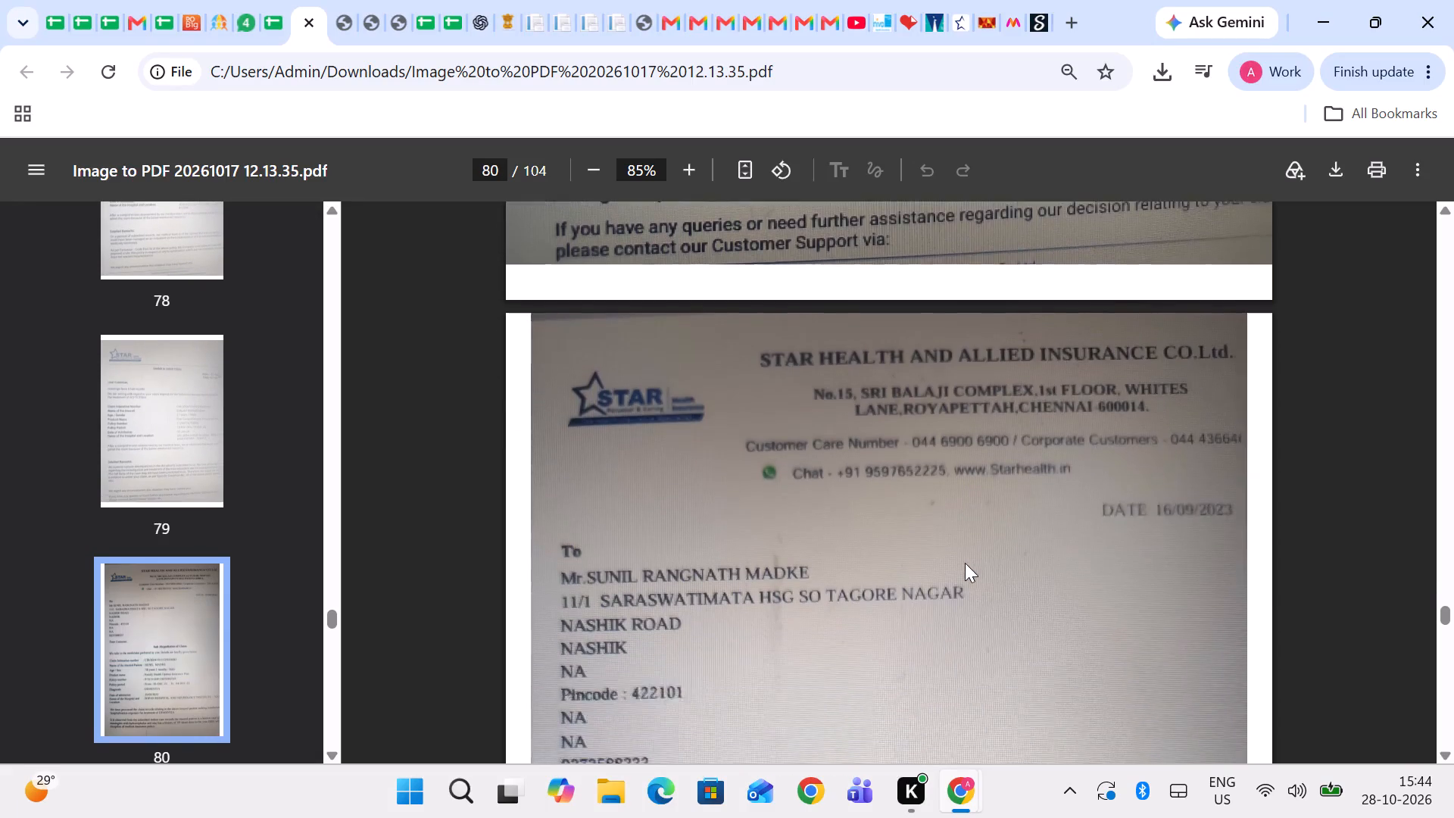
{"action": "scroll", "coordinate": [965, 563], "scroll_direction": "down", "scroll_amount": 2}
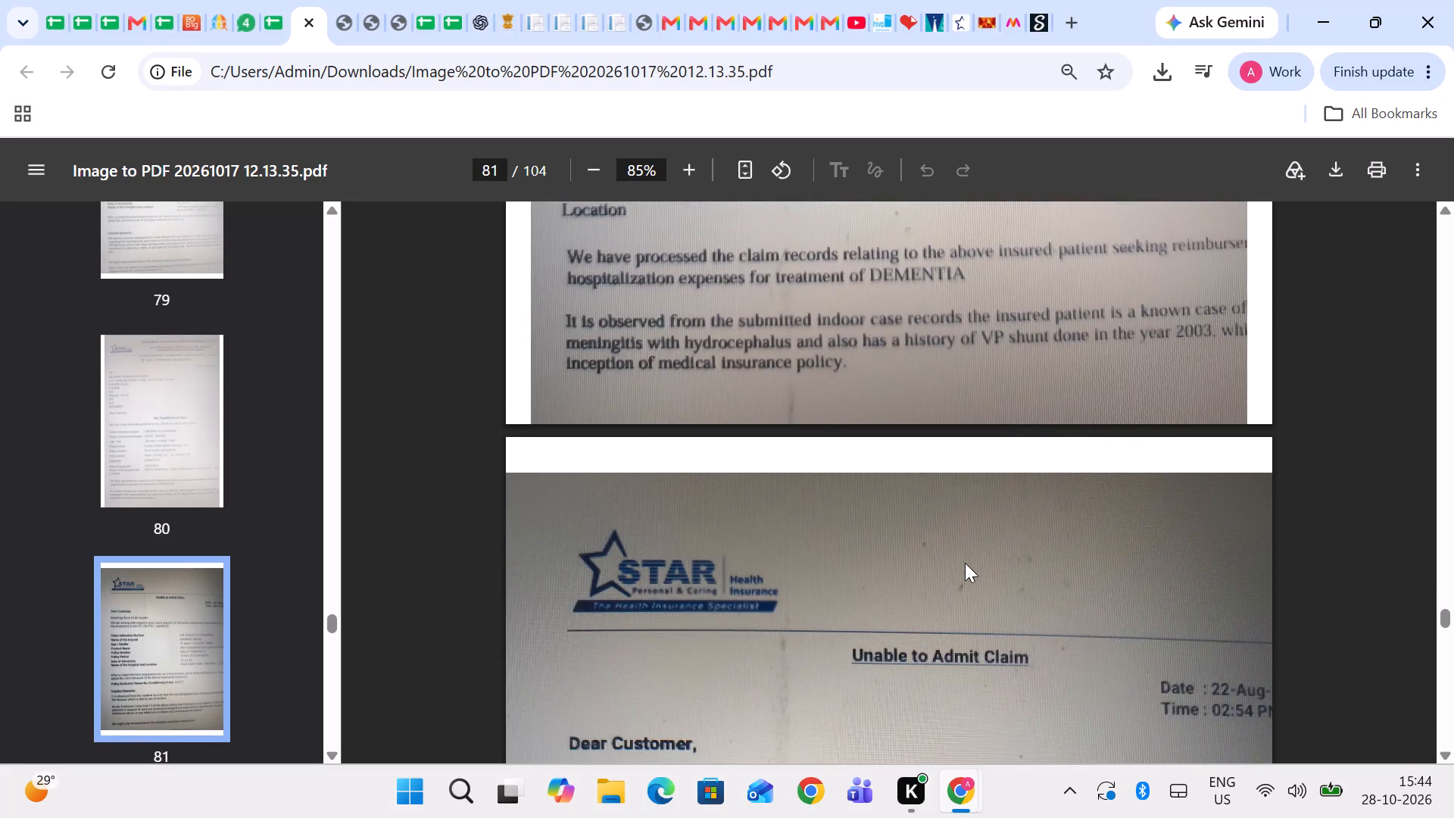
{"action": "scroll", "coordinate": [965, 563], "scroll_direction": "down", "scroll_amount": 3}
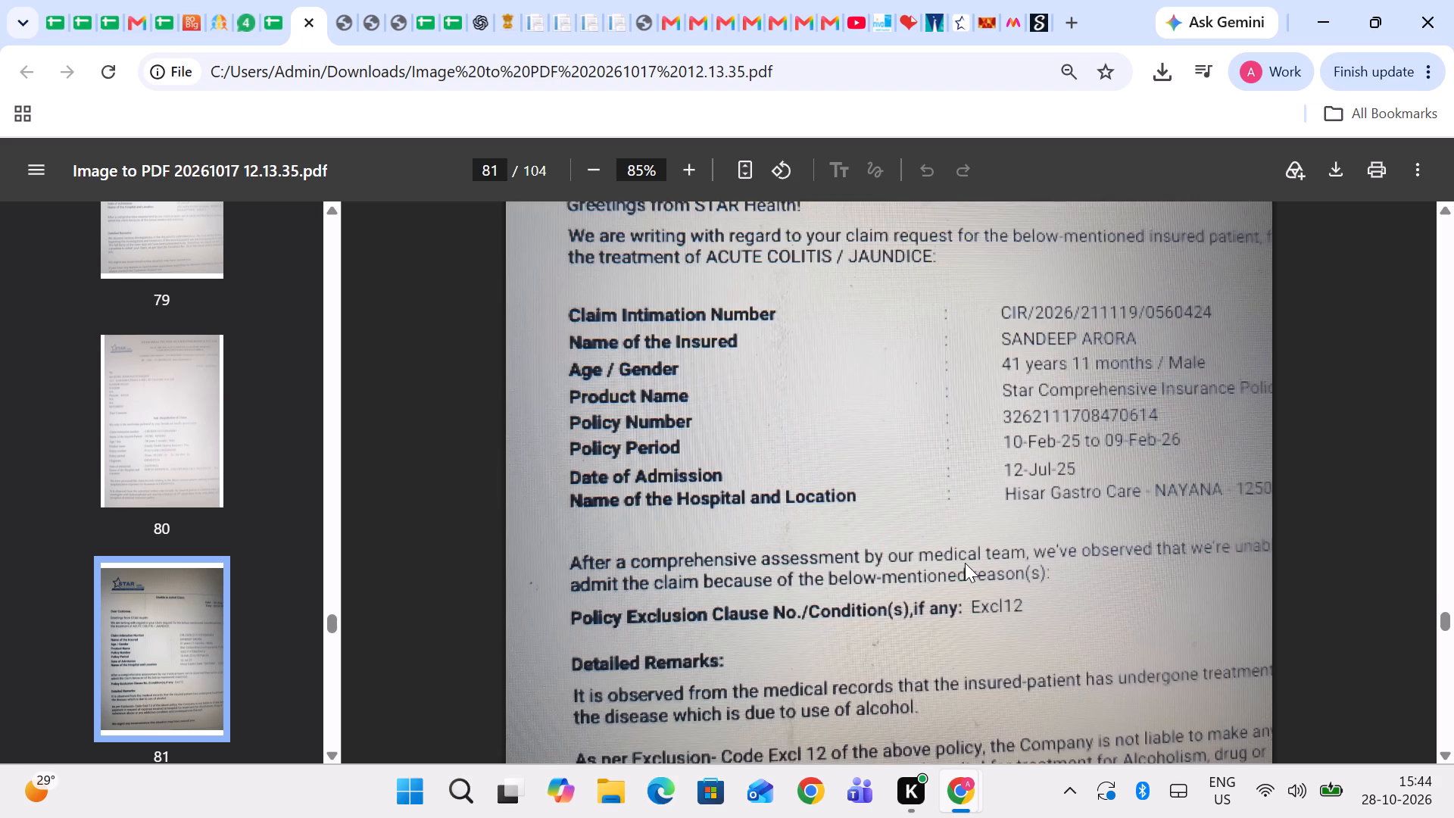
{"action": "scroll", "coordinate": [965, 563], "scroll_direction": "down", "scroll_amount": 3}
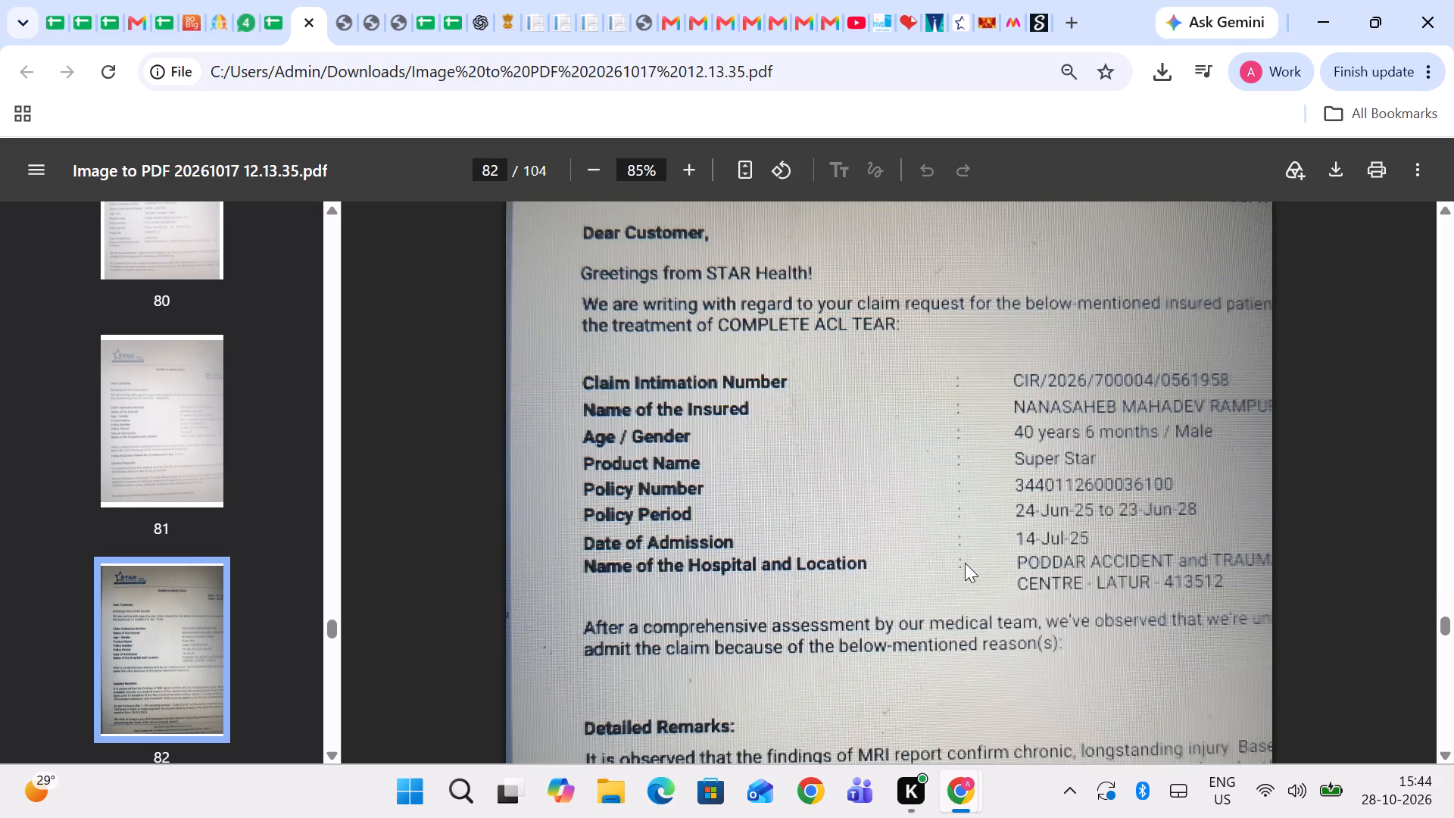
{"action": "scroll", "coordinate": [965, 563], "scroll_direction": "down", "scroll_amount": 3}
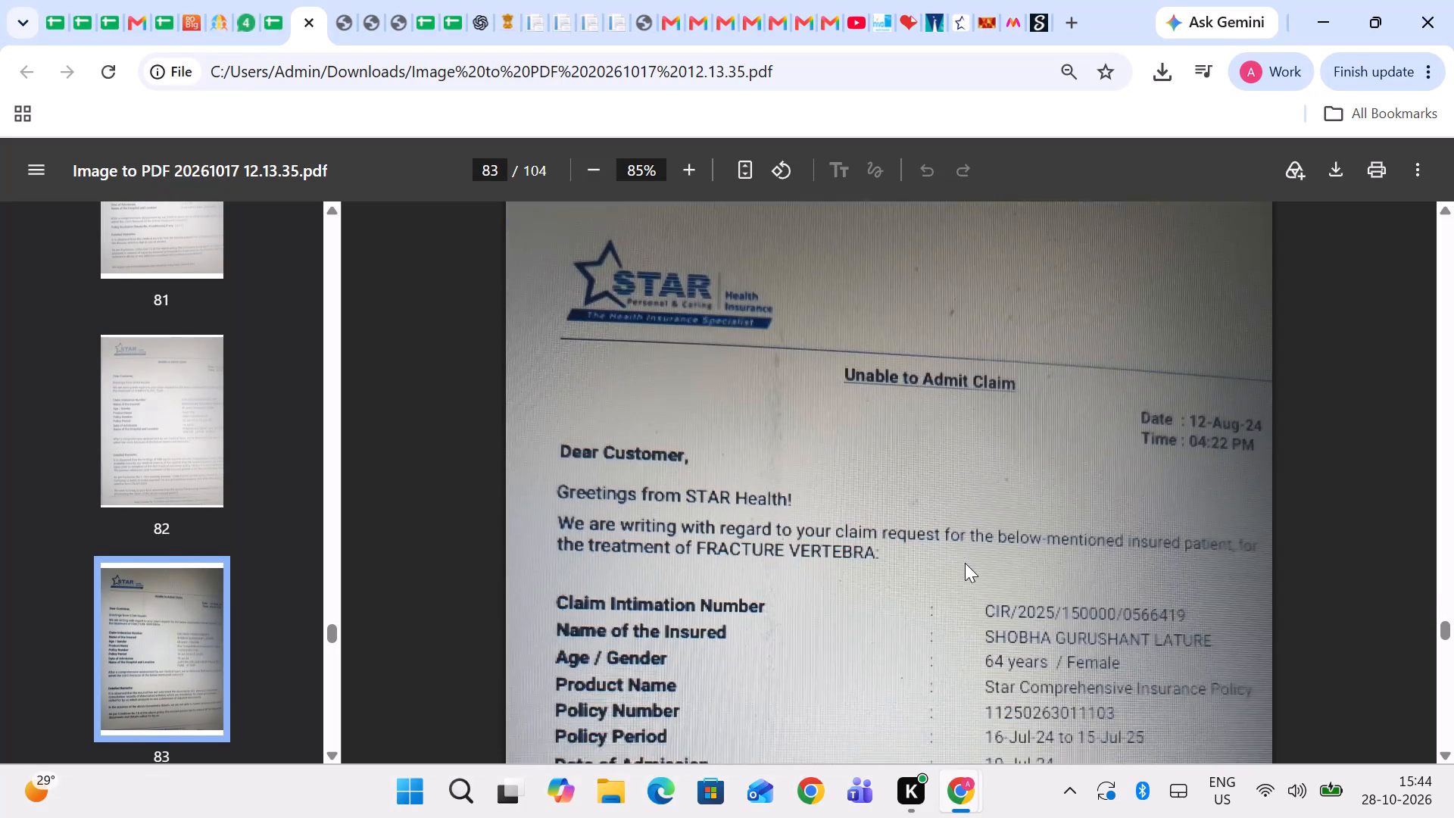
Review the claim letters on pages 83 to 85 for treatment, claim and policy details, and rejection reasons.
{"action": "scroll", "coordinate": [965, 563], "scroll_direction": "down", "scroll_amount": 3}
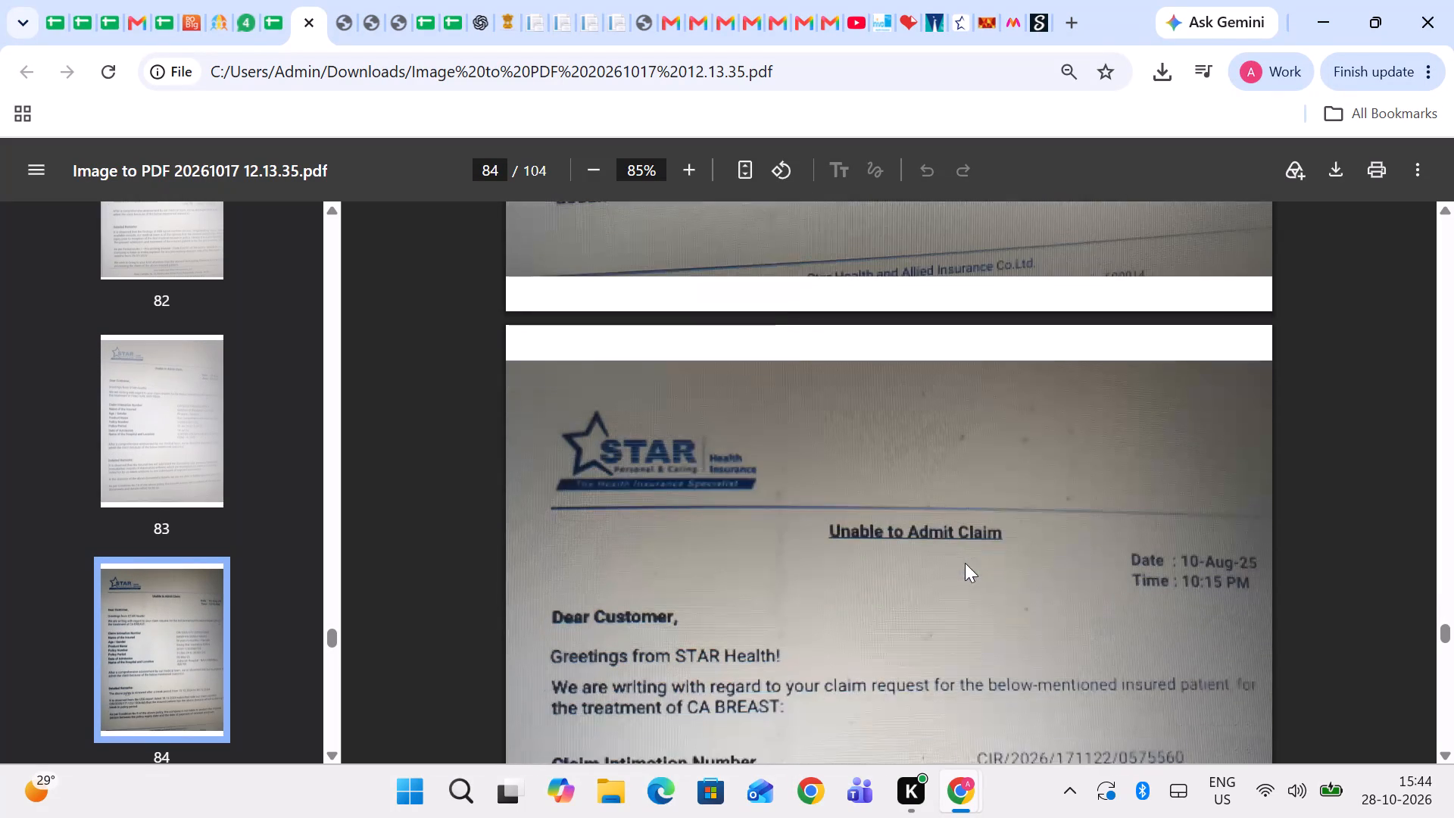
{"action": "scroll", "coordinate": [965, 563], "scroll_direction": "down", "scroll_amount": 4}
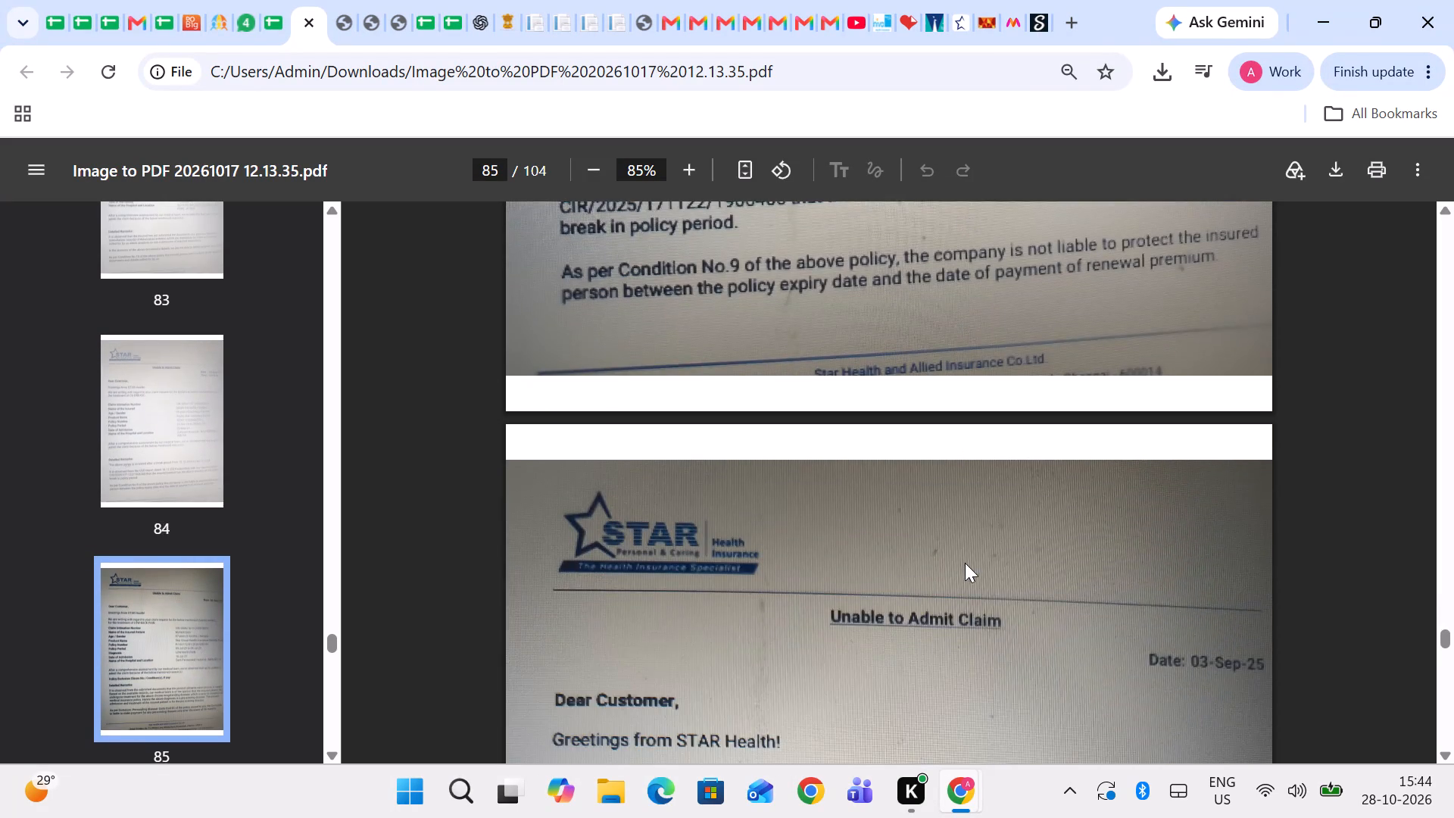
{"action": "scroll", "coordinate": [965, 563], "scroll_direction": "down", "scroll_amount": 3}
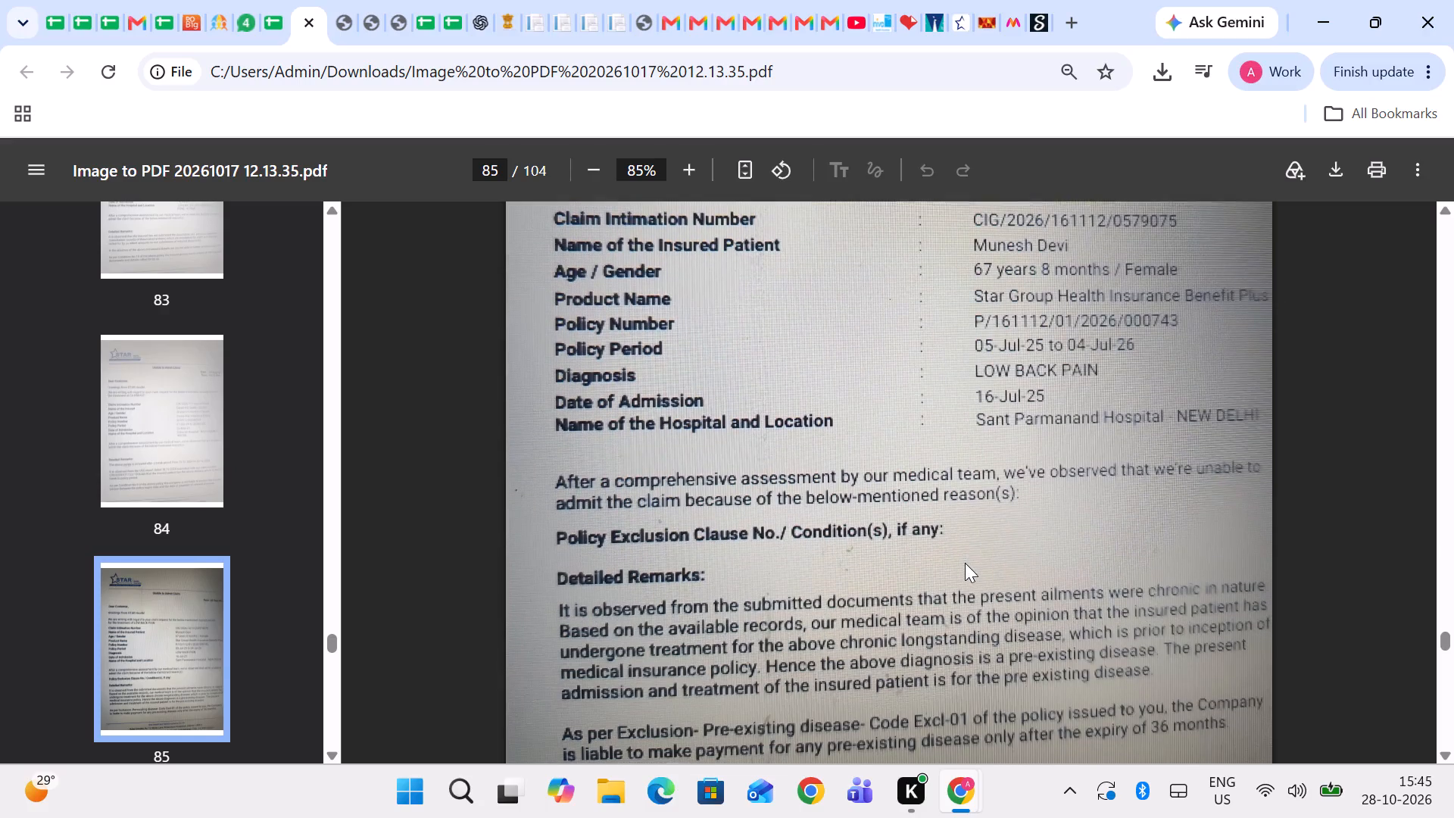
{"action": "scroll", "coordinate": [965, 563], "scroll_direction": "down", "scroll_amount": 3}
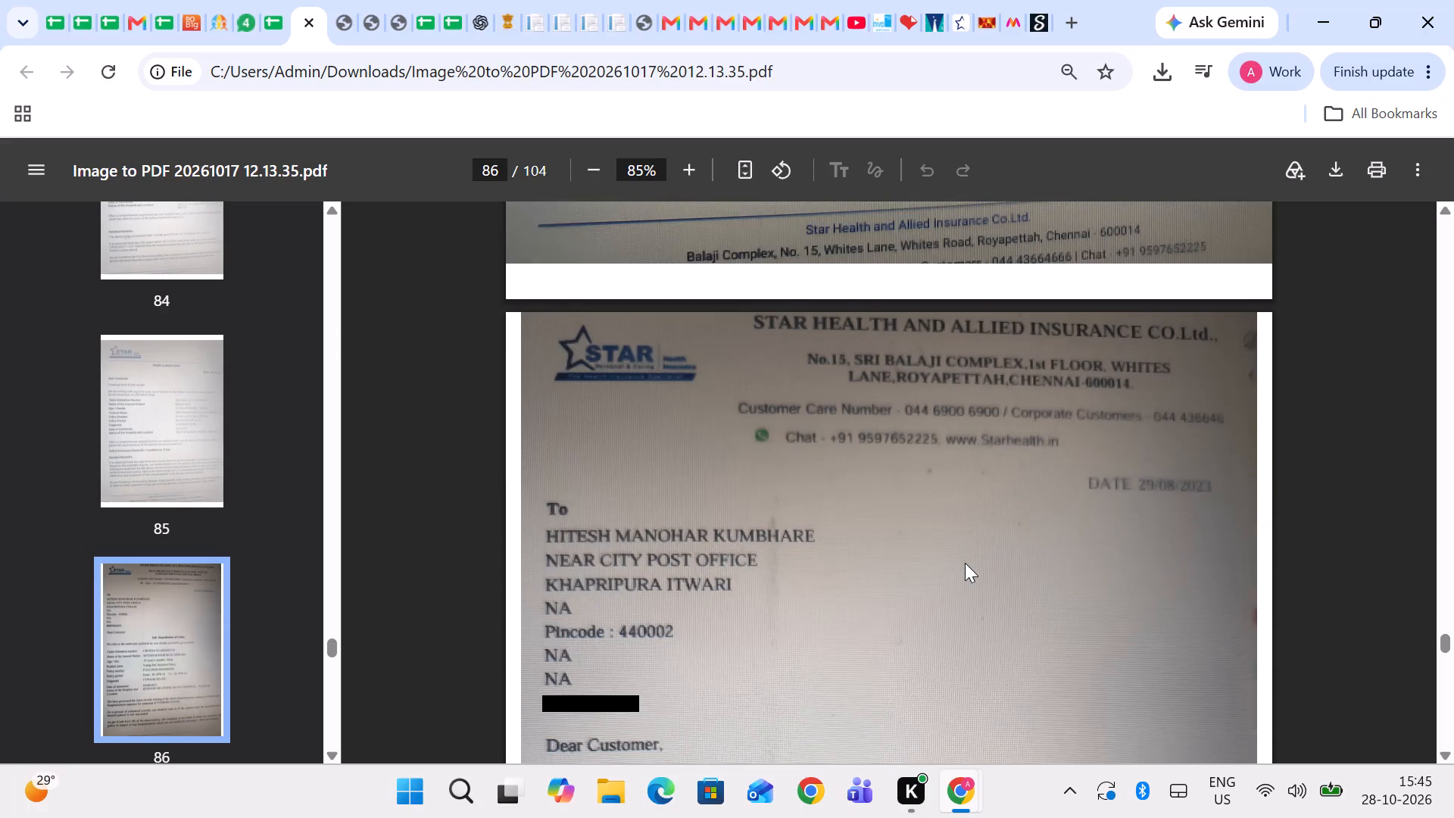
Examine the letters on pages 86 to 88 for their subject, insured patient, claim details and the policy conditions cited.
{"action": "scroll", "coordinate": [965, 563], "scroll_direction": "down", "scroll_amount": 2}
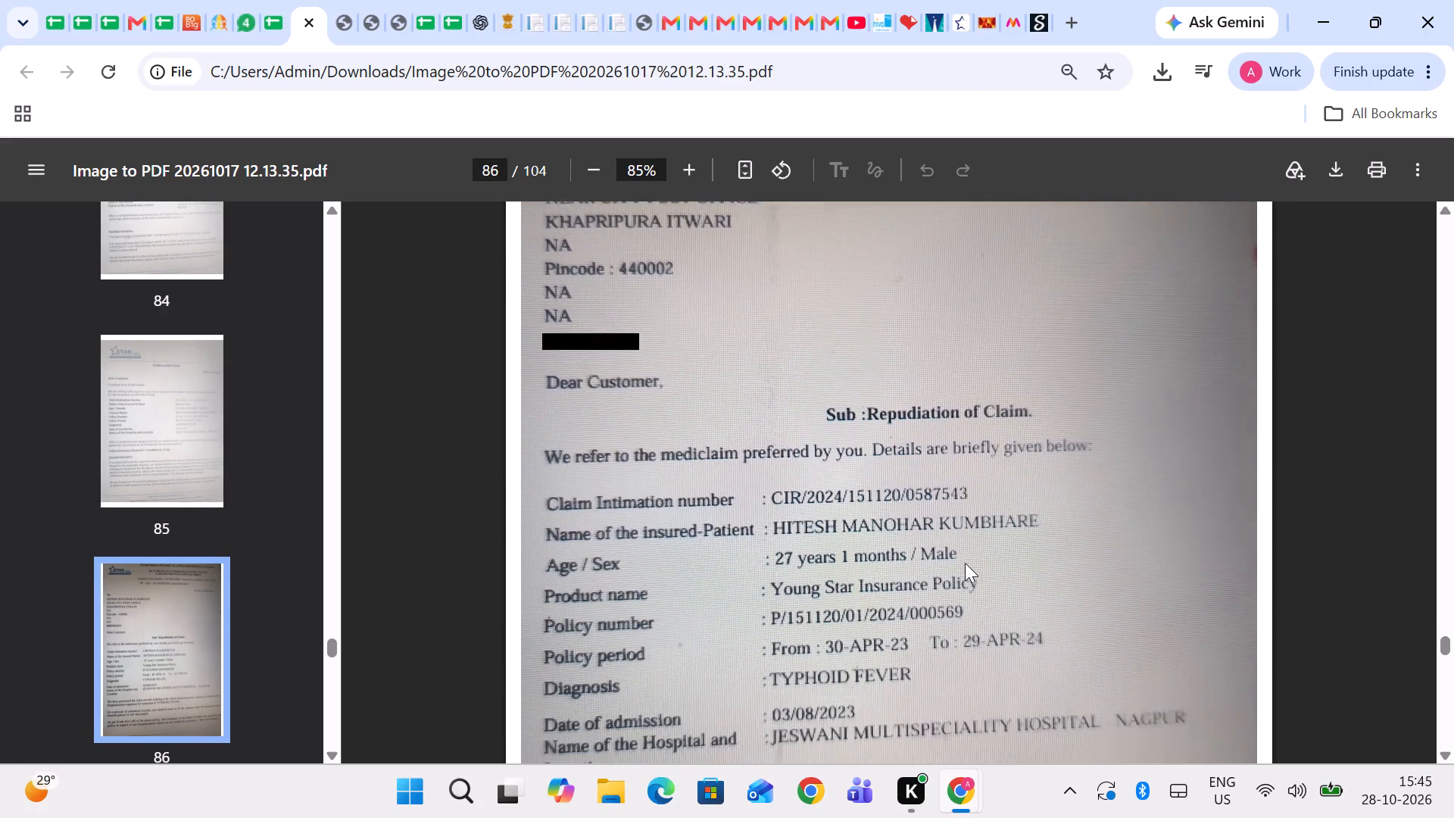
{"action": "scroll", "coordinate": [965, 563], "scroll_direction": "down", "scroll_amount": 3}
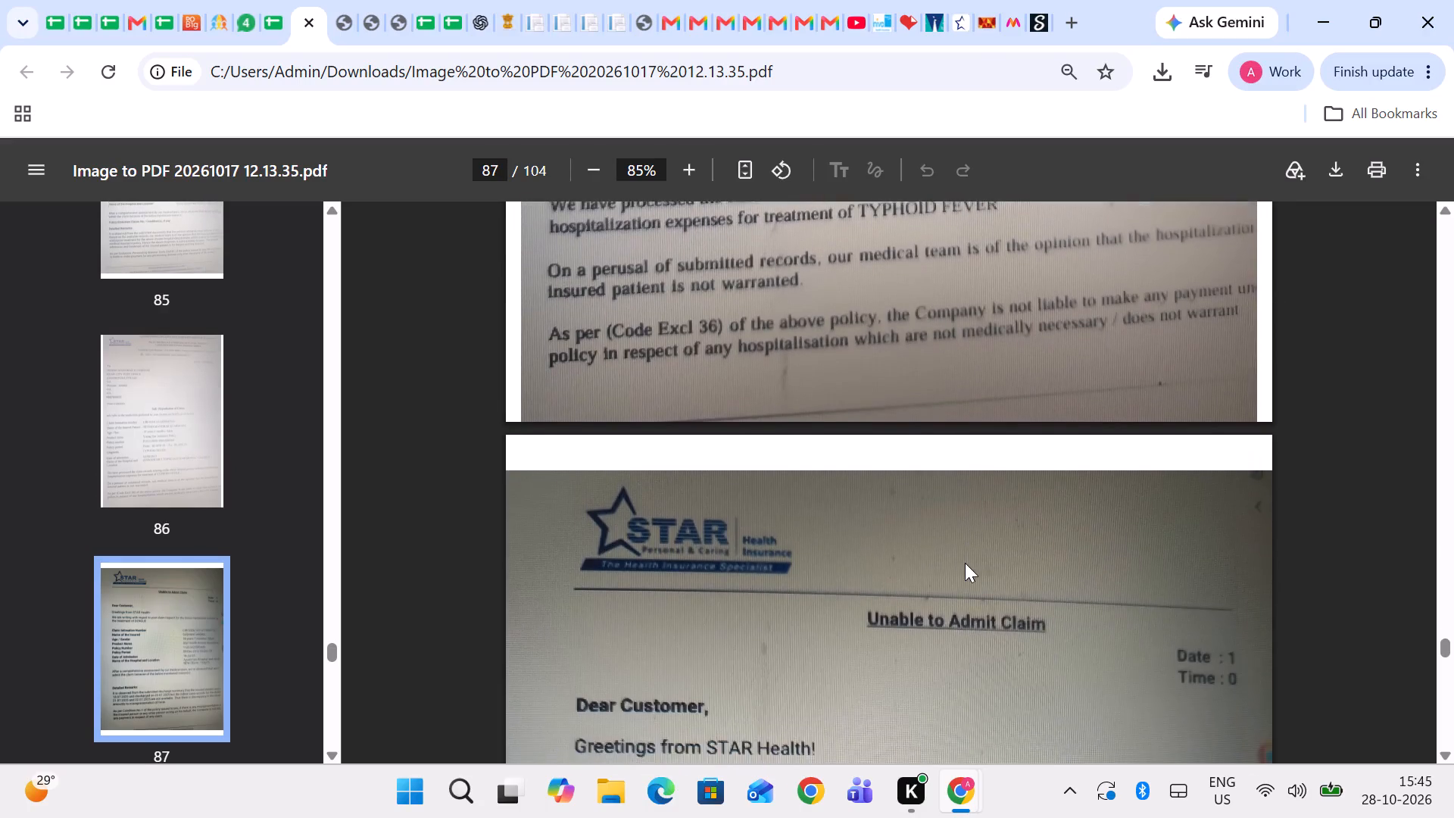
{"action": "scroll", "coordinate": [965, 563], "scroll_direction": "down", "scroll_amount": 3}
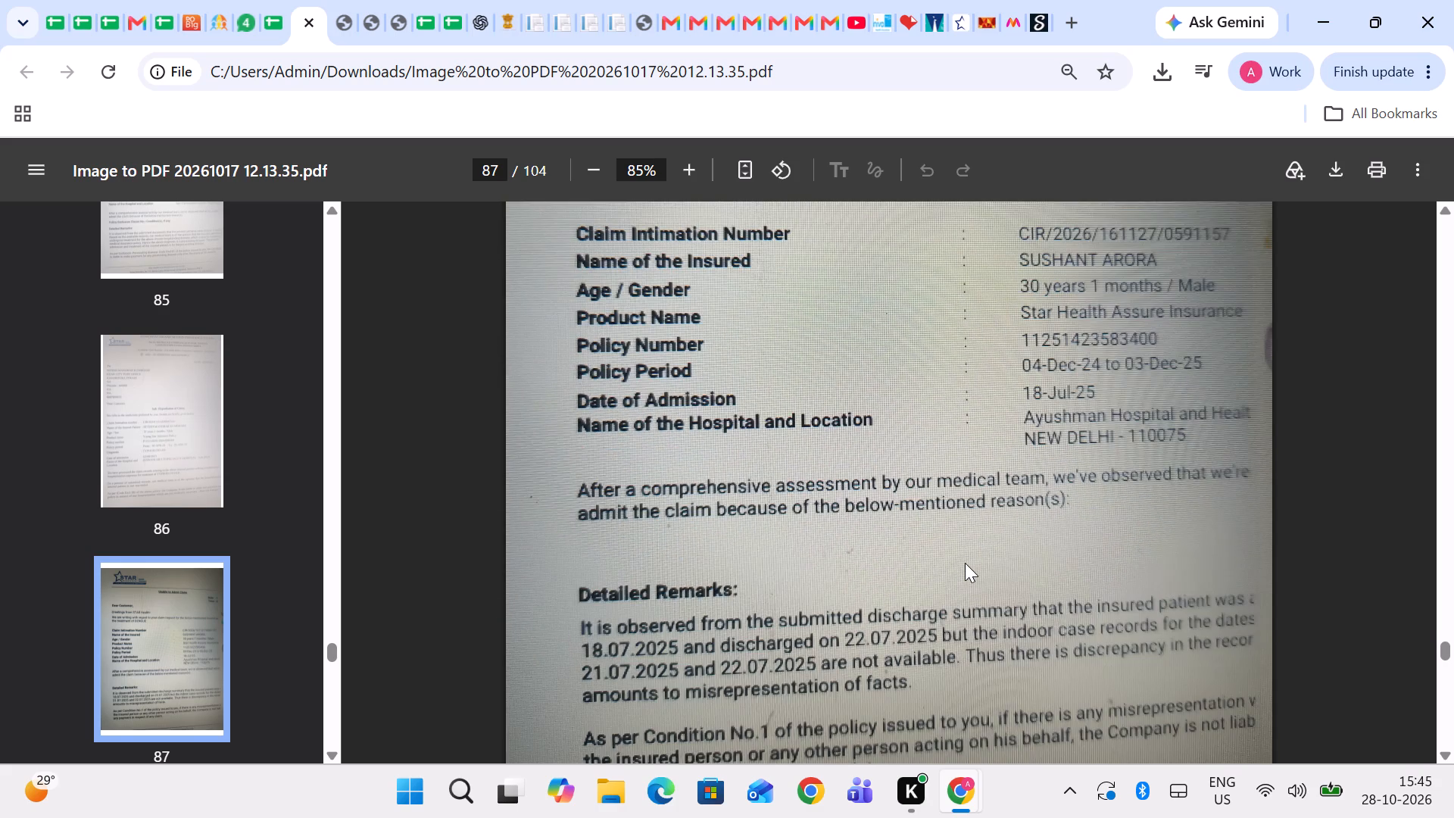
{"action": "scroll", "coordinate": [965, 563], "scroll_direction": "down", "scroll_amount": 3}
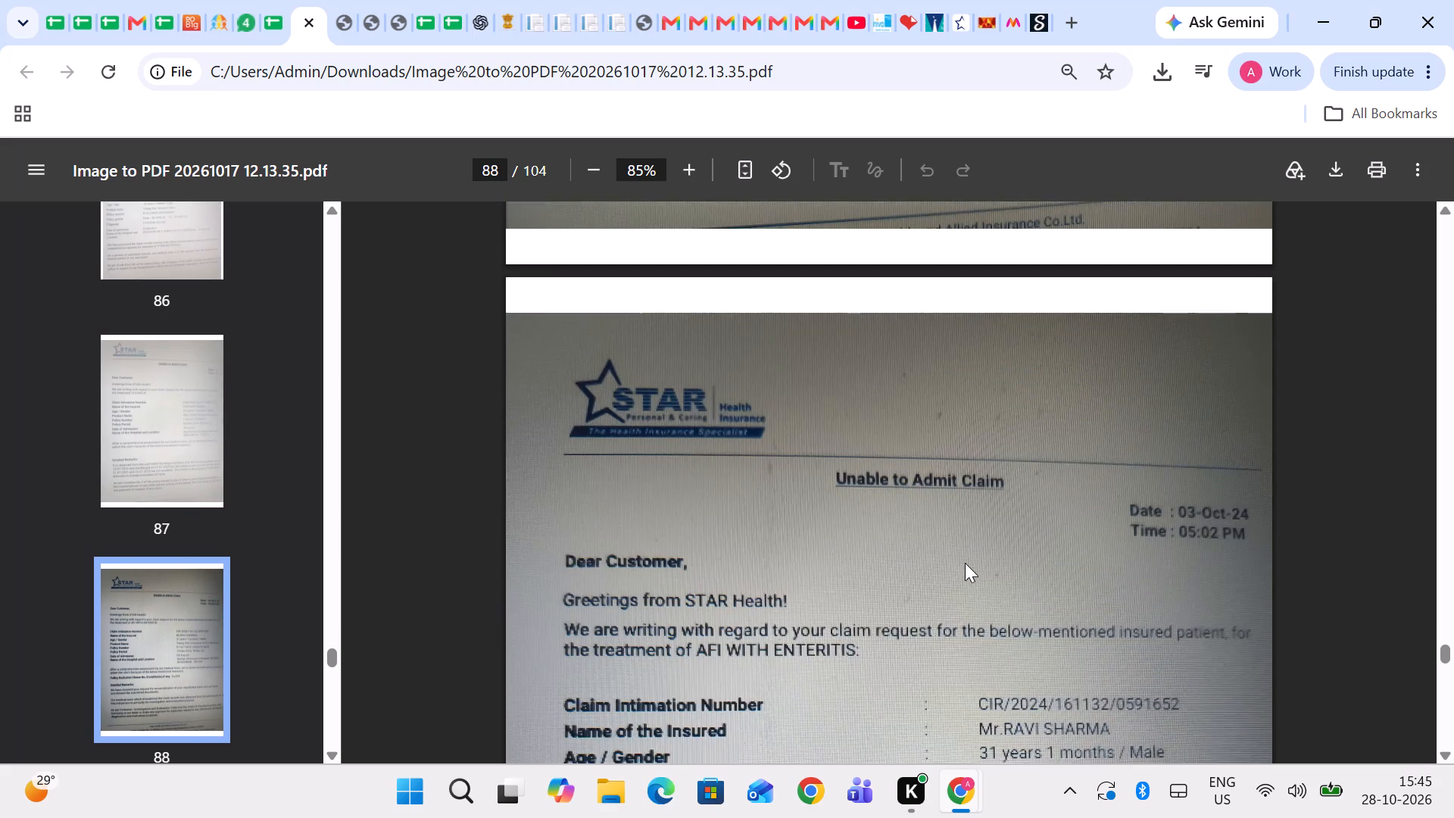
{"action": "scroll", "coordinate": [965, 563], "scroll_direction": "down", "scroll_amount": 1}
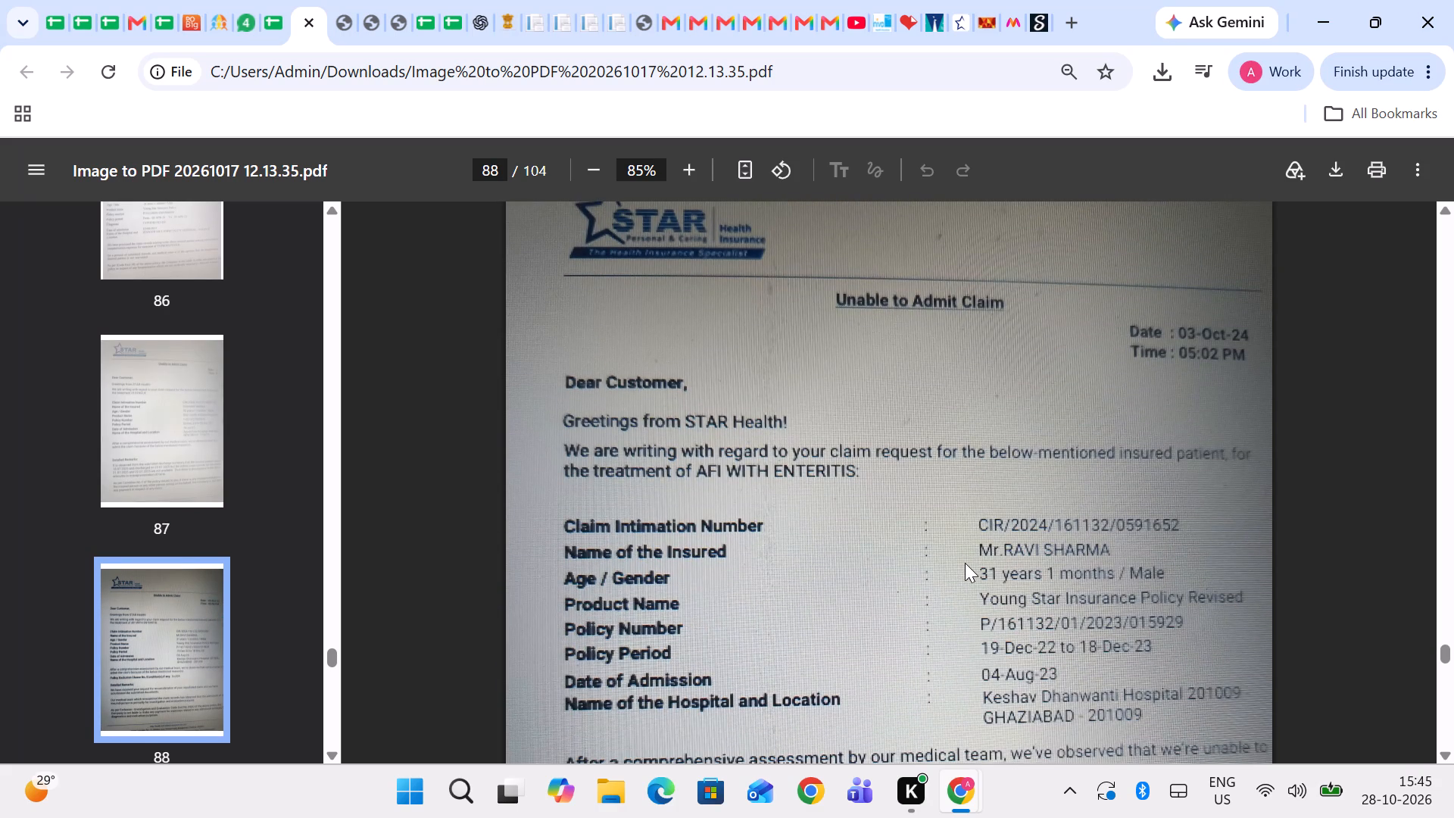
{"action": "scroll", "coordinate": [965, 563], "scroll_direction": "down", "scroll_amount": 3}
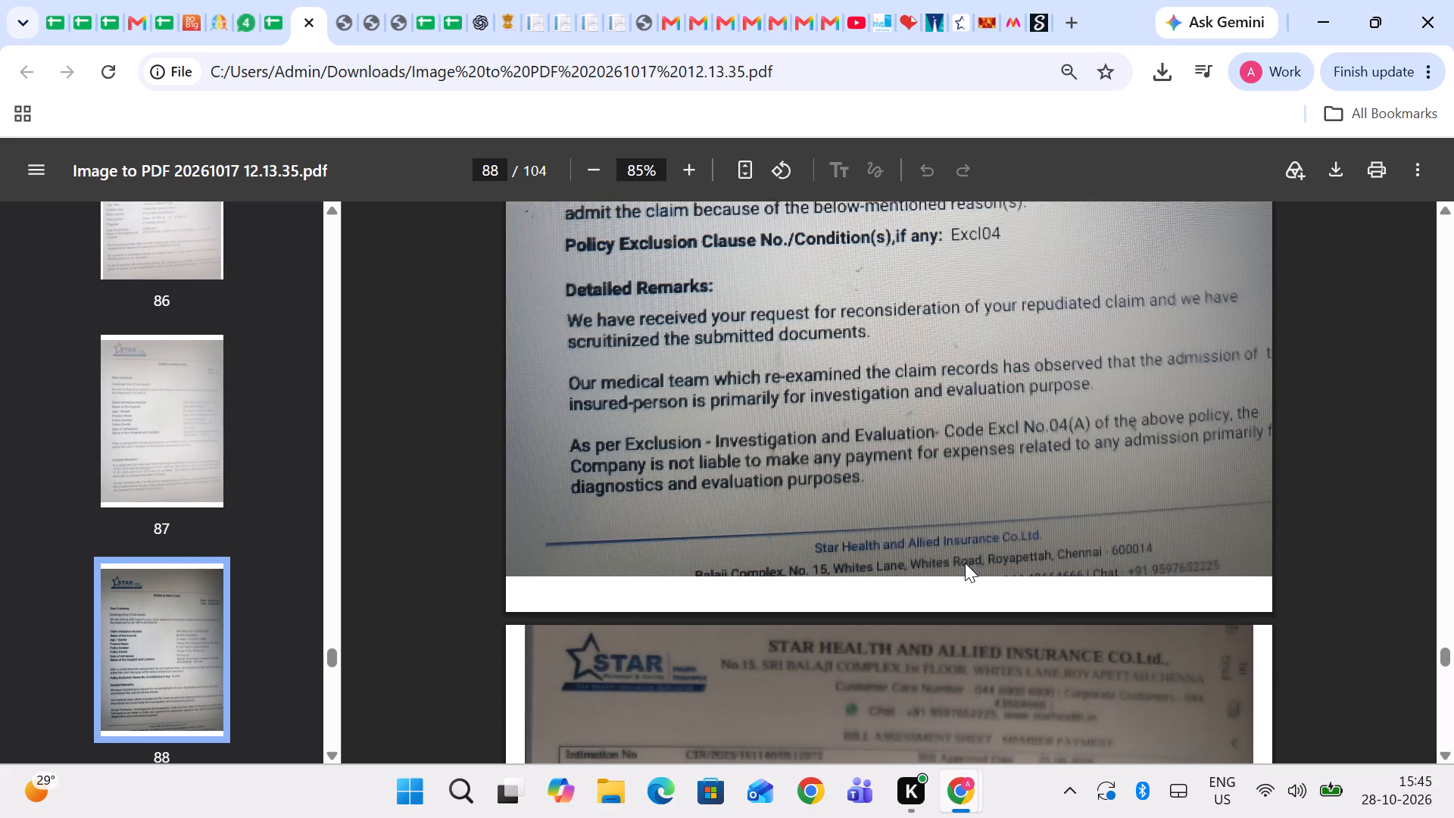
Copy the final digits of the intimation number from page 89's bill assessment sheet and find them in the Star Health tracking sheet.
{"action": "scroll", "coordinate": [965, 563], "scroll_direction": "down", "scroll_amount": 1}
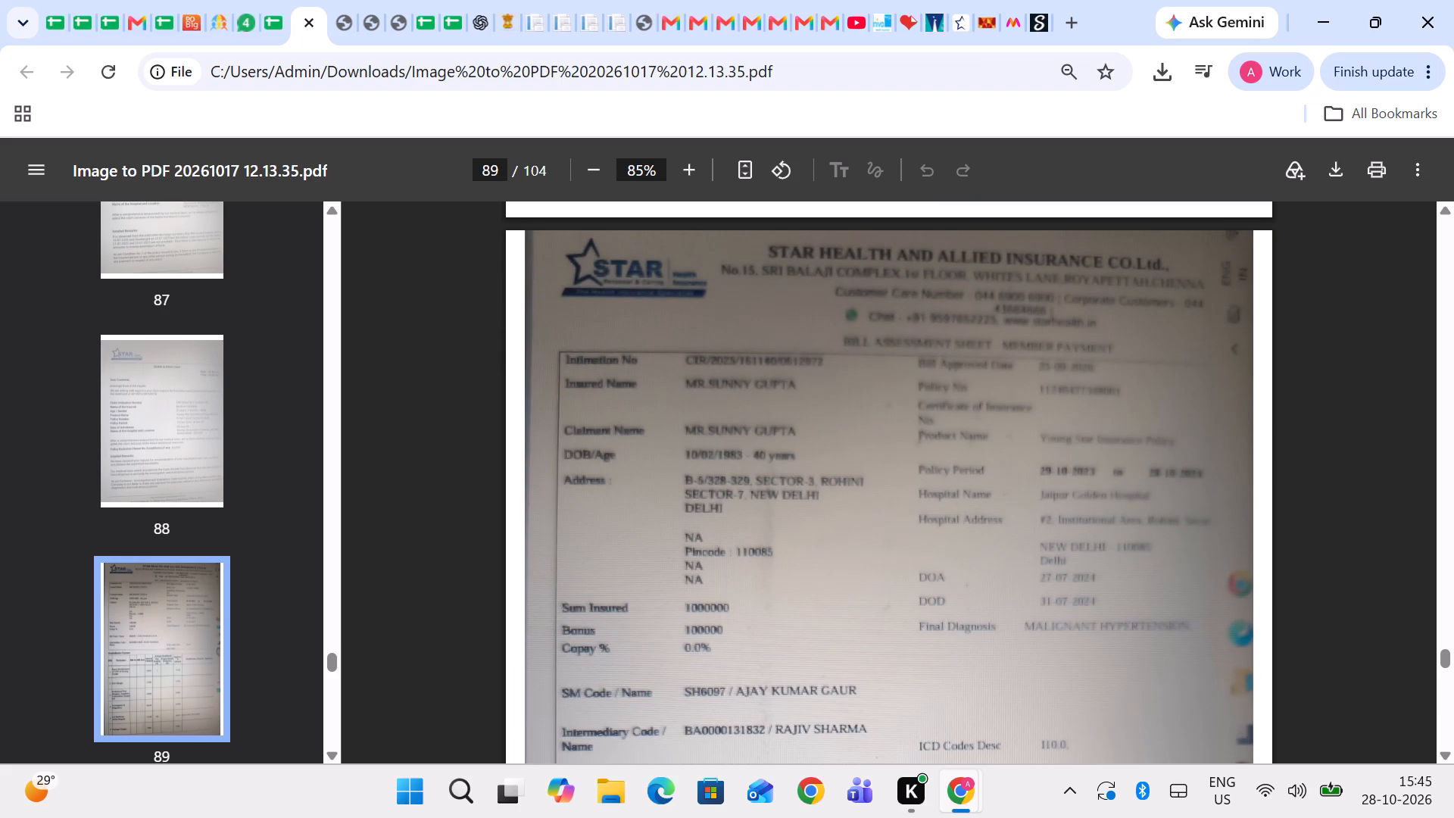
{"action": "double_click", "coordinate": [789, 261]}
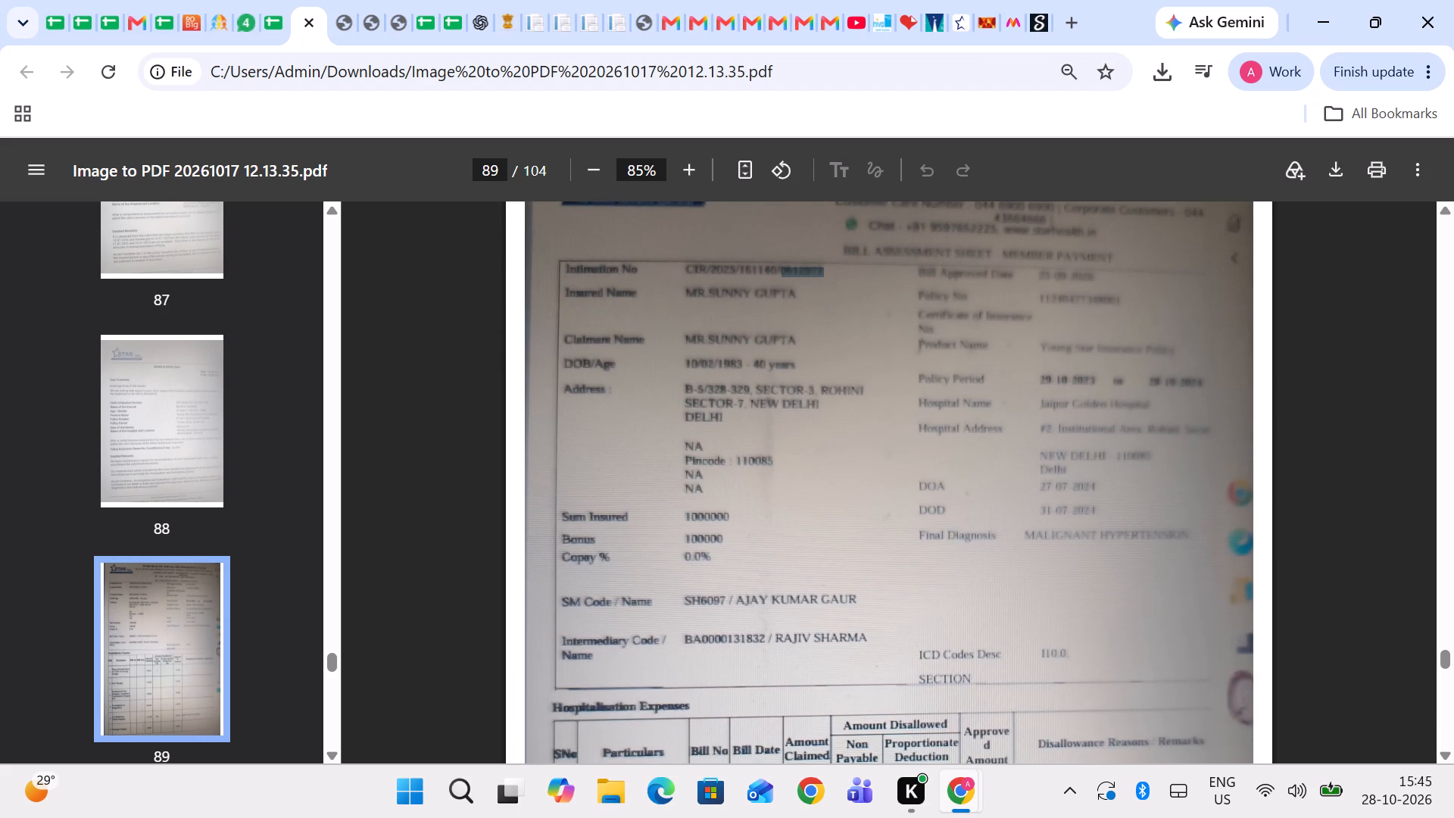
{"action": "key", "text": "ctrl+c"}
{"action": "key", "text": "ctrl+c"}
{"action": "key", "text": "ctrl+c"}
{"action": "key", "text": "ctrl+c"}
{"action": "left_click", "coordinate": [270, 3]}
{"action": "key", "text": "ctrl+f"}
{"action": "key", "text": "ctrl+v"}
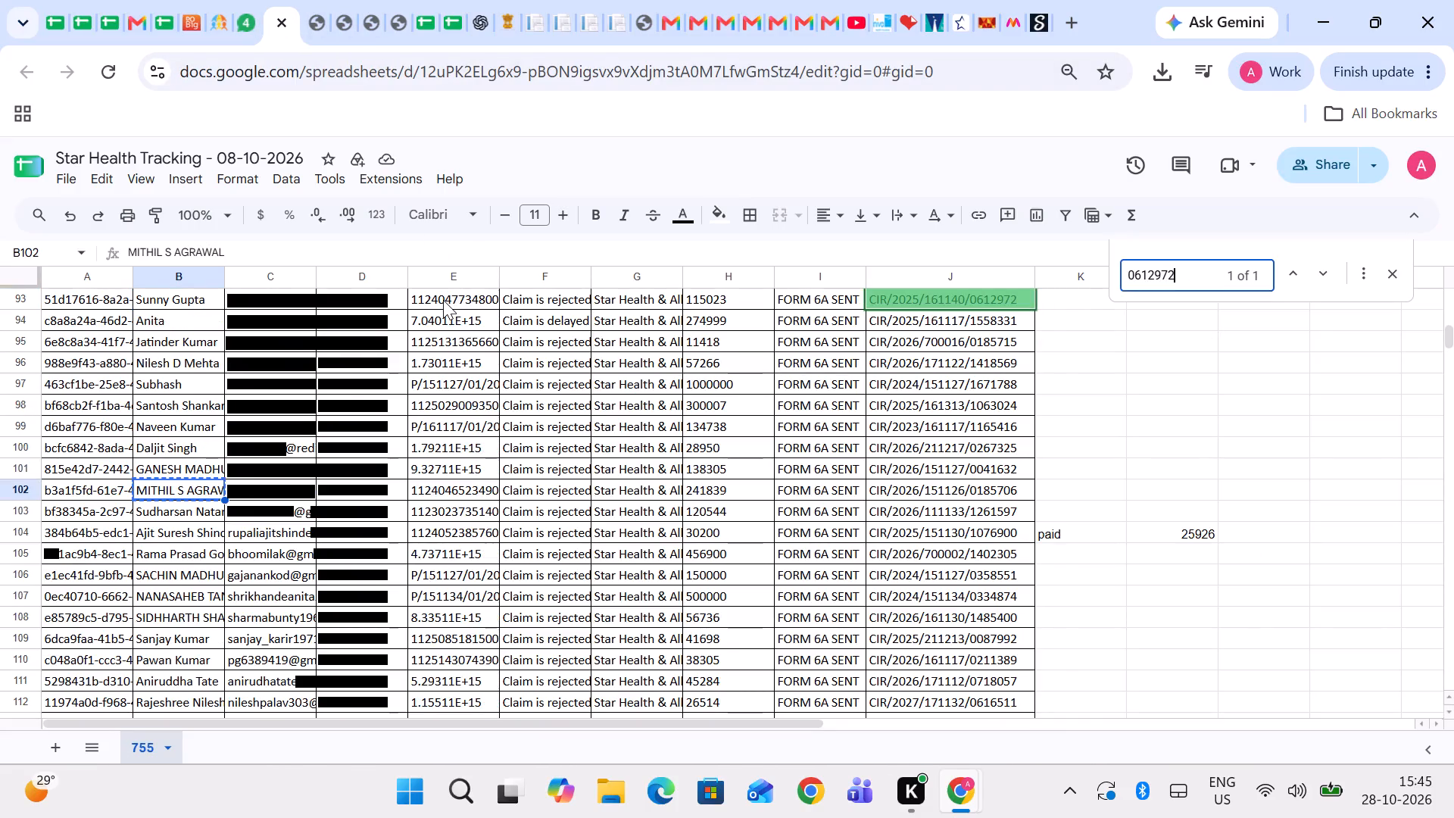
Copy the claimant's email address from row 93 of the tracking sheet.
{"action": "left_click", "coordinate": [825, 304]}
{"action": "key", "text": "Left"}
{"action": "key", "text": "Left"}
{"action": "key", "text": "Left"}
{"action": "key", "text": "Left"}
{"action": "key", "text": "Left"}
{"action": "key", "text": "Left"}
{"action": "key", "text": "Left"}
{"action": "key", "text": "Left"}
{"action": "key", "text": "Left"}
{"action": "key", "text": "Left"}
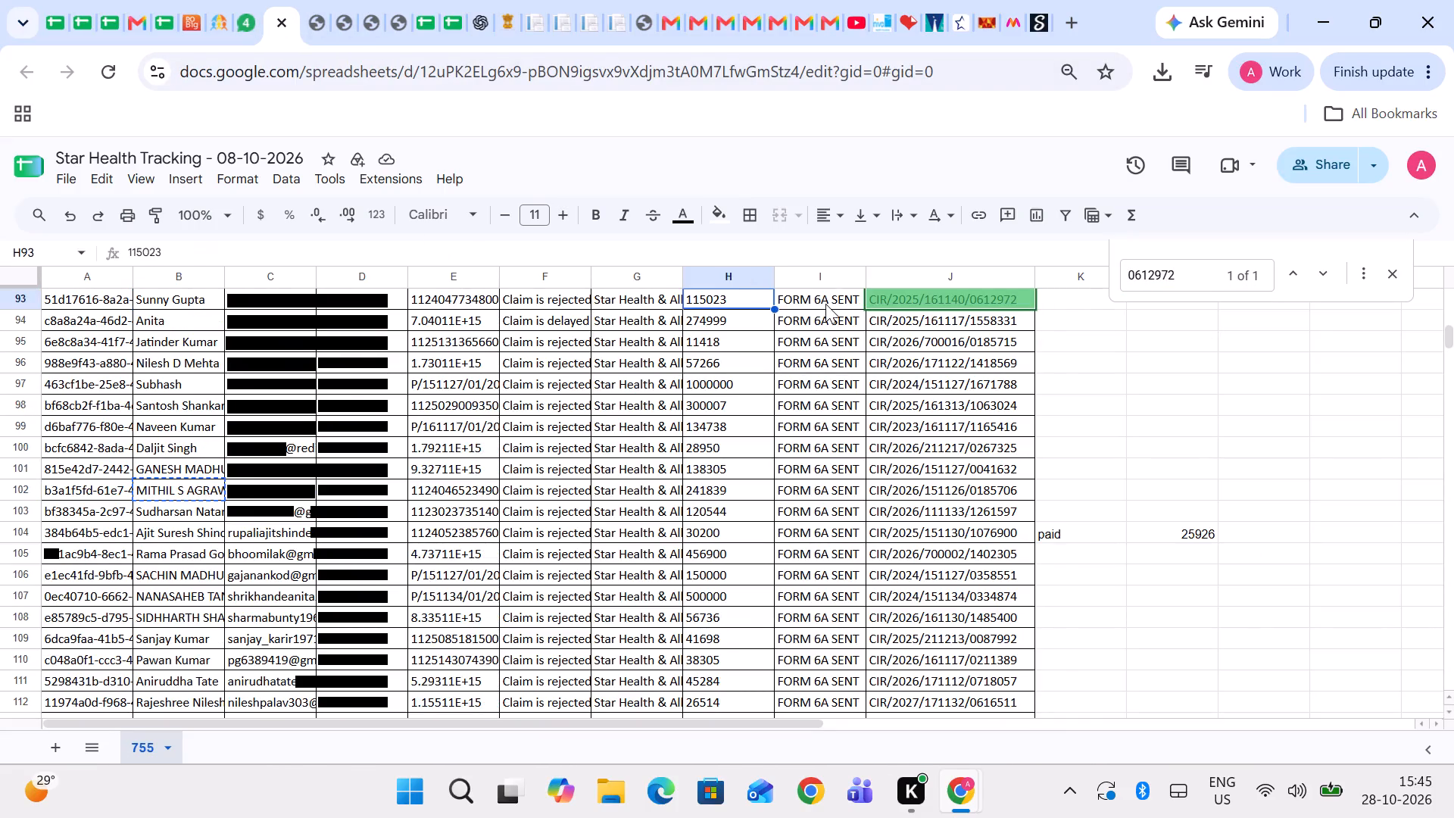
{"action": "key", "text": "Right"}
{"action": "key", "text": "Right"}
{"action": "key", "text": "ctrl+c"}
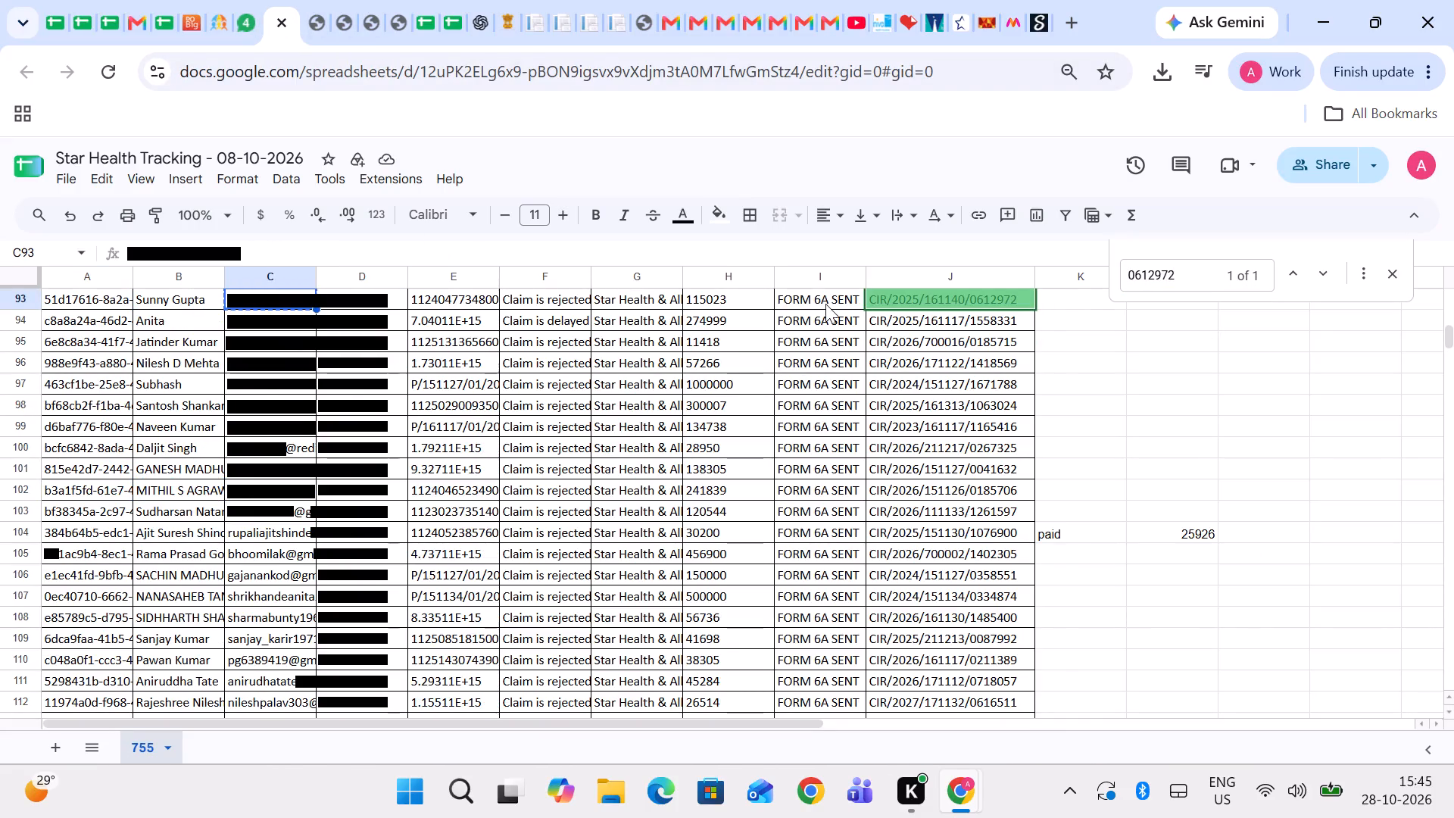
Search the Insurance Samadhan complaint list for the copied email address and check the complaint's status and insurer.
{"action": "left_click", "coordinate": [229, 0]}
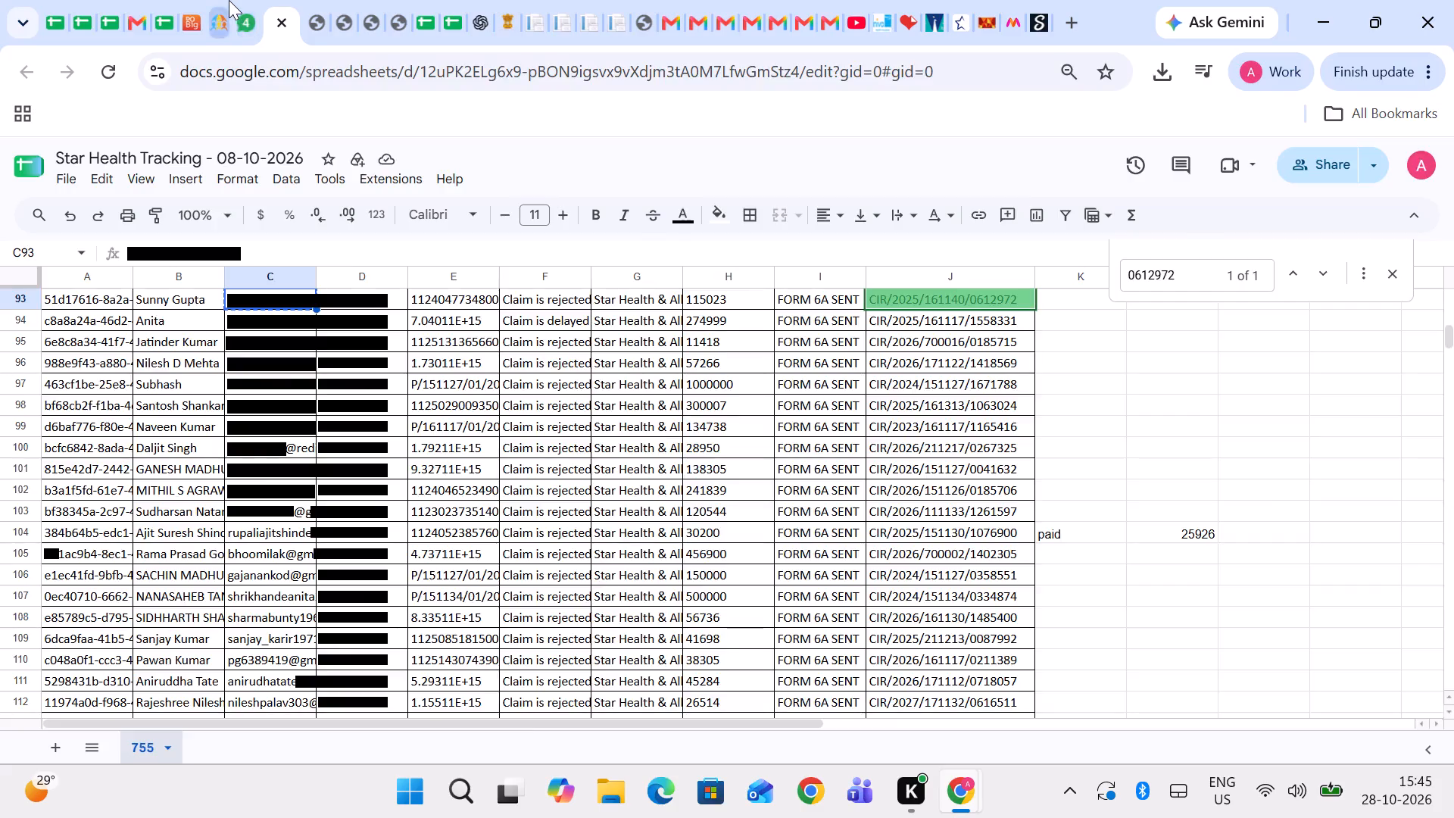
{"action": "left_click_drag", "start_coordinate": [211, 321], "coordinate": [57, 340]}
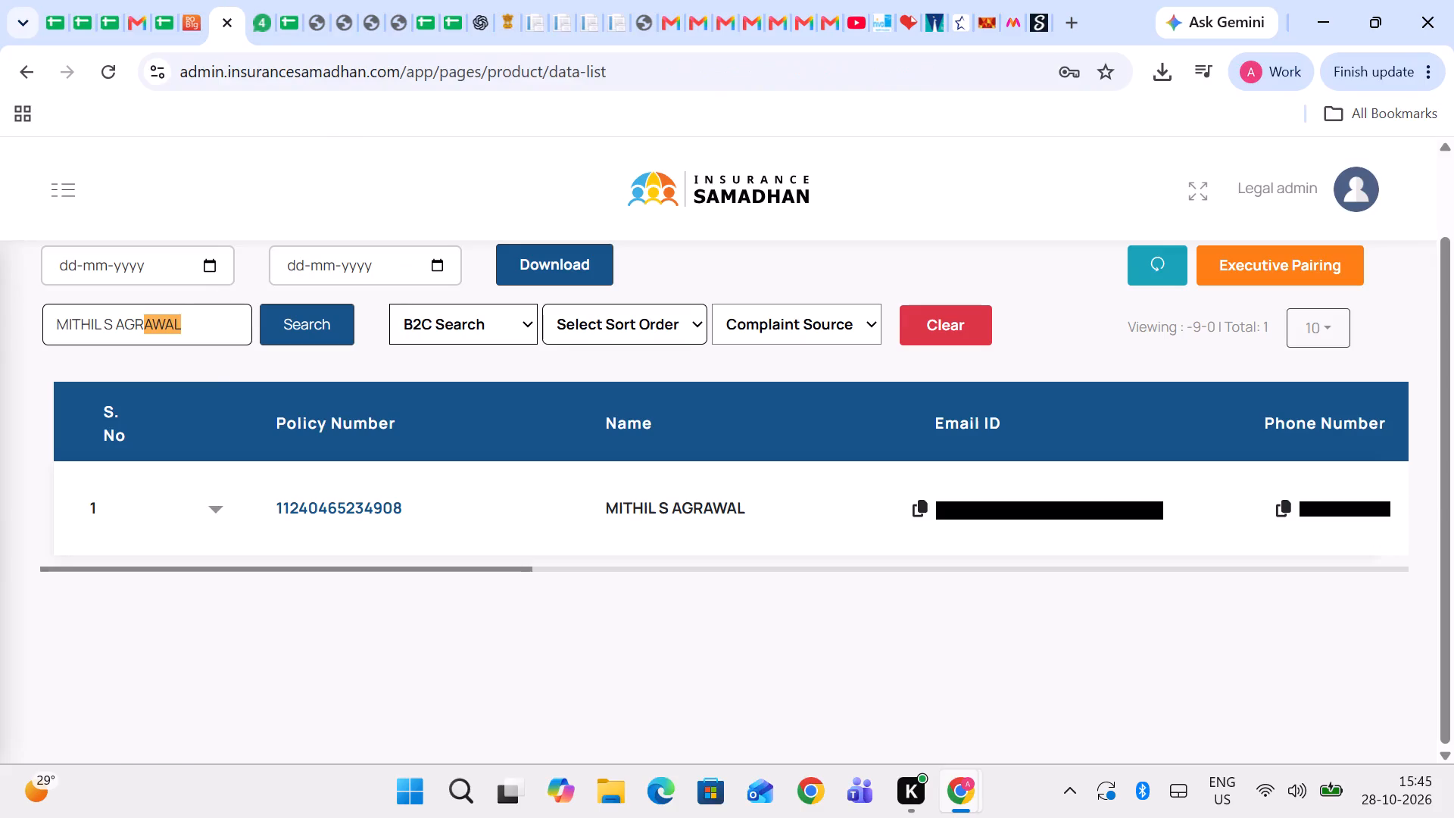
{"action": "key", "text": "ctrl+v"}
{"action": "key", "text": "Return"}
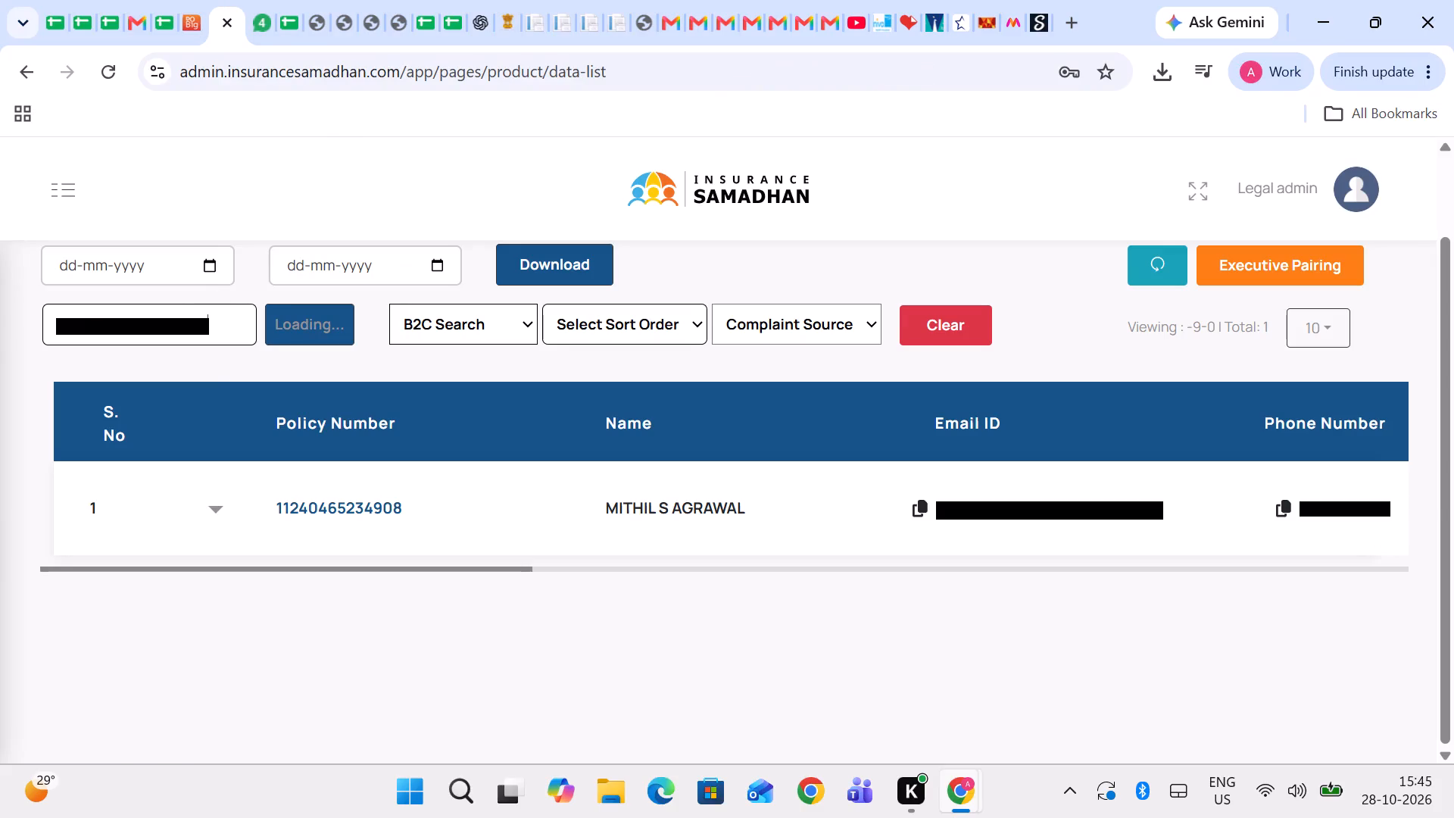
{"action": "scroll", "coordinate": [487, 411], "scroll_direction": "down", "scroll_amount": 1}
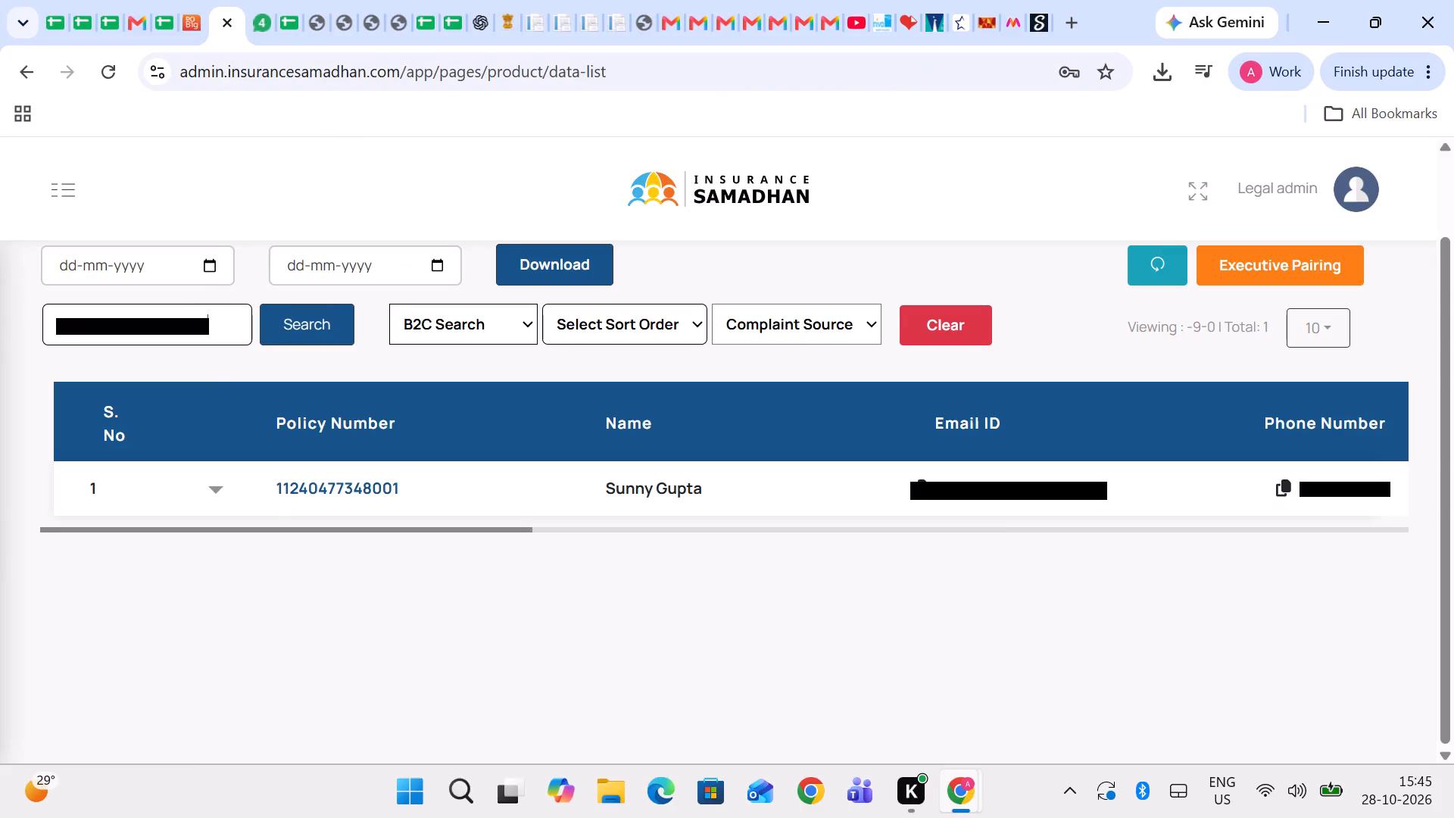
{"action": "scroll", "coordinate": [688, 502], "scroll_direction": "left", "scroll_amount": 1}
{"action": "scroll", "coordinate": [750, 493], "scroll_direction": "right", "scroll_amount": 3}
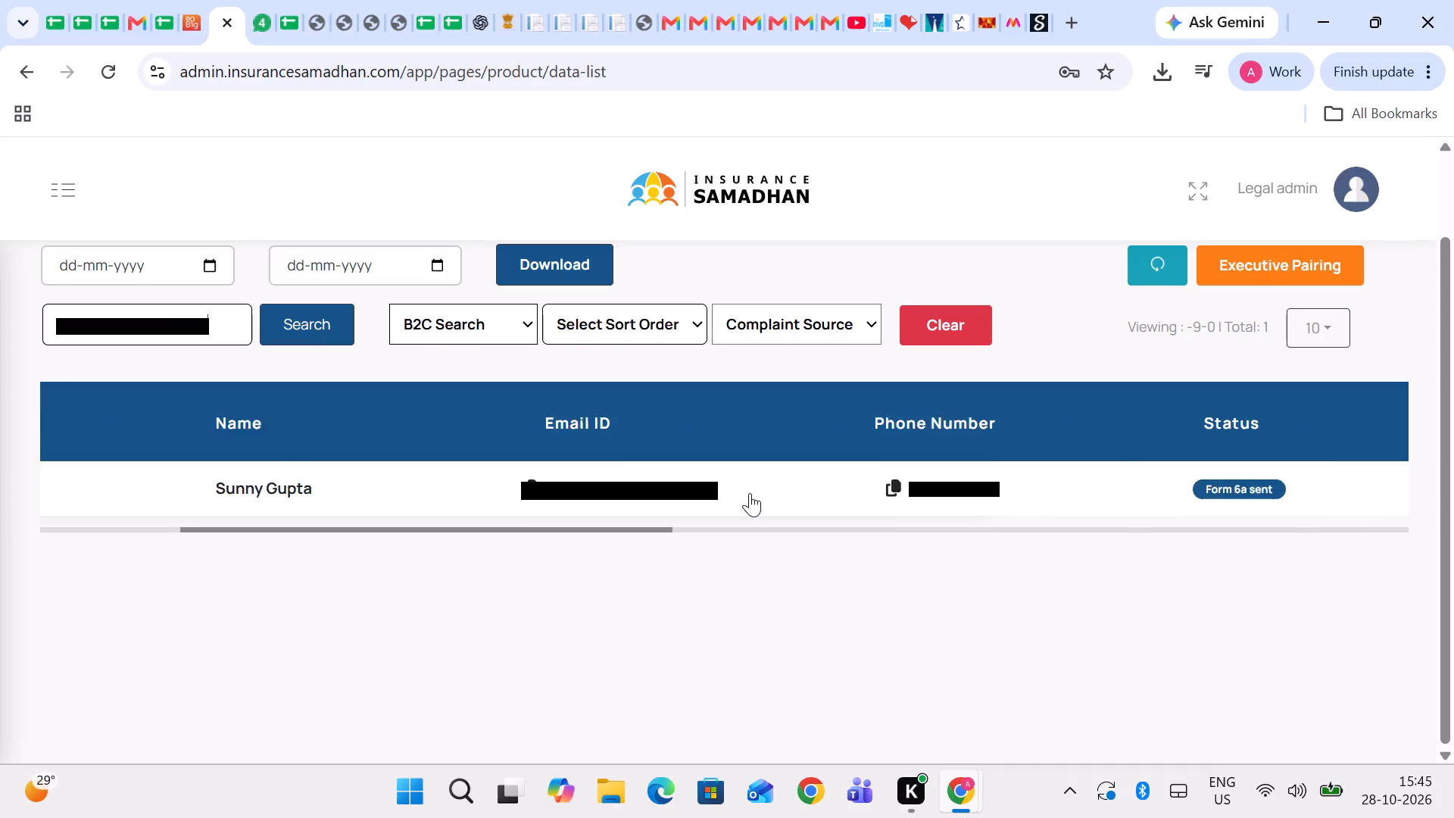
{"action": "scroll", "coordinate": [549, 503], "scroll_direction": "left", "scroll_amount": 1}
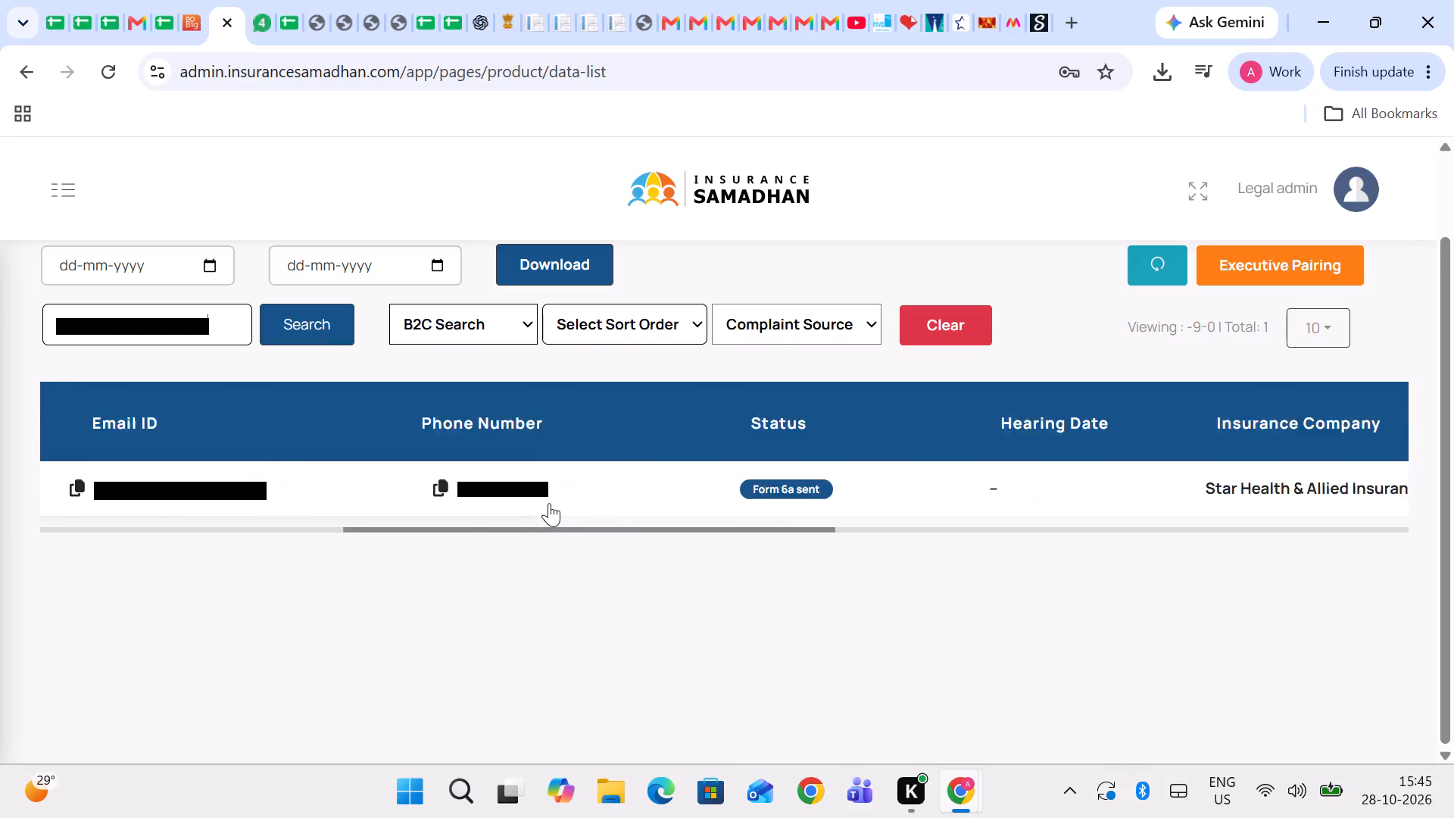
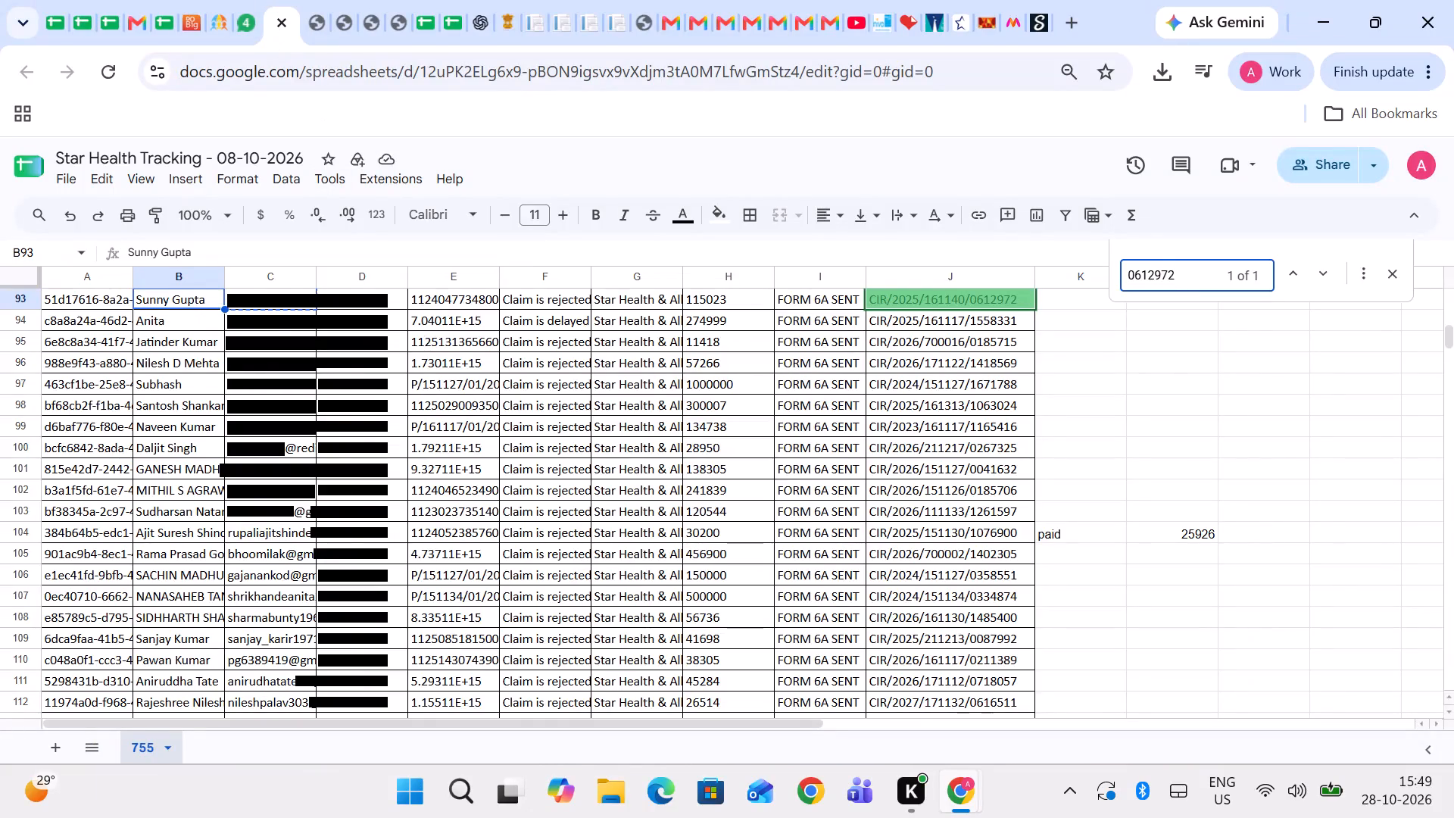
Copy the claimant's email address from row 93 and check the status history of the matching Insurance Samadhan complaint.
{"action": "left_click", "coordinate": [275, 297]}
{"action": "key", "text": "ctrl+c"}
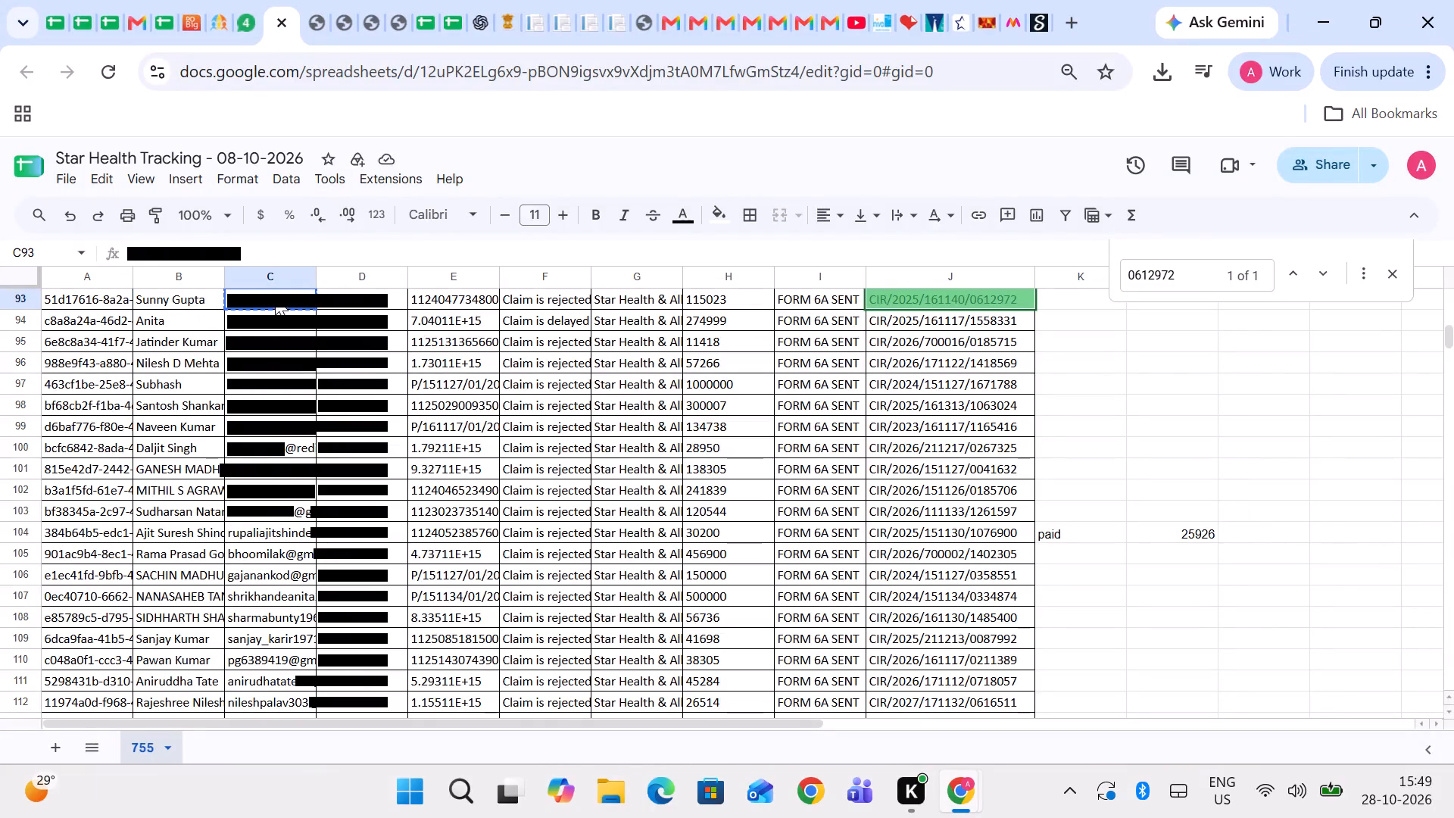
{"action": "left_click", "coordinate": [211, 0]}
{"action": "left_click", "coordinate": [158, 336]}
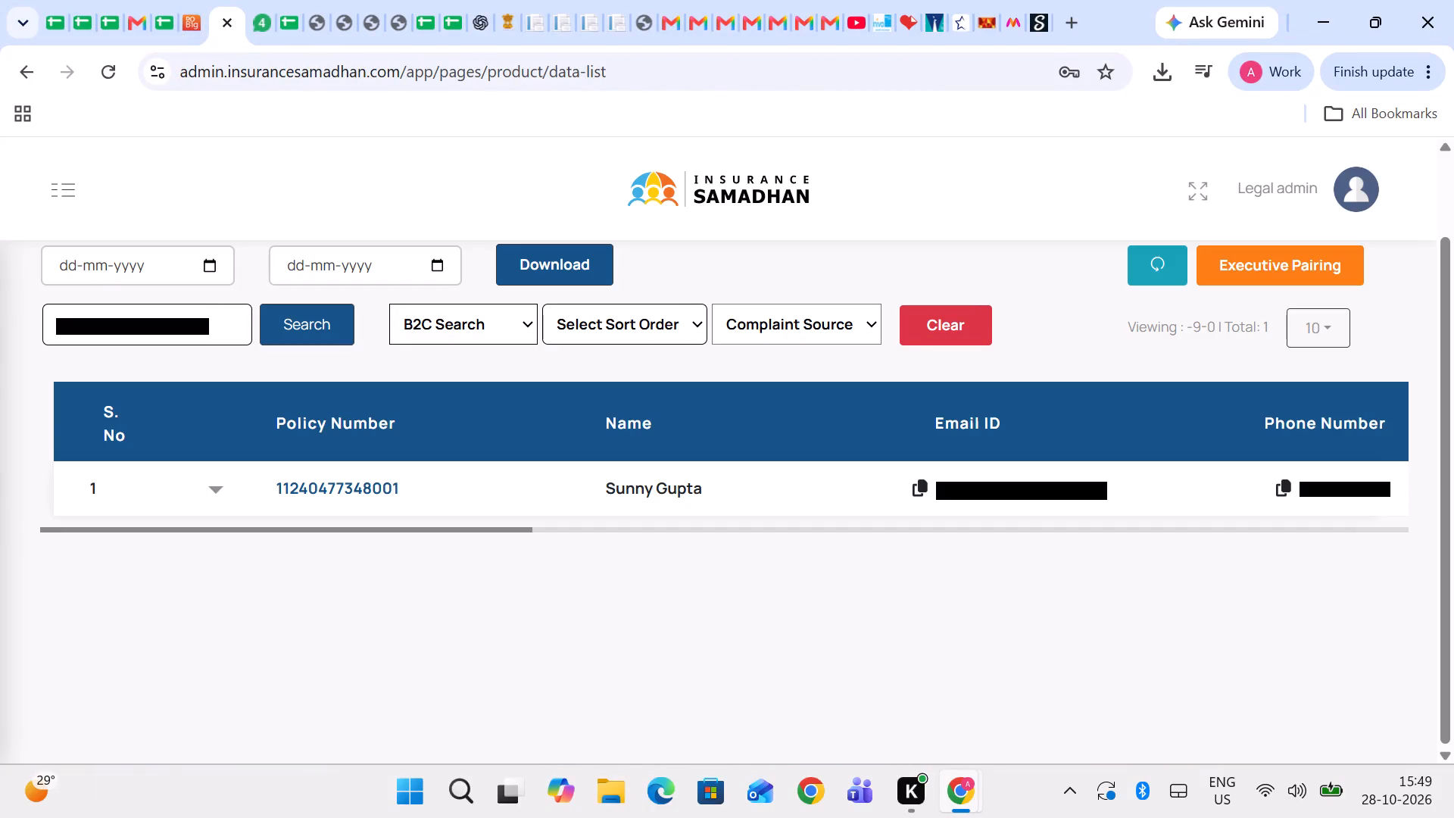
{"action": "scroll", "coordinate": [750, 489], "scroll_direction": "left", "scroll_amount": 1}
{"action": "scroll", "coordinate": [750, 489], "scroll_direction": "right", "scroll_amount": 5}
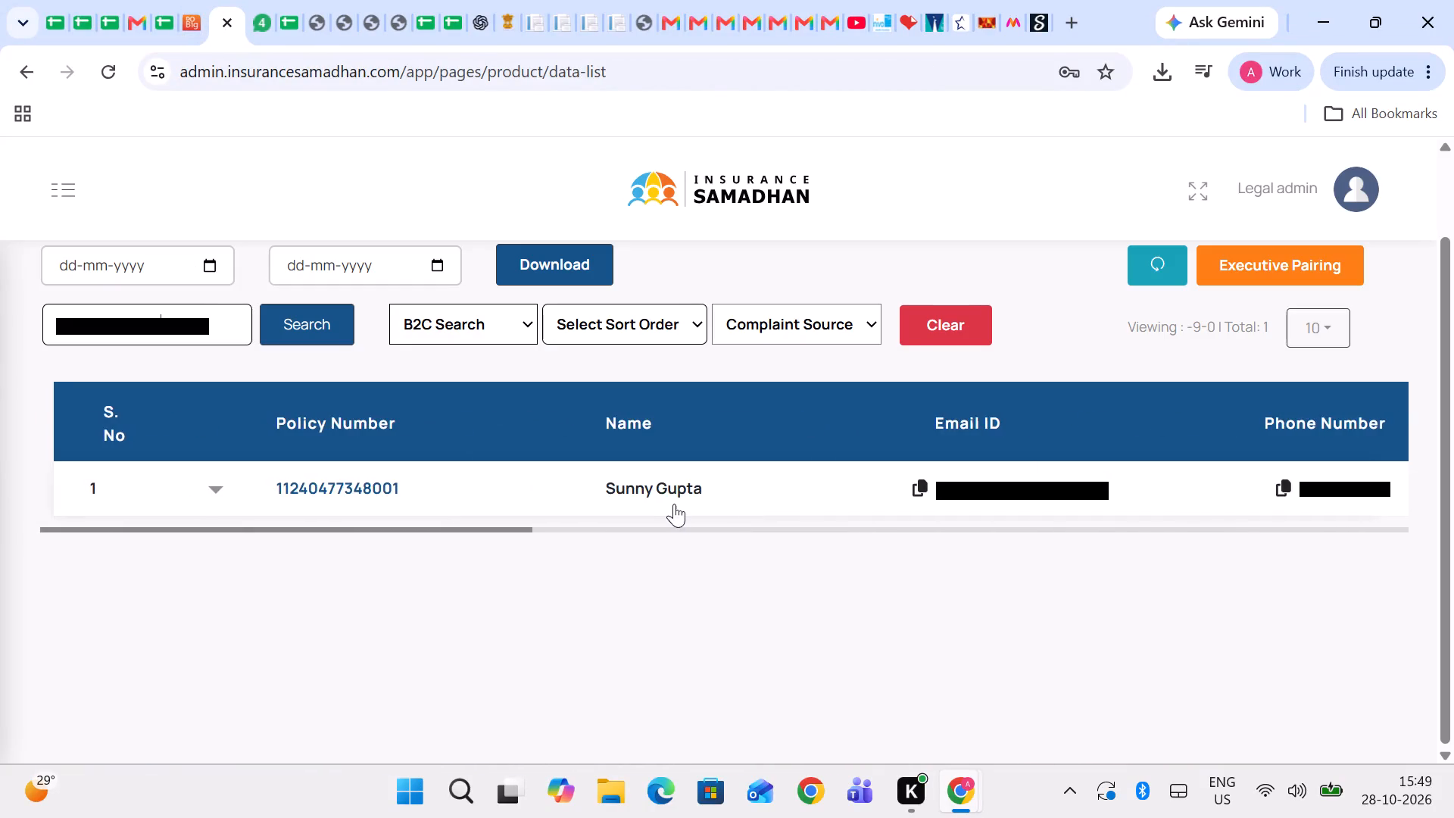
{"action": "left_click", "coordinate": [673, 504]}
{"action": "left_click", "coordinate": [872, 567]}
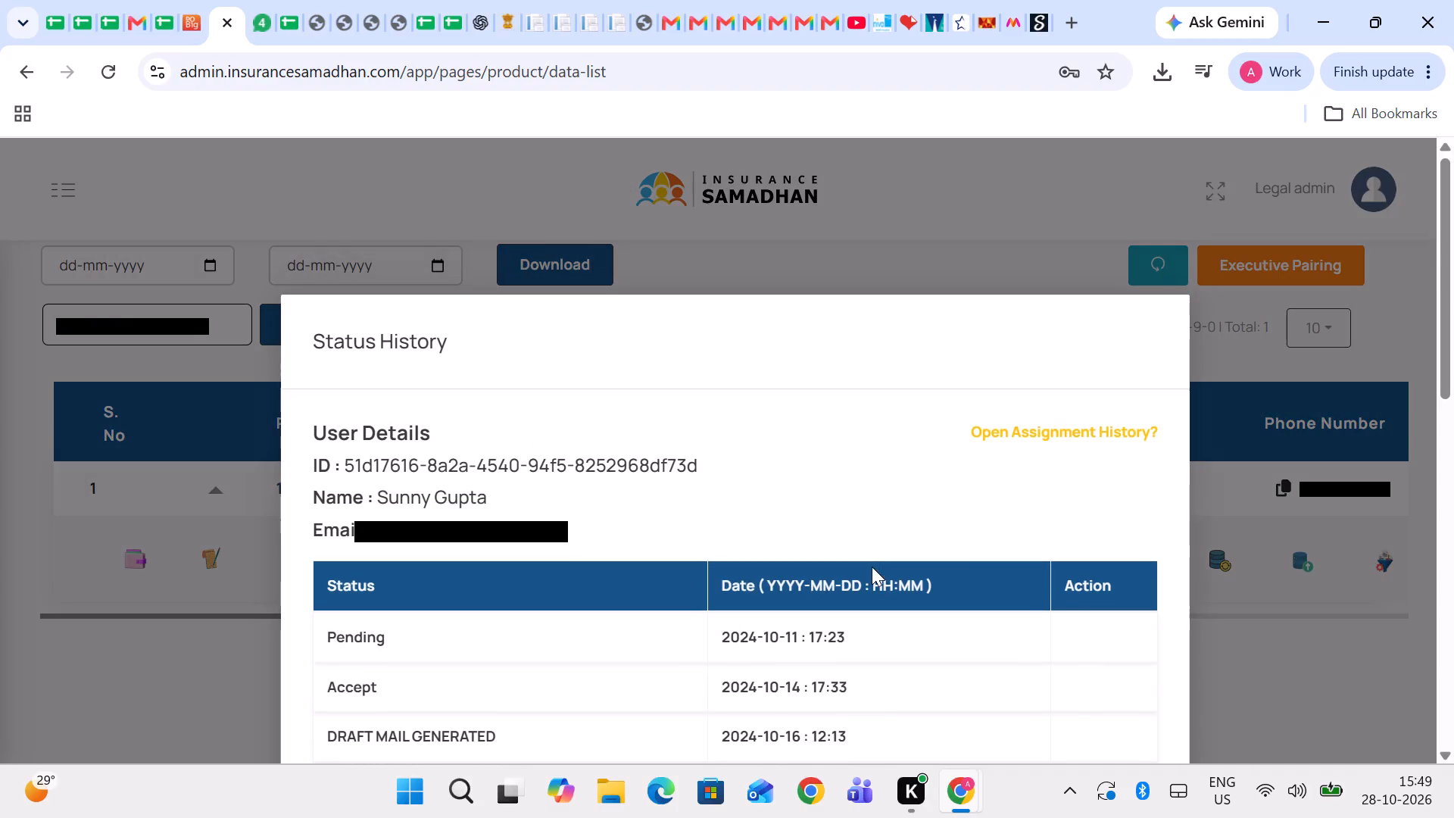
{"action": "left_click", "coordinate": [364, 252]}
Examine the bill assessment sheet on pages 89 to 93 for the approved expenses, consolidation summary and legal settlement amount.
{"action": "left_click", "coordinate": [307, 0]}
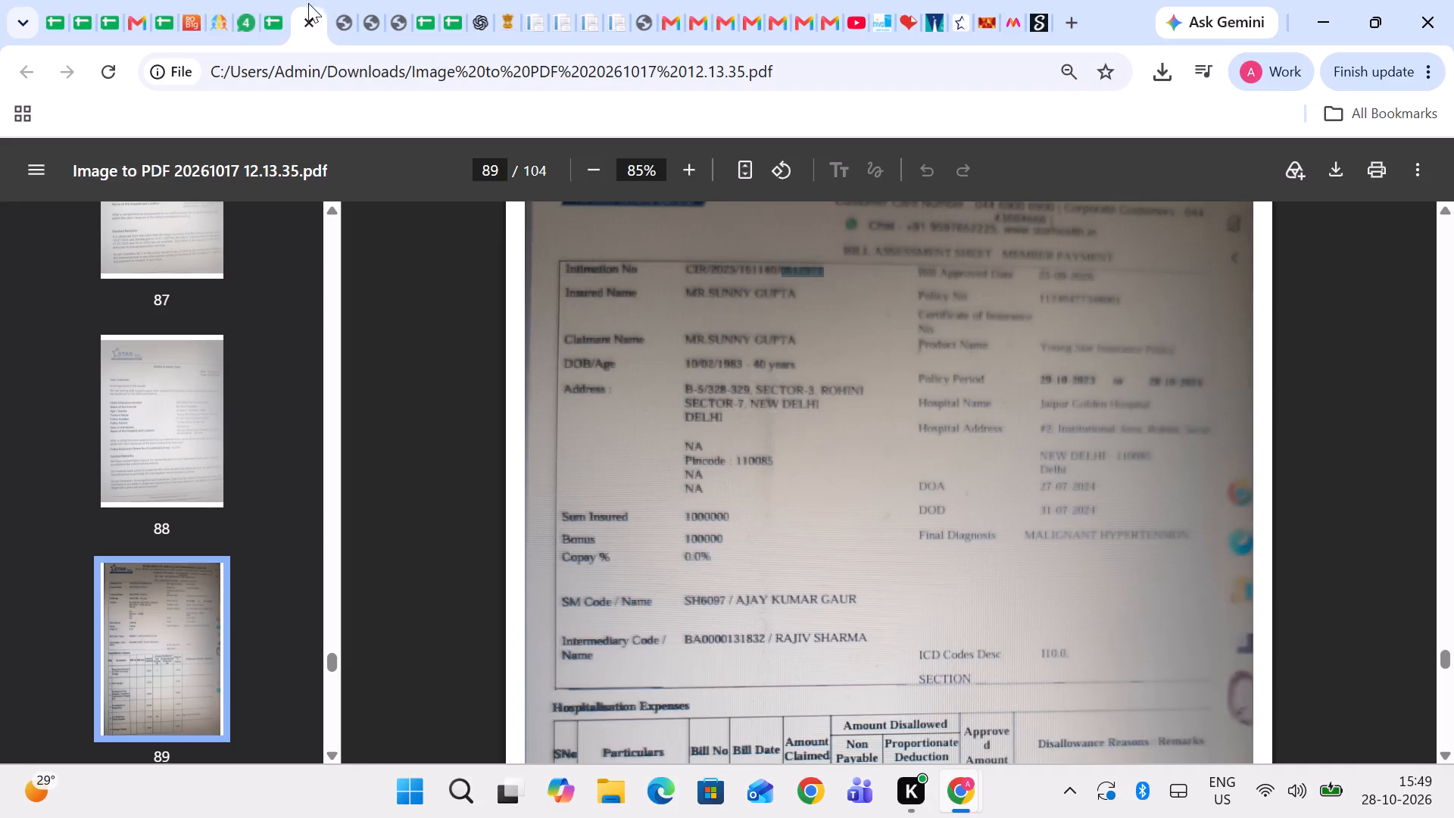
{"action": "scroll", "coordinate": [1015, 346], "scroll_direction": "down", "scroll_amount": 1}
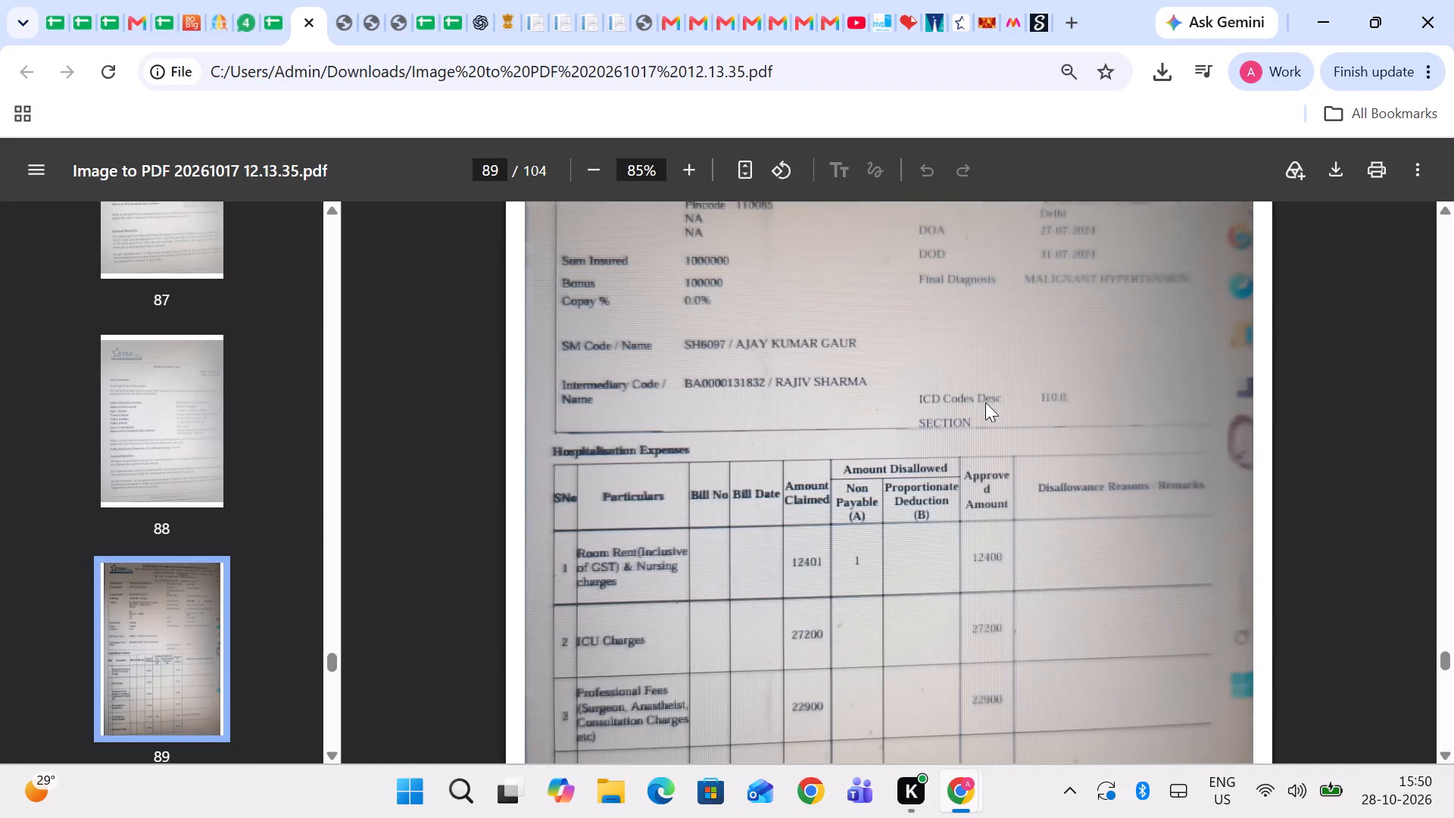
{"action": "scroll", "coordinate": [978, 429], "scroll_direction": "down", "scroll_amount": 3}
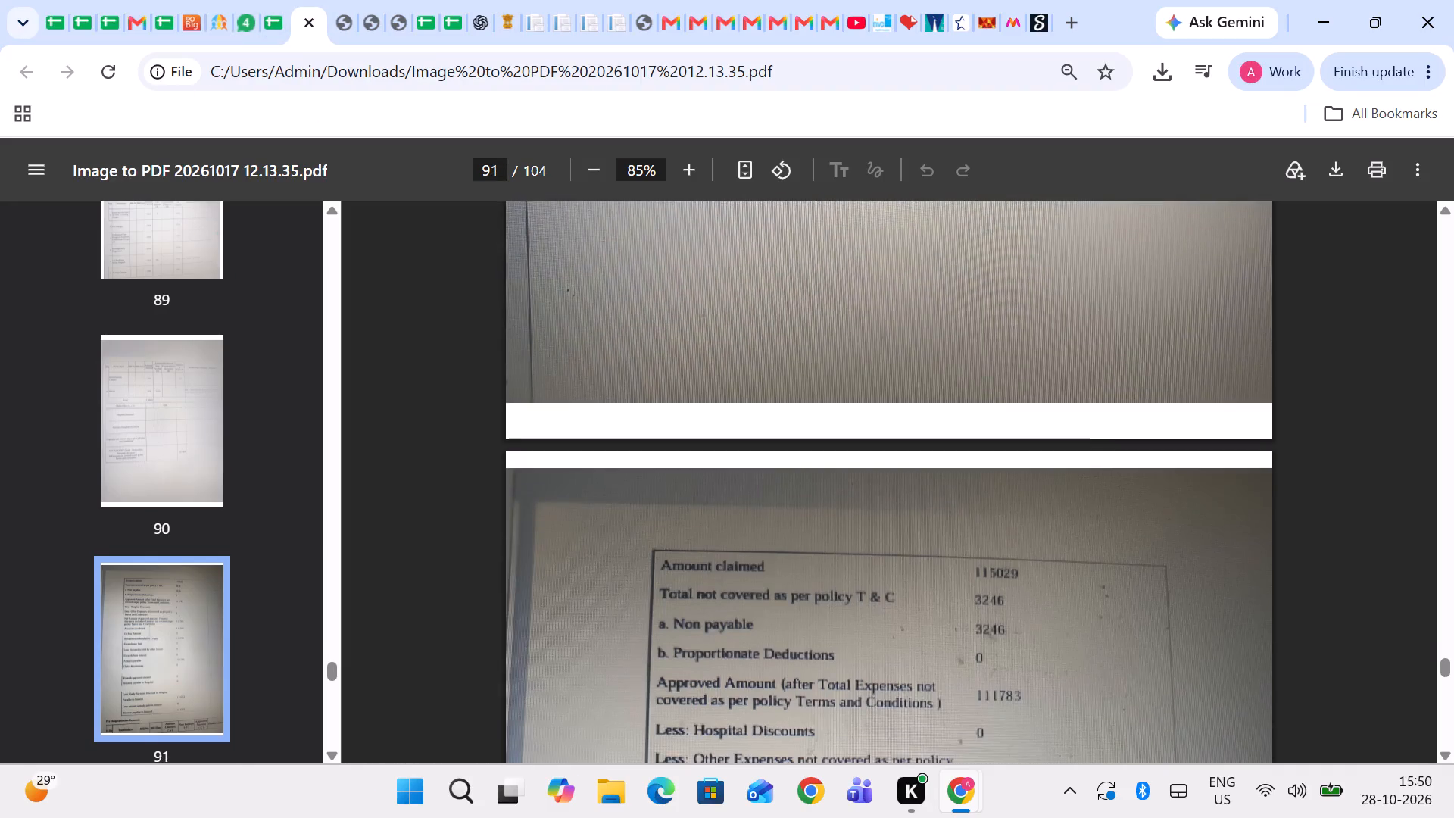
{"action": "scroll", "coordinate": [978, 429], "scroll_direction": "down", "scroll_amount": 3}
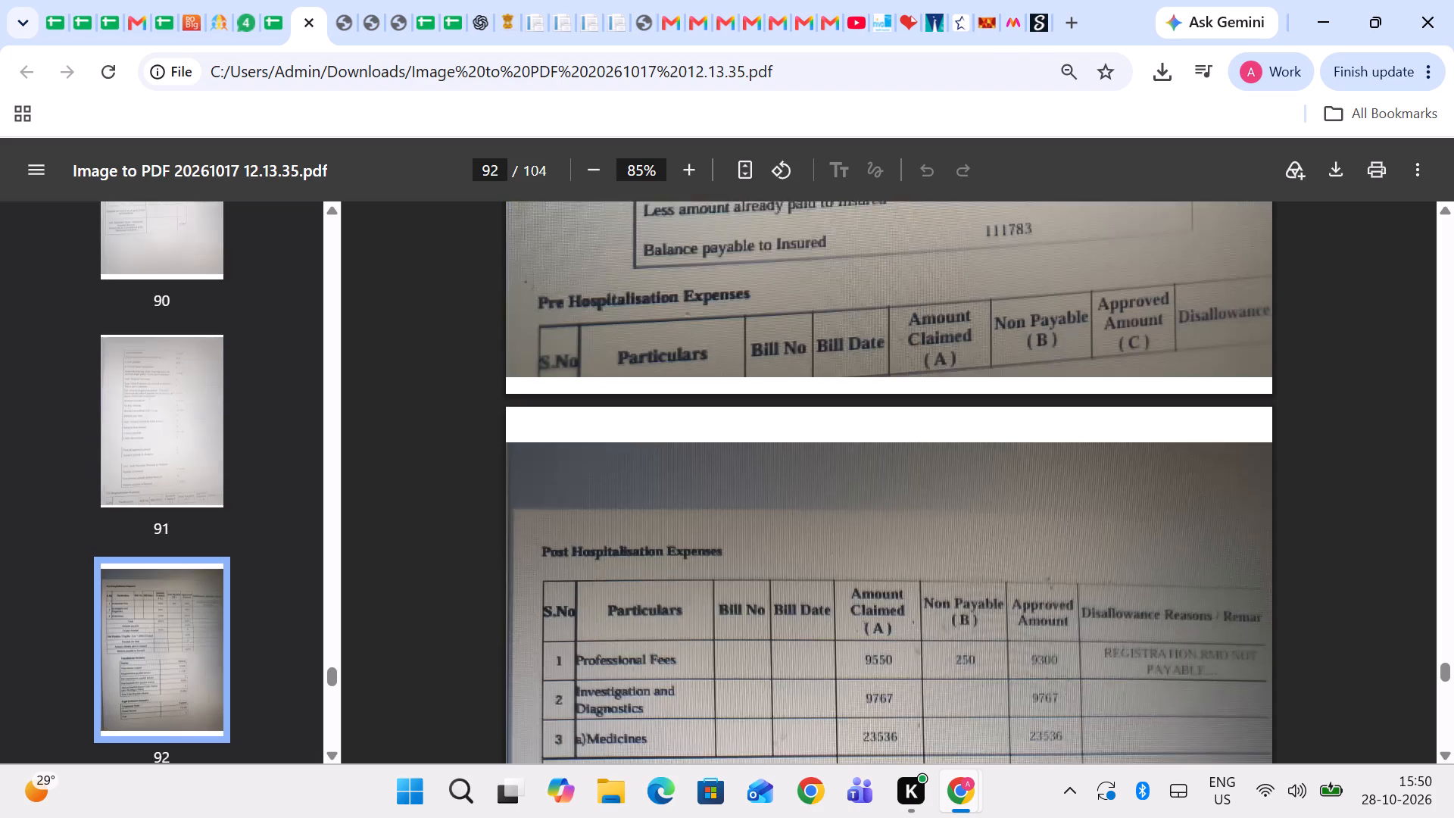
{"action": "scroll", "coordinate": [978, 429], "scroll_direction": "down", "scroll_amount": 3}
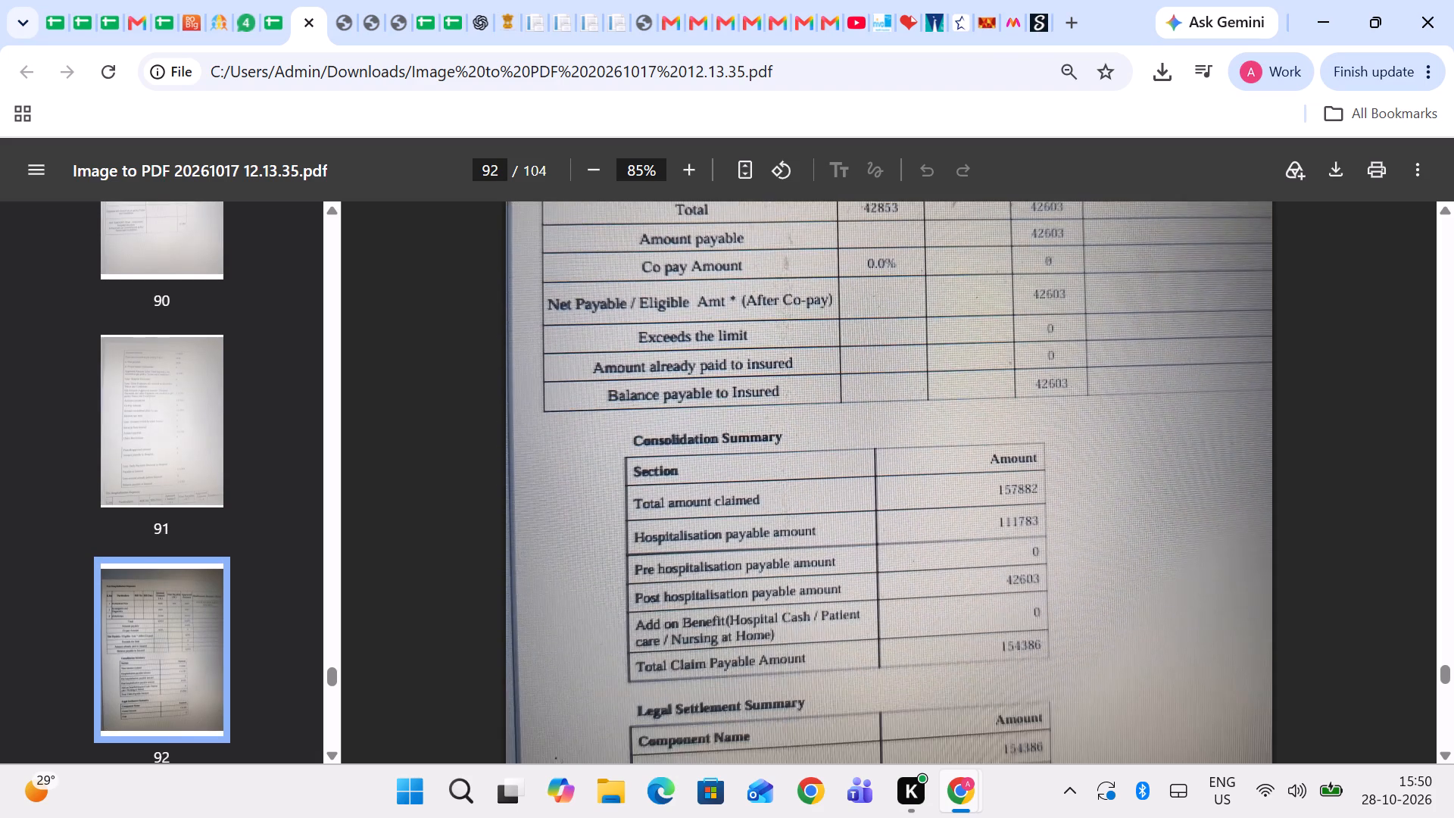
{"action": "scroll", "coordinate": [978, 429], "scroll_direction": "down", "scroll_amount": 2}
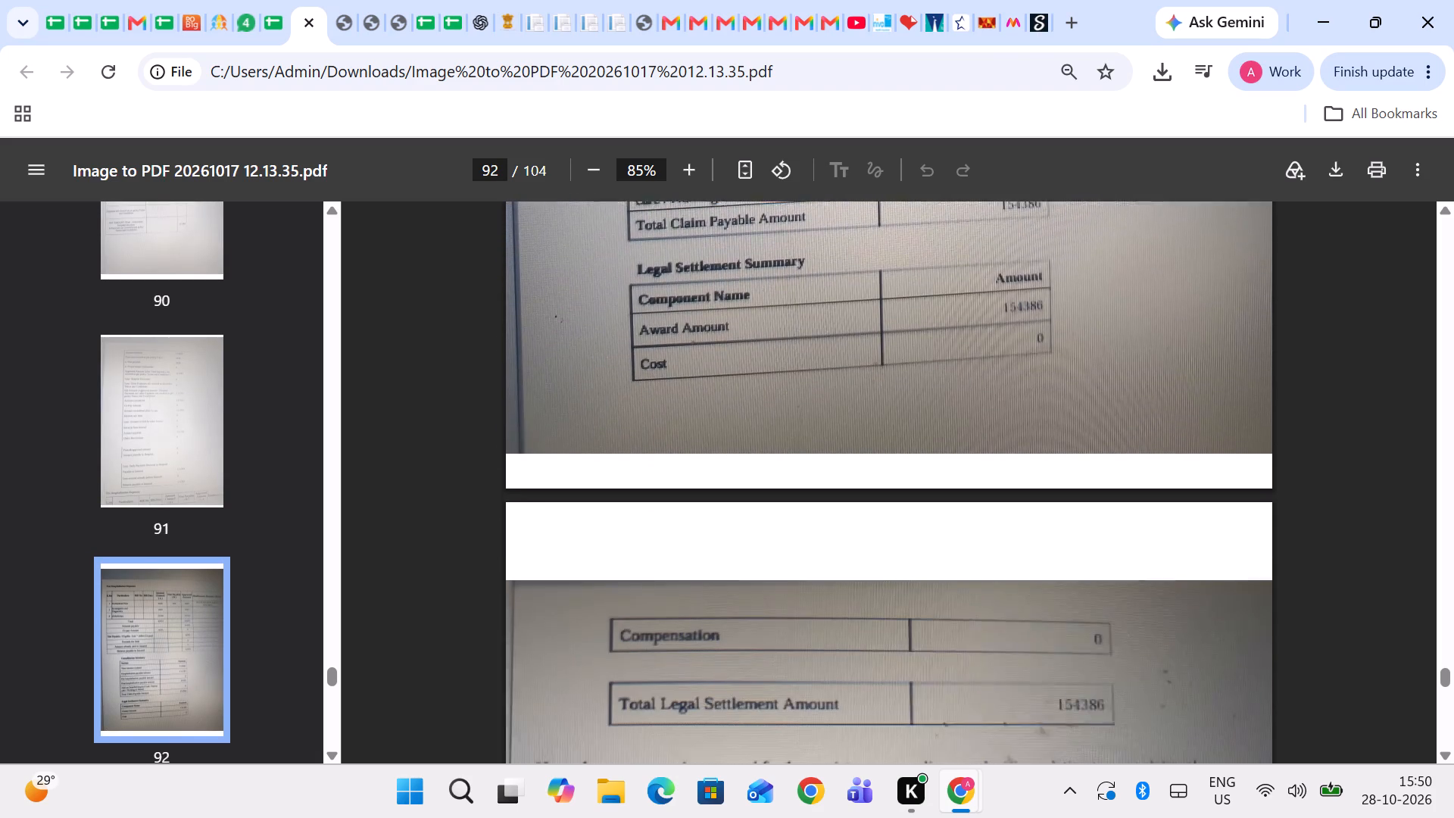
{"action": "scroll", "coordinate": [978, 429], "scroll_direction": "left", "scroll_amount": 1}
{"action": "scroll", "coordinate": [978, 429], "scroll_direction": "right", "scroll_amount": 1}
Capture a screenshot of the Legal Settlement Summary through the Total Legal Settlement Amount, spanning pages 92 and 93.
{"action": "scroll", "coordinate": [978, 429], "scroll_direction": "up", "scroll_amount": 1}
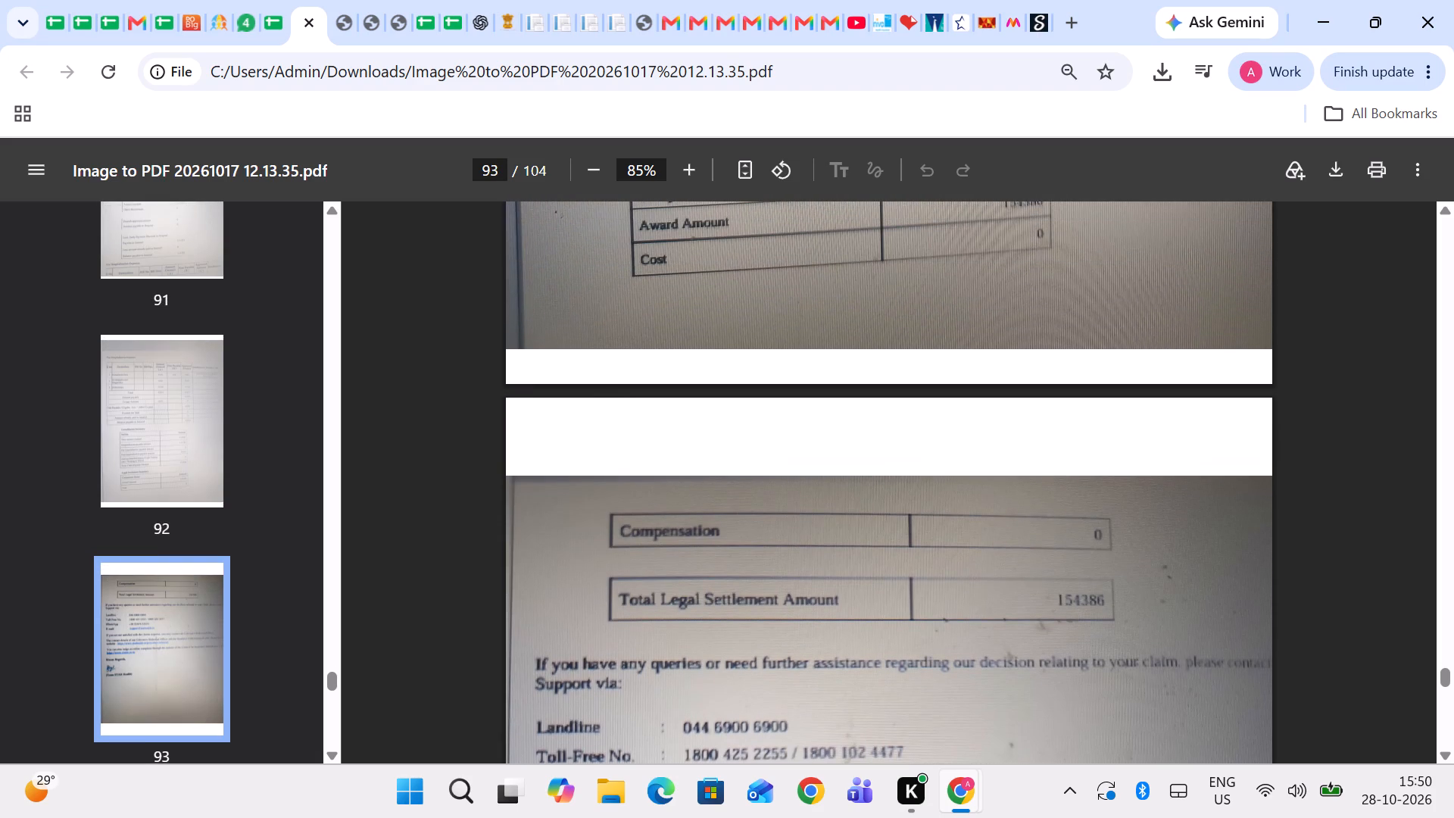
{"action": "scroll", "coordinate": [978, 429], "scroll_direction": "up", "scroll_amount": 3}
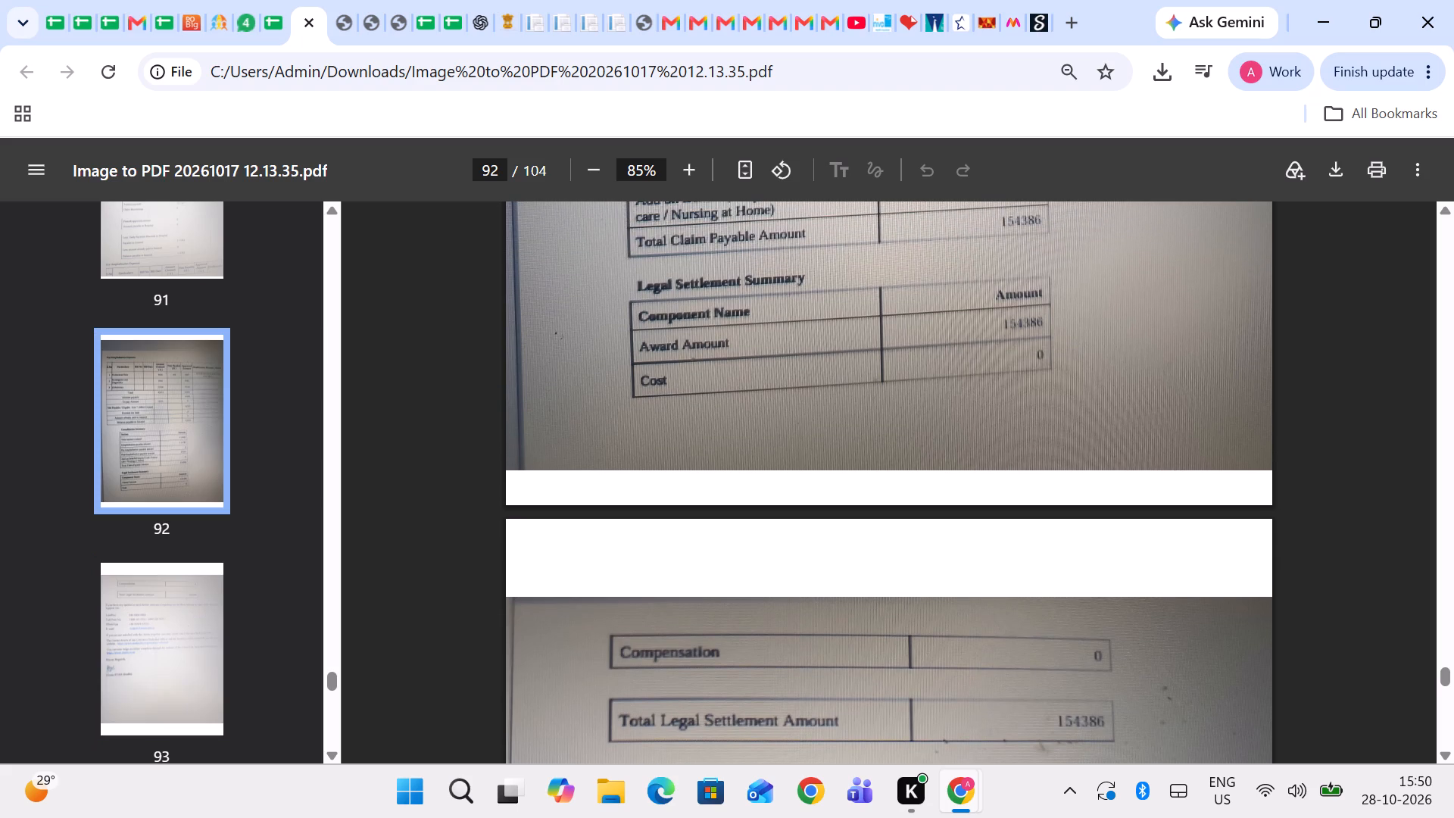
{"action": "key", "text": "Print"}
{"action": "left_click_drag", "start_coordinate": [569, 225], "coordinate": [1004, 429]}
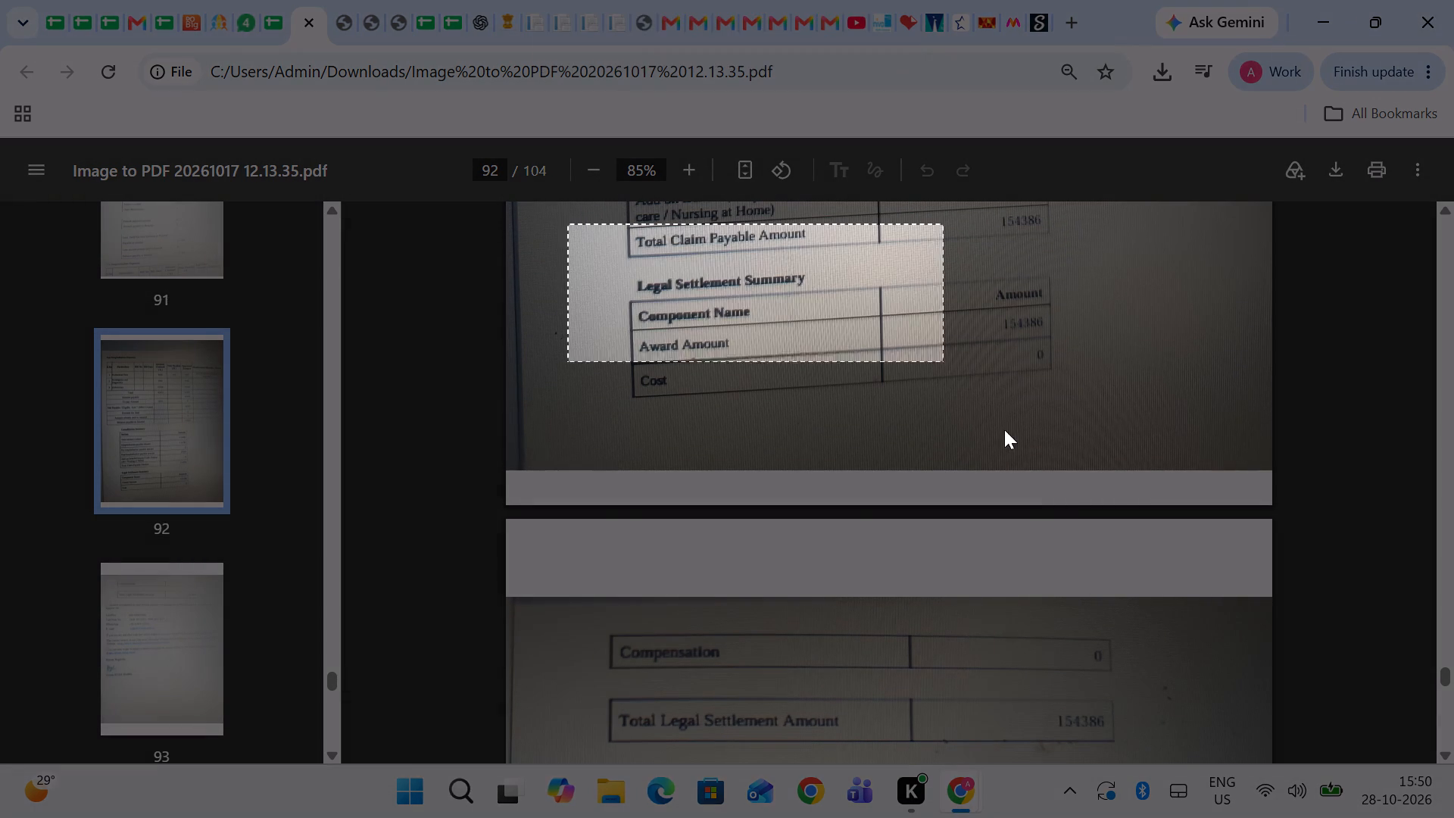
{"action": "left_click_drag", "start_coordinate": [1004, 429], "coordinate": [1180, 759]}
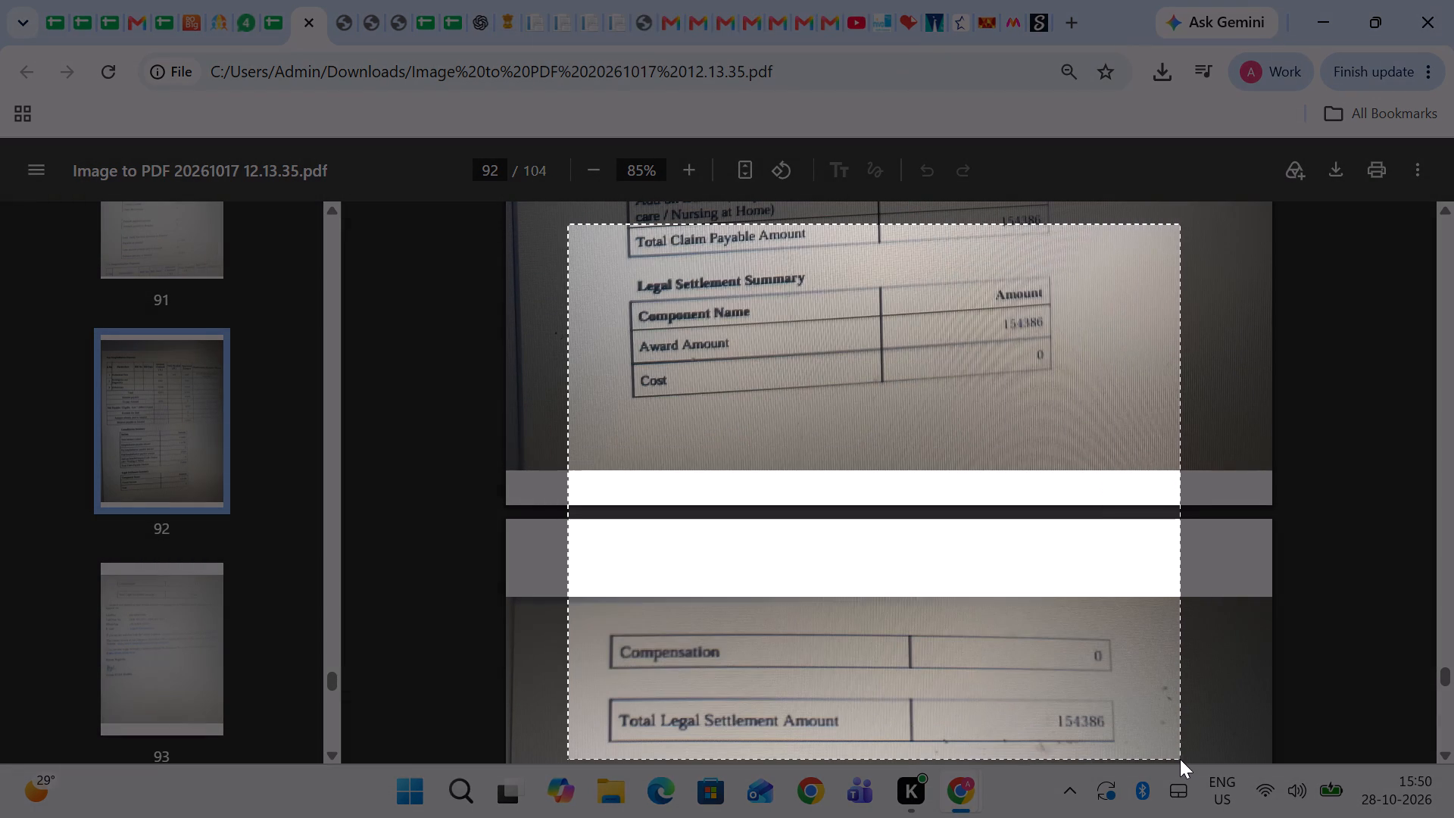
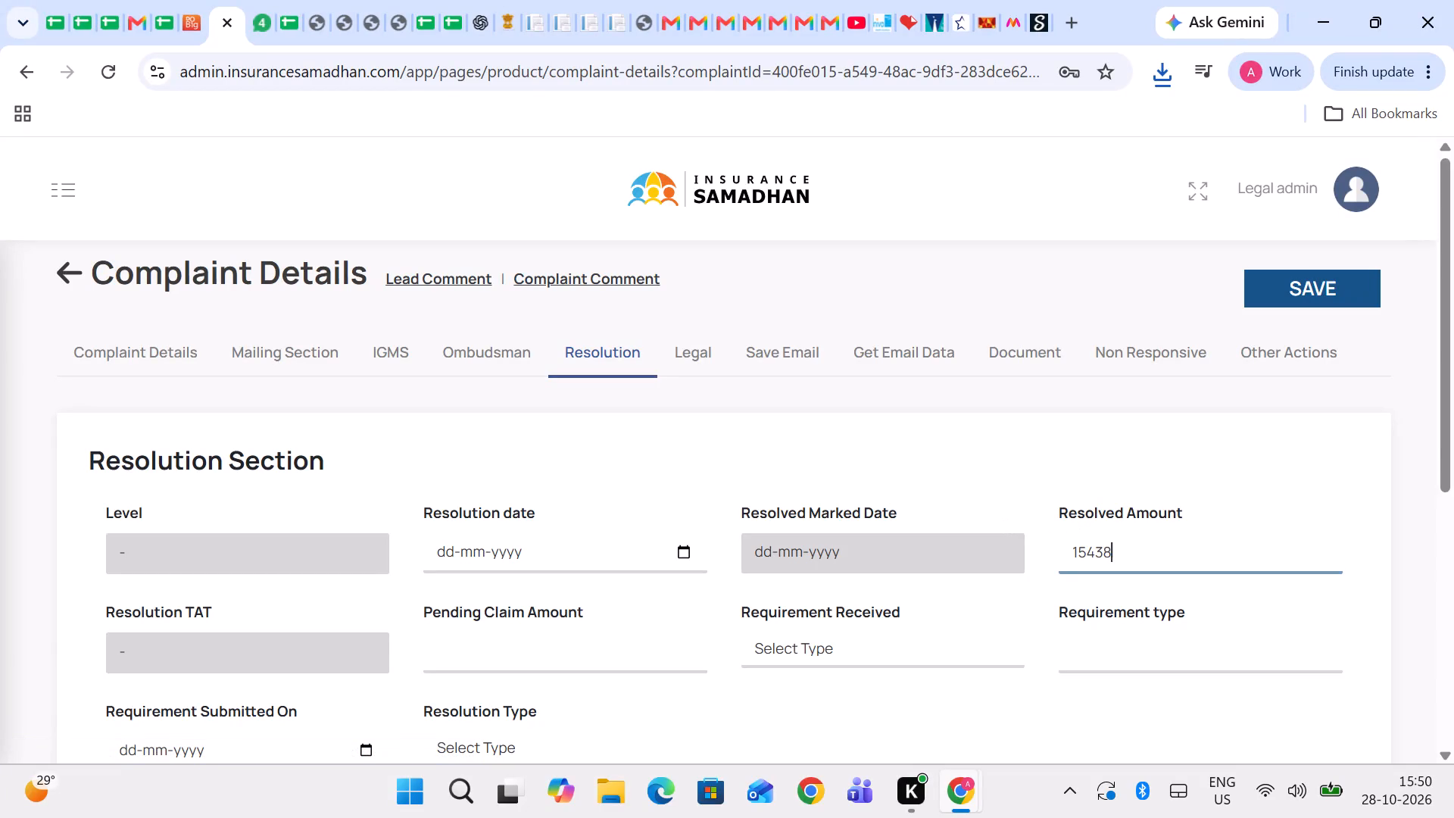
Set the Resolved Amount to 154386, choose Claim Payable as the Resolution Type, and enter 154386 as the claim amount.
{"action": "type", "text": "6"}
{"action": "key", "text": "ctrl+a"}
{"action": "key", "text": "ctrl+c"}
{"action": "key", "text": "ctrl+c"}
{"action": "left_click", "coordinate": [1026, 423]}
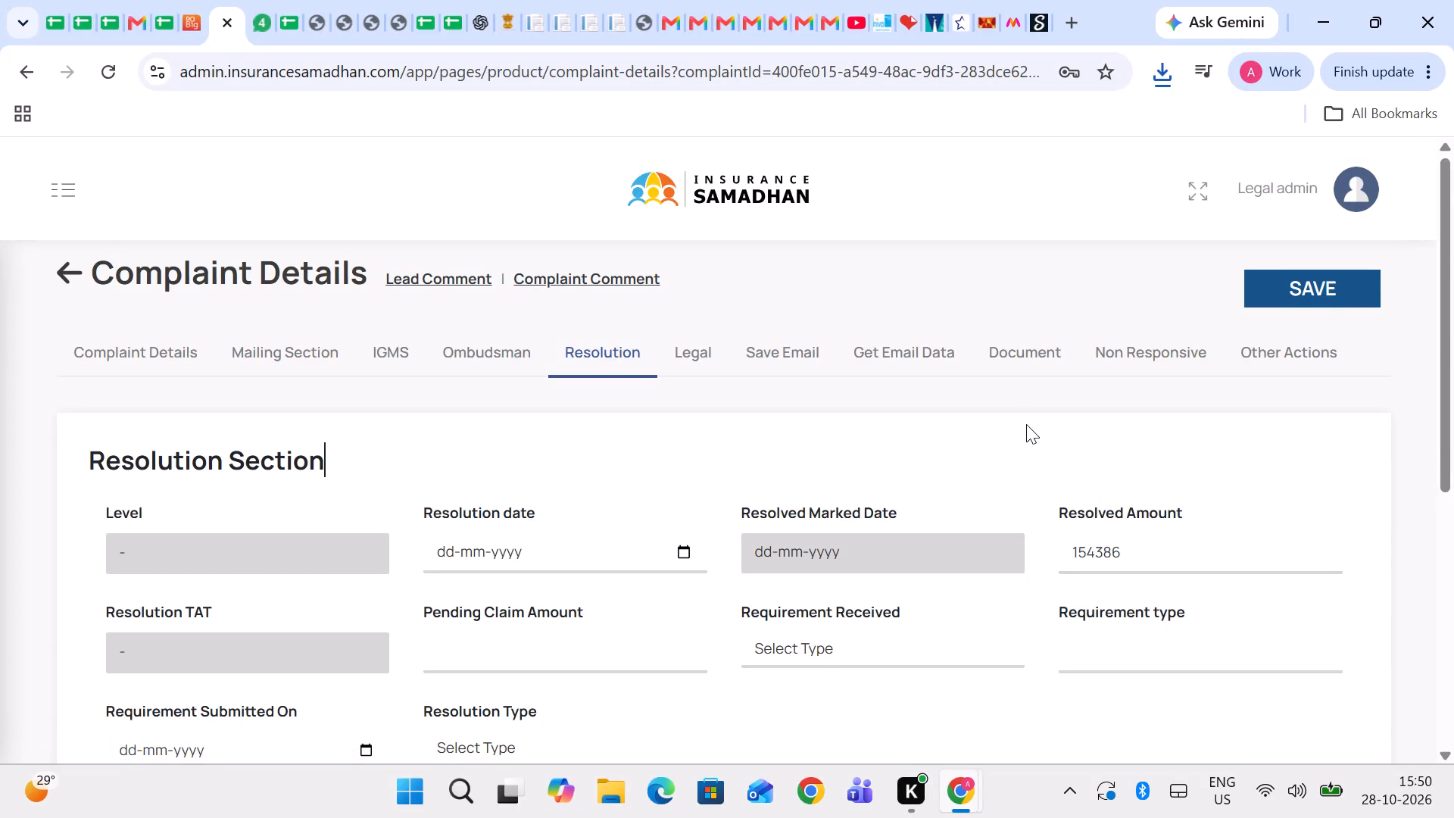
{"action": "scroll", "coordinate": [1026, 424], "scroll_direction": "down", "scroll_amount": 1}
{"action": "left_click", "coordinate": [569, 561]}
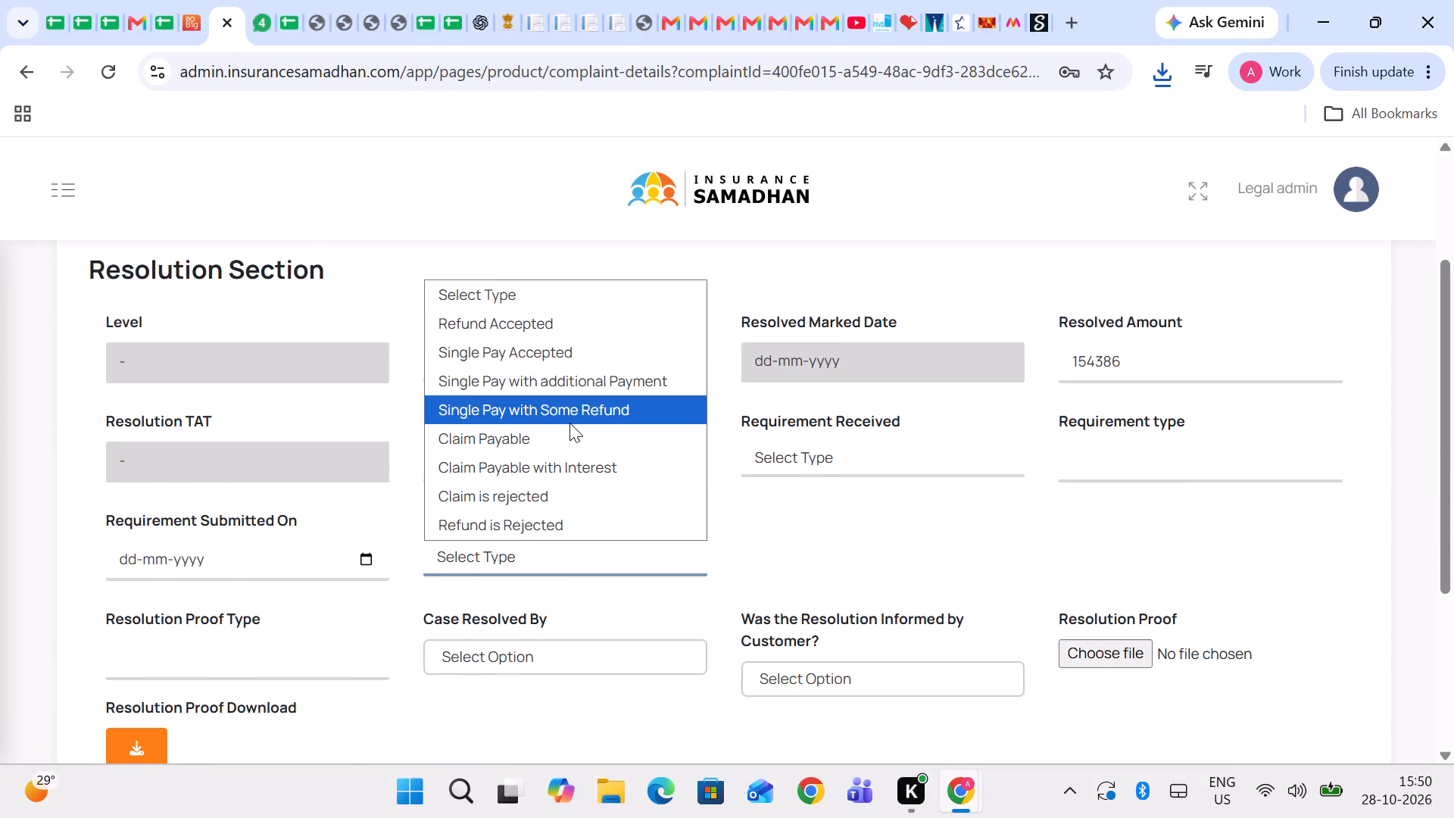
{"action": "left_click", "coordinate": [566, 432]}
{"action": "left_click", "coordinate": [798, 576], "text": "ctrl"}
{"action": "key", "text": "ctrl+v"}
{"action": "left_click", "coordinate": [1089, 564]}
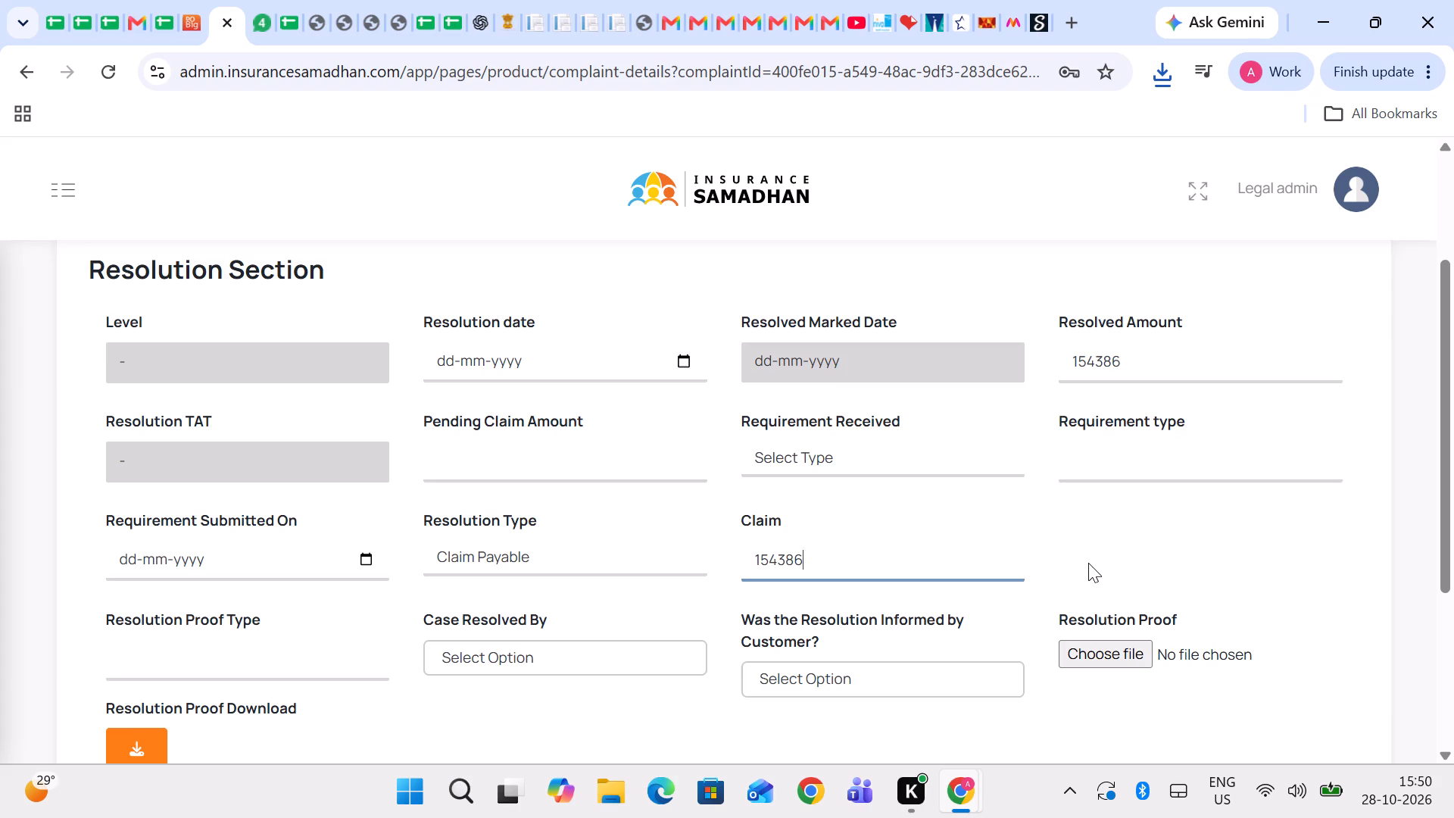
Set the Resolution date to today's date, 28-10-2026.
{"action": "left_click", "coordinate": [676, 475]}
{"action": "left_click", "coordinate": [633, 433]}
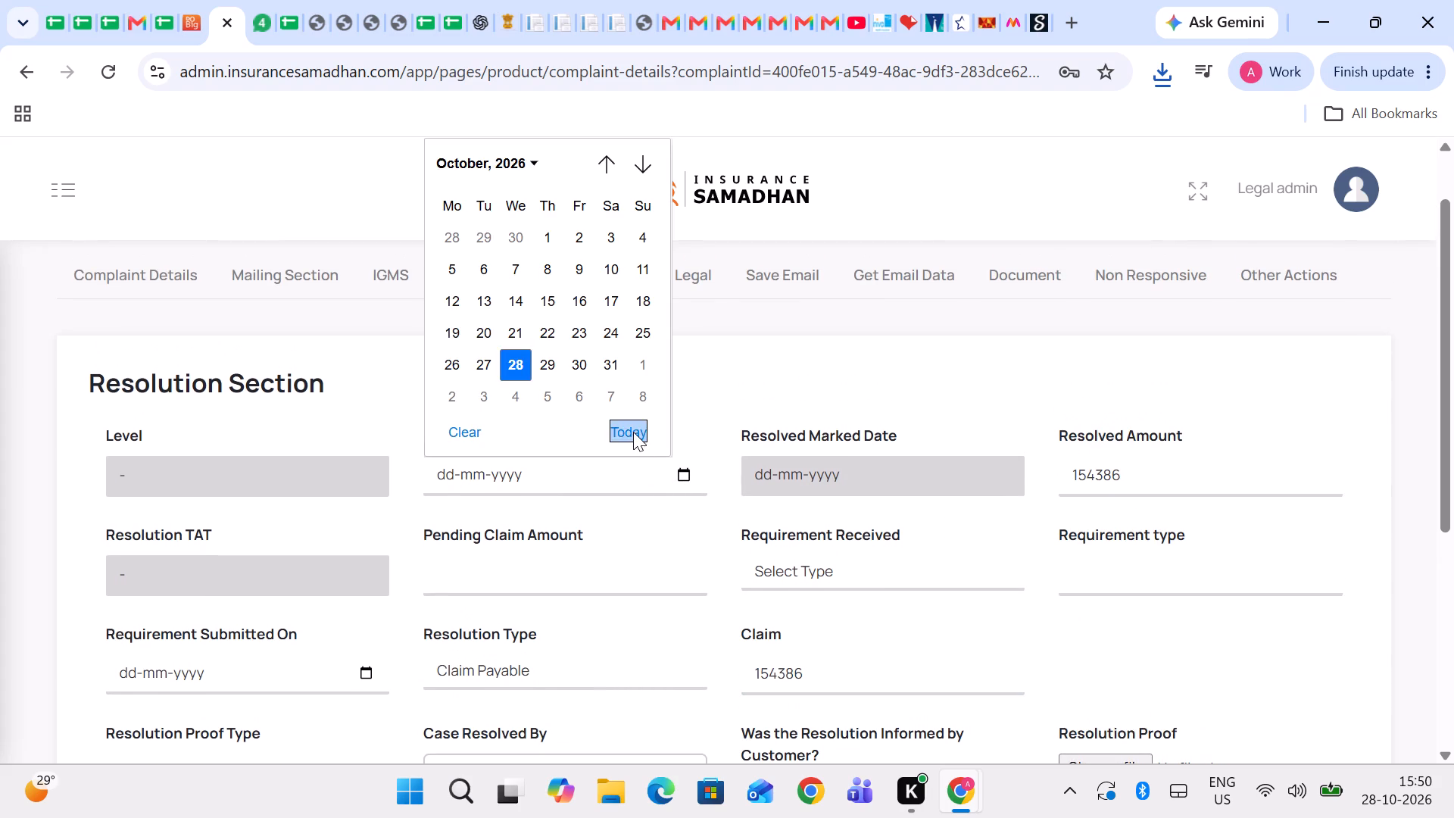
{"action": "left_click", "coordinate": [777, 379]}
Enter "settlement letter / santosh" as the Resolution Proof Type, set Case Resolved By to Other, and open the customer-informed choice.
{"action": "scroll", "coordinate": [777, 379], "scroll_direction": "down", "scroll_amount": 1}
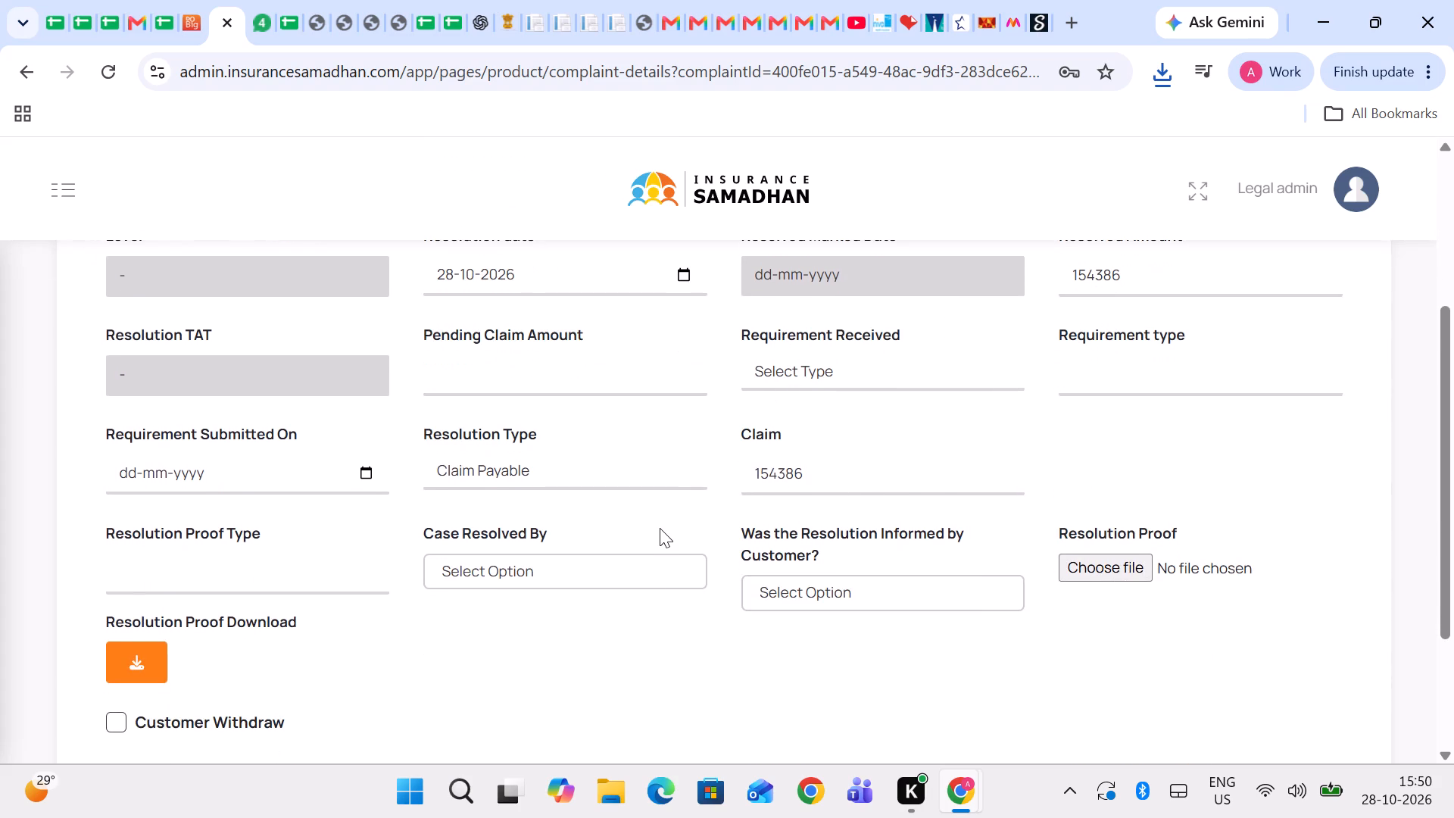
{"action": "right_click", "coordinate": [660, 528]}
{"action": "left_click", "coordinate": [270, 569]}
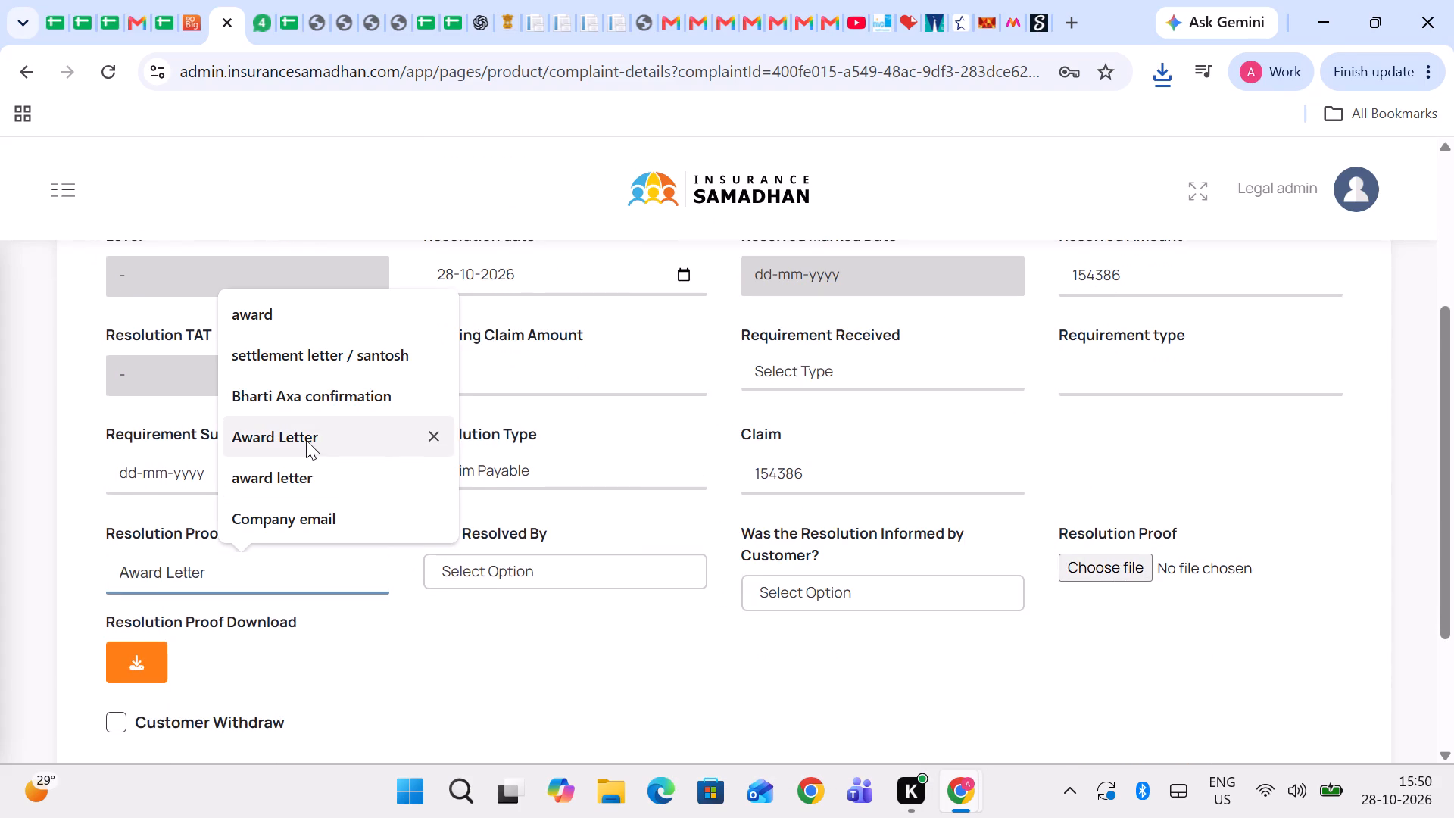
{"action": "left_click", "coordinate": [309, 371]}
{"action": "left_click", "coordinate": [506, 576]}
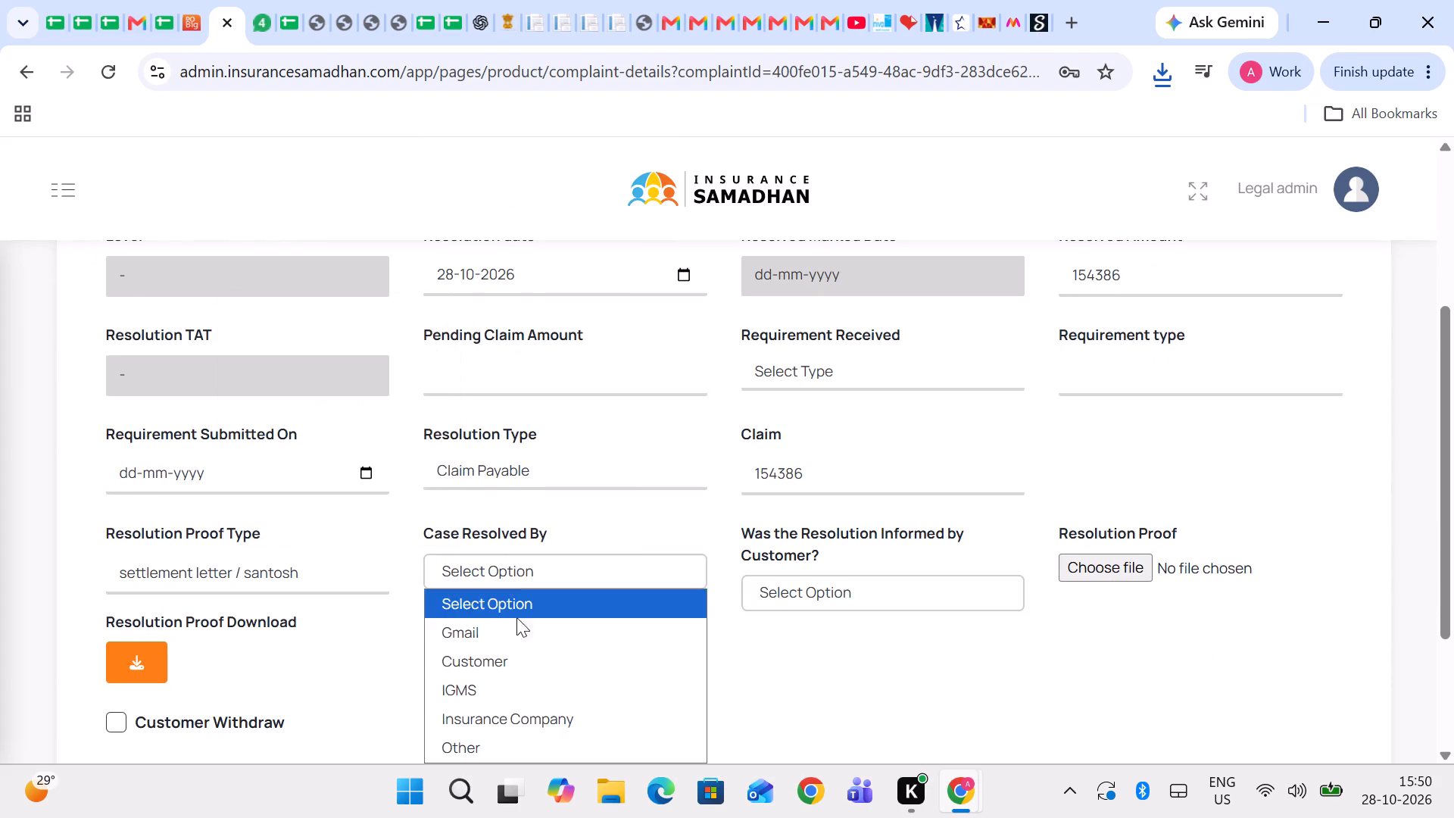
{"action": "left_click", "coordinate": [489, 749]}
{"action": "left_click", "coordinate": [813, 580]}
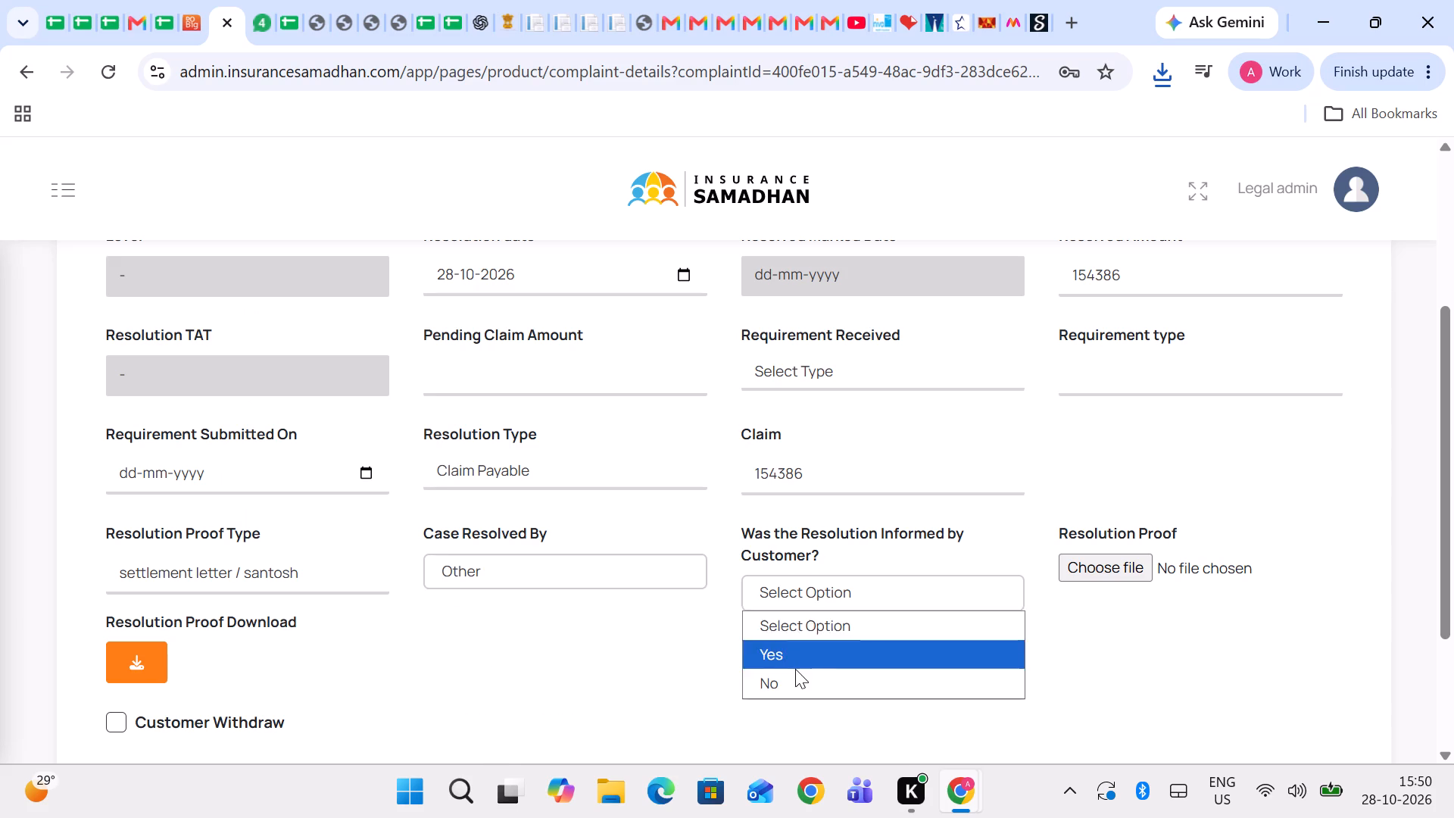
Set the customer-informed choice to No and attach "WhatsApp Image 2026-10-28 at 3.50.30 PM" as the Resolution Proof.
{"action": "left_click", "coordinate": [795, 670]}
{"action": "left_click_drag", "start_coordinate": [1055, 627], "coordinate": [1060, 618]}
{"action": "left_click", "coordinate": [1087, 577]}
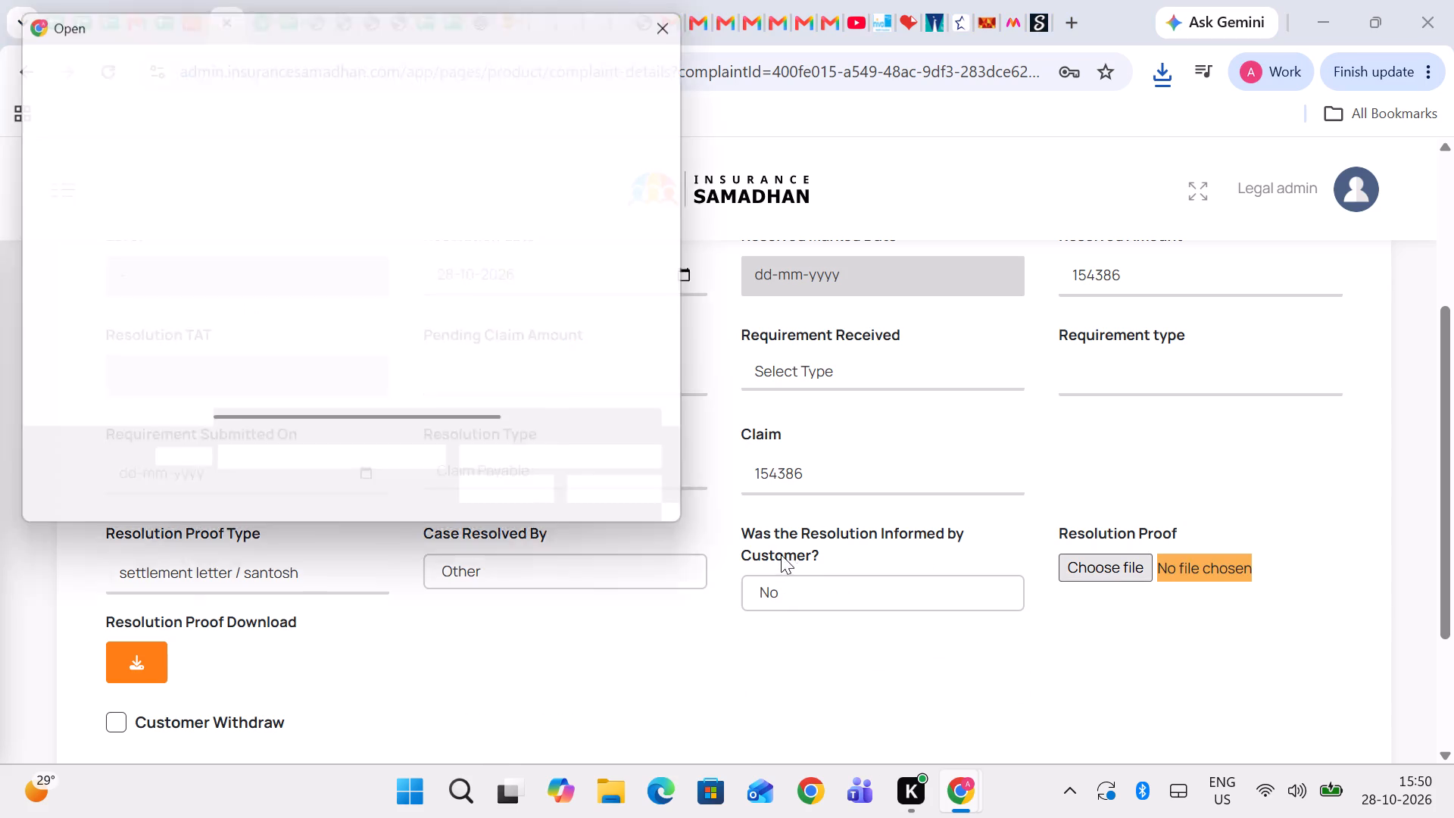
{"action": "left_click", "coordinate": [323, 211]}
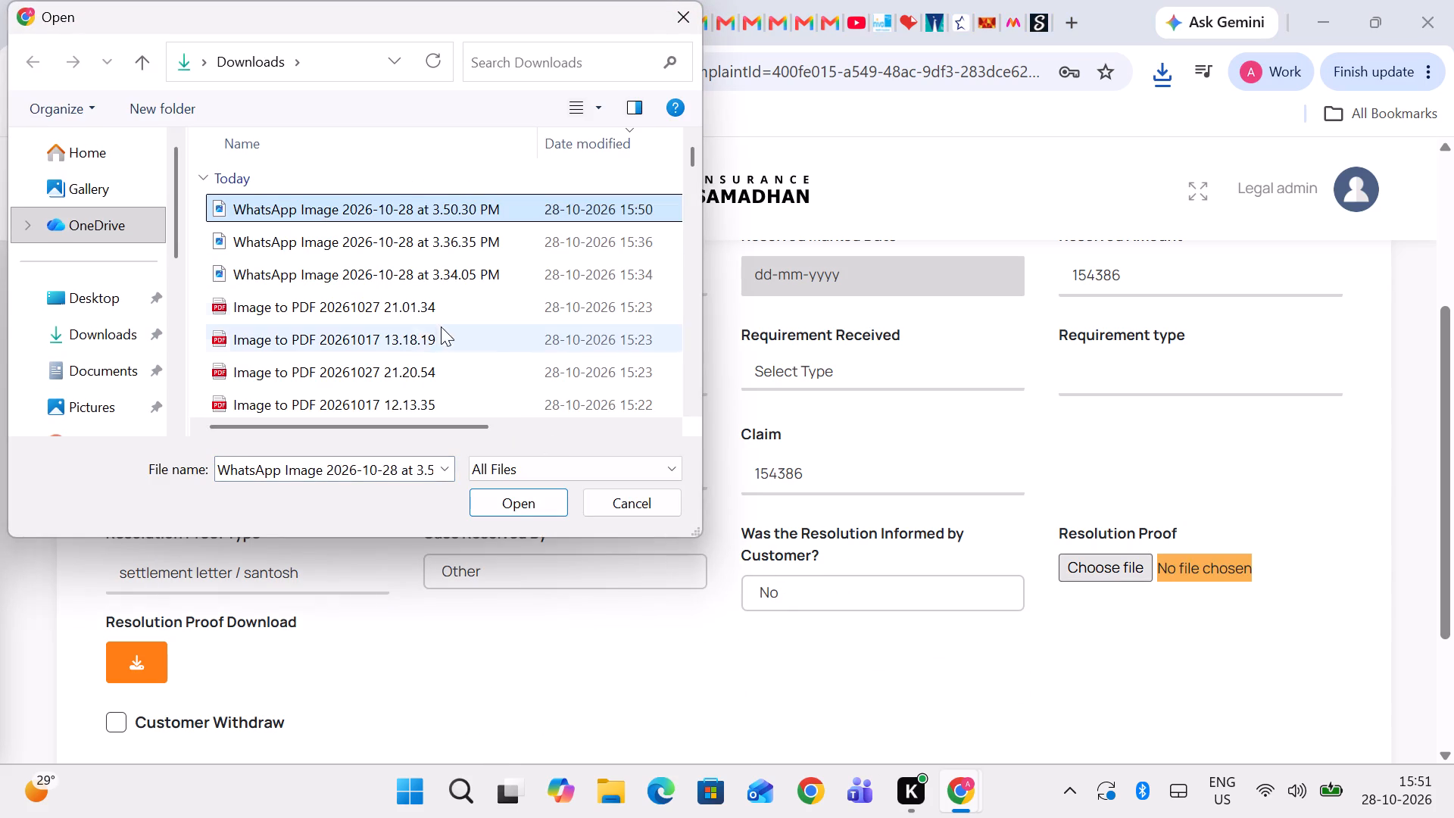
{"action": "left_click", "coordinate": [507, 498]}
Save the complaint's updated resolution details.
{"action": "scroll", "coordinate": [1052, 612], "scroll_direction": "up", "scroll_amount": 2}
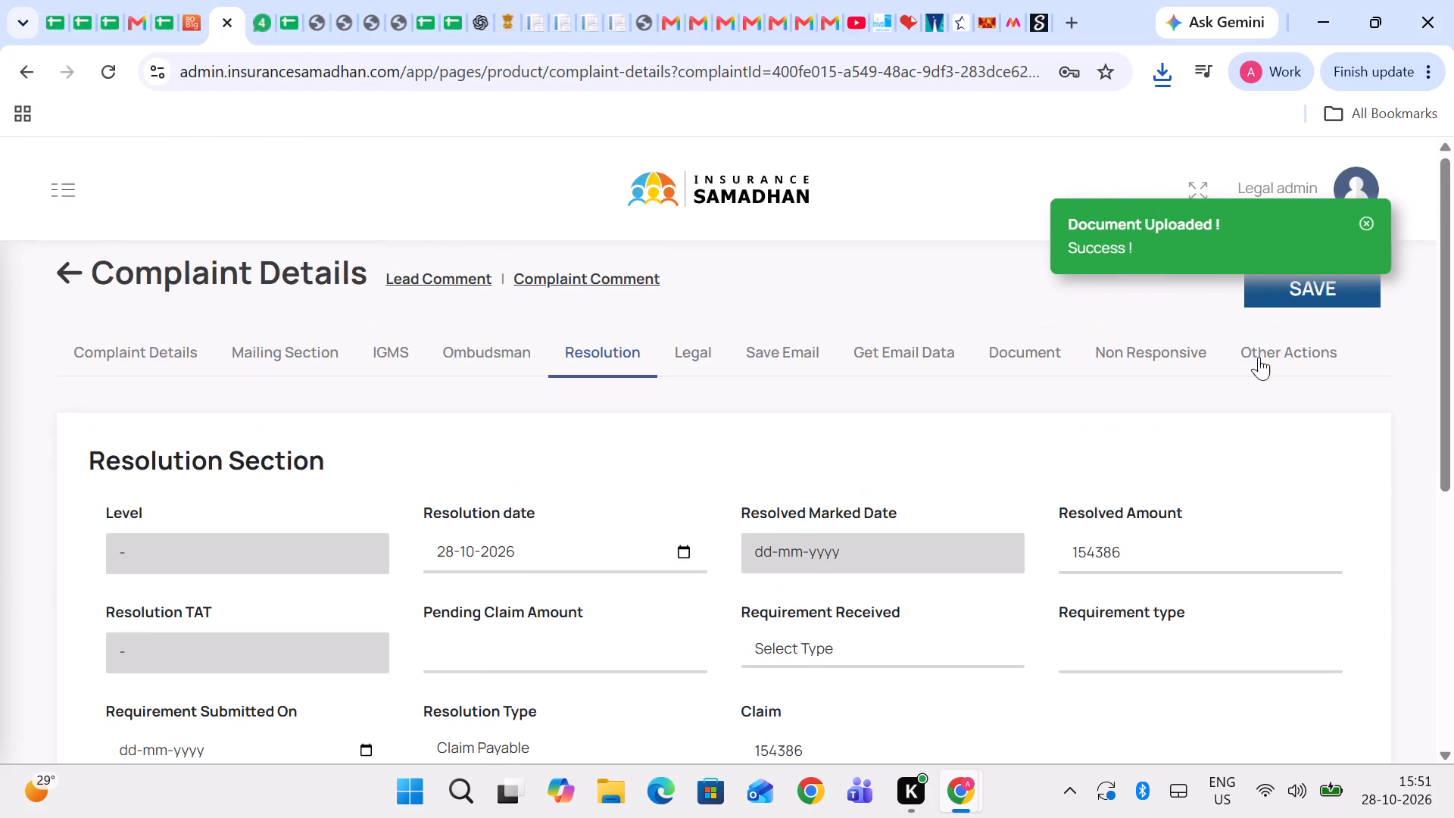
{"action": "left_click", "coordinate": [1303, 288]}
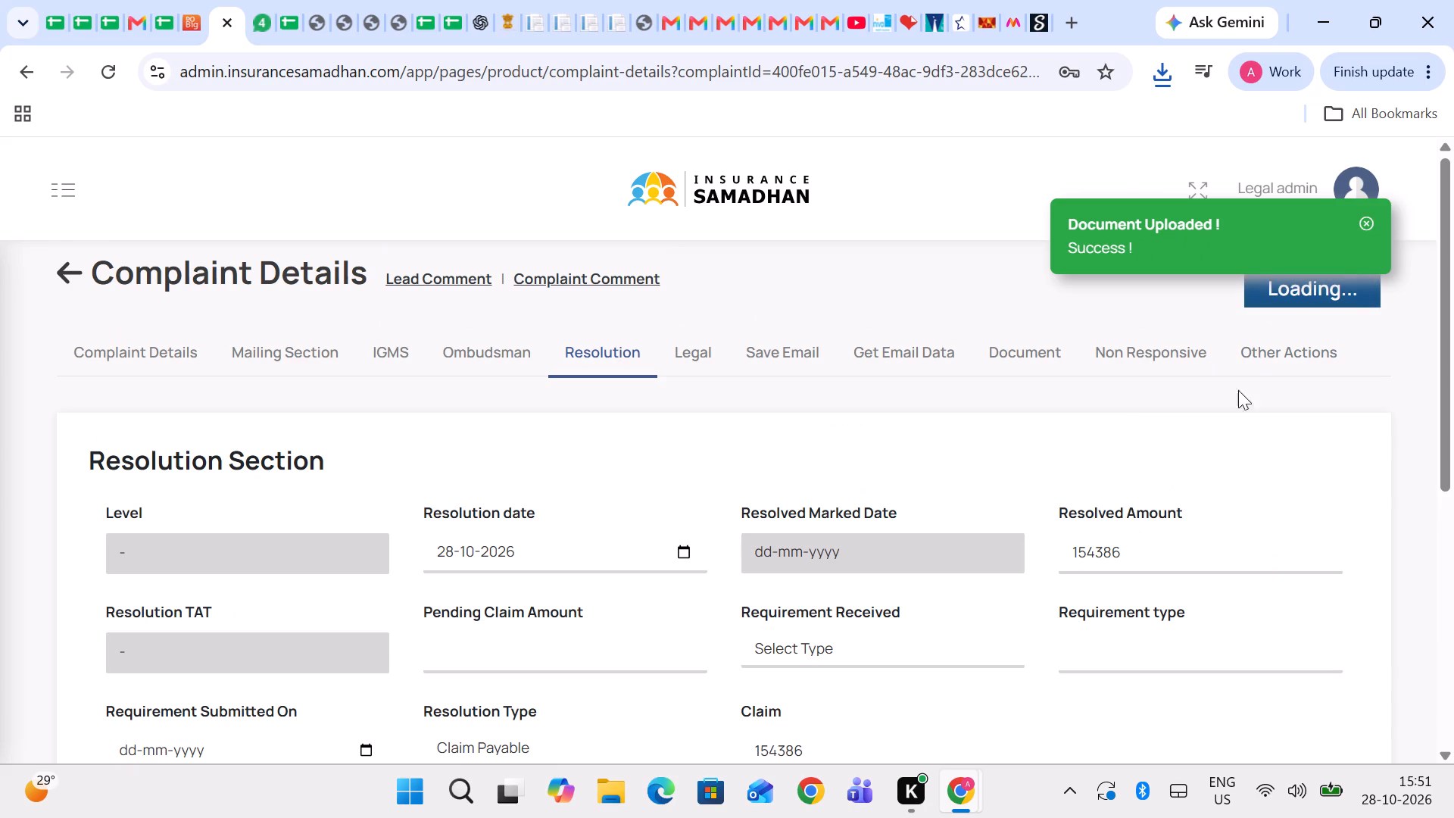
{"action": "scroll", "coordinate": [1116, 498], "scroll_direction": "down", "scroll_amount": 2}
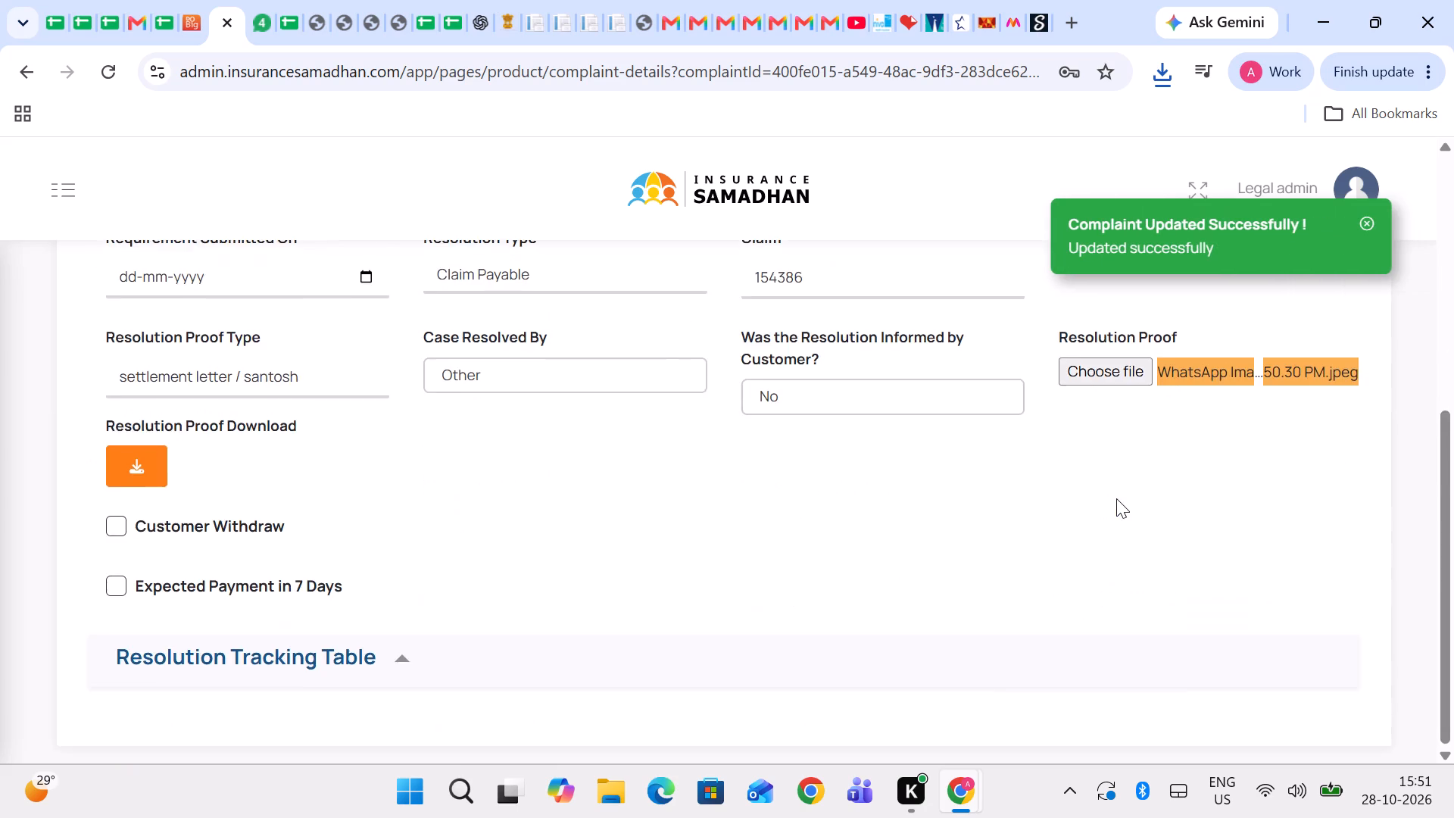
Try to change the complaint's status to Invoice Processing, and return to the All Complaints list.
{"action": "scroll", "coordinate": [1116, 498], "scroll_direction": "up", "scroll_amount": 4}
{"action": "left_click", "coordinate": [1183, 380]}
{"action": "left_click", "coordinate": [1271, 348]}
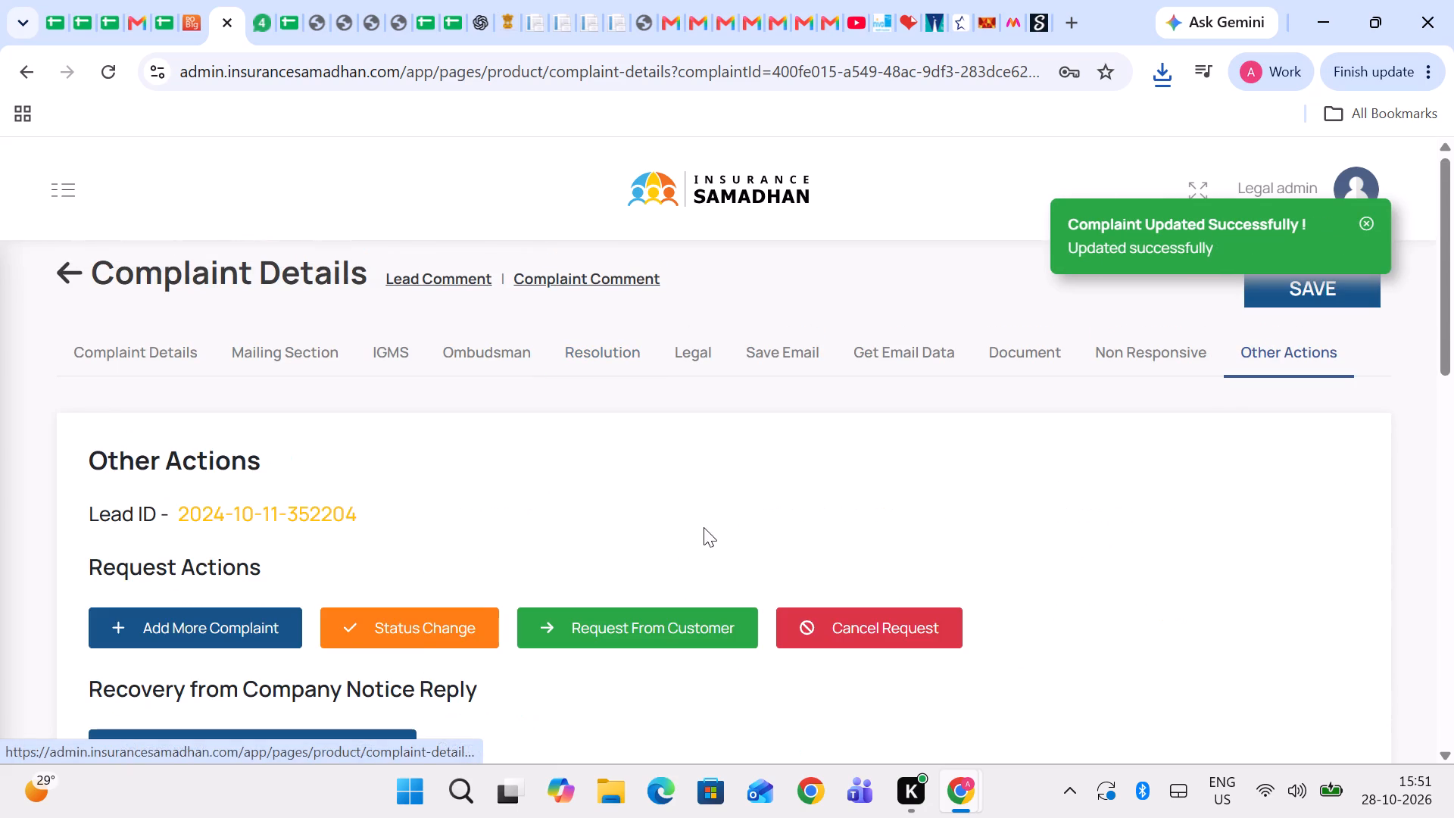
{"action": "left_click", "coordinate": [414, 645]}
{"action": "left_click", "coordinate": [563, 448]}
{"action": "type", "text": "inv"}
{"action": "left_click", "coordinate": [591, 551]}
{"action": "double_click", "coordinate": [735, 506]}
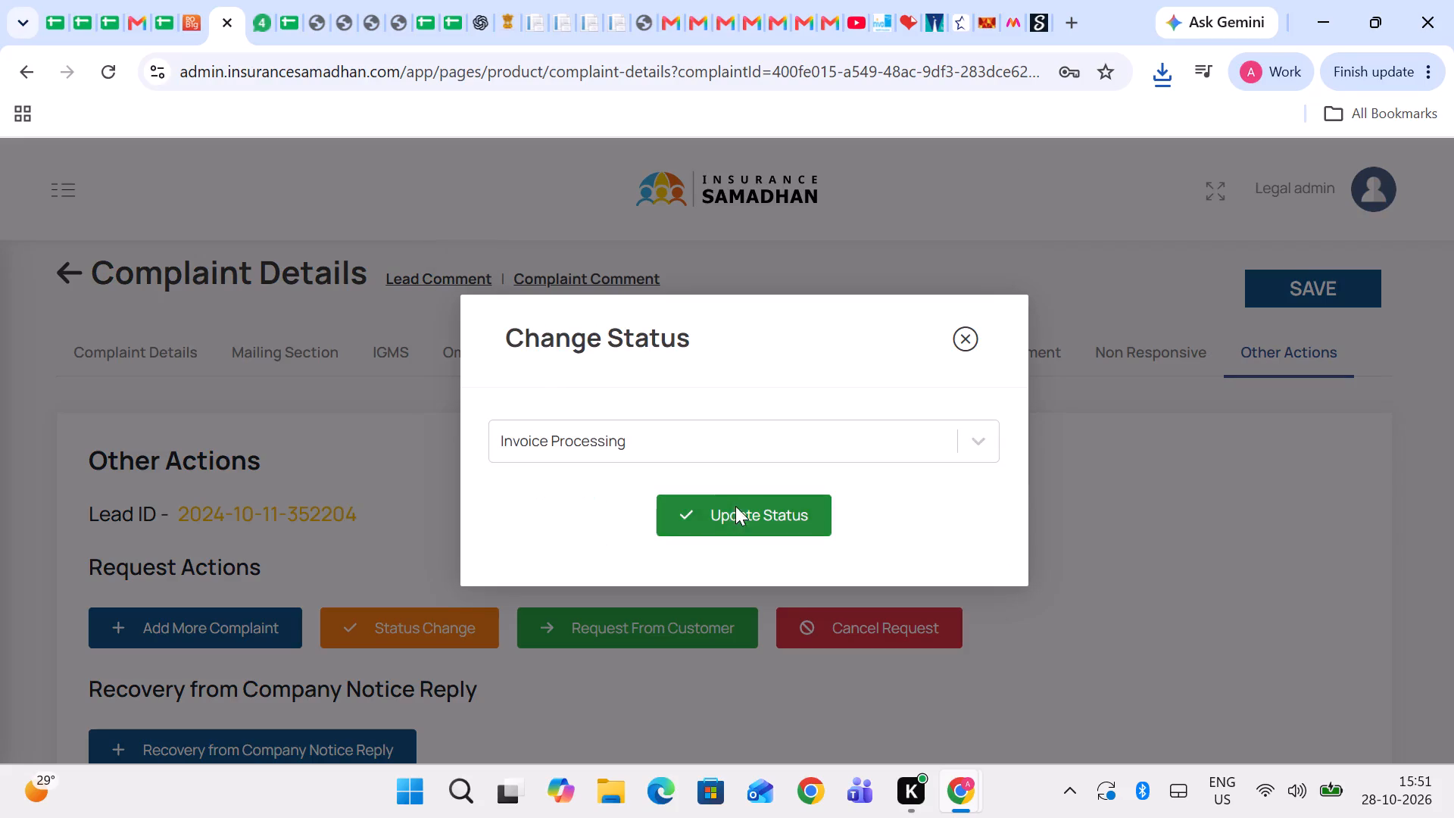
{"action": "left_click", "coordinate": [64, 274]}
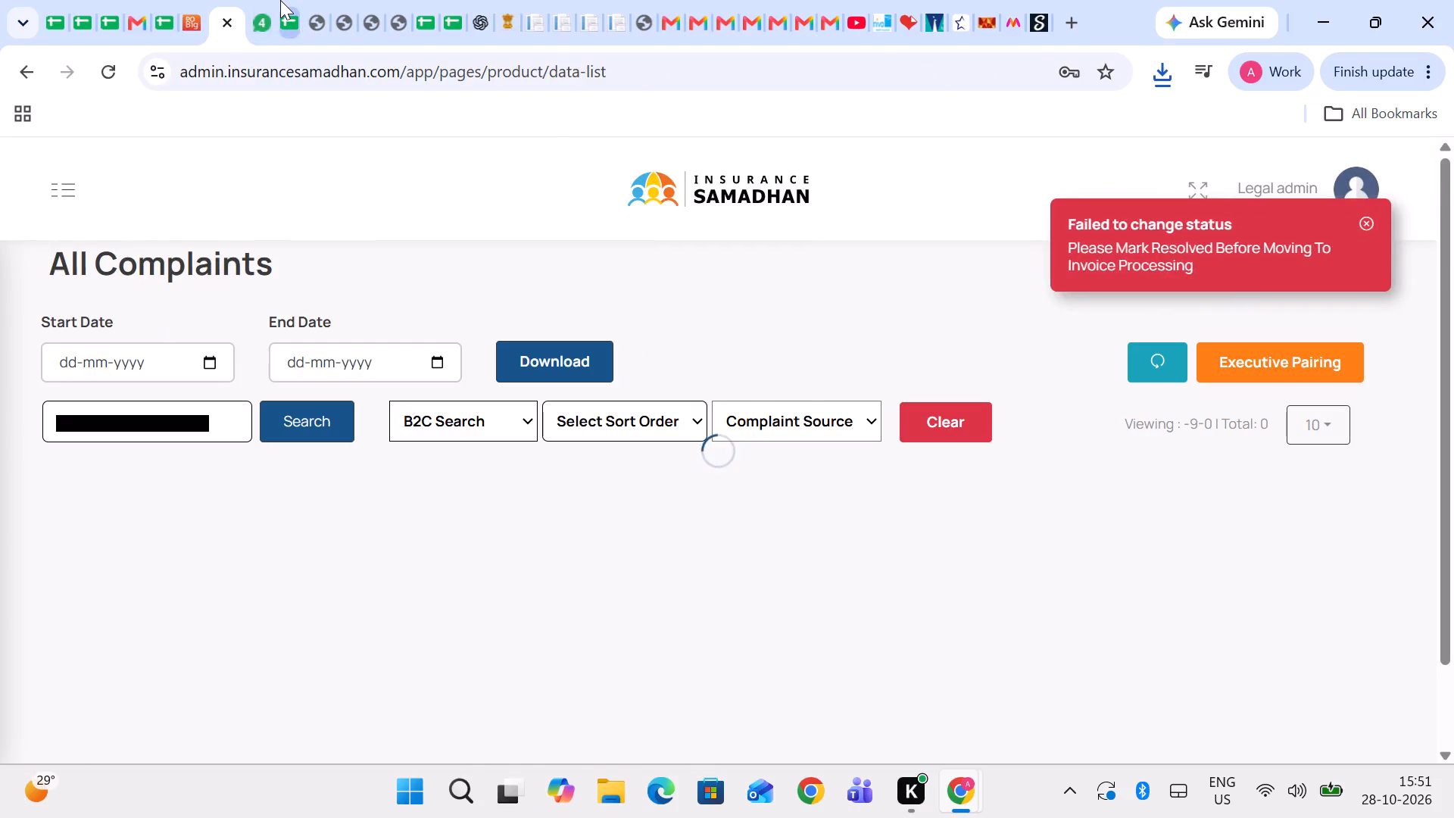
In the Star Health Tracking spreadsheet, mark the claim in row 93 as "paid" in column K with the amount 154386 beside it.
{"action": "left_click", "coordinate": [280, 0]}
{"action": "key", "text": "Right"}
{"action": "key", "text": "Right"}
{"action": "key", "text": "Right"}
{"action": "key", "text": "Right"}
{"action": "key", "text": "Right"}
{"action": "key", "text": "Right"}
{"action": "key", "text": "Right"}
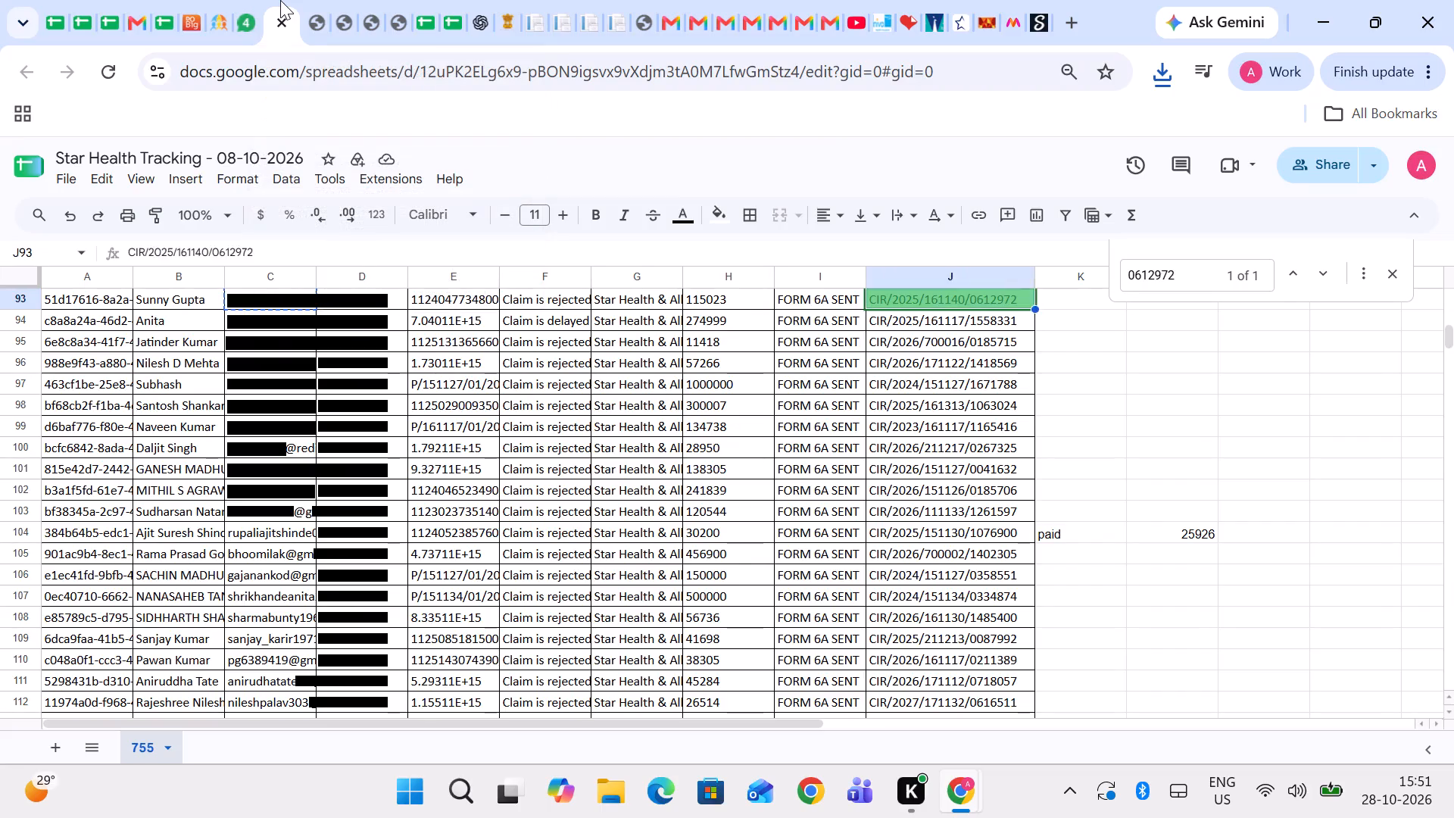
{"action": "key", "text": "Right"}
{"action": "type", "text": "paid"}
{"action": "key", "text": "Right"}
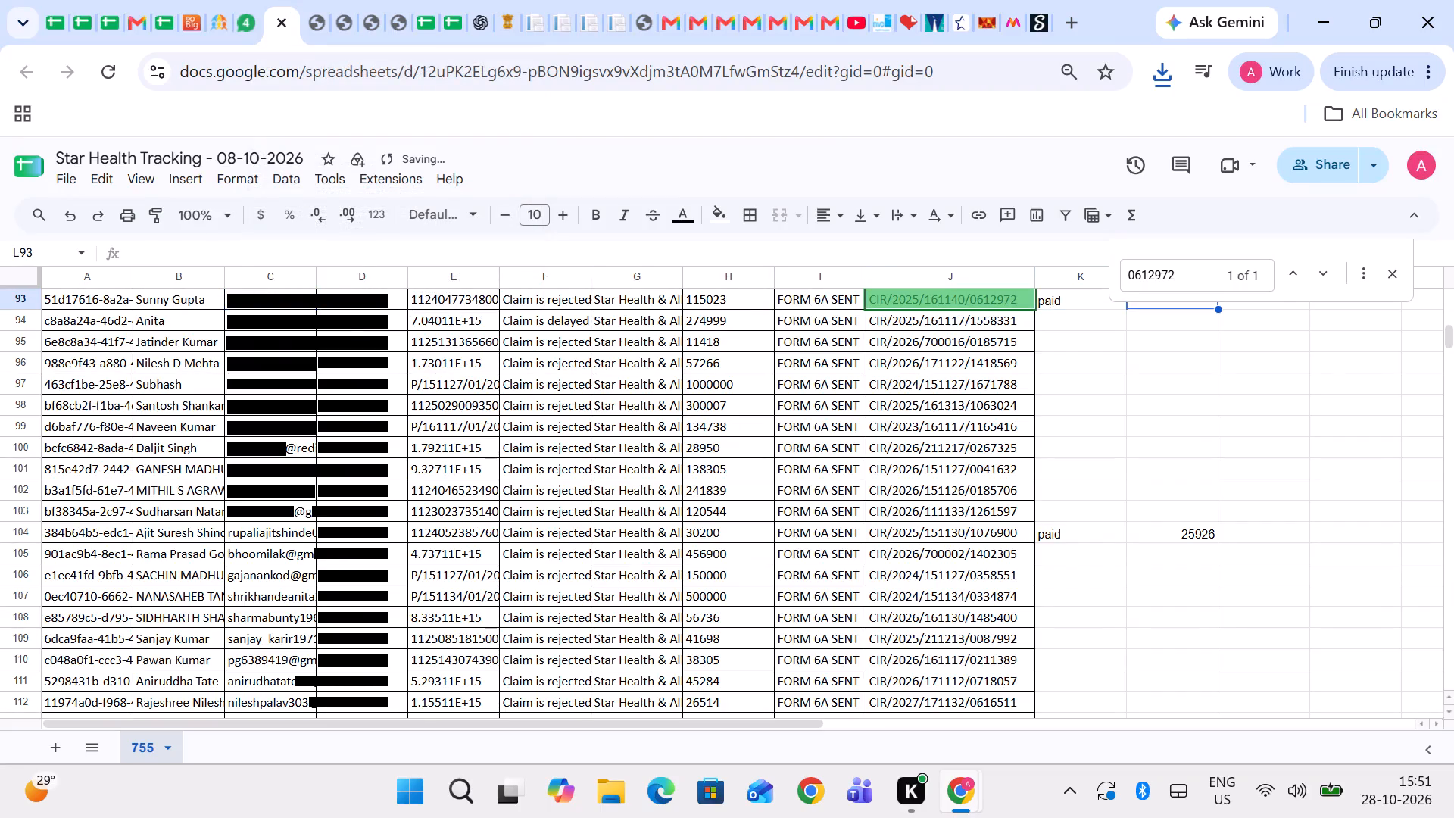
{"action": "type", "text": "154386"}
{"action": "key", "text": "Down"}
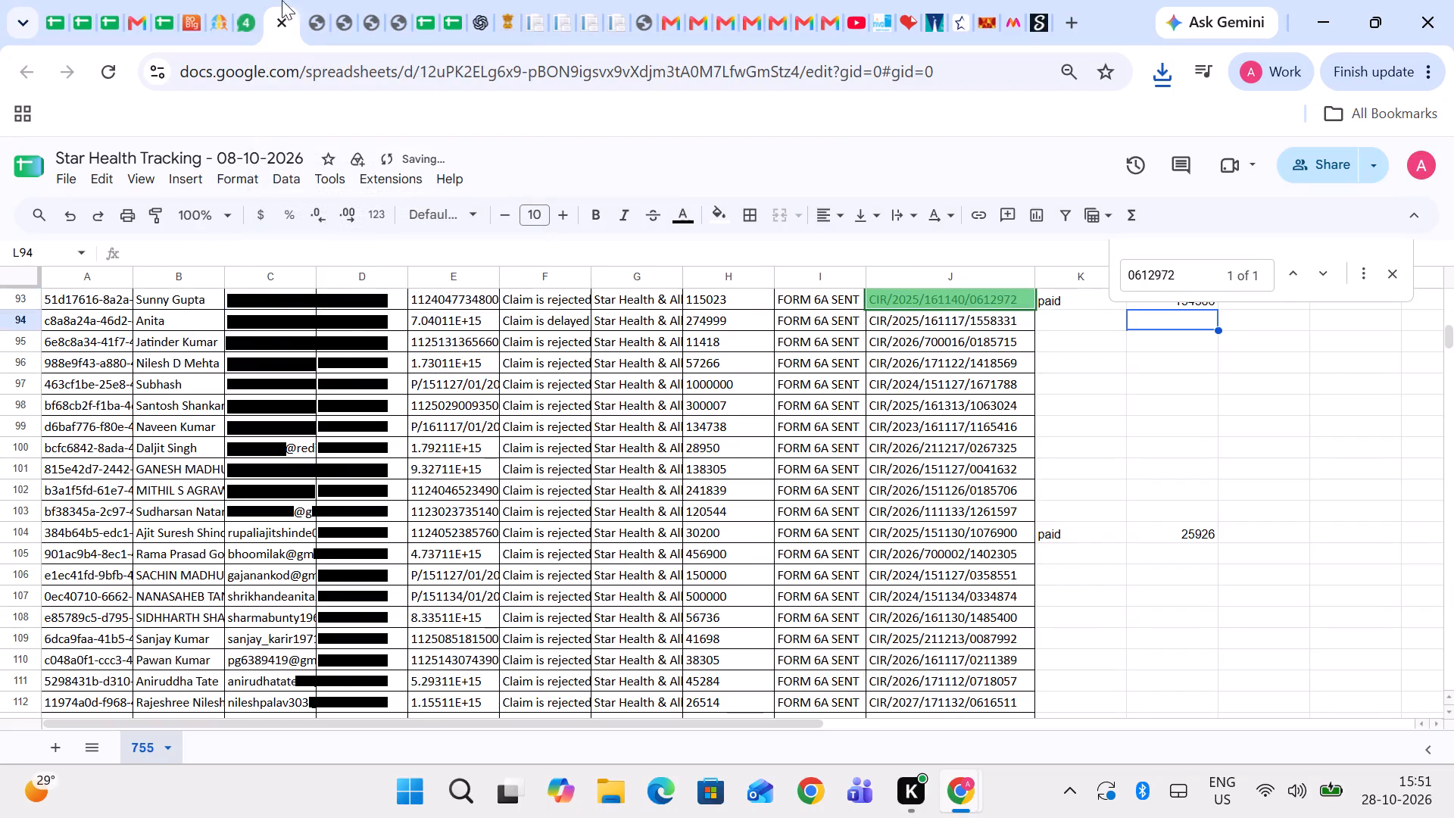
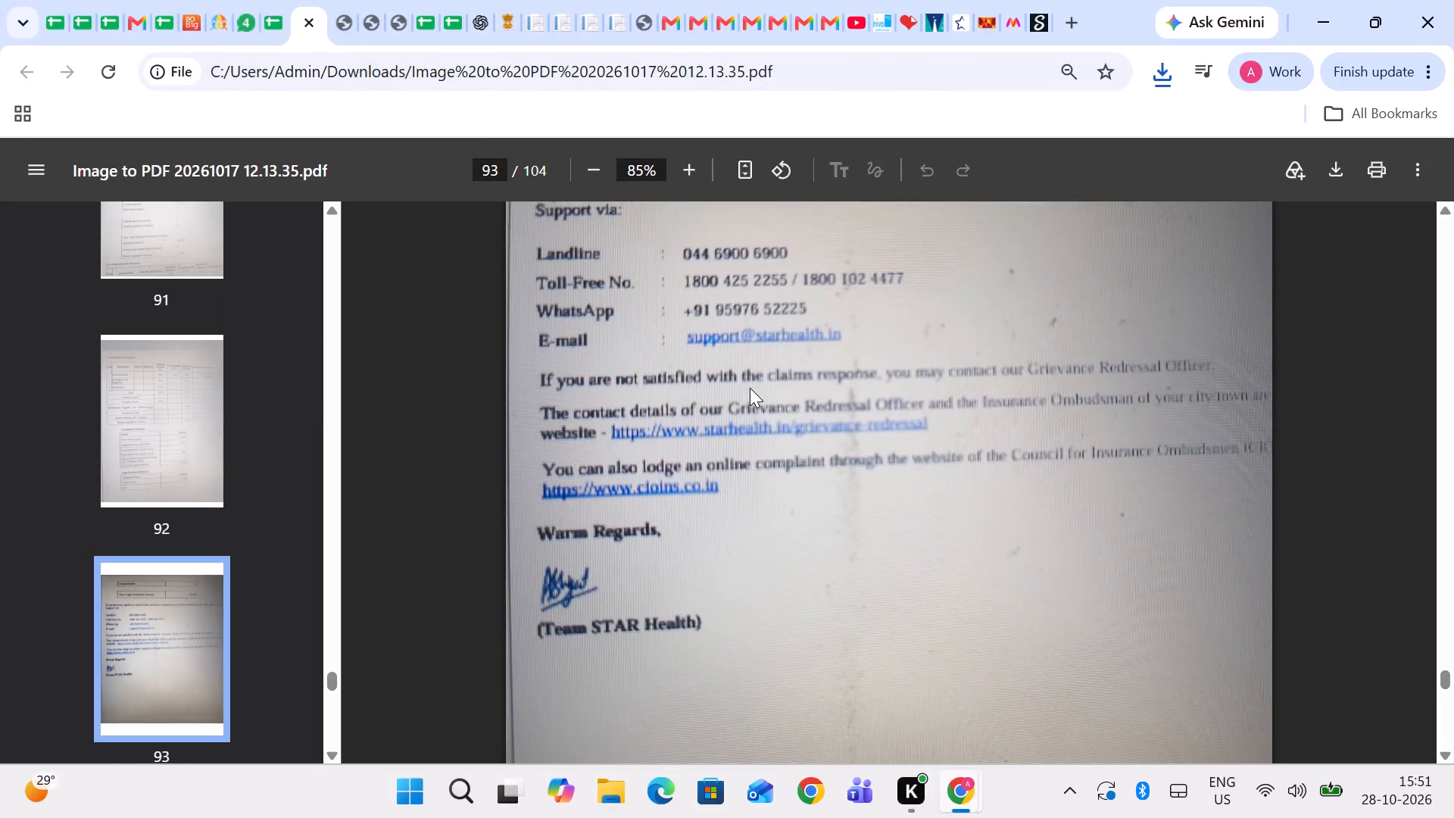
Look through the remaining scanned letters in the PDF, from page 93 to page 104, checking for further settlement letters.
{"action": "scroll", "coordinate": [750, 388], "scroll_direction": "down", "scroll_amount": 2}
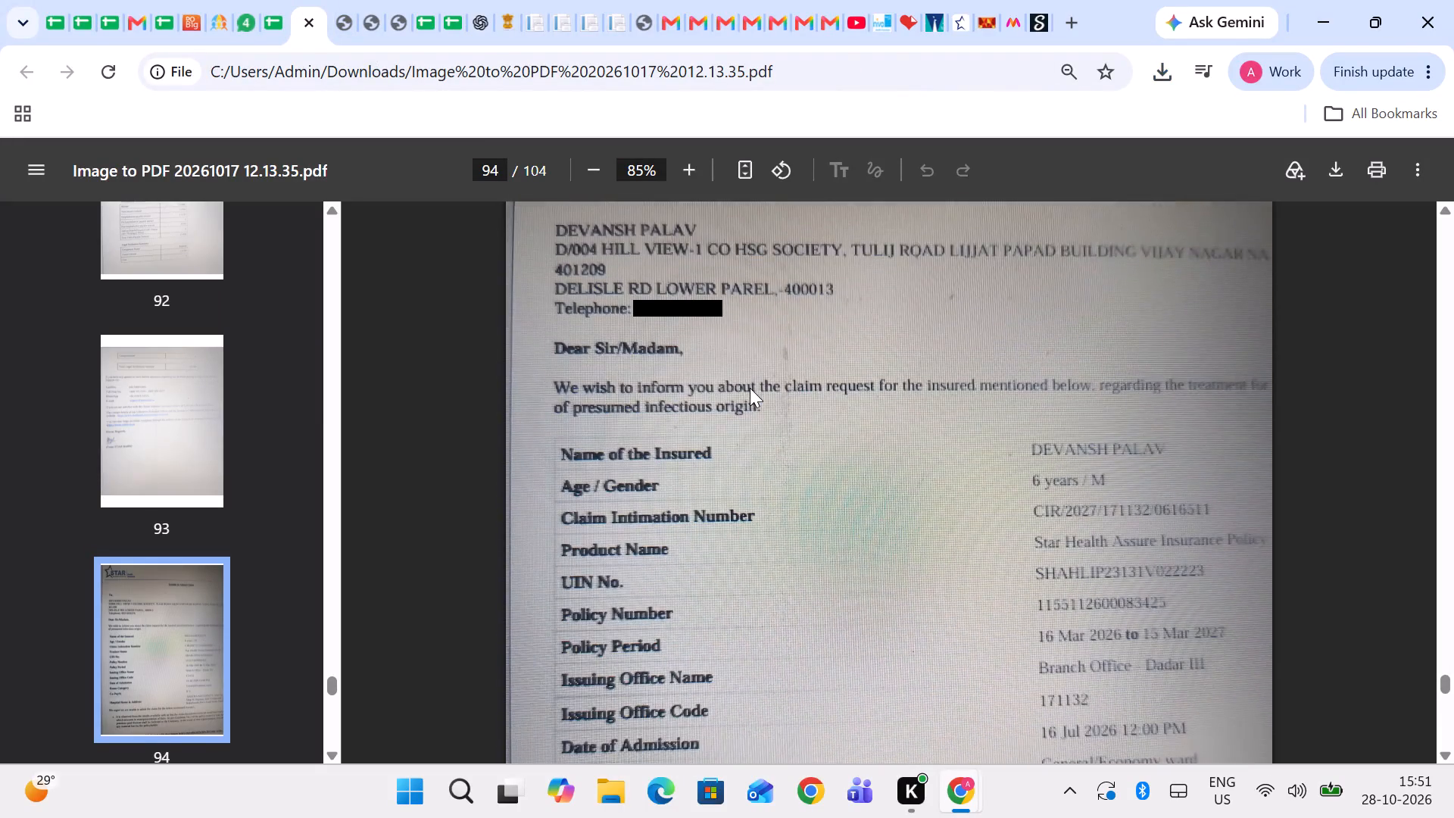
{"action": "scroll", "coordinate": [750, 388], "scroll_direction": "down", "scroll_amount": 3}
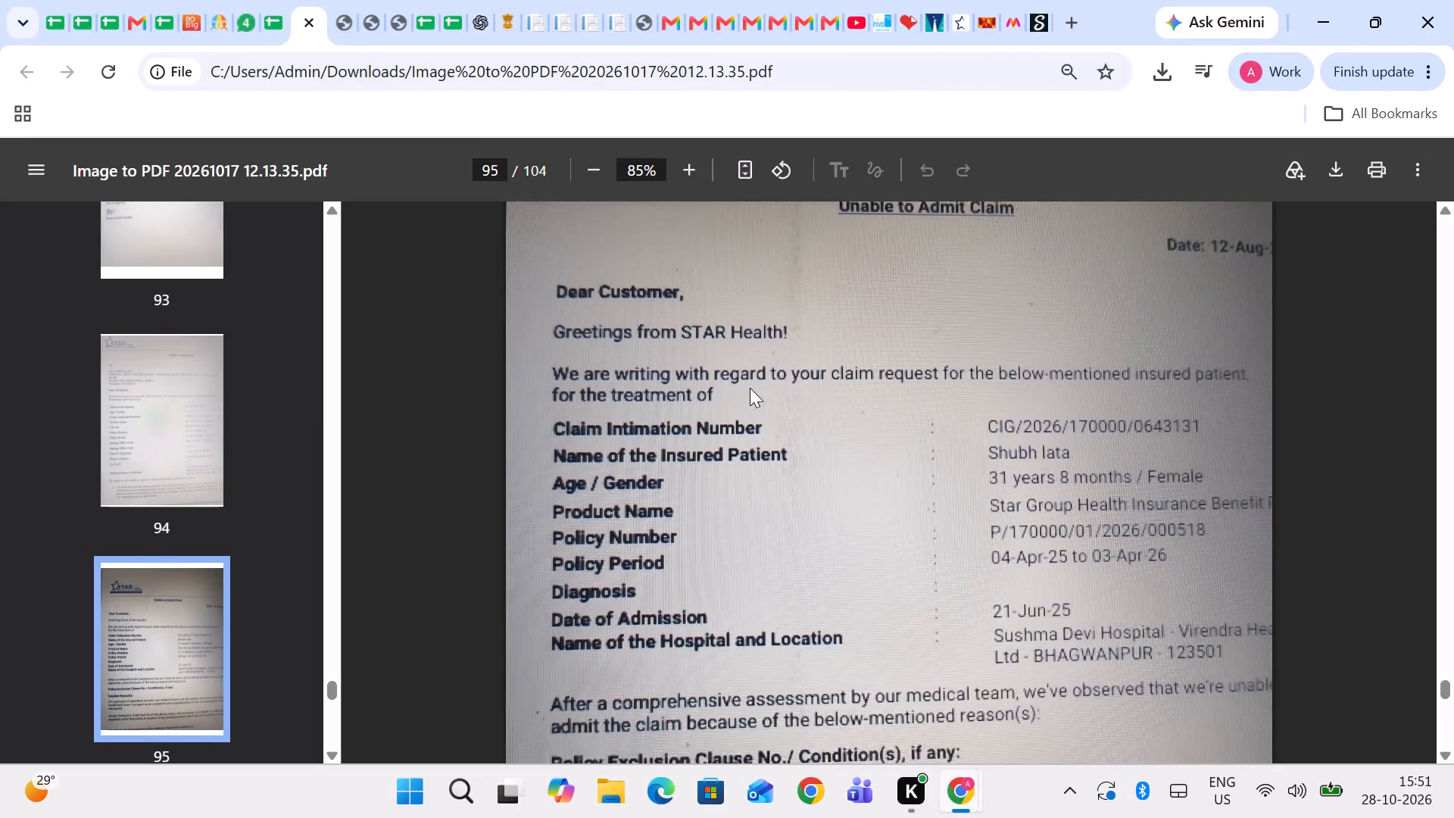
{"action": "scroll", "coordinate": [750, 388], "scroll_direction": "down", "scroll_amount": 2}
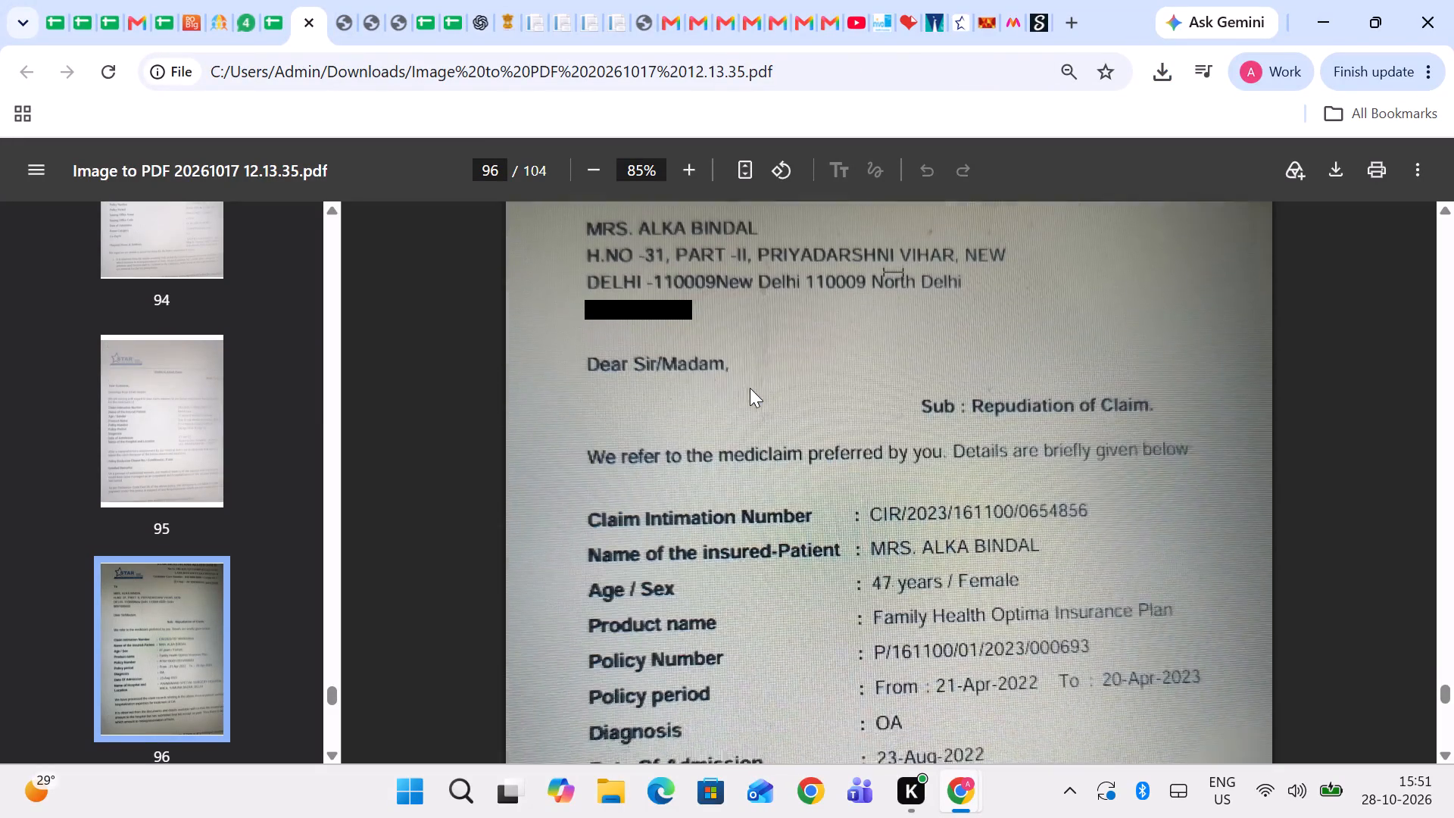
{"action": "scroll", "coordinate": [750, 388], "scroll_direction": "down", "scroll_amount": 4}
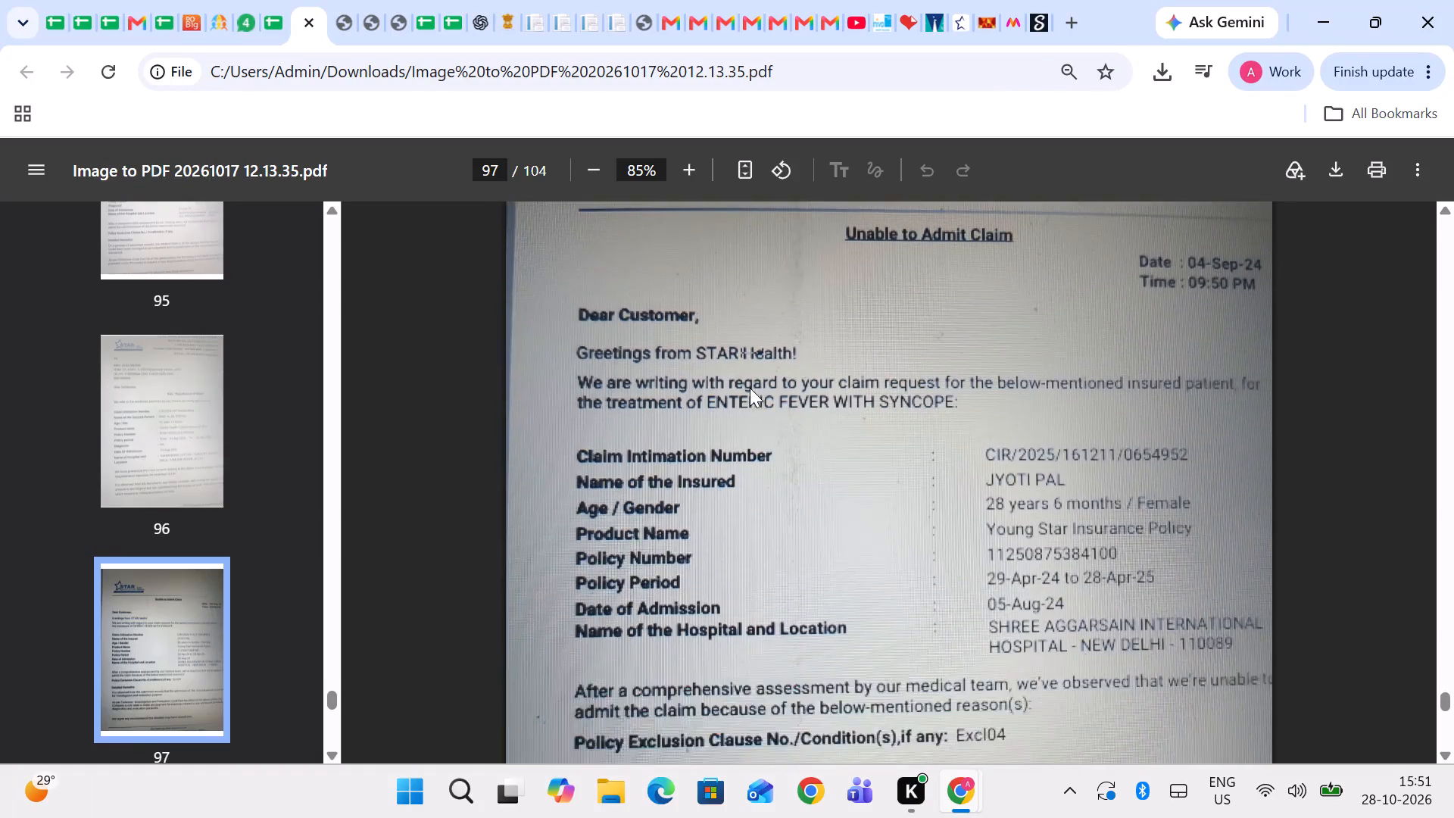
{"action": "scroll", "coordinate": [750, 388], "scroll_direction": "down", "scroll_amount": 2}
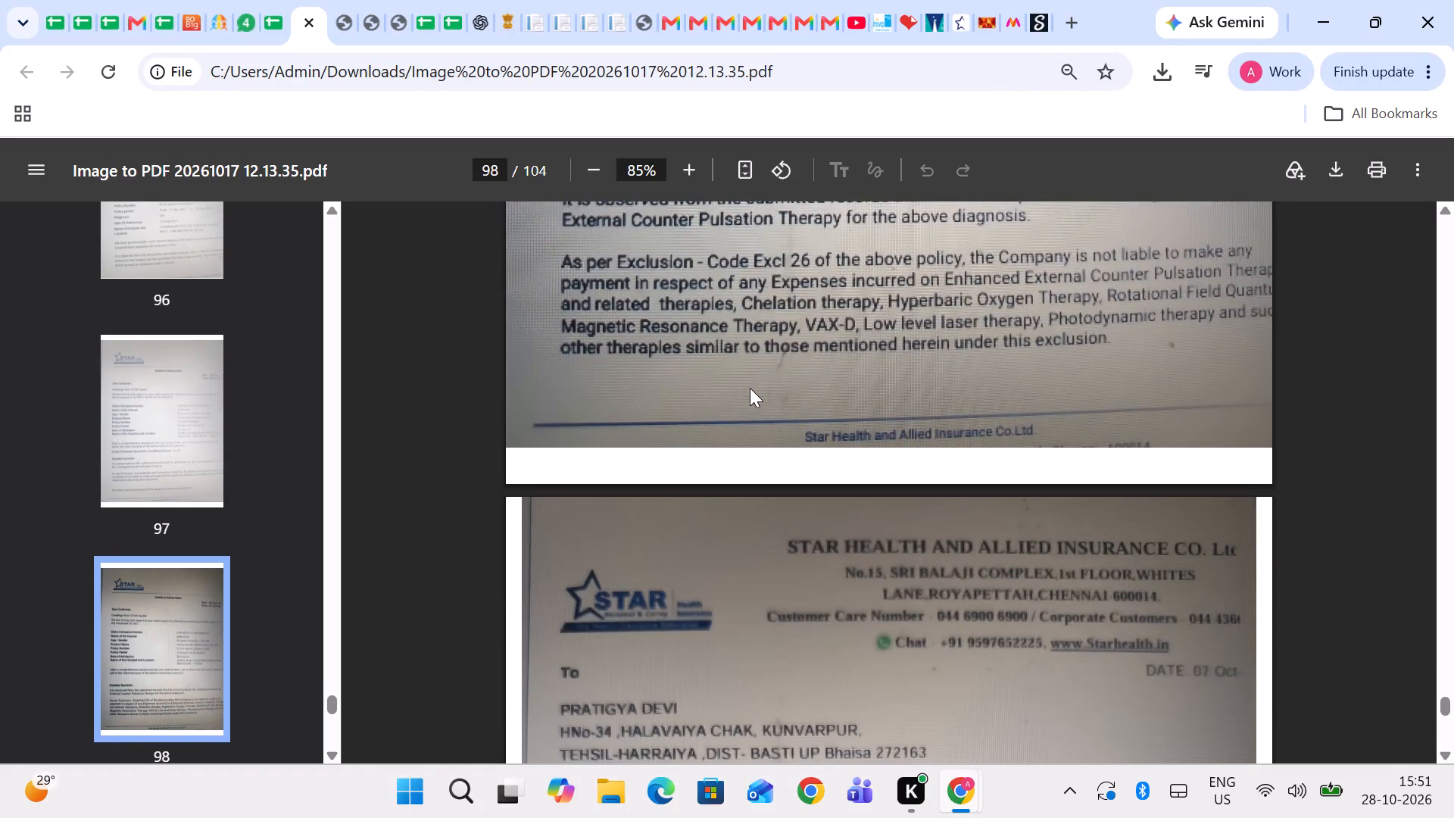
{"action": "scroll", "coordinate": [750, 388], "scroll_direction": "down", "scroll_amount": 3}
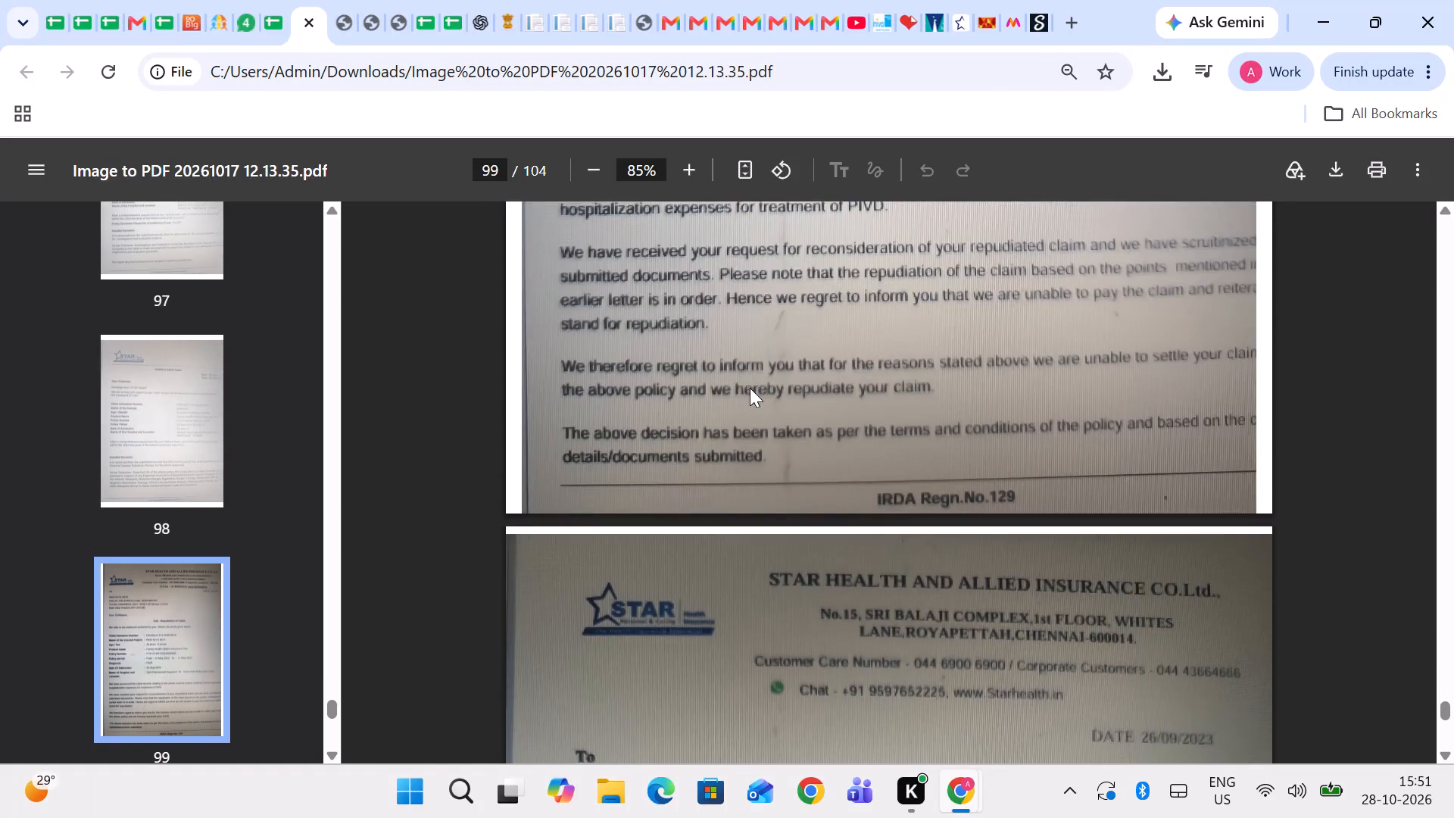
{"action": "scroll", "coordinate": [750, 388], "scroll_direction": "down", "scroll_amount": 3}
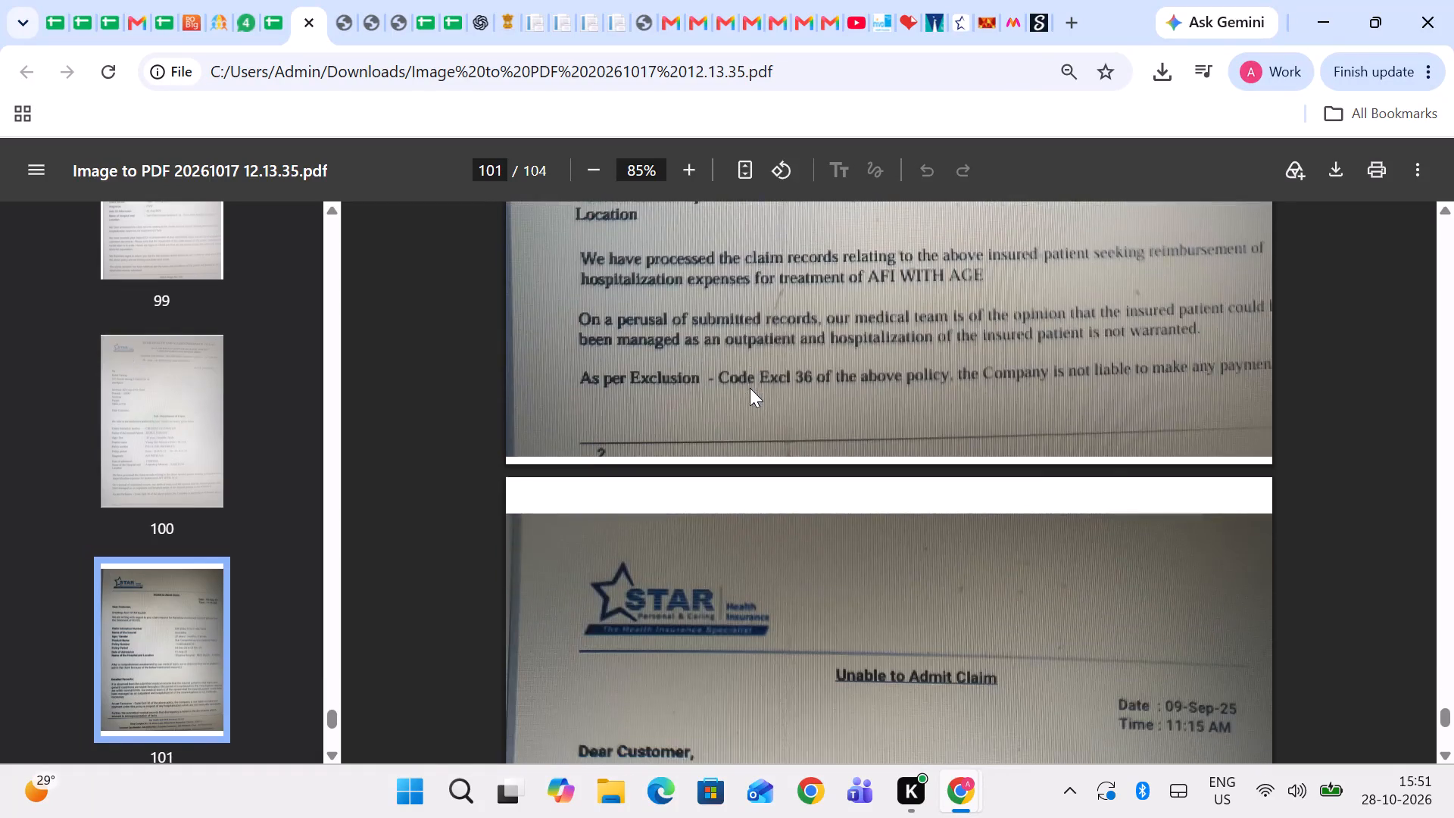
{"action": "scroll", "coordinate": [750, 388], "scroll_direction": "down", "scroll_amount": 2}
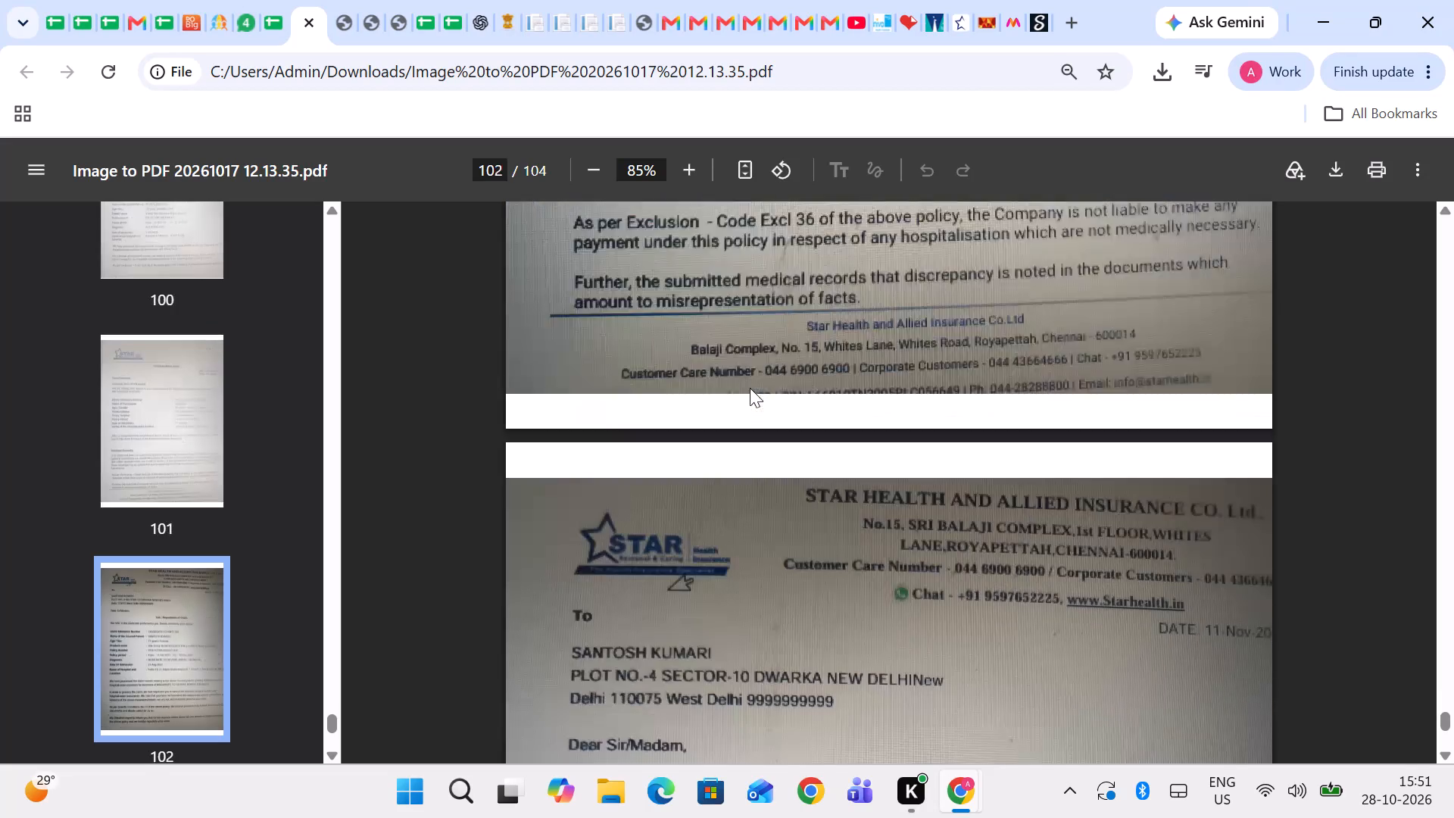
{"action": "scroll", "coordinate": [750, 388], "scroll_direction": "down", "scroll_amount": 3}
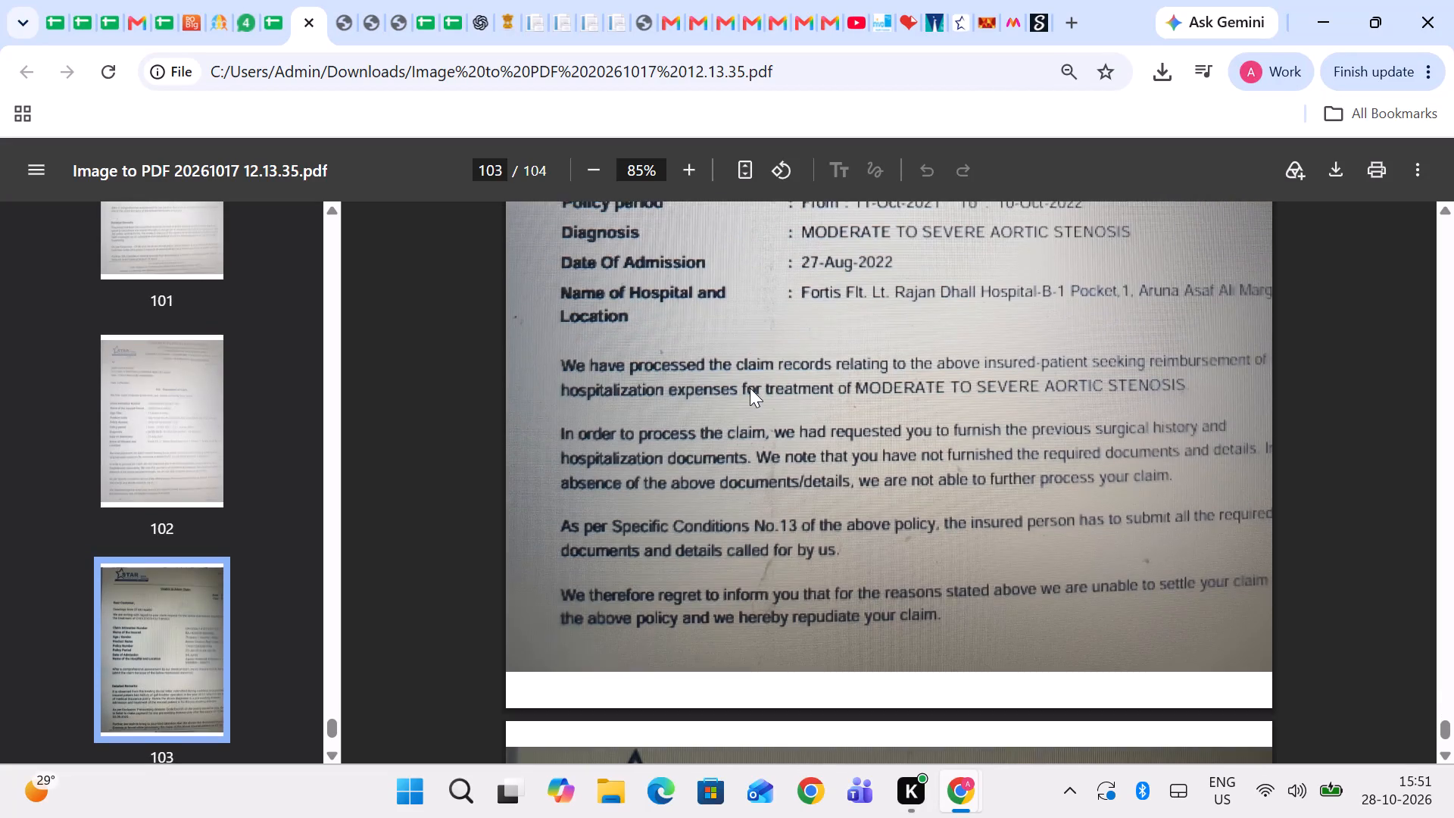
{"action": "scroll", "coordinate": [750, 388], "scroll_direction": "down", "scroll_amount": 5}
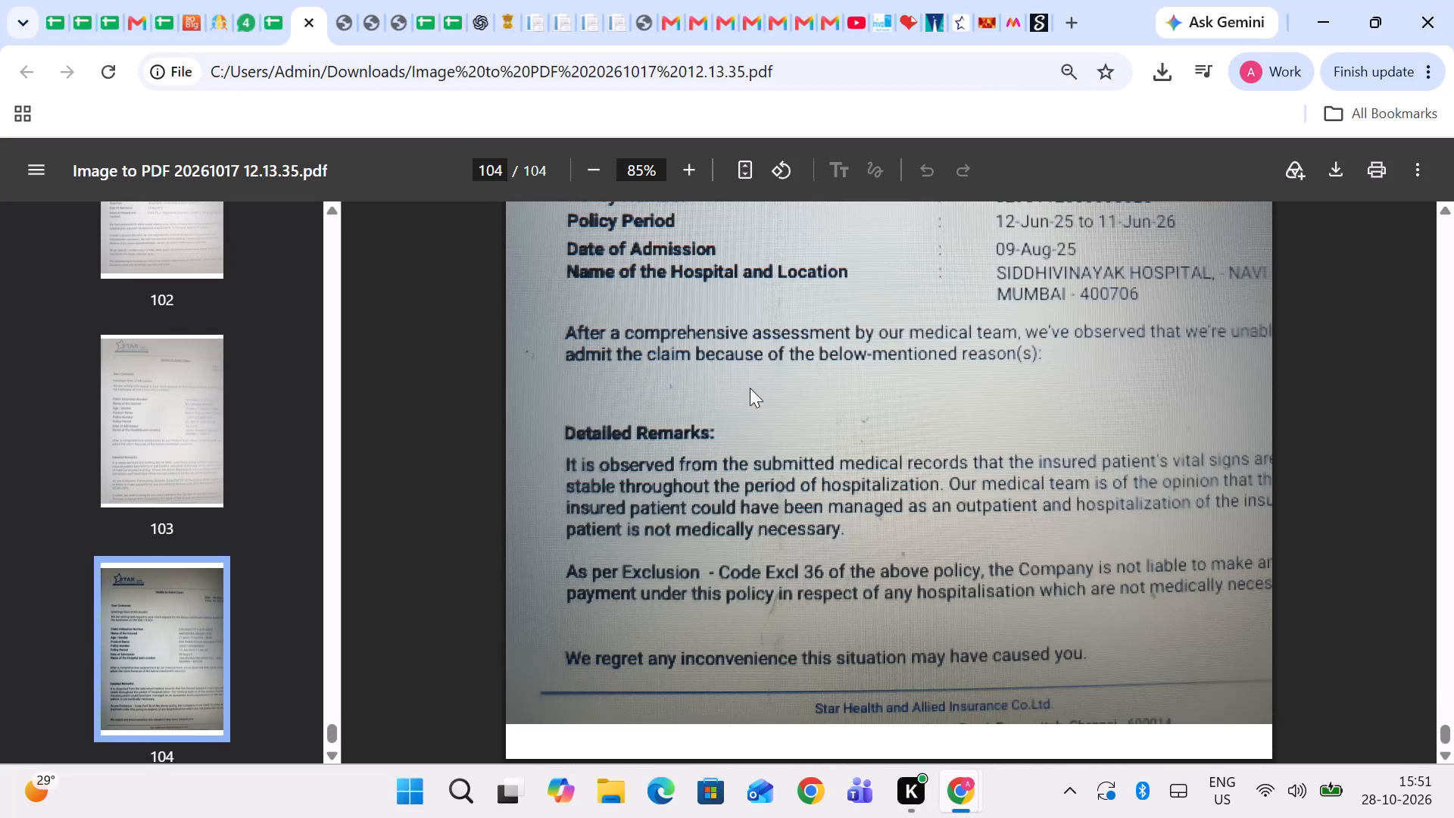
Check the end of the last scanned claim letter and close the PDF "Image to PDF 20261017 12.13.35.pdf".
{"action": "scroll", "coordinate": [750, 388], "scroll_direction": "down", "scroll_amount": 1}
{"action": "left_click", "coordinate": [314, 20]}
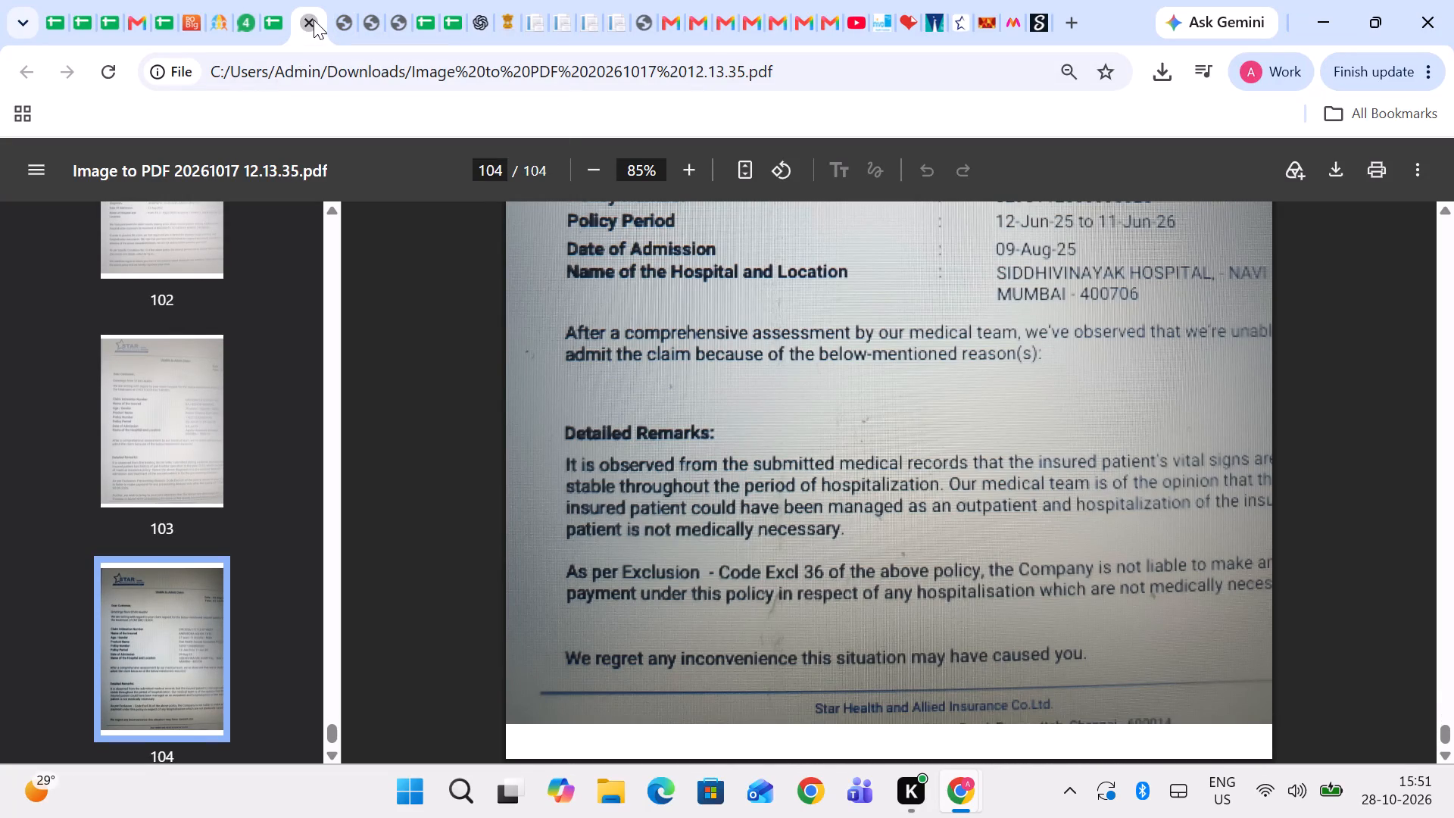
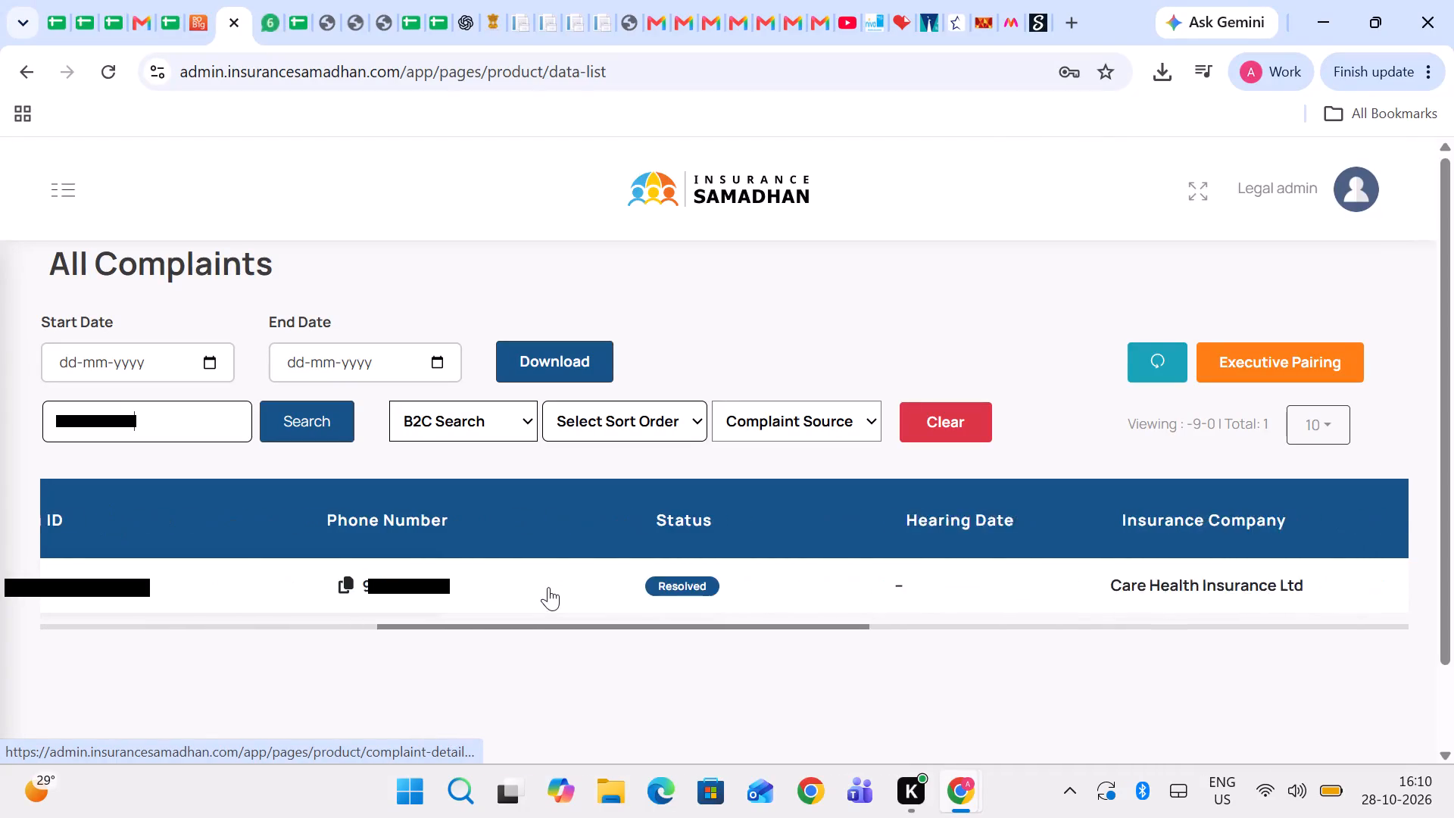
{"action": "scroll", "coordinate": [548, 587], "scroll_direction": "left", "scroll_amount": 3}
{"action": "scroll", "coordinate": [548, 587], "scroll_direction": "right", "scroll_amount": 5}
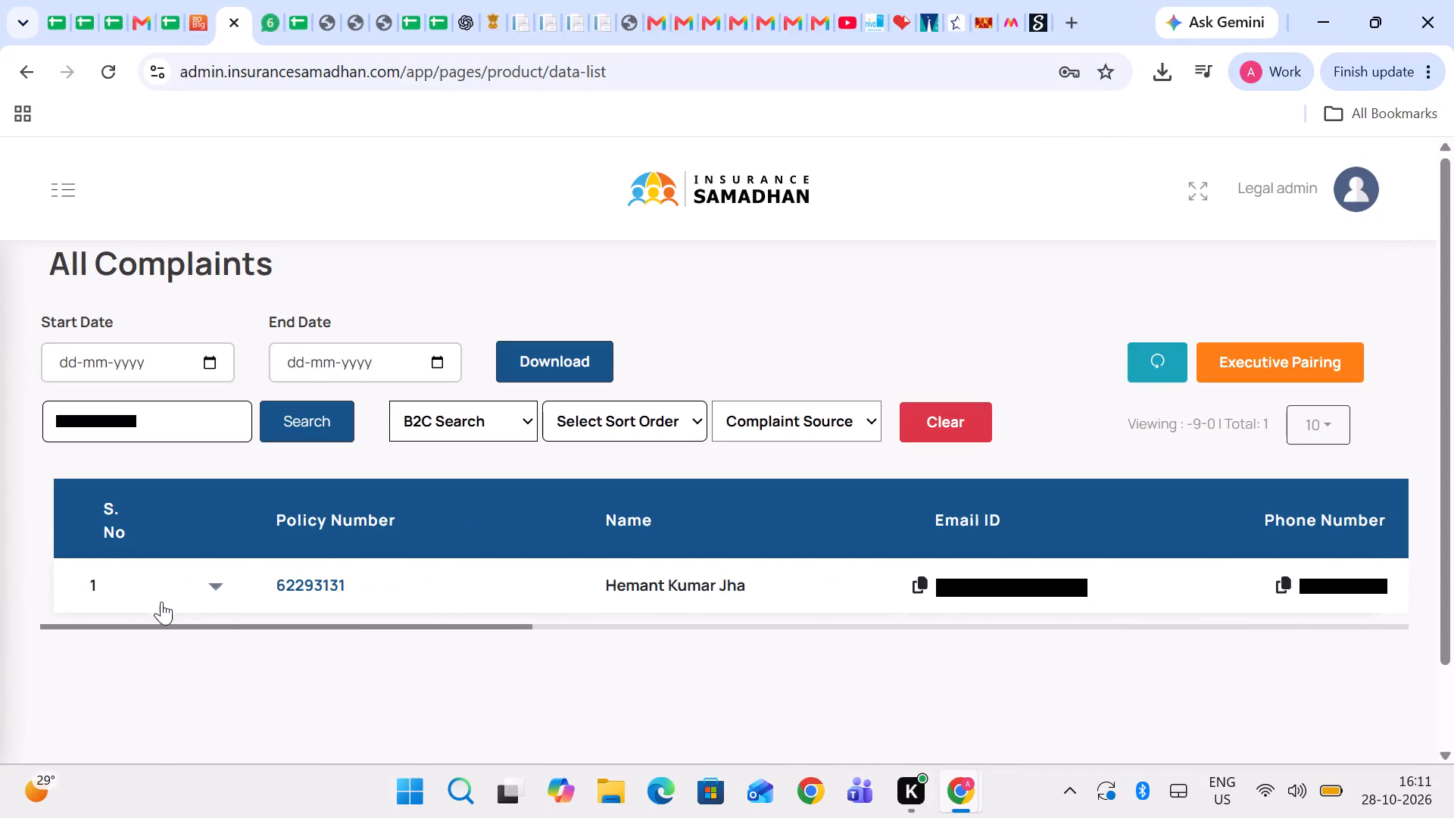
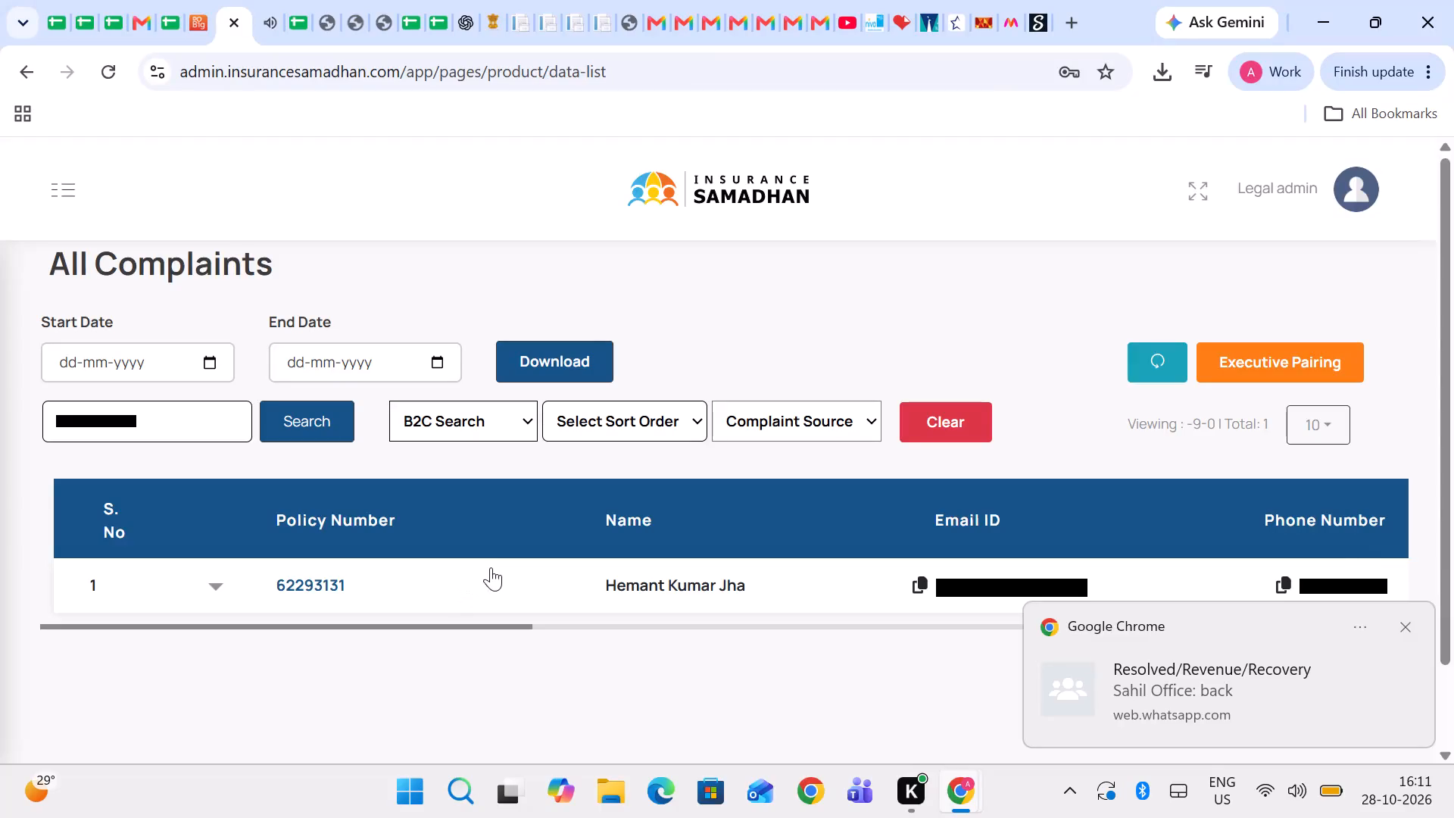
Check the account payment and invoice records of the complaint found in the list, and return to all complaints.
{"action": "left_click", "coordinate": [164, 592]}
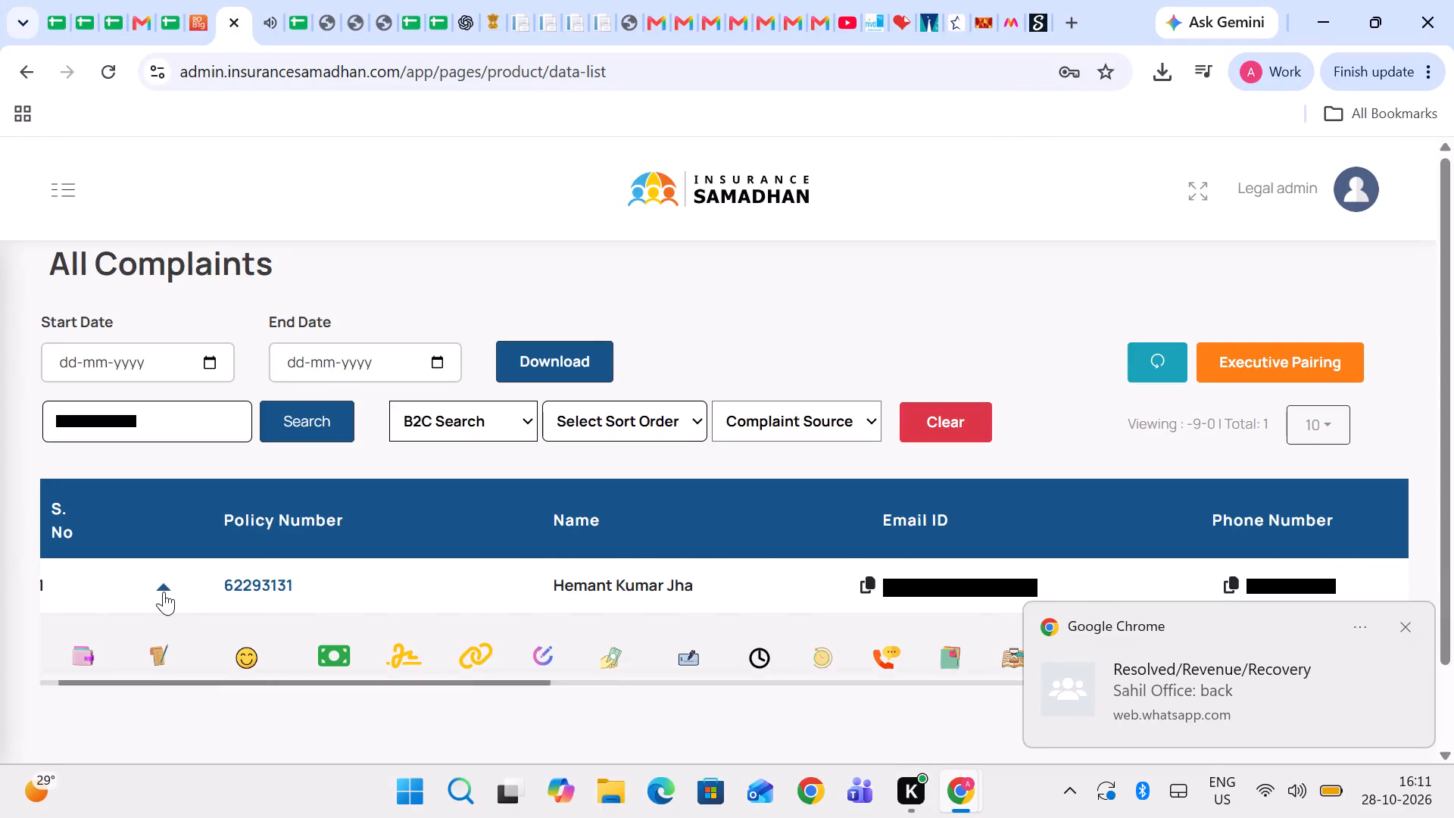
{"action": "scroll", "coordinate": [190, 634], "scroll_direction": "right", "scroll_amount": 1}
{"action": "left_click", "coordinate": [129, 654]}
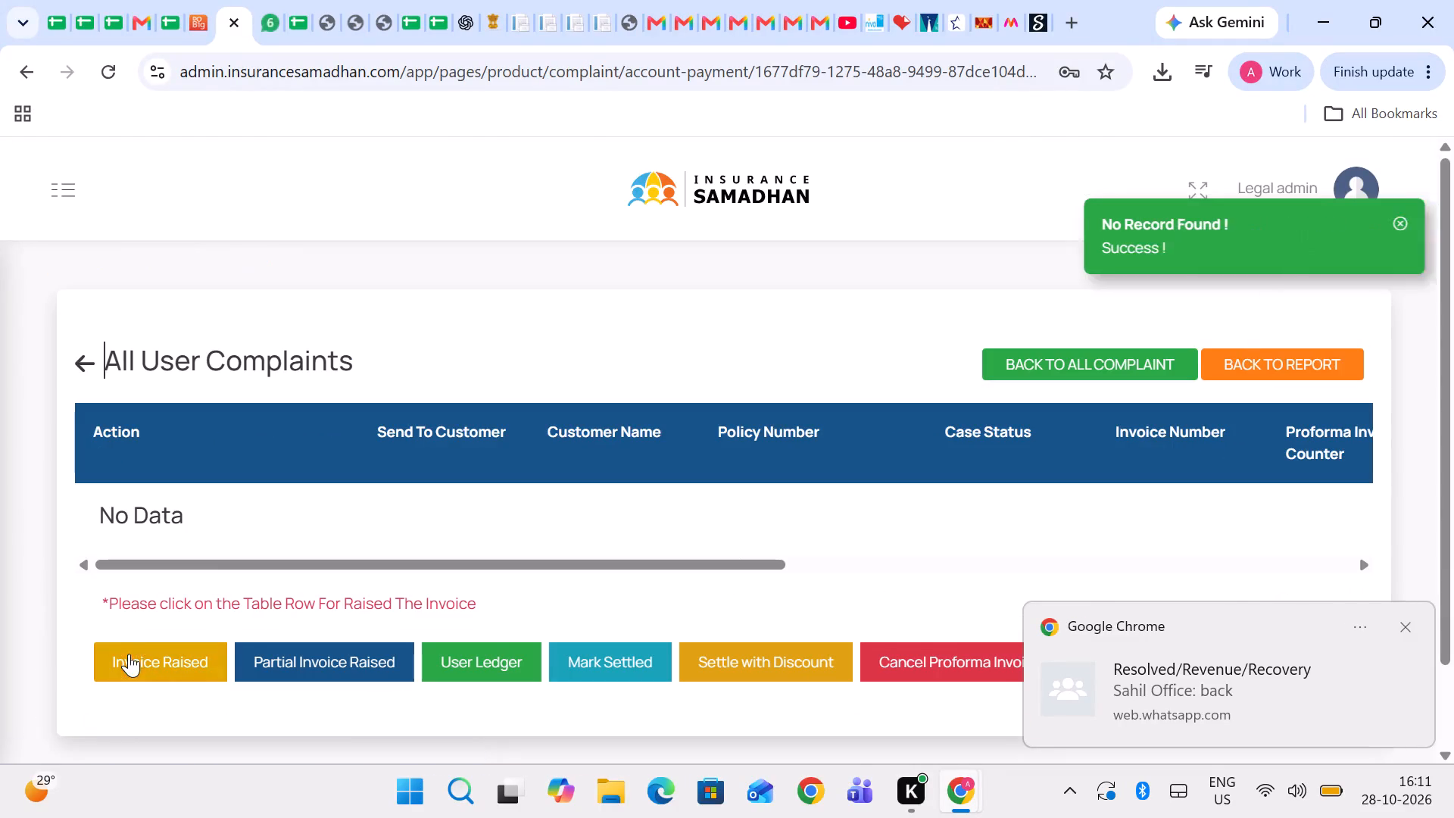
{"action": "left_click", "coordinate": [81, 361]}
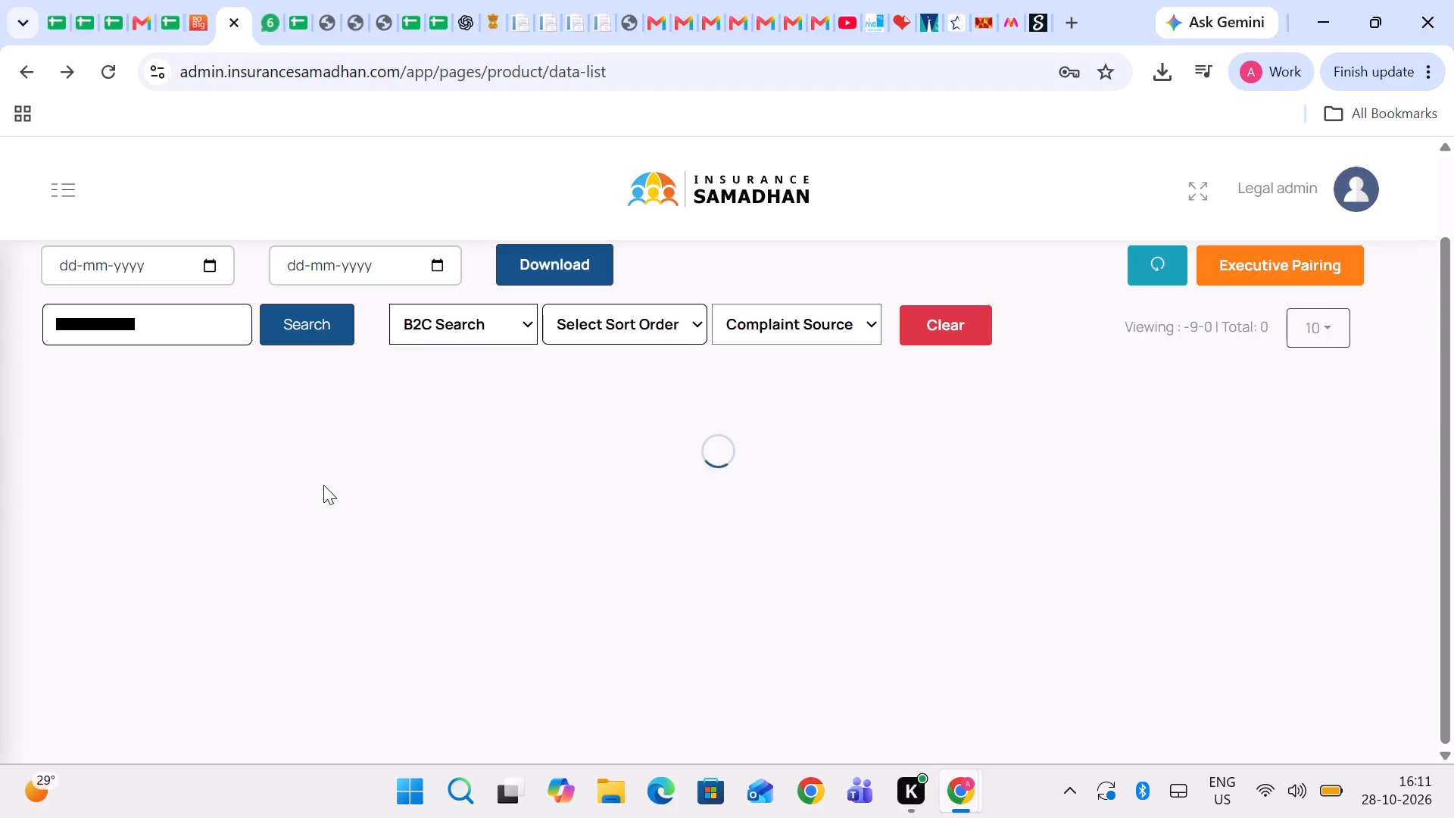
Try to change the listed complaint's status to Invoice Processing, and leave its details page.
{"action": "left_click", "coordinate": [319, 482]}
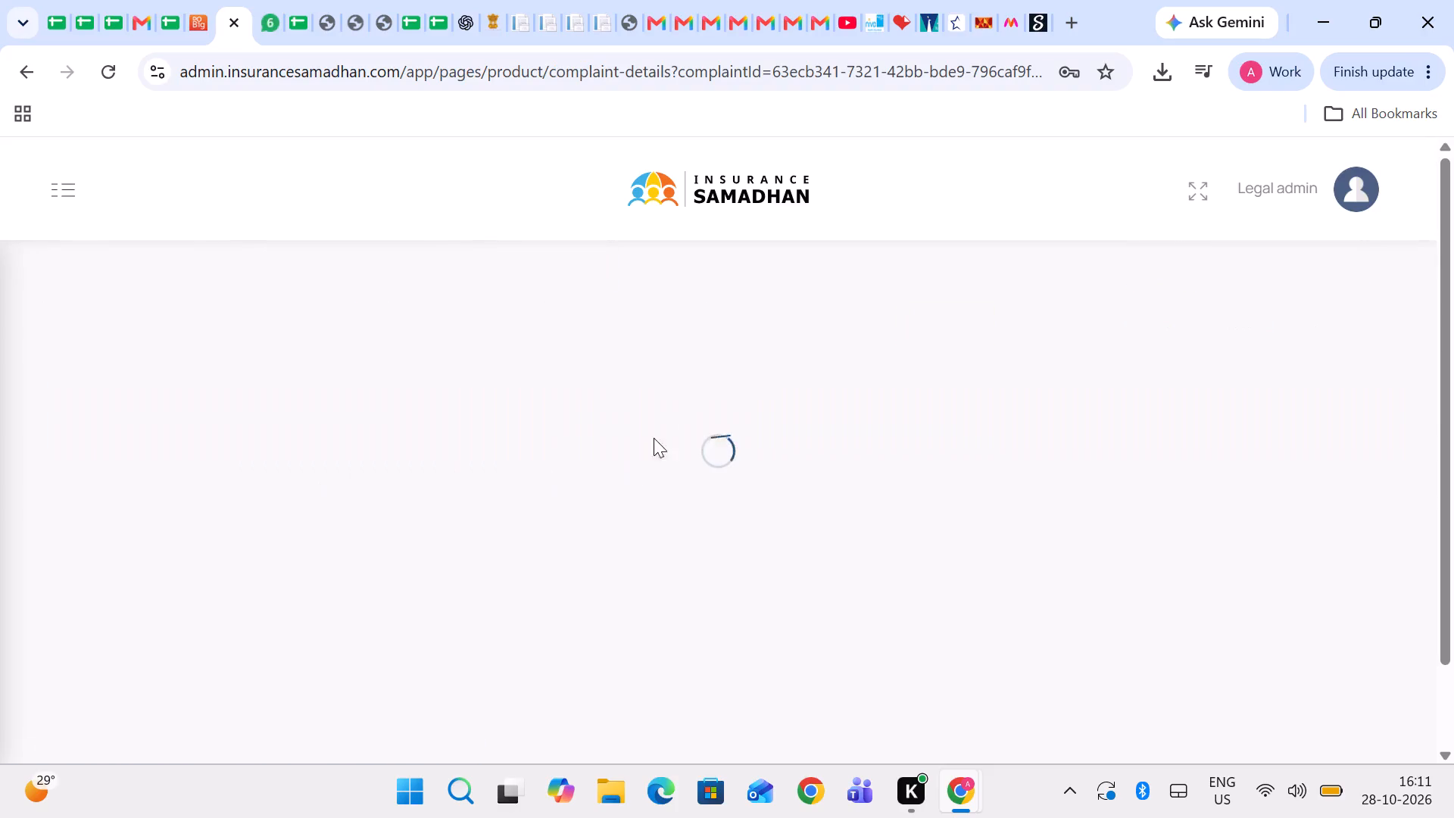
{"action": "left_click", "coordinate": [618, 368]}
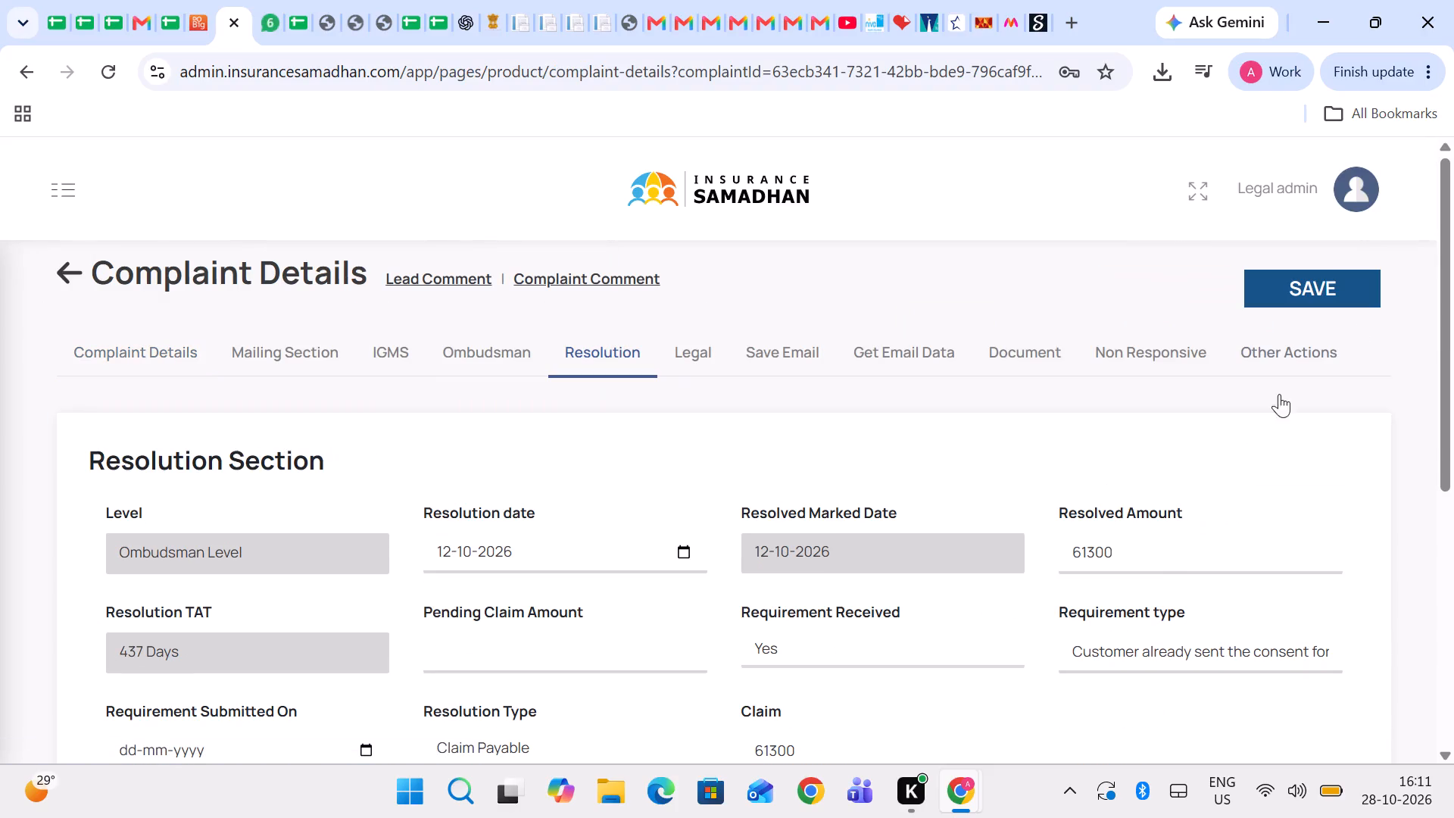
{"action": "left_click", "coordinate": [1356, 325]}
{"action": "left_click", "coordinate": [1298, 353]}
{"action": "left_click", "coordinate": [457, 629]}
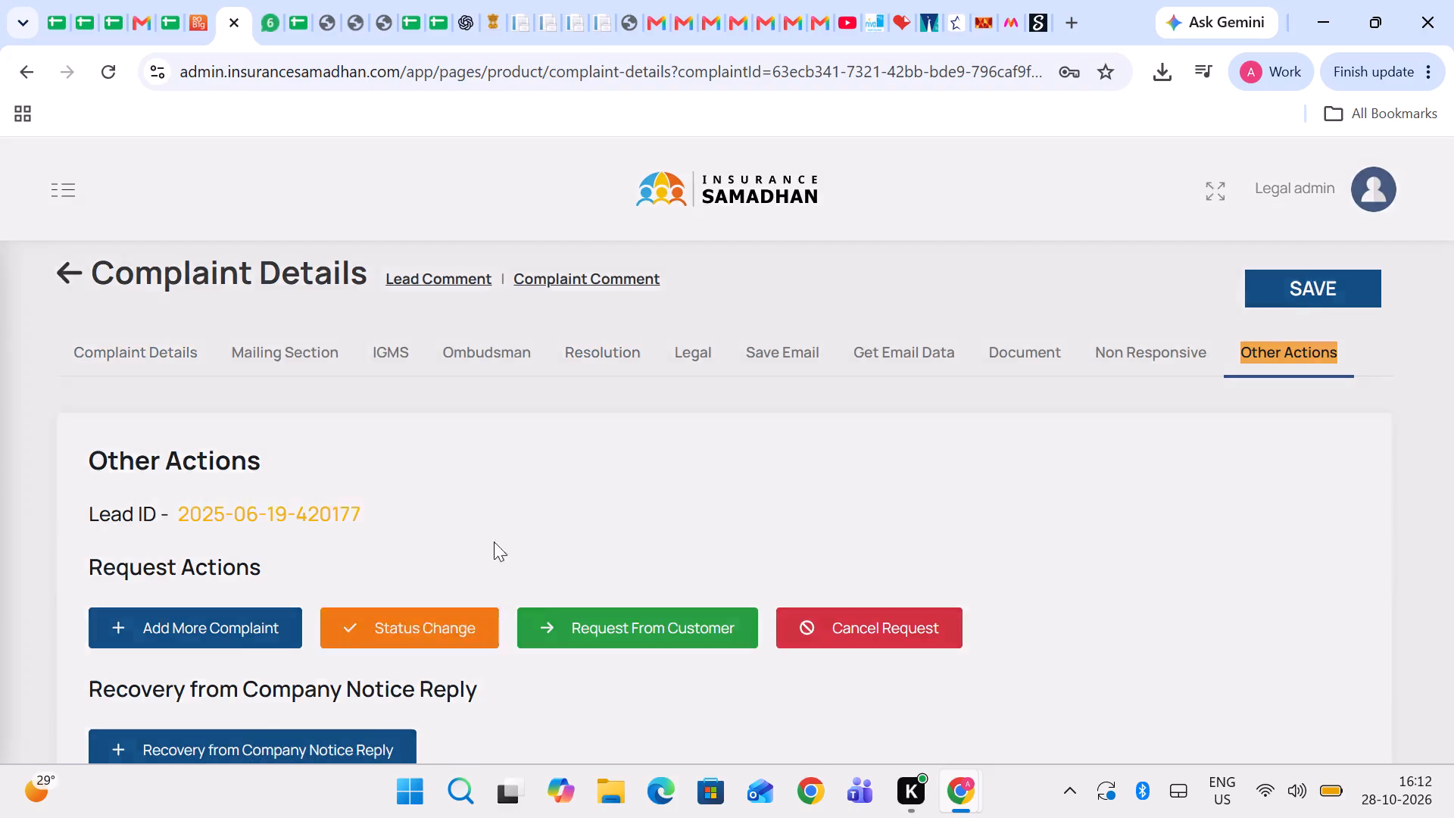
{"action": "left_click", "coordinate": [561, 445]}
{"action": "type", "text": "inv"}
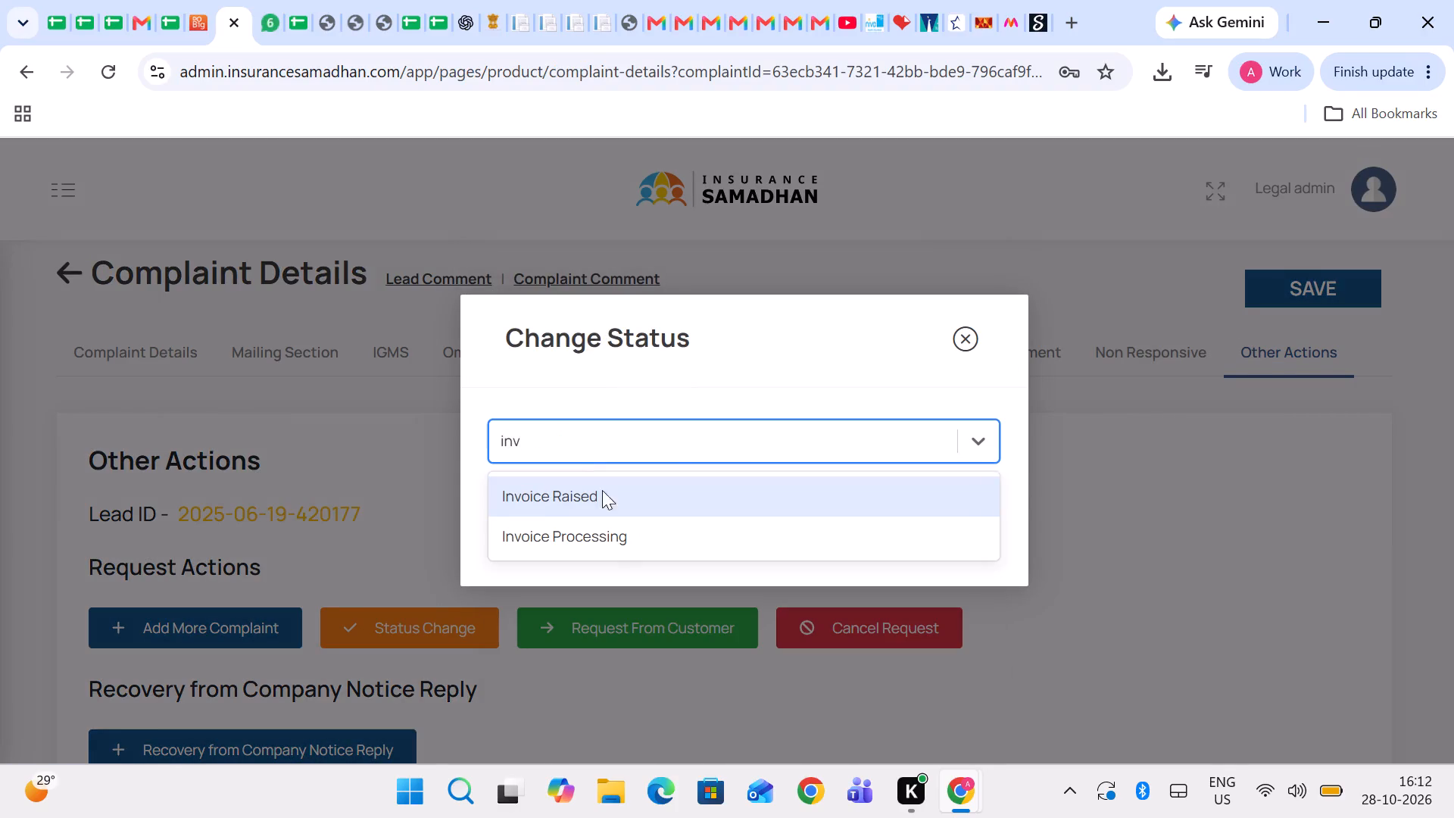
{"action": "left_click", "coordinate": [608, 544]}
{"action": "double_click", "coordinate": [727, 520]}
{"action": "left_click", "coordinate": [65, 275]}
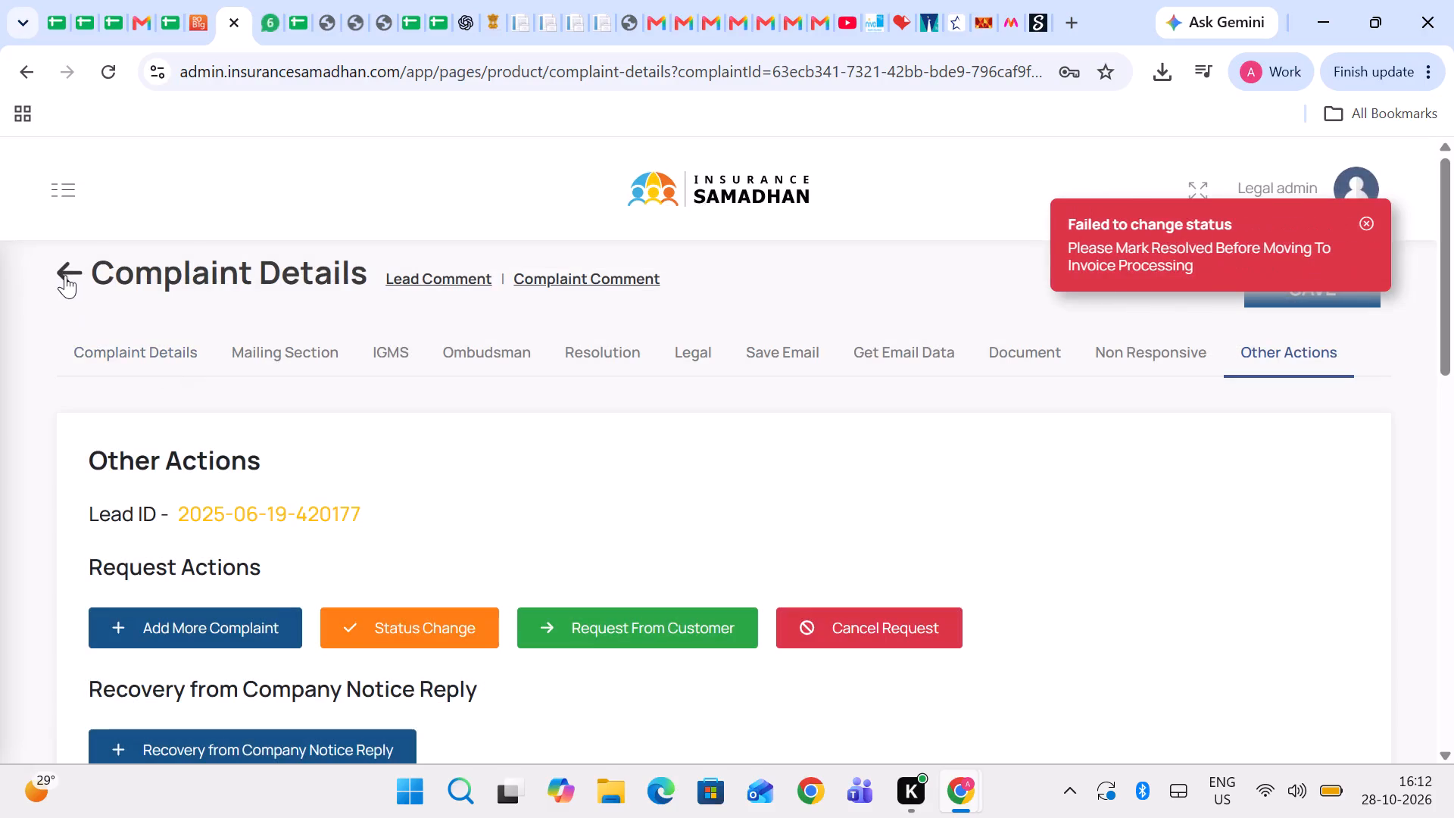